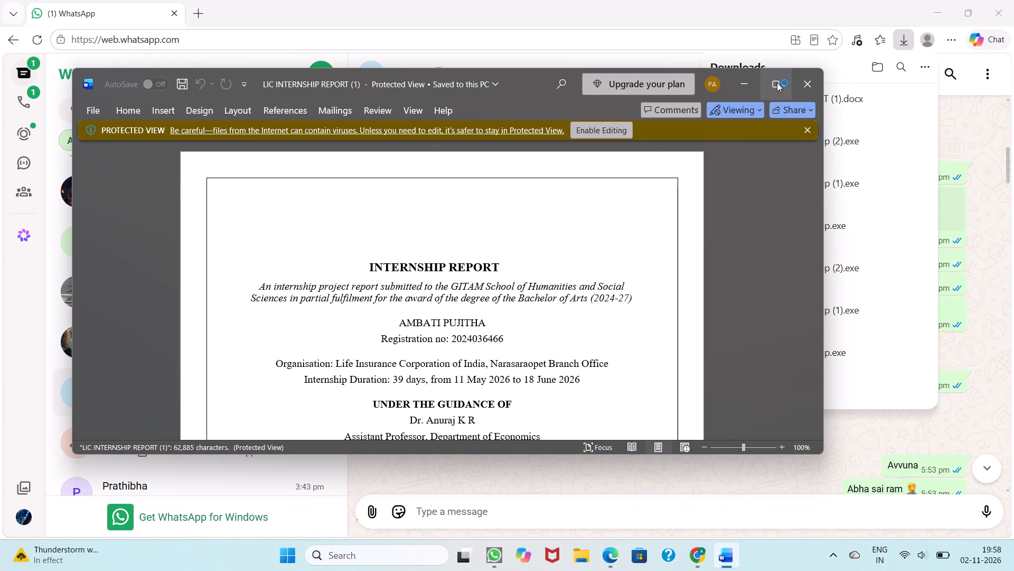
Maximize the LIC INTERNSHIP REPORT (1) document window and enable editing of the protected file.
{"action": "left_click", "coordinate": [778, 84]}
{"action": "left_click", "coordinate": [538, 62]}
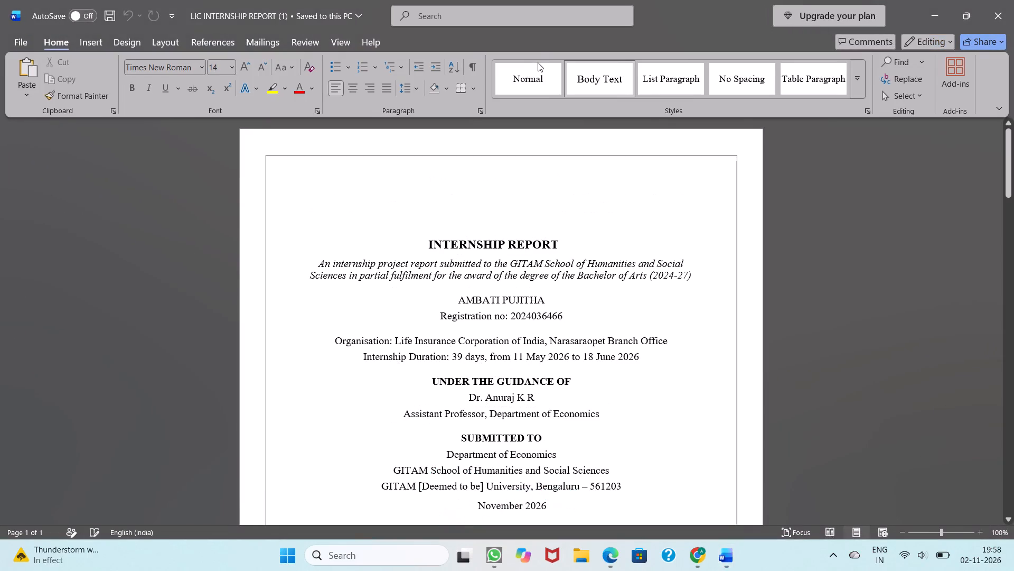
Turn on AutoSave for the report by uploading it to the personal OneDrive.
{"action": "left_click", "coordinate": [79, 16]}
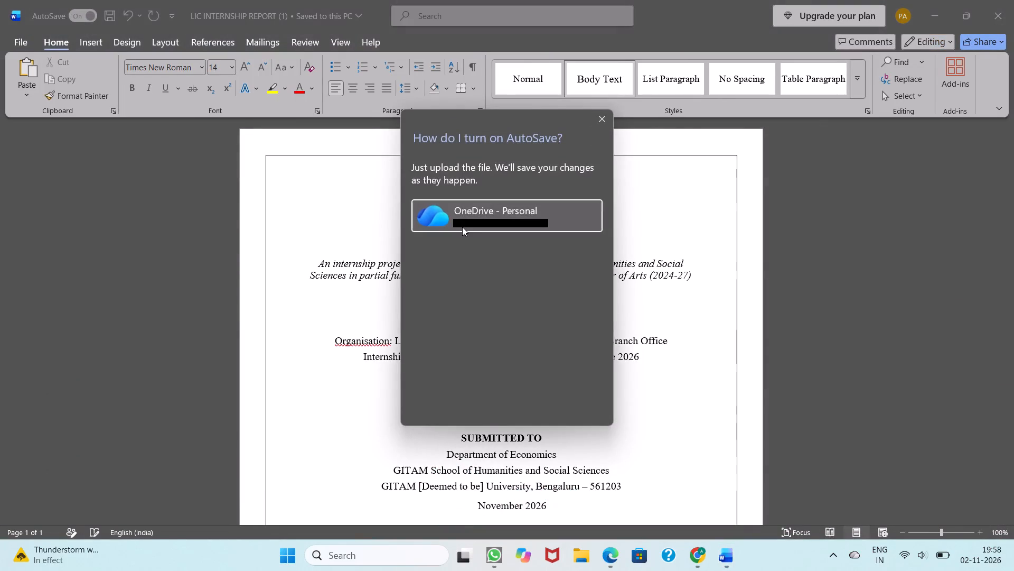
{"action": "left_click", "coordinate": [462, 227]}
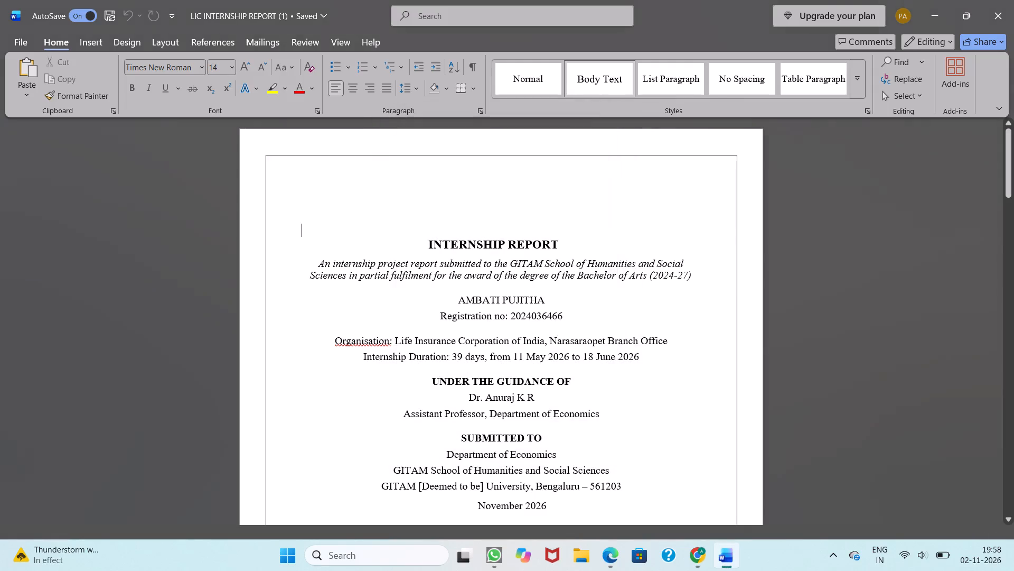
Delete the horizontal GITAM logo below "November 2026" on the cover page.
{"action": "scroll", "coordinate": [812, 291], "scroll_direction": "down", "scroll_amount": 3}
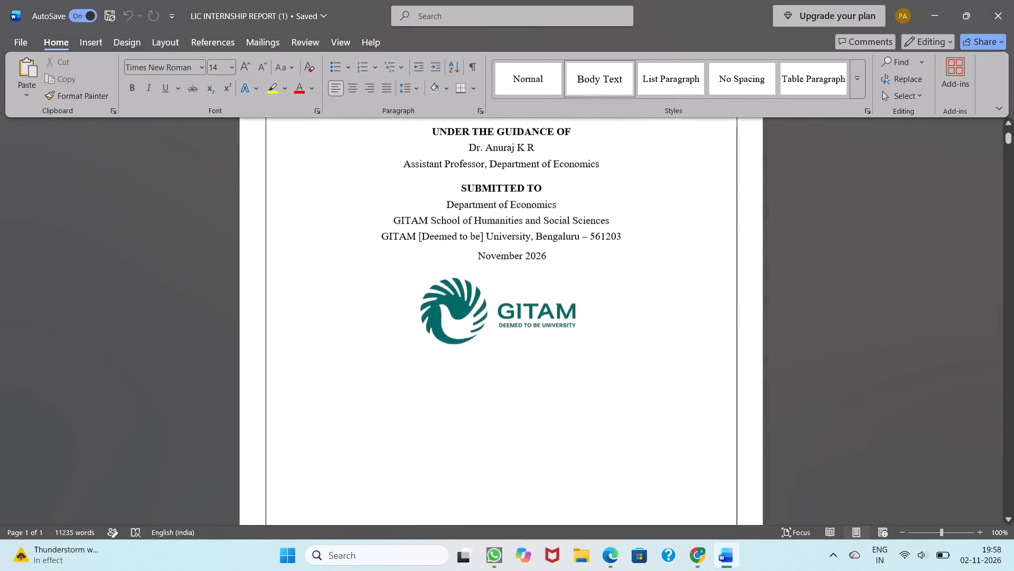
{"action": "scroll", "coordinate": [812, 291], "scroll_direction": "down", "scroll_amount": 1}
{"action": "scroll", "coordinate": [812, 291], "scroll_direction": "up", "scroll_amount": 2}
{"action": "scroll", "coordinate": [812, 291], "scroll_direction": "down", "scroll_amount": 1}
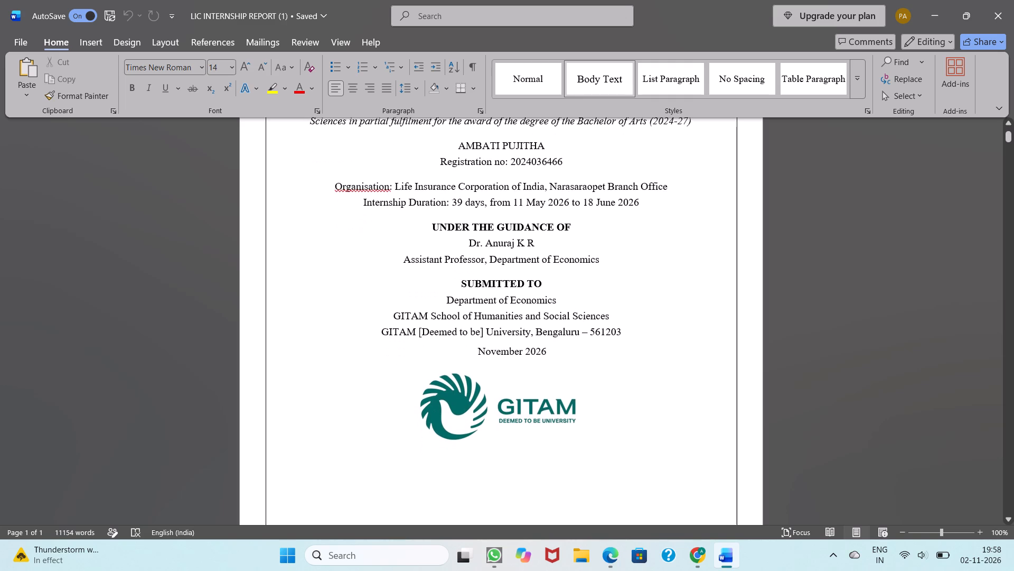
{"action": "left_click", "coordinate": [454, 399]}
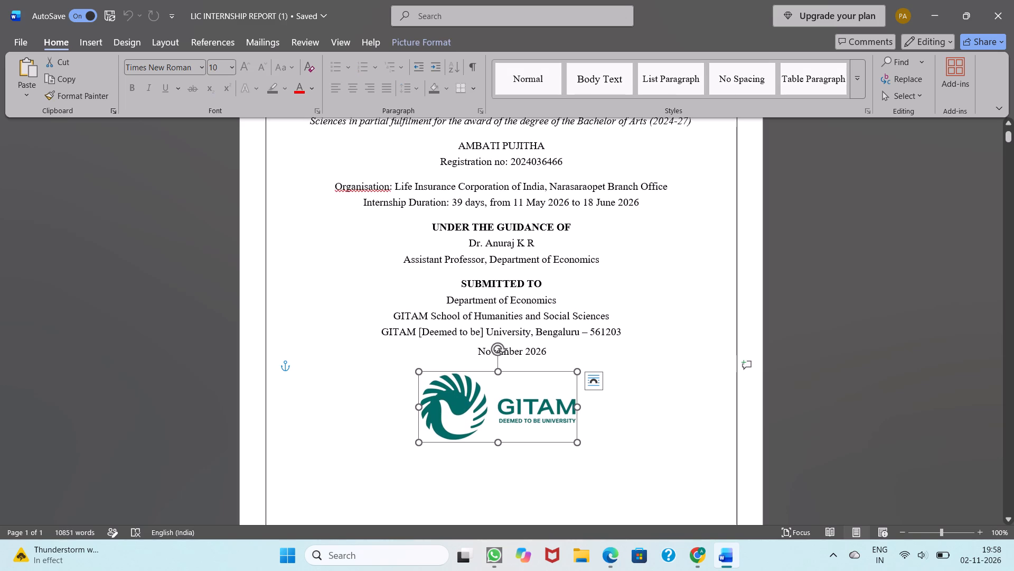
{"action": "key", "text": "Delete"}
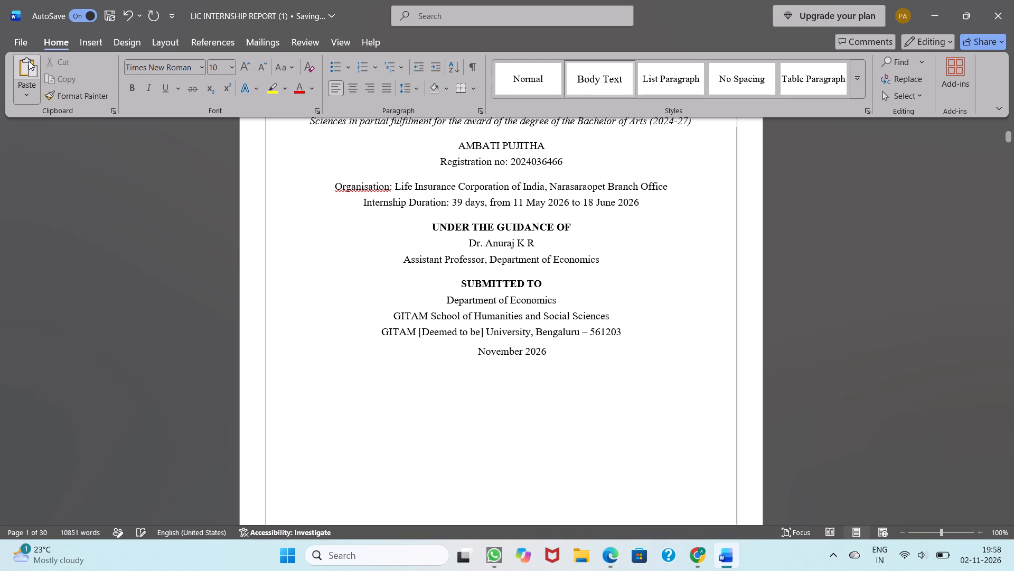
Open the recent document FINAL TERM PAPER BANGLADESH from Downloads.
{"action": "left_click_drag", "start_coordinate": [26, 43], "coordinate": [60, 195]}
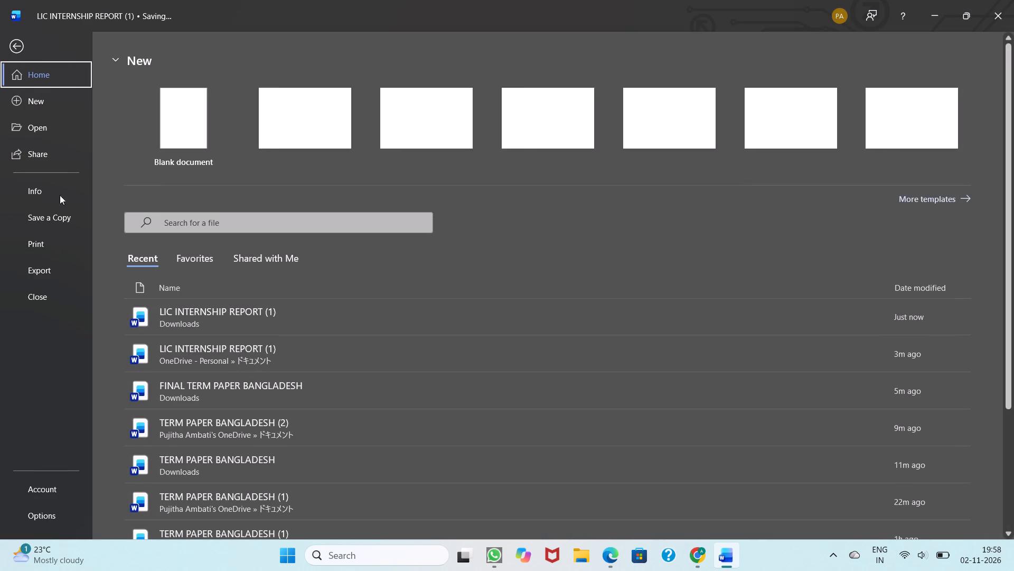
{"action": "left_click_drag", "start_coordinate": [60, 195], "coordinate": [20, 43]}
{"action": "left_click", "coordinate": [20, 43]}
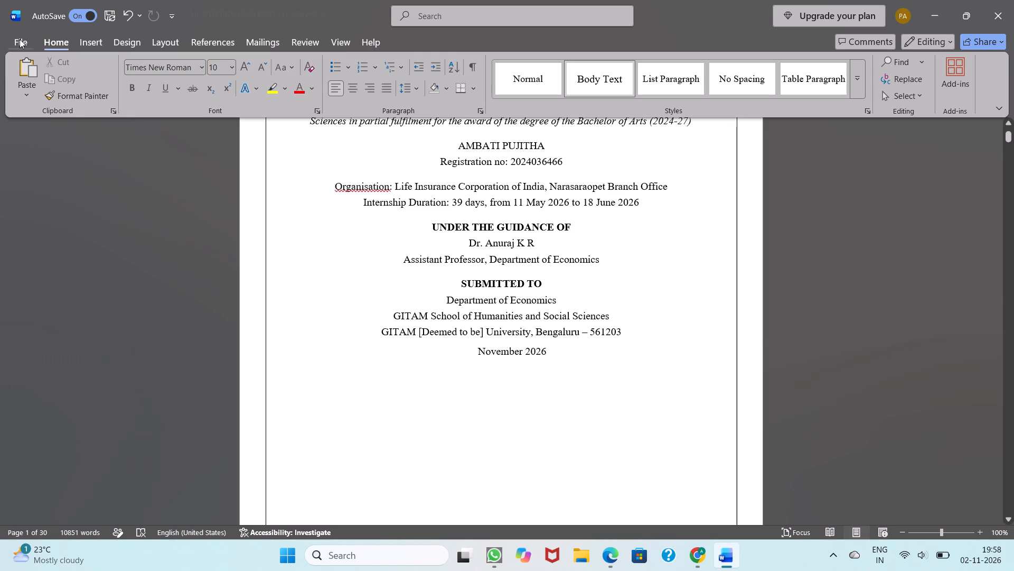
{"action": "left_click", "coordinate": [20, 39]}
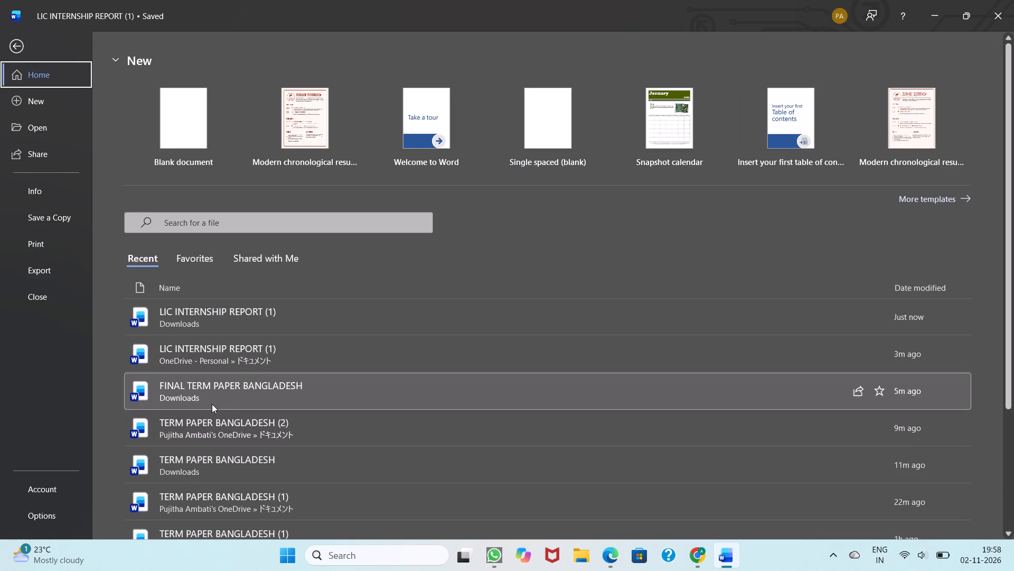
{"action": "double_click", "coordinate": [217, 397]}
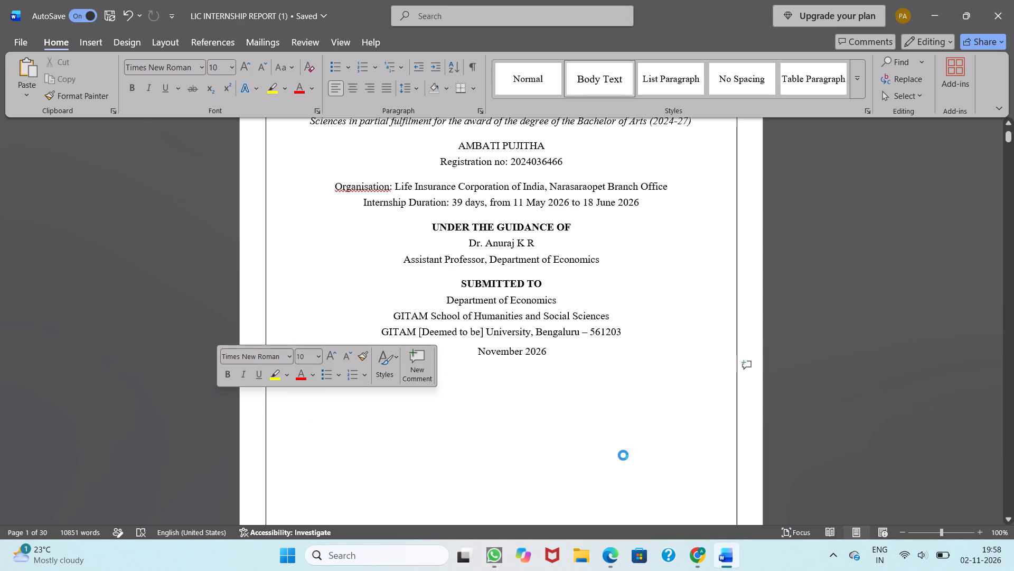
Copy the GITAM Bengaluru logo from the term paper's cover page and paste it below "November 2026" in LIC INTERNSHIP REPORT (1).
{"action": "scroll", "coordinate": [548, 415], "scroll_direction": "up", "scroll_amount": 1}
{"action": "scroll", "coordinate": [548, 415], "scroll_direction": "down", "scroll_amount": 2}
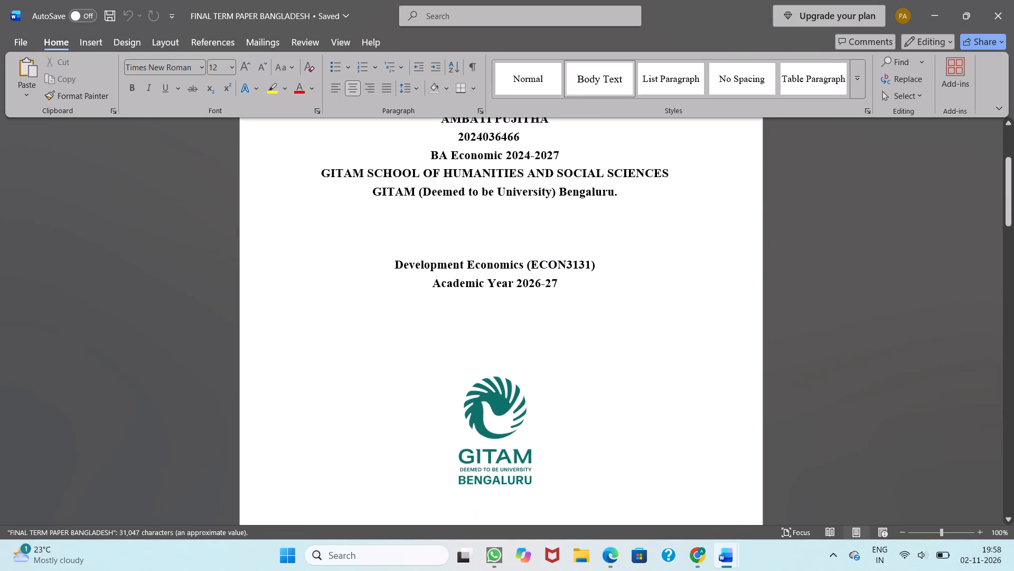
{"action": "left_click", "coordinate": [500, 425]}
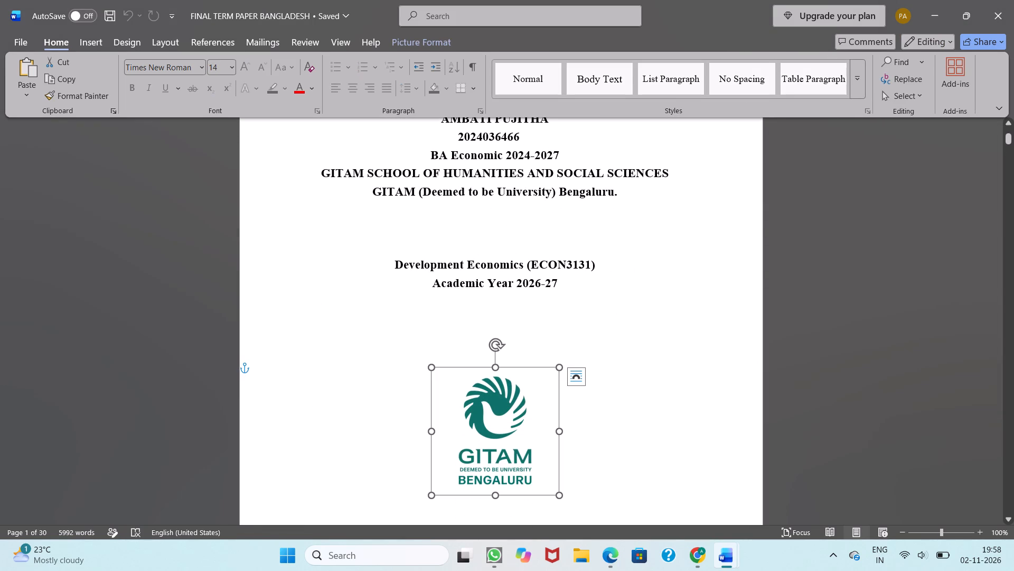
{"action": "key", "text": "ctrl+c"}
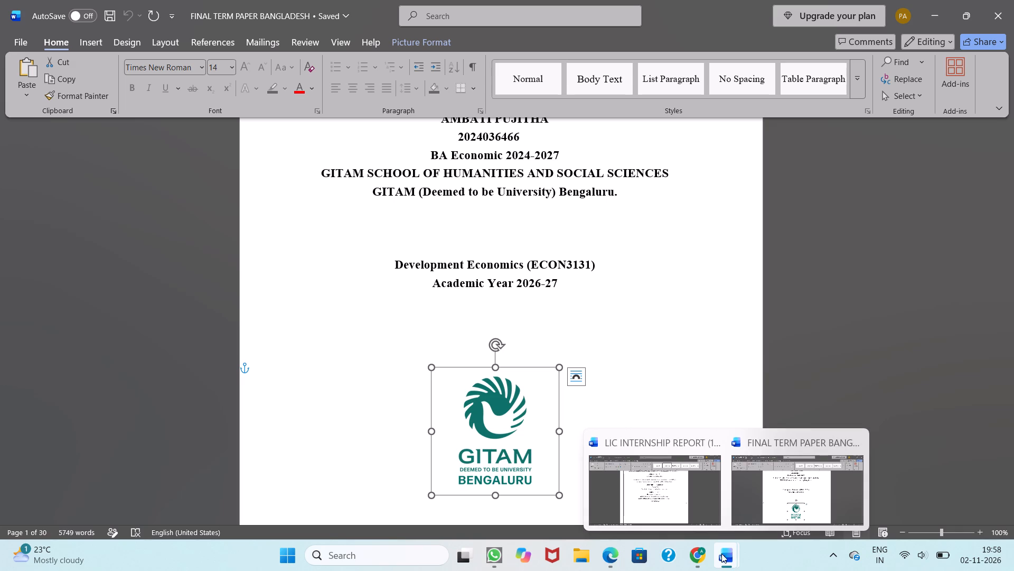
{"action": "left_click", "coordinate": [685, 503]}
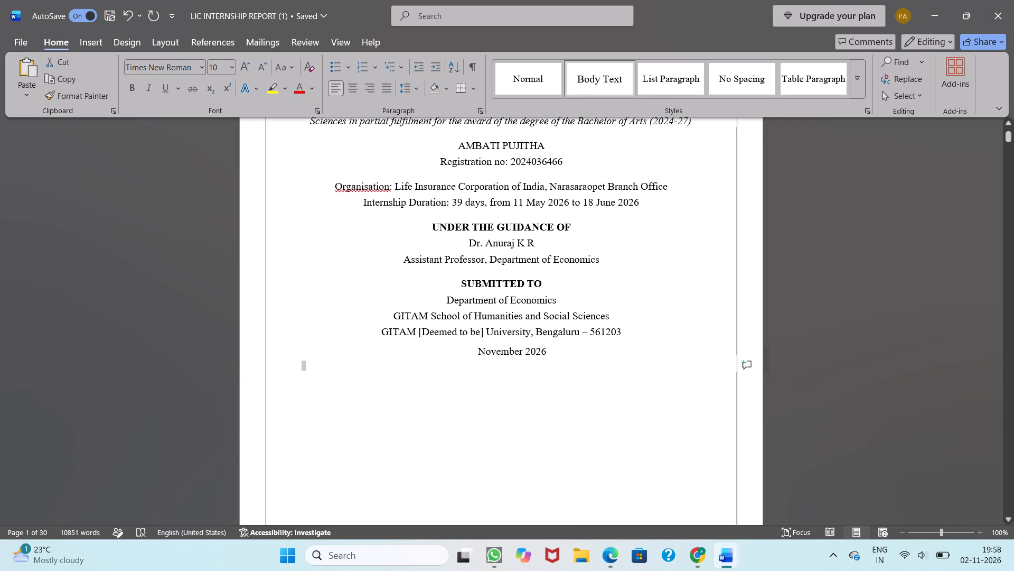
{"action": "left_click", "coordinate": [483, 407]}
{"action": "key", "text": "ctrl+v"}
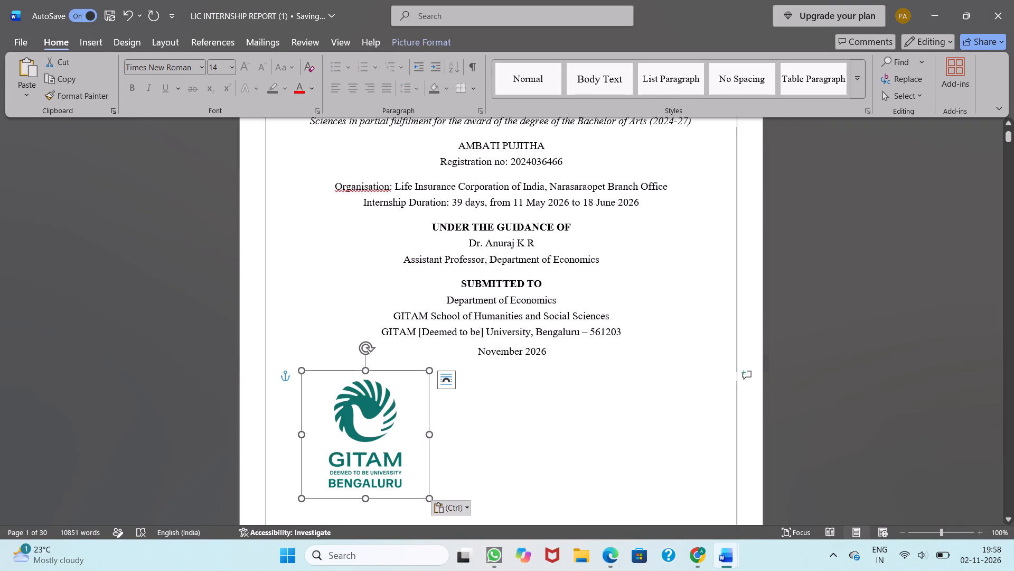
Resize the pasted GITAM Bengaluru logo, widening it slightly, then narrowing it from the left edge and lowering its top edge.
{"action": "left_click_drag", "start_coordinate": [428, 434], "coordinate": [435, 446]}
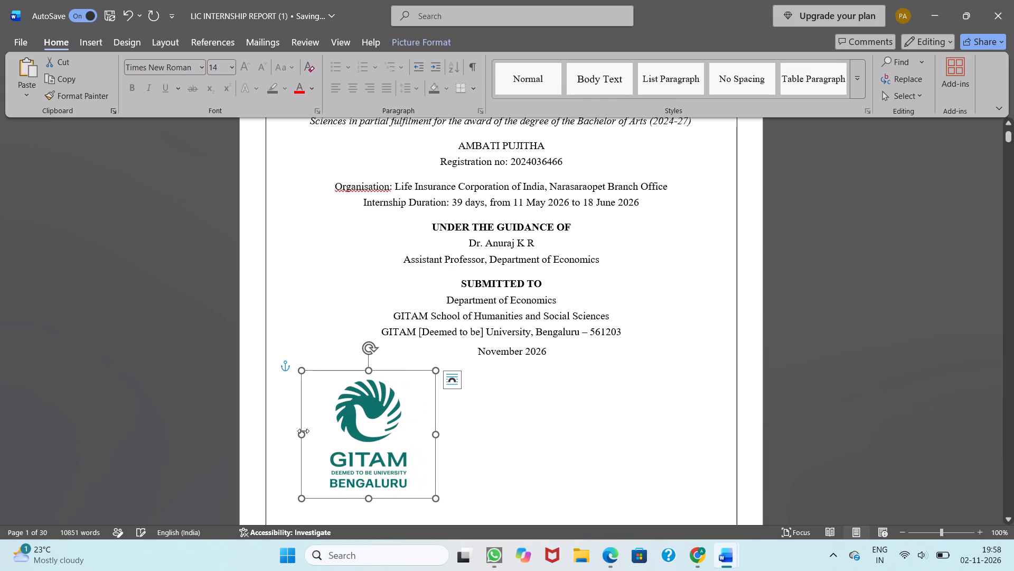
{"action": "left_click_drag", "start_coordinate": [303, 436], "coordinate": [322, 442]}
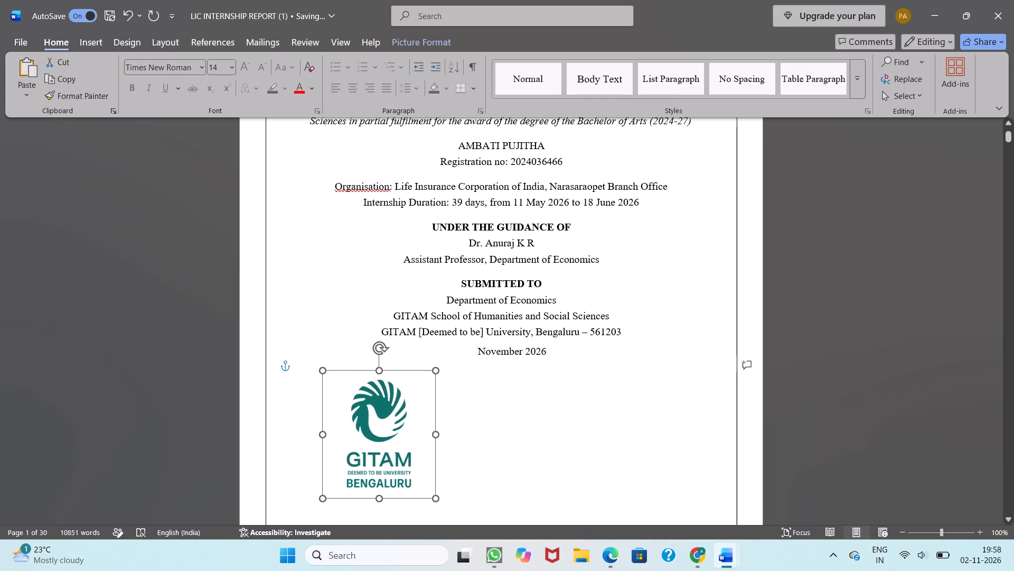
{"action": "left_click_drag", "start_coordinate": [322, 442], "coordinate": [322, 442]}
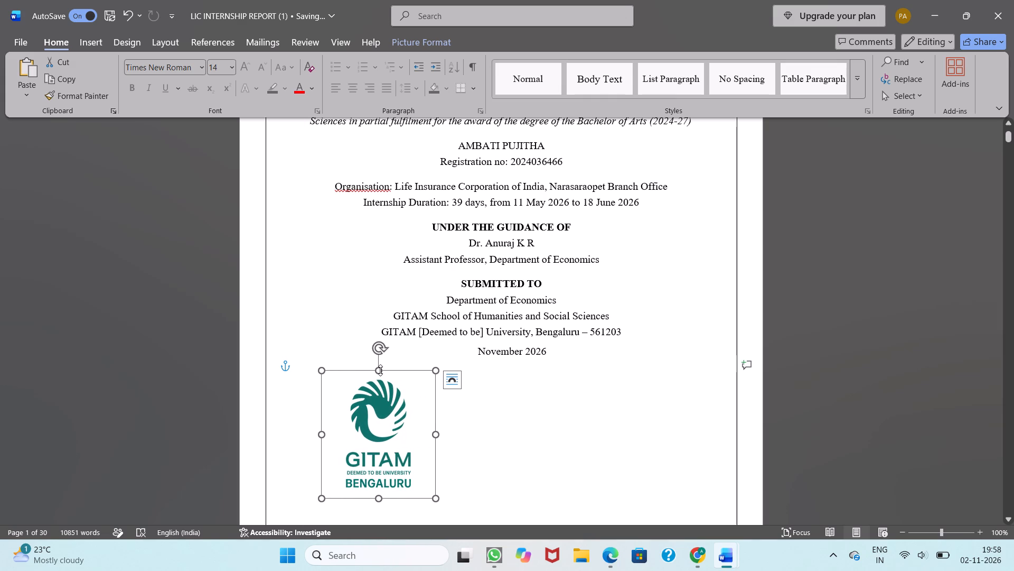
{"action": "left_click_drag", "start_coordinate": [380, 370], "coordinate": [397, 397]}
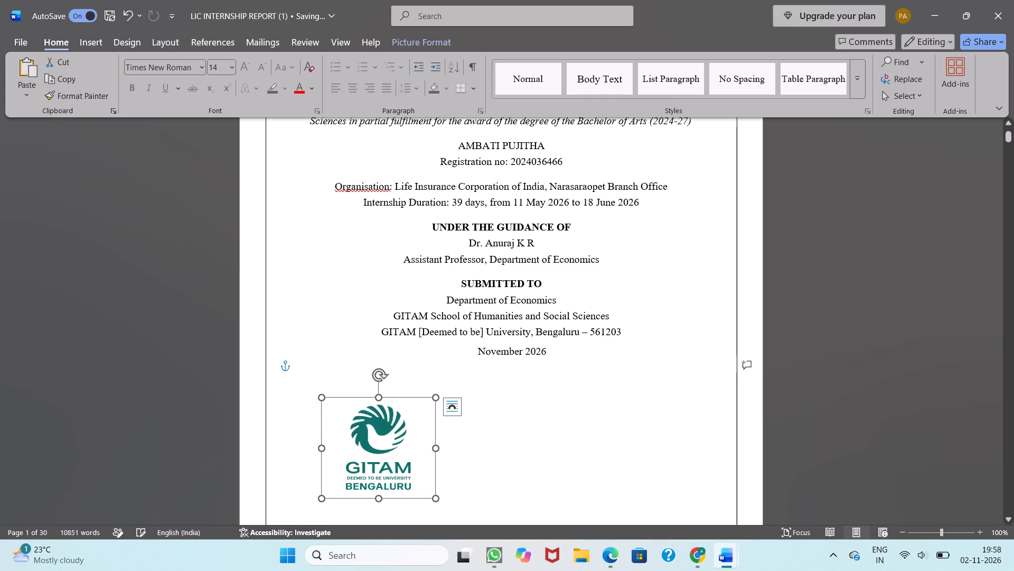
Try to shift the logo toward the page centre by inserting spaces on the blank line below "November 2026".
{"action": "left_click", "coordinate": [335, 452]}
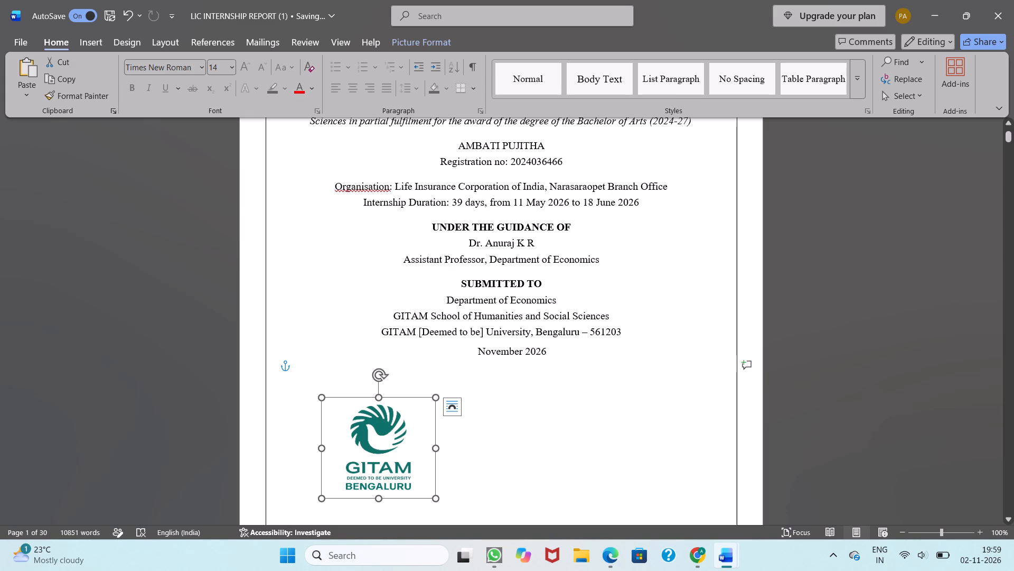
{"action": "left_click", "coordinate": [316, 460]}
{"action": "left_click", "coordinate": [328, 460]}
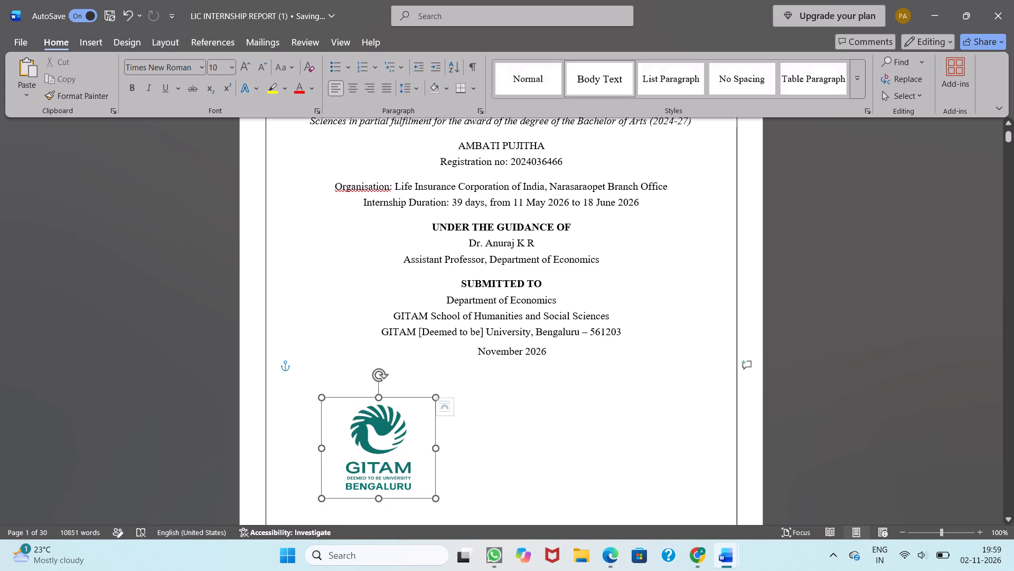
{"action": "key", "text": "space"}
{"action": "key", "text": "space"}
{"action": "key", "text": "space"}
{"action": "key", "text": "space"}
{"action": "key", "text": "space"}
{"action": "key", "text": "space"}
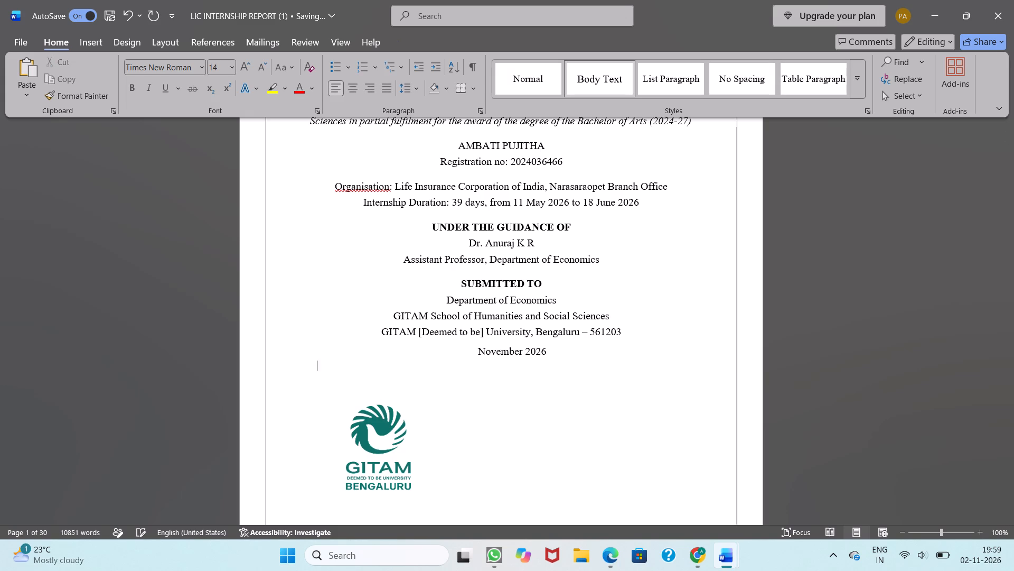
{"action": "key", "text": "space"}
{"action": "key", "text": "space"}
{"action": "key", "text": "space"}
{"action": "key", "text": "space"}
{"action": "key", "text": "space"}
{"action": "key", "text": "space"}
{"action": "key", "text": "space"}
{"action": "key", "text": "space"}
{"action": "key", "text": "space"}
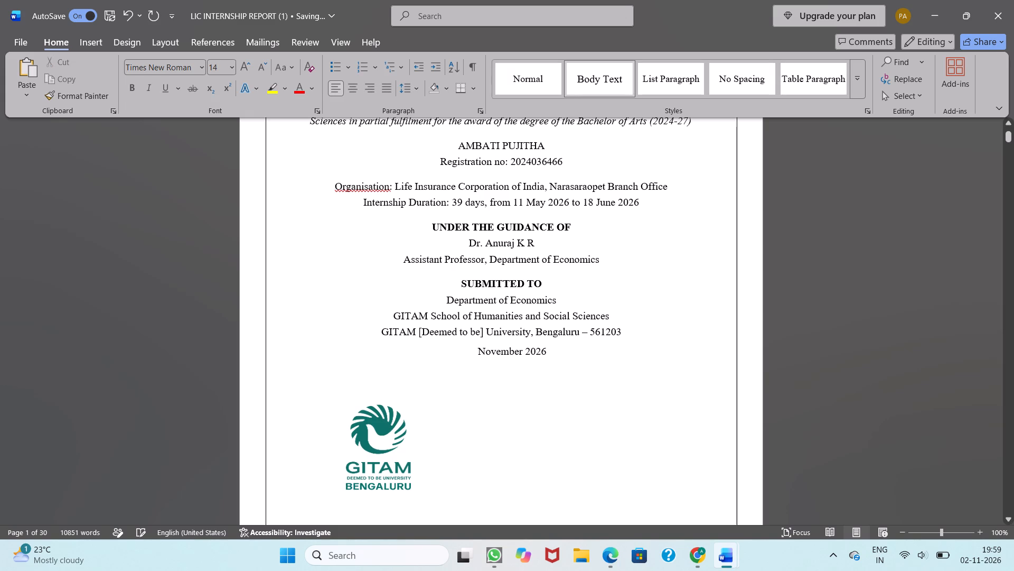
Resize the GITAM Bengaluru logo by its side and top edges so it sits roughly centred below "November 2026" with balanced proportions.
{"action": "left_click", "coordinate": [368, 444]}
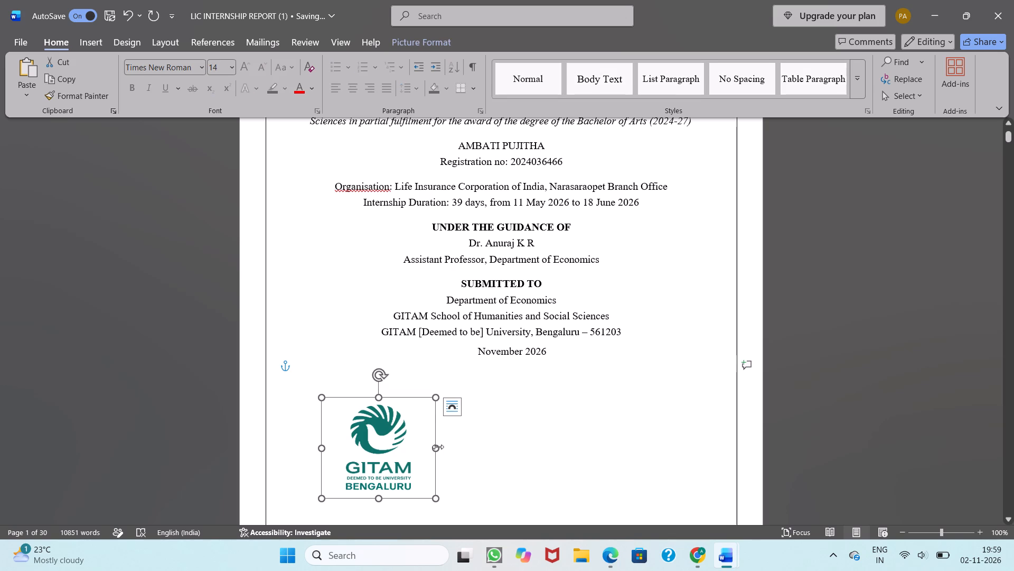
{"action": "left_click_drag", "start_coordinate": [438, 447], "coordinate": [601, 428]}
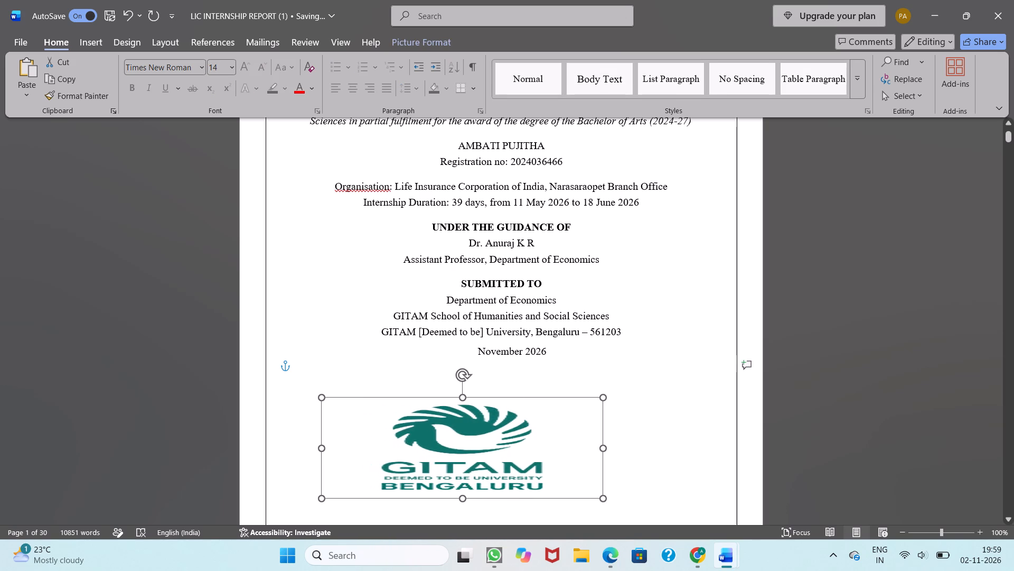
{"action": "left_click_drag", "start_coordinate": [601, 428], "coordinate": [589, 433]}
{"action": "left_click_drag", "start_coordinate": [323, 447], "coordinate": [416, 446]}
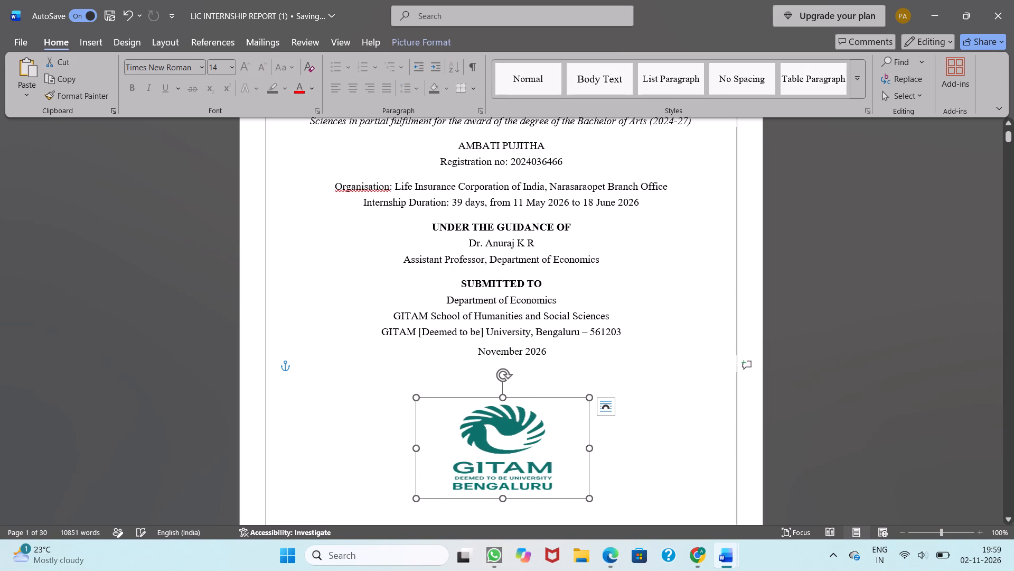
{"action": "left_click_drag", "start_coordinate": [502, 395], "coordinate": [501, 413]}
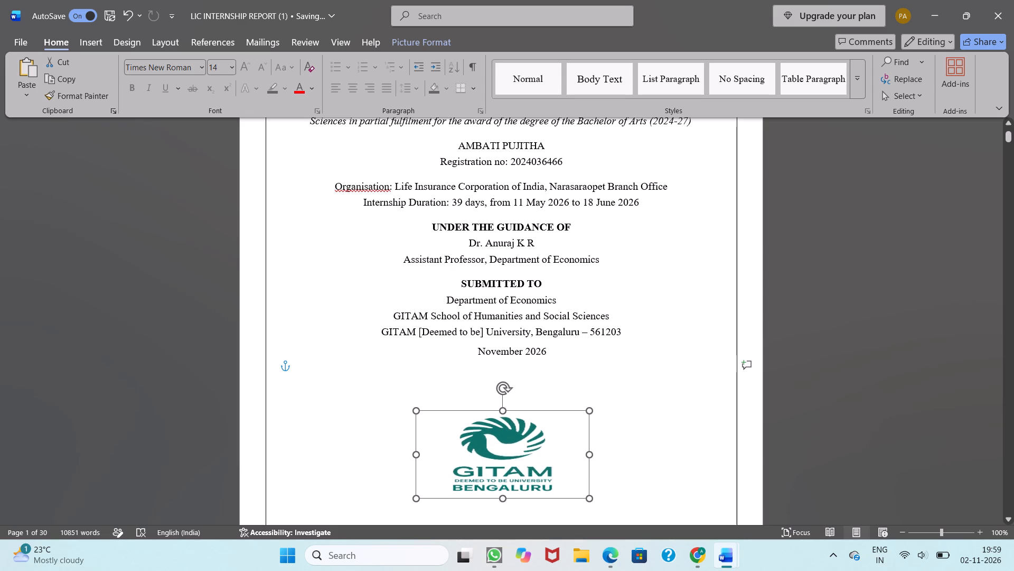
{"action": "left_click_drag", "start_coordinate": [501, 413], "coordinate": [481, 389]}
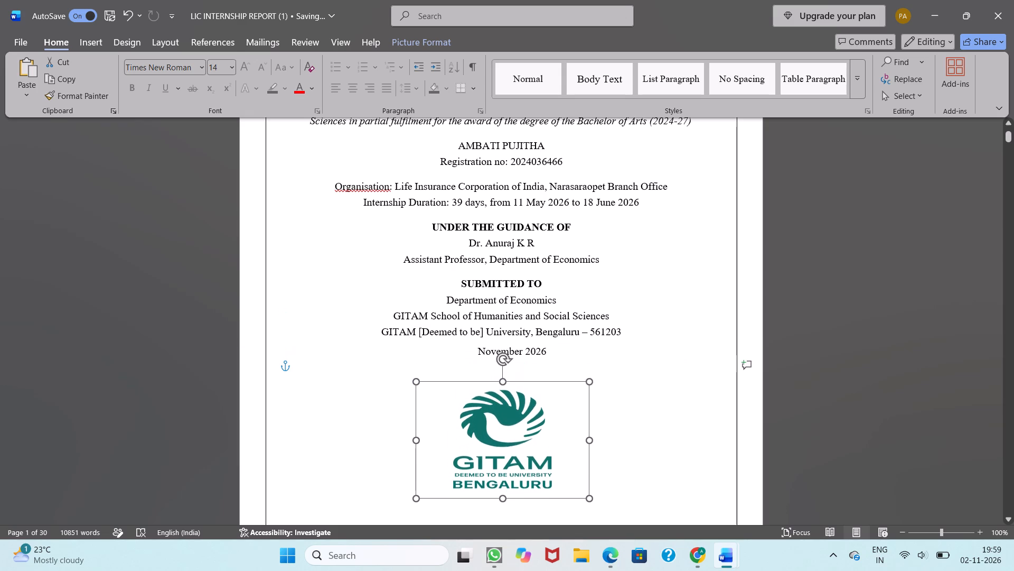
{"action": "left_click_drag", "start_coordinate": [481, 389], "coordinate": [483, 377]}
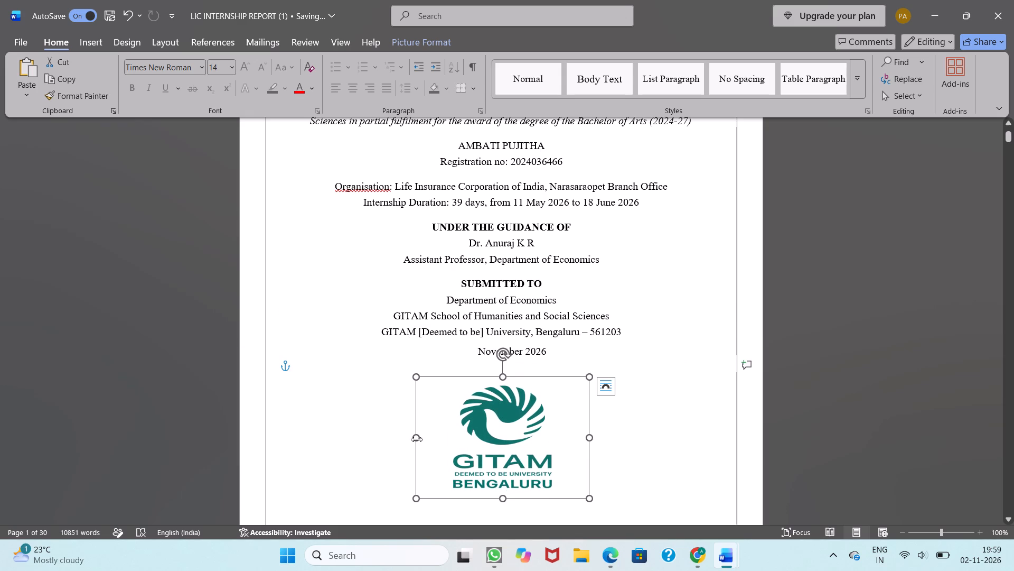
{"action": "left_click", "coordinate": [417, 439]}
{"action": "left_click_drag", "start_coordinate": [417, 439], "coordinate": [438, 440]}
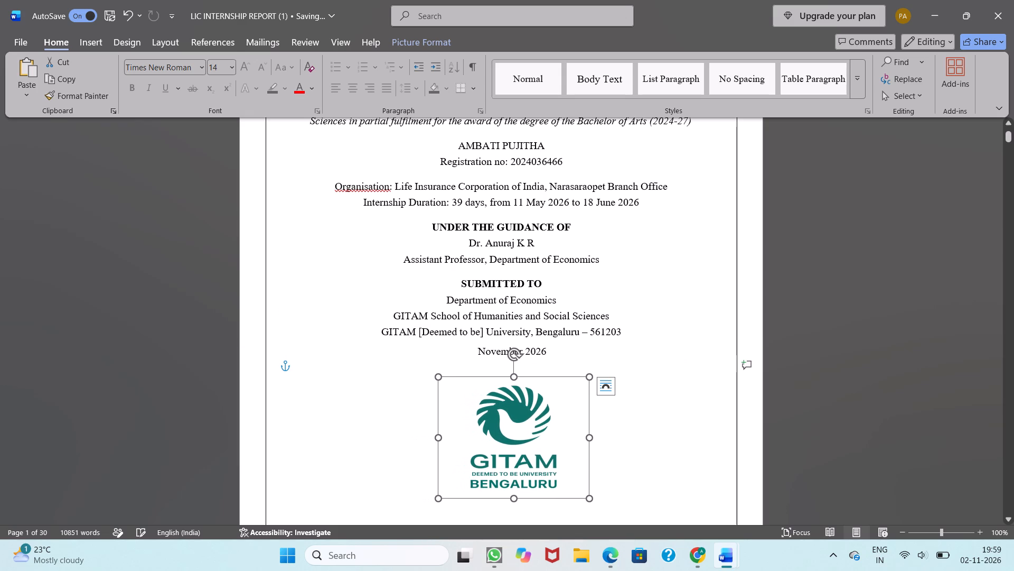
{"action": "left_click_drag", "start_coordinate": [590, 438], "coordinate": [583, 440]}
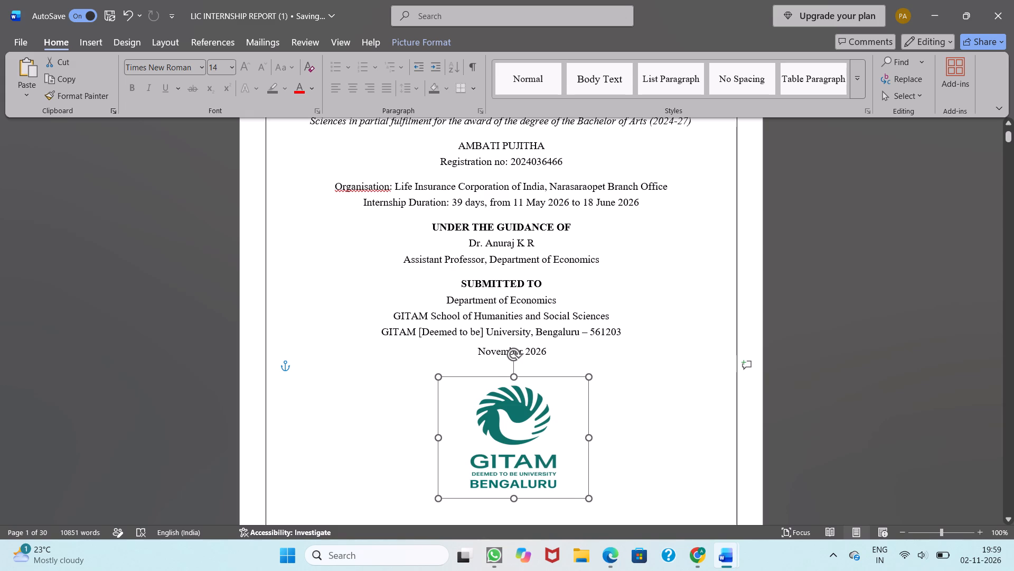
{"action": "left_click_drag", "start_coordinate": [583, 440], "coordinate": [585, 440]}
{"action": "left_click", "coordinate": [661, 403]}
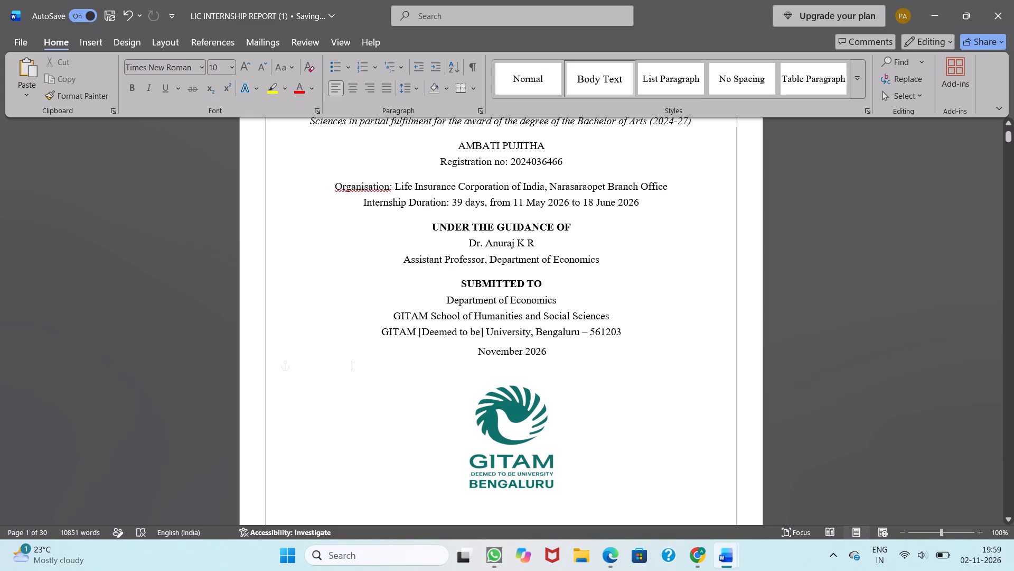
Insert eleven blank lines above the "SUBMITTED TO" heading on the cover page to make room for a logo.
{"action": "scroll", "coordinate": [661, 403], "scroll_direction": "down", "scroll_amount": 4}
{"action": "scroll", "coordinate": [661, 403], "scroll_direction": "up", "scroll_amount": 2}
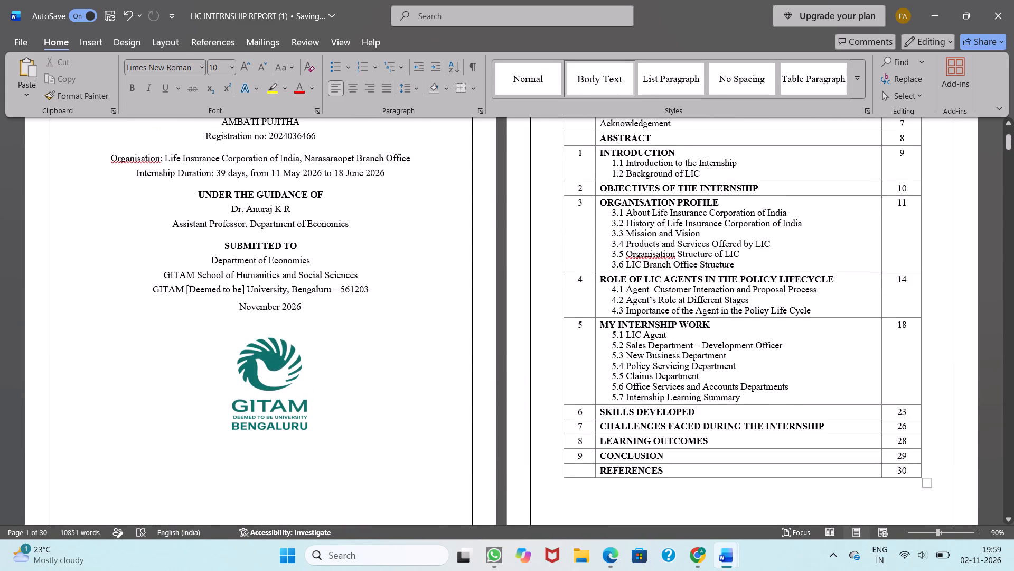
{"action": "scroll", "coordinate": [358, 431], "scroll_direction": "up", "scroll_amount": 4, "text": "ctrl"}
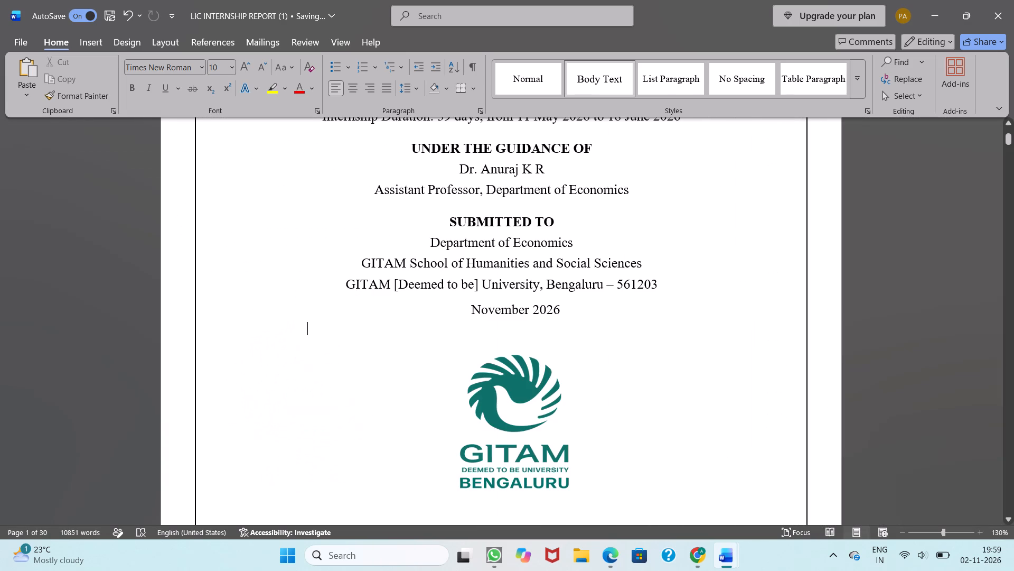
{"action": "scroll", "coordinate": [358, 431], "scroll_direction": "up", "scroll_amount": 1}
{"action": "scroll", "coordinate": [358, 431], "scroll_direction": "right", "scroll_amount": 1}
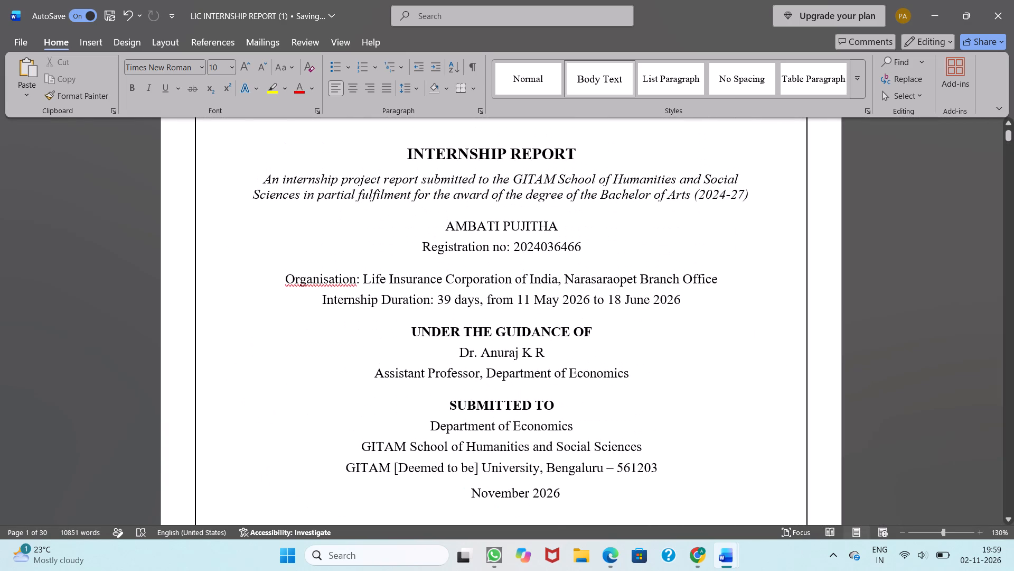
{"action": "scroll", "coordinate": [452, 402], "scroll_direction": "down", "scroll_amount": 2}
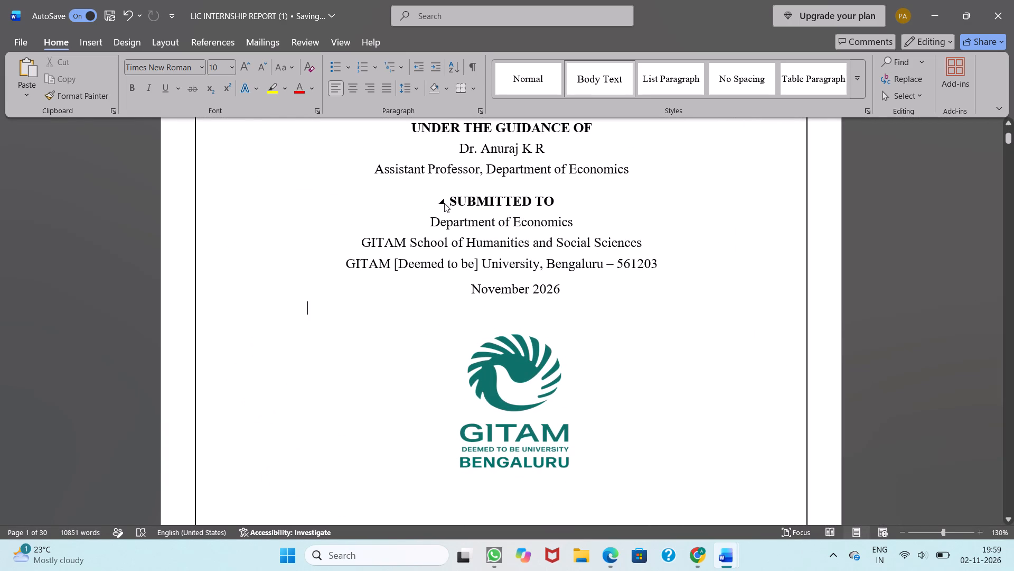
{"action": "left_click", "coordinate": [448, 196]}
{"action": "key", "text": "Return"}
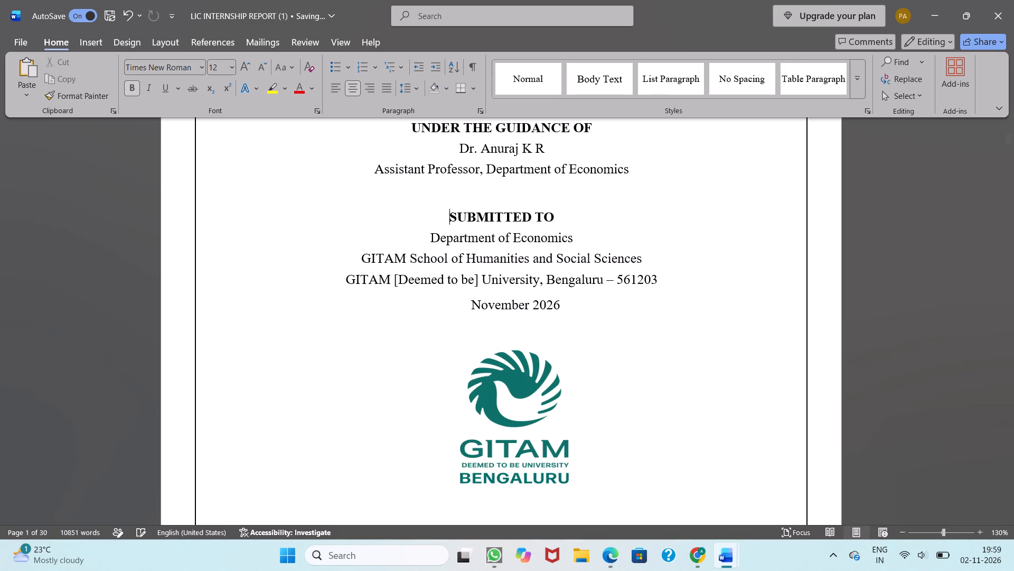
{"action": "key", "text": "Return"}
{"action": "key", "text": "Return"}
{"action": "key", "text": "Return"}
{"action": "key", "text": "Return"}
{"action": "key", "text": "Return"}
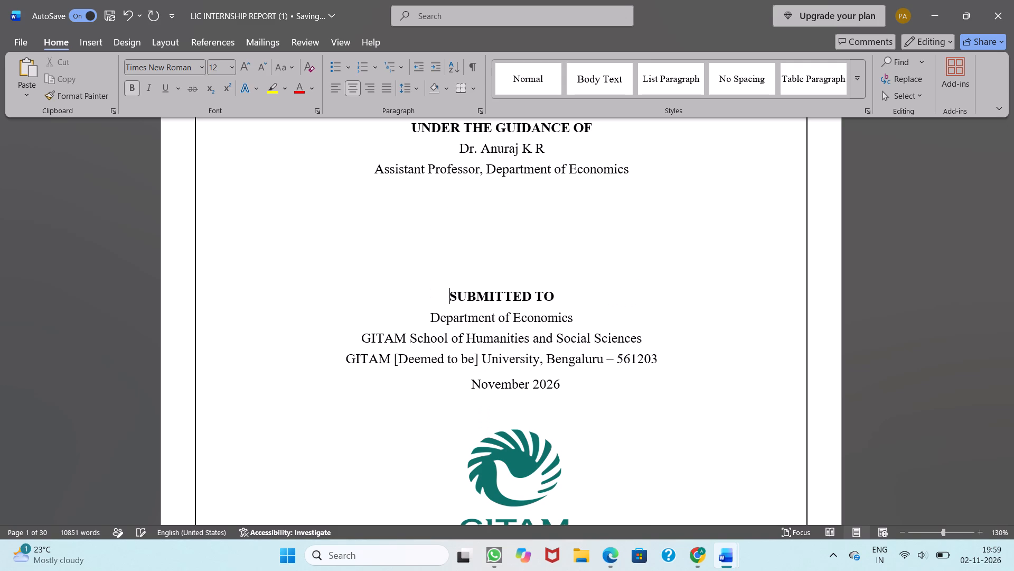
{"action": "key", "text": "Return"}
{"action": "key", "text": "Return"}
{"action": "key", "text": "Return"}
{"action": "key", "text": "Return"}
{"action": "key", "text": "Return"}
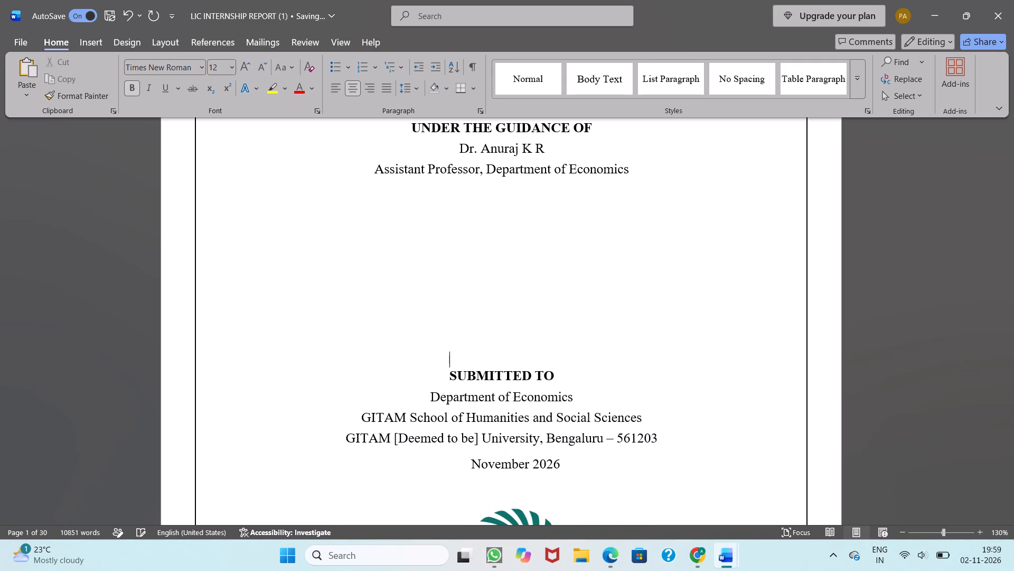
Copy the GITAM Bengaluru logo below "November 2026" and paste it into the blank space above the "SUBMITTED TO" heading.
{"action": "scroll", "coordinate": [448, 196], "scroll_direction": "down", "scroll_amount": 1}
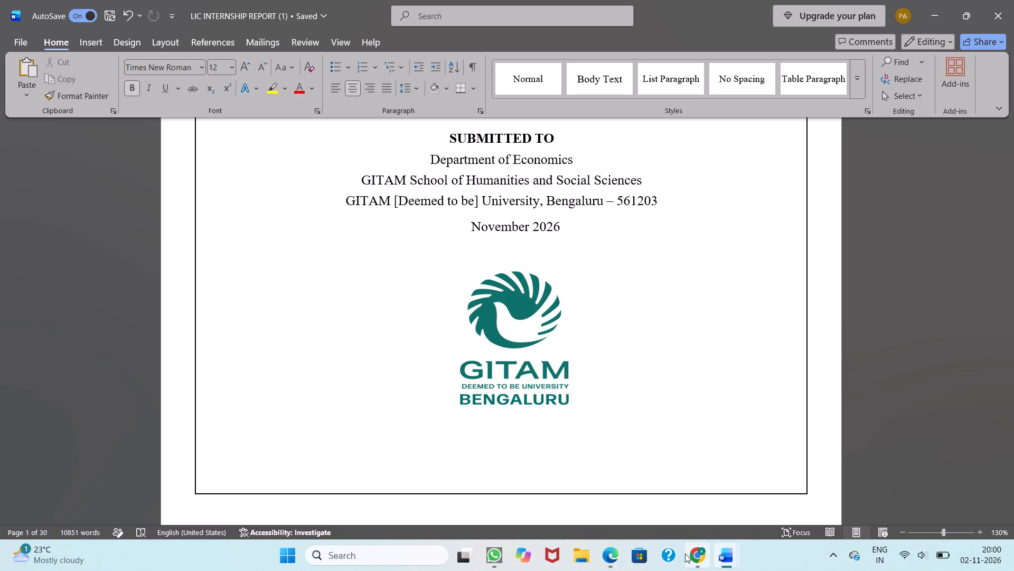
{"action": "scroll", "coordinate": [685, 554], "scroll_direction": "up", "scroll_amount": 4}
{"action": "scroll", "coordinate": [780, 499], "scroll_direction": "up", "scroll_amount": 1}
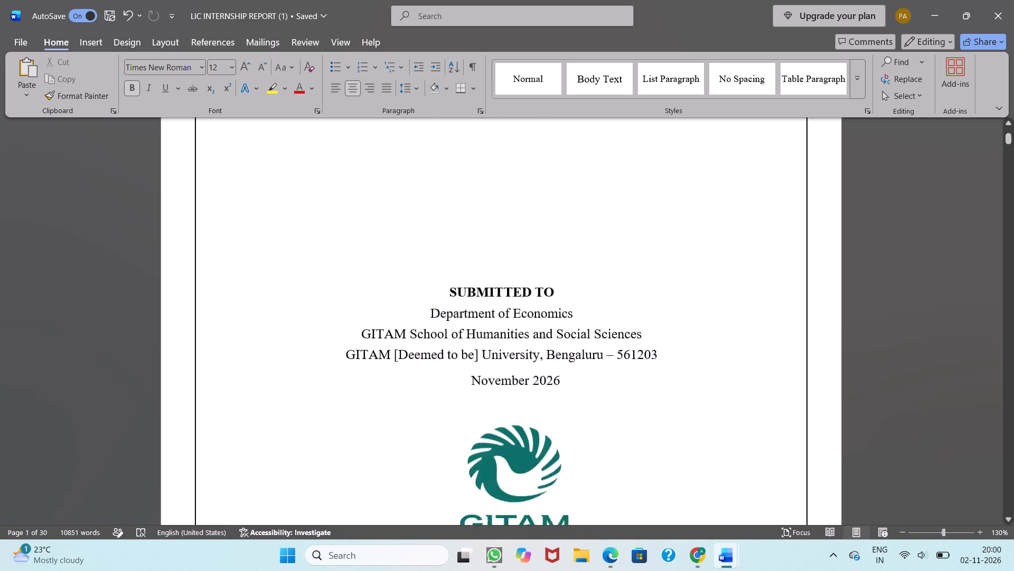
{"action": "scroll", "coordinate": [780, 499], "scroll_direction": "up", "scroll_amount": 1}
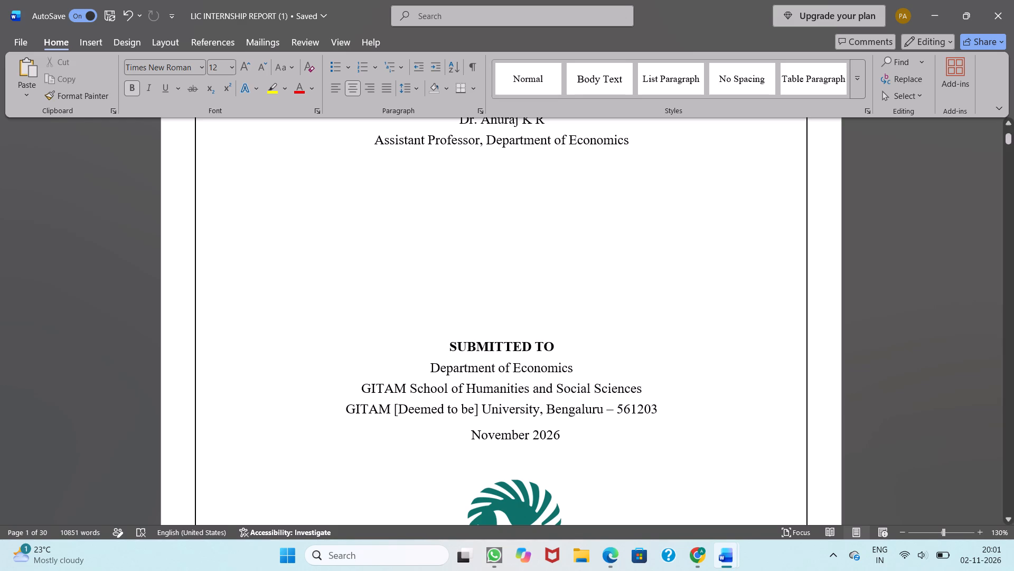
{"action": "left_click", "coordinate": [513, 512]}
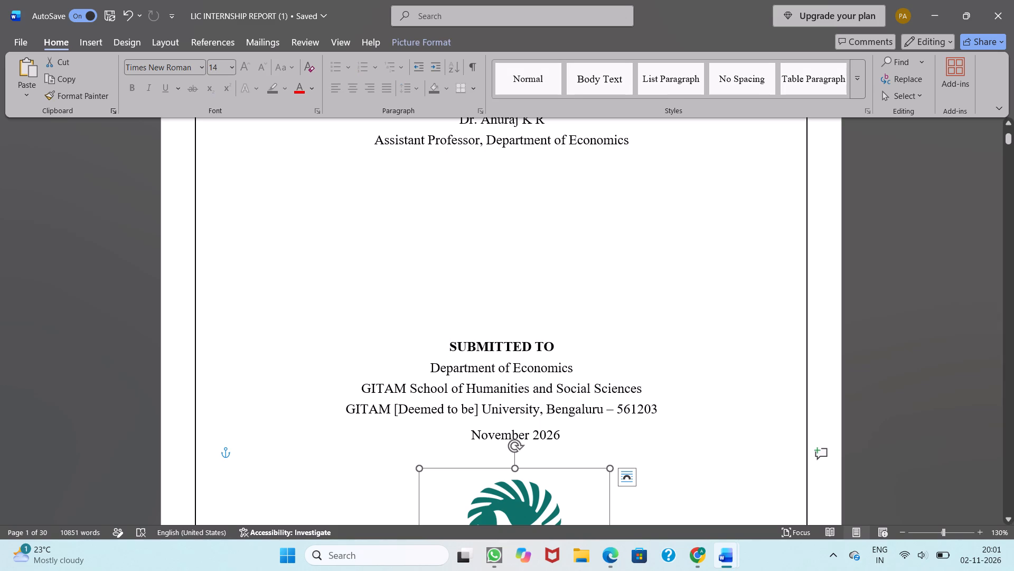
{"action": "key", "text": "ctrl+c"}
{"action": "left_click", "coordinate": [441, 201]}
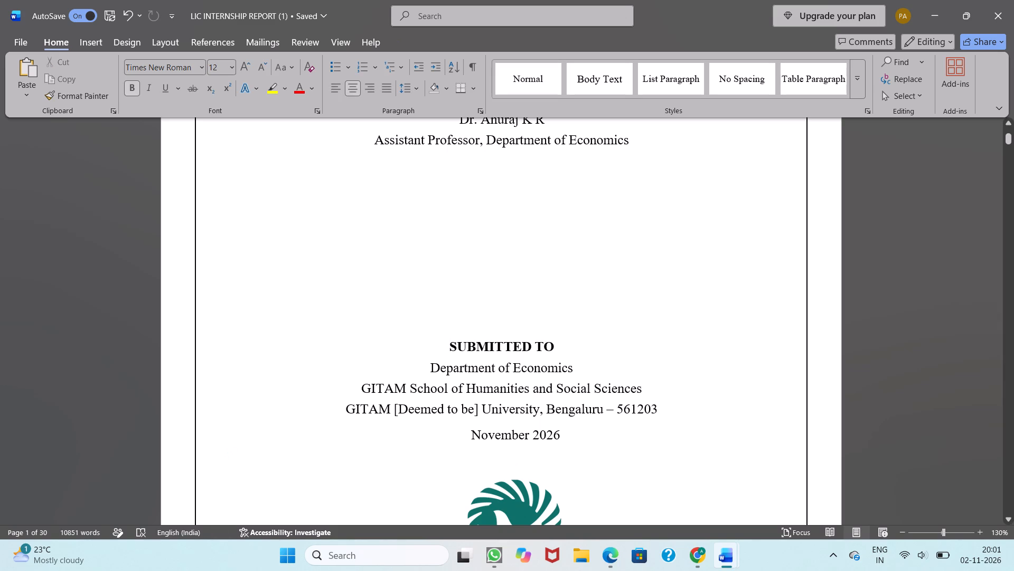
{"action": "key", "text": "ctrl+v"}
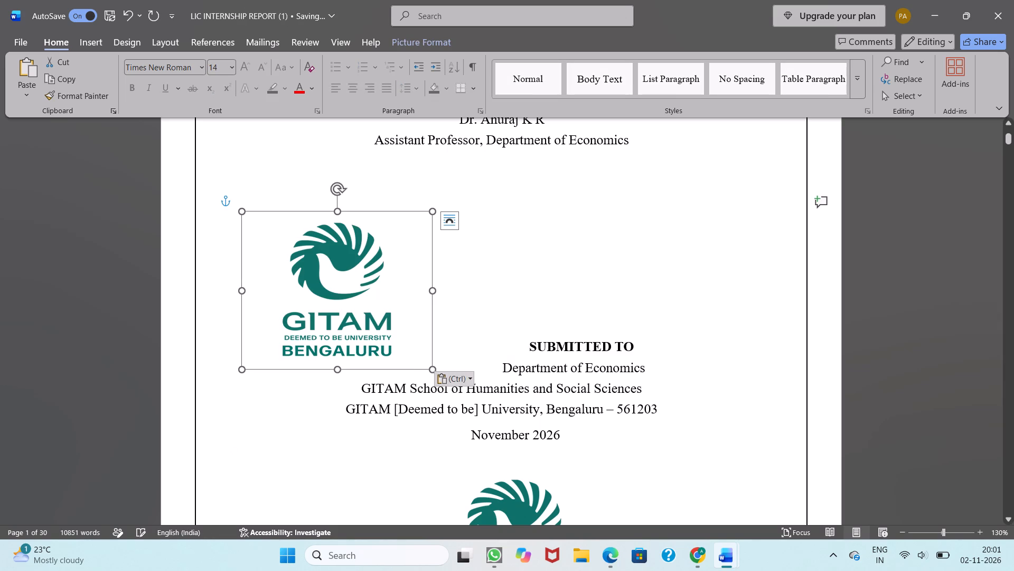
Shrink the pasted logo copy and adjust its side edges until it sits roughly centred above "SUBMITTED TO".
{"action": "left_click_drag", "start_coordinate": [431, 371], "coordinate": [365, 279]}
{"action": "double_click", "coordinate": [245, 261]}
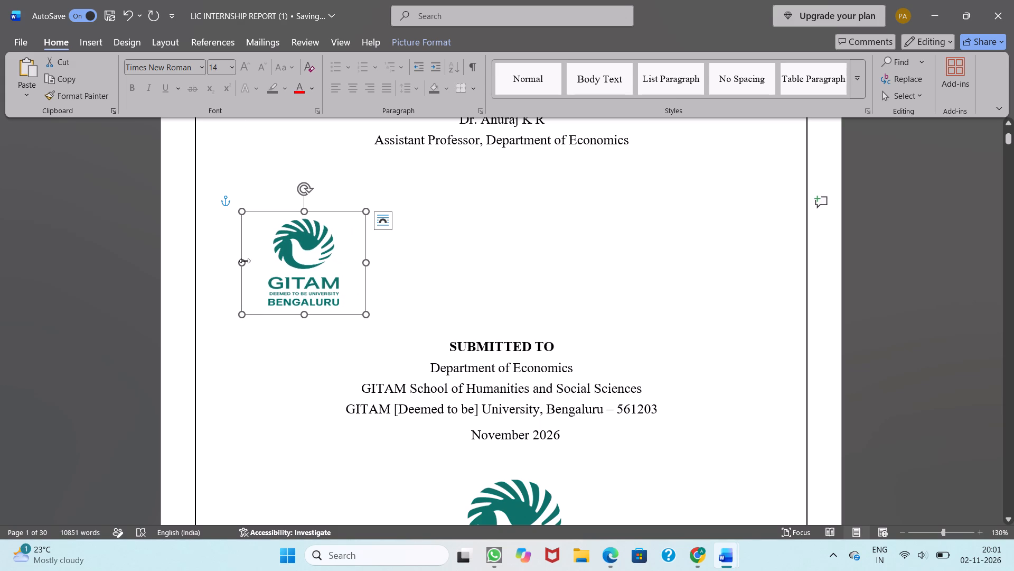
{"action": "left_click_drag", "start_coordinate": [242, 263], "coordinate": [266, 268]}
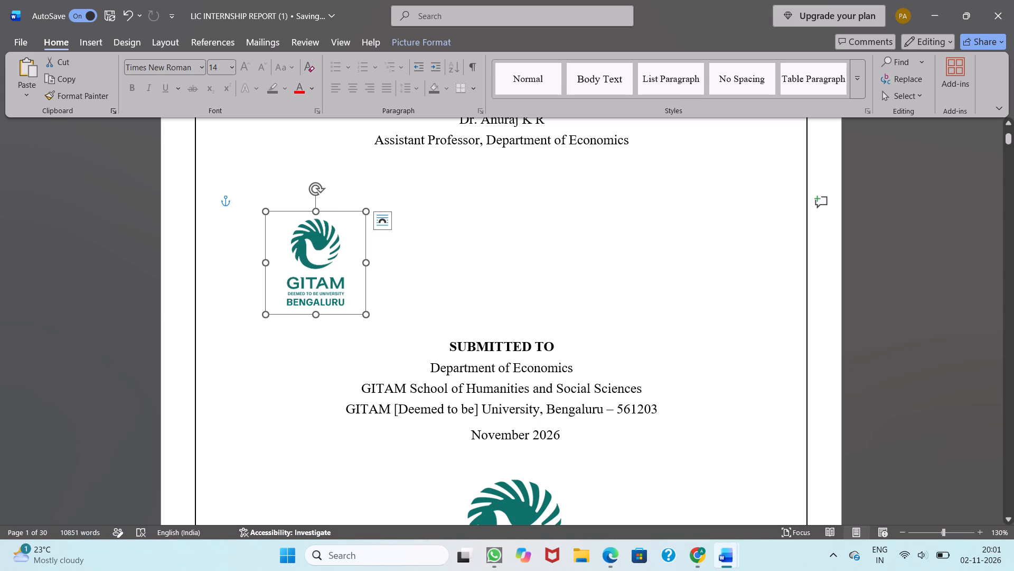
{"action": "left_click_drag", "start_coordinate": [363, 264], "coordinate": [528, 245]}
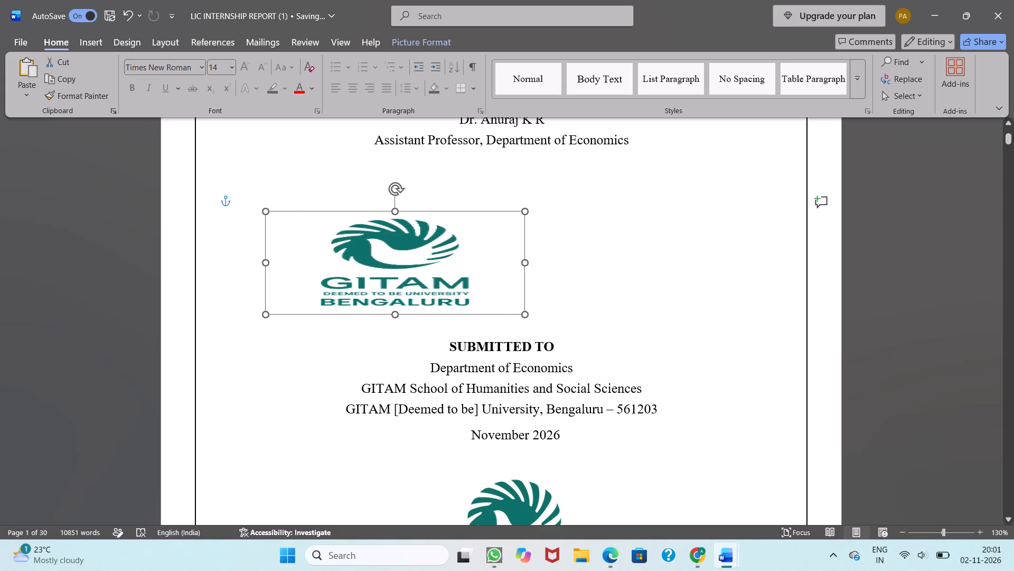
{"action": "left_click_drag", "start_coordinate": [528, 245], "coordinate": [531, 245]}
{"action": "left_click_drag", "start_coordinate": [265, 261], "coordinate": [267, 261]}
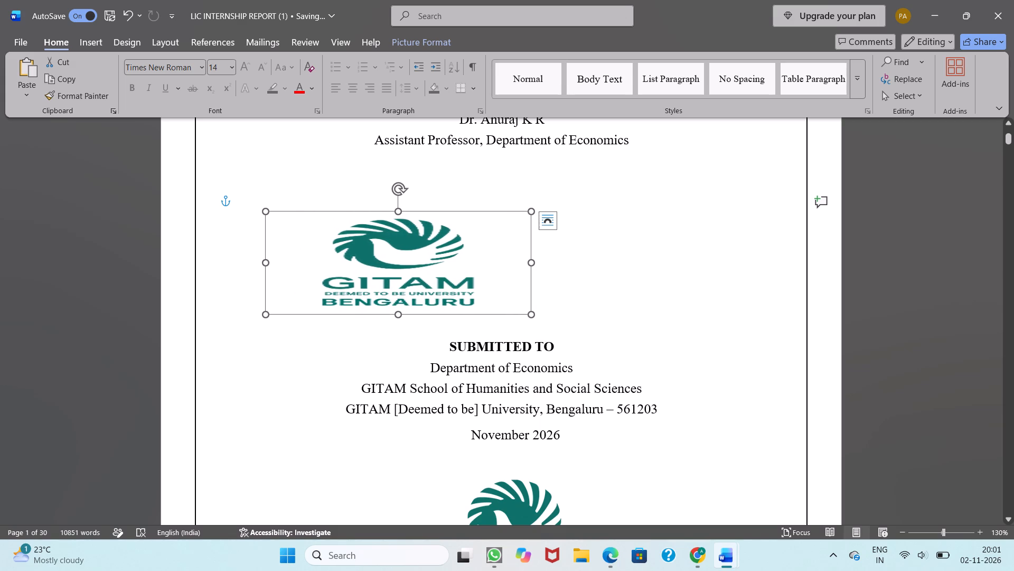
{"action": "left_click_drag", "start_coordinate": [267, 261], "coordinate": [388, 257]}
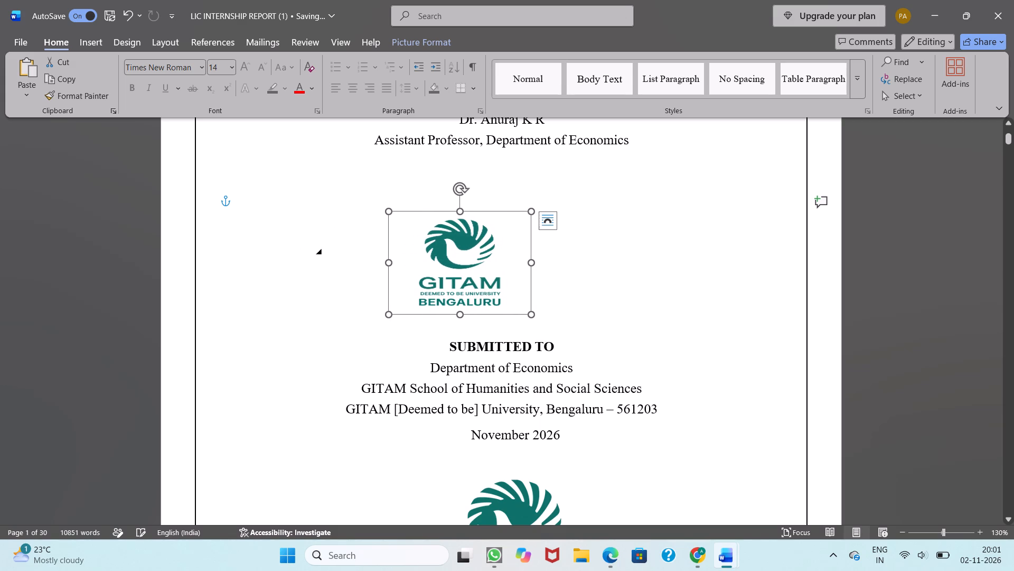
{"action": "left_click_drag", "start_coordinate": [536, 261], "coordinate": [566, 259]}
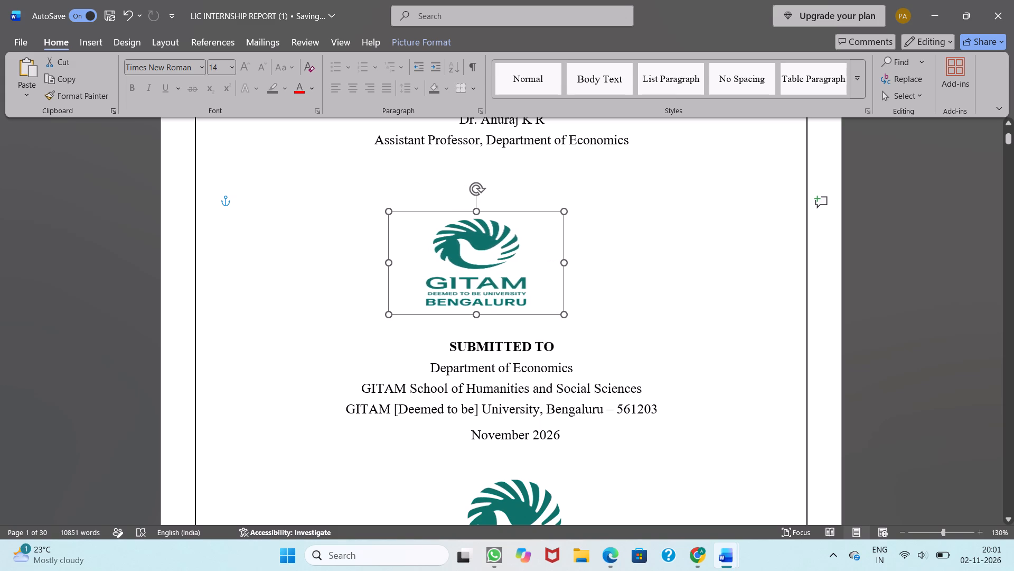
{"action": "left_click_drag", "start_coordinate": [566, 259], "coordinate": [559, 262]}
{"action": "left_click_drag", "start_coordinate": [387, 262], "coordinate": [425, 264]}
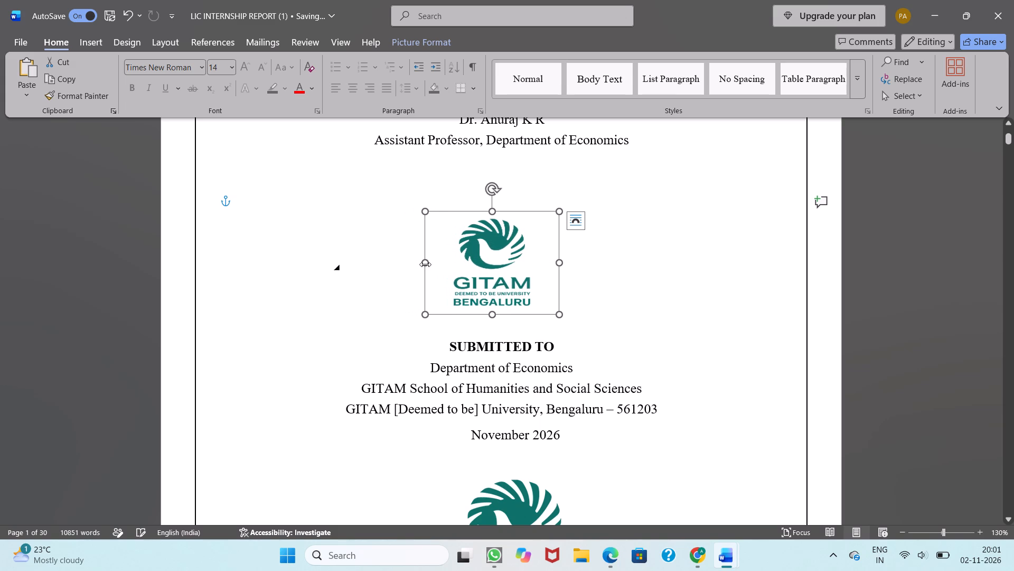
Raise the top edge of the logo above "SUBMITTED TO" and extend its right edge slightly.
{"action": "left_click_drag", "start_coordinate": [491, 210], "coordinate": [491, 196]}
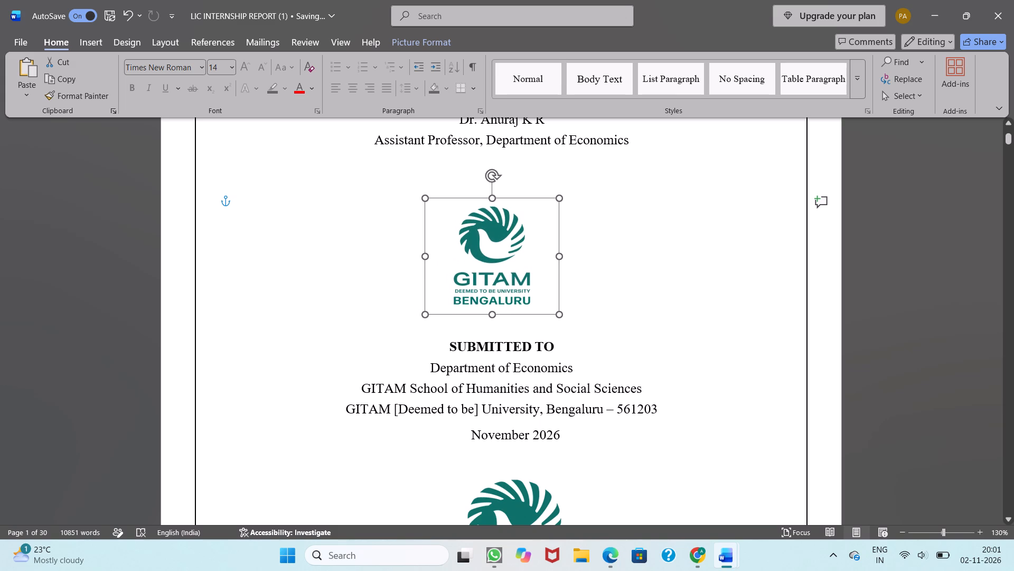
{"action": "left_click_drag", "start_coordinate": [491, 196], "coordinate": [491, 189]}
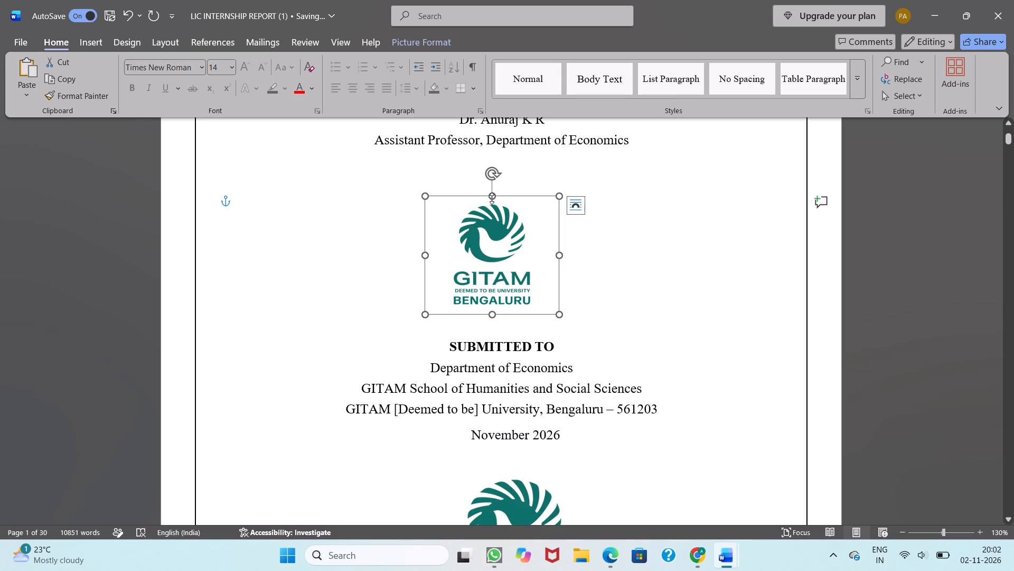
{"action": "left_click_drag", "start_coordinate": [493, 197], "coordinate": [493, 183]}
{"action": "left_click_drag", "start_coordinate": [557, 257], "coordinate": [565, 255]}
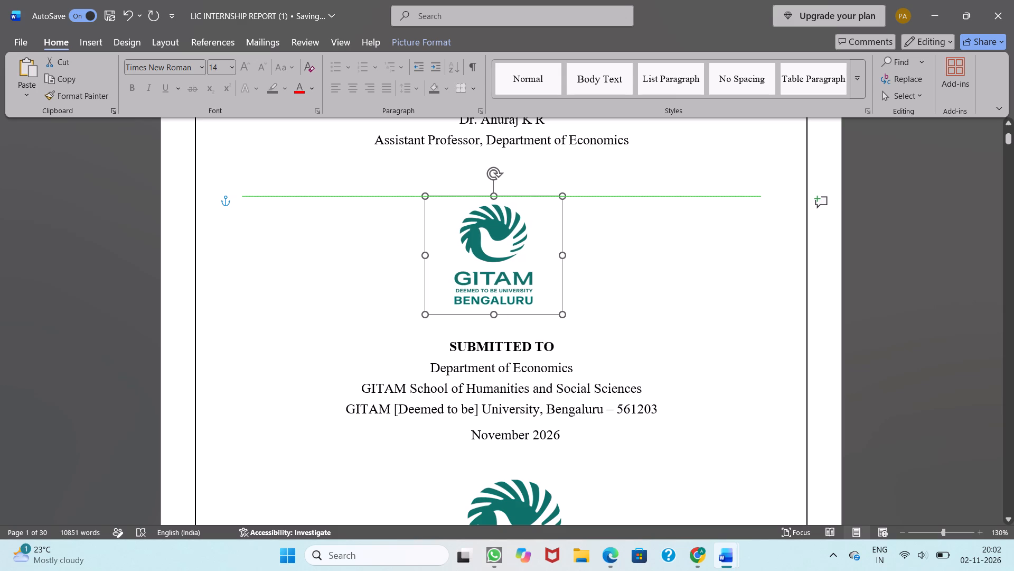
{"action": "left_click_drag", "start_coordinate": [565, 255], "coordinate": [565, 256]}
Enlarge the logo above "SUBMITTED TO" by extending its right edge and lowering its bottom edge close to the heading, and deselect it.
{"action": "scroll", "coordinate": [534, 406], "scroll_direction": "down", "scroll_amount": 1}
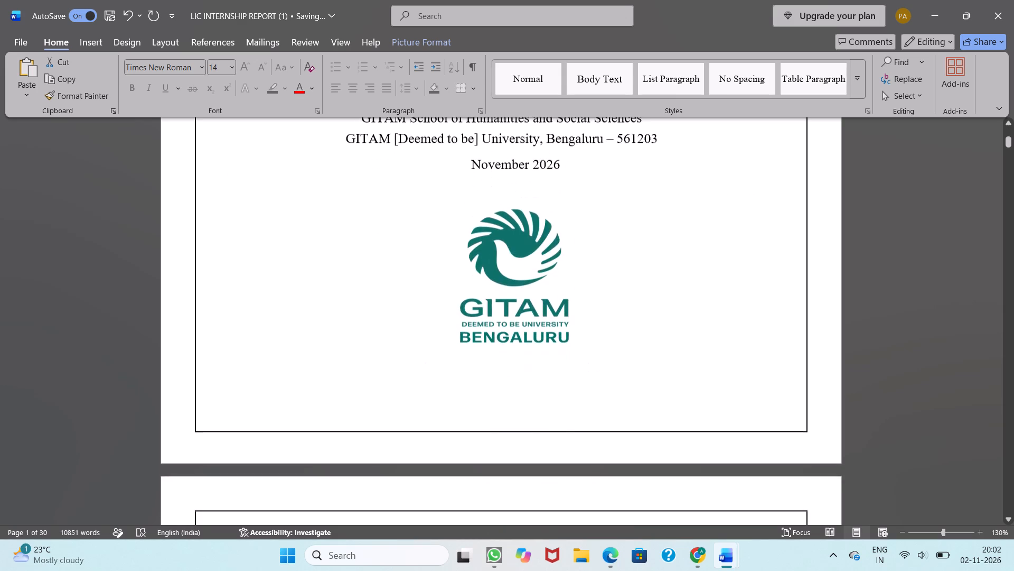
{"action": "scroll", "coordinate": [534, 406], "scroll_direction": "up", "scroll_amount": 2}
{"action": "right_click", "coordinate": [534, 406]}
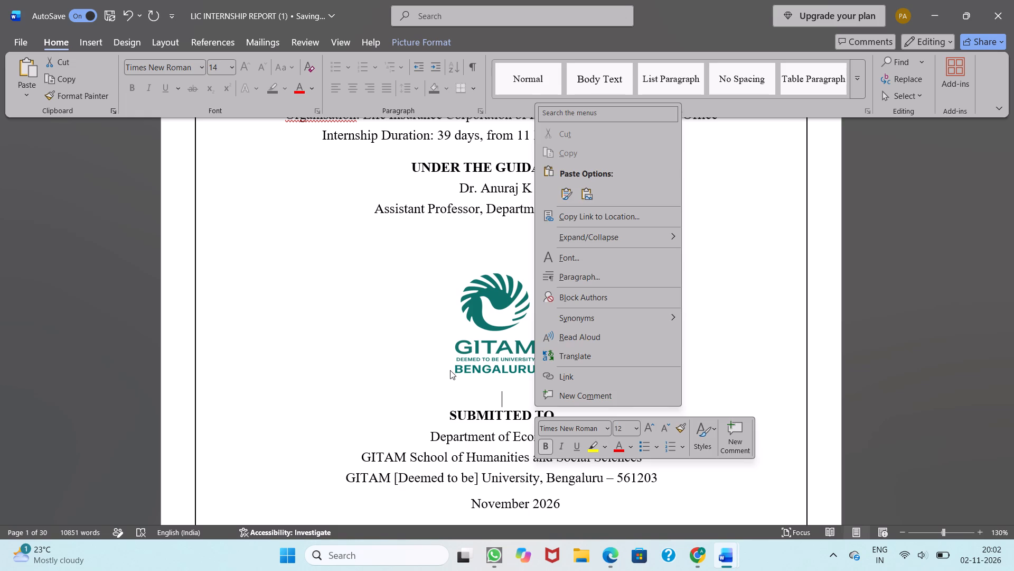
{"action": "left_click", "coordinate": [450, 370]}
{"action": "left_click", "coordinate": [467, 360]}
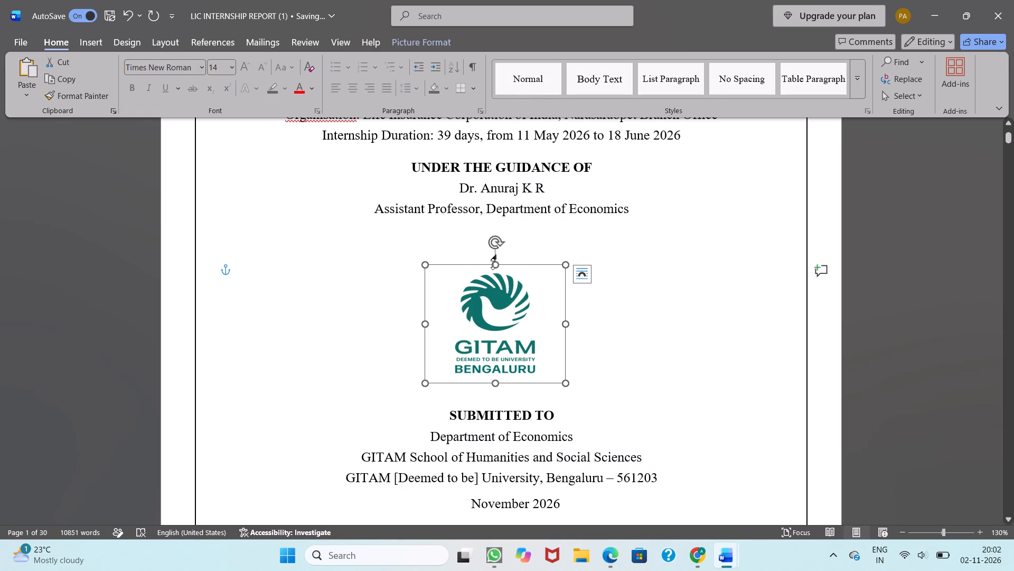
{"action": "left_click", "coordinate": [500, 268]}
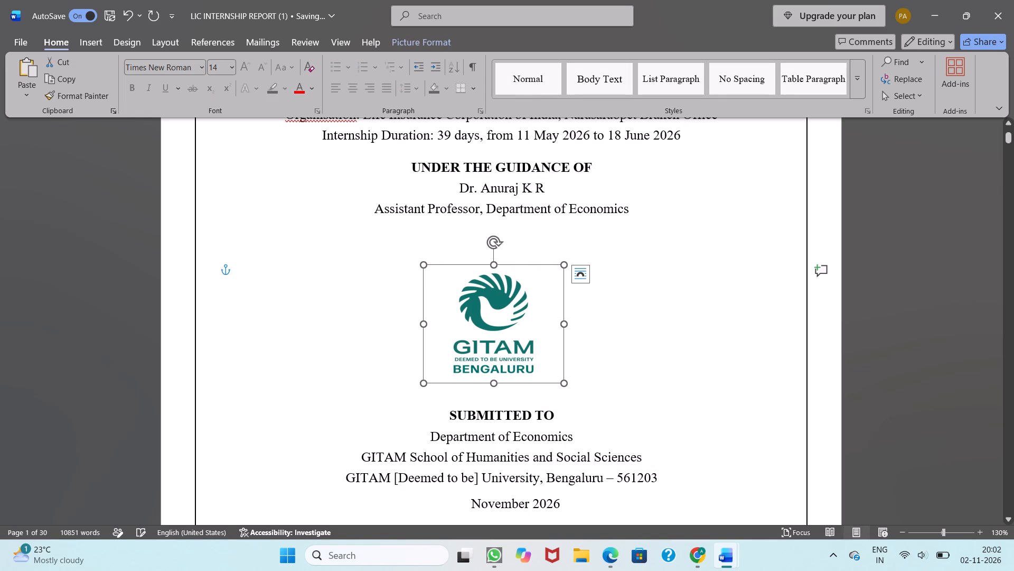
{"action": "left_click_drag", "start_coordinate": [565, 323], "coordinate": [583, 323]}
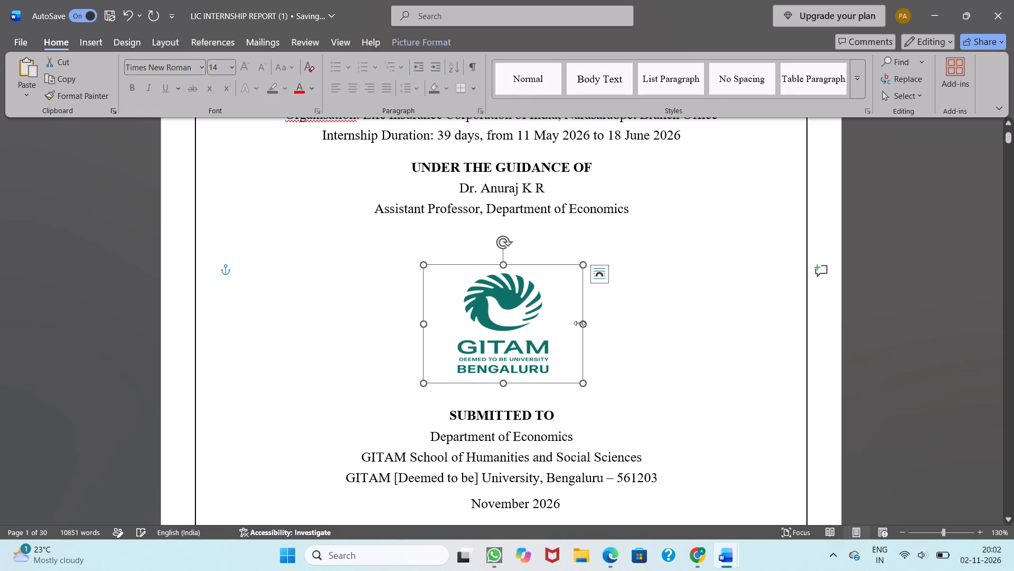
{"action": "left_click_drag", "start_coordinate": [503, 384], "coordinate": [503, 395]}
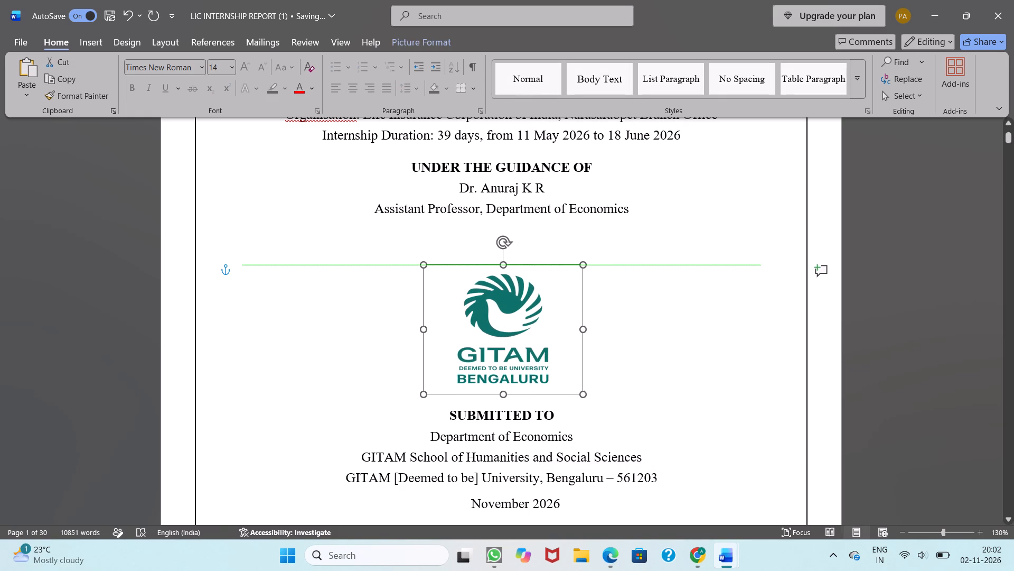
{"action": "left_click_drag", "start_coordinate": [503, 395], "coordinate": [502, 395]}
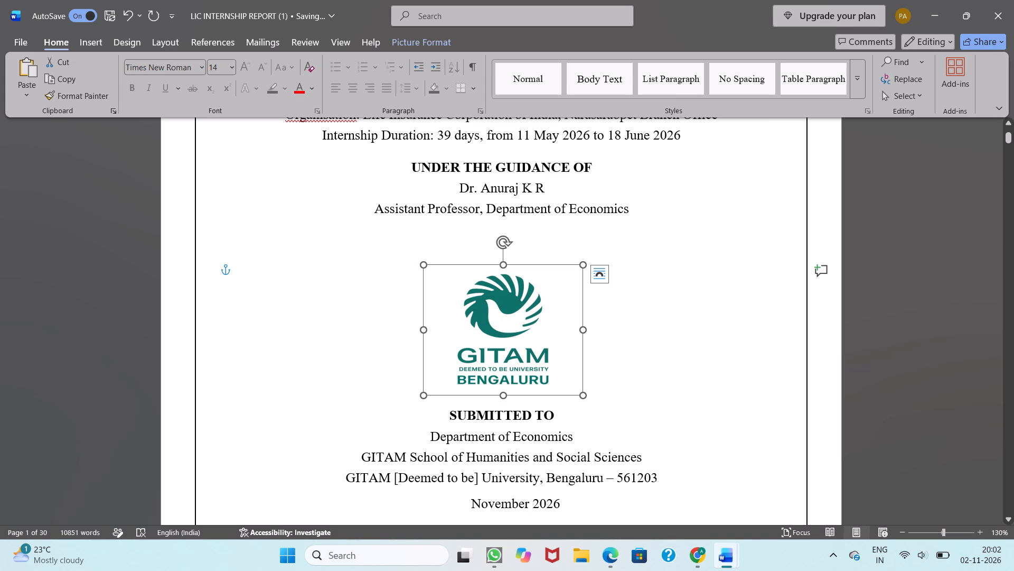
{"action": "left_click", "coordinate": [628, 383]}
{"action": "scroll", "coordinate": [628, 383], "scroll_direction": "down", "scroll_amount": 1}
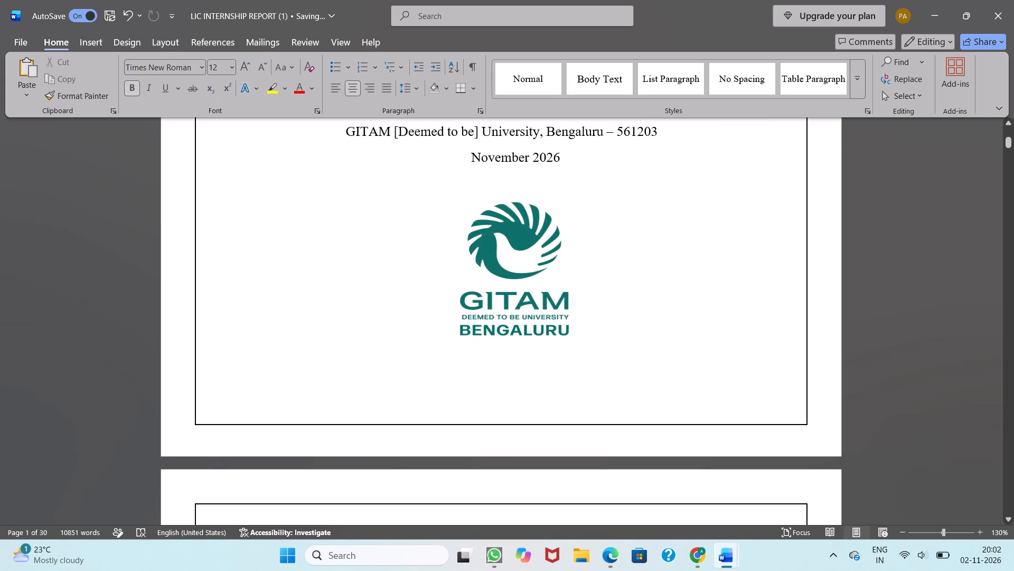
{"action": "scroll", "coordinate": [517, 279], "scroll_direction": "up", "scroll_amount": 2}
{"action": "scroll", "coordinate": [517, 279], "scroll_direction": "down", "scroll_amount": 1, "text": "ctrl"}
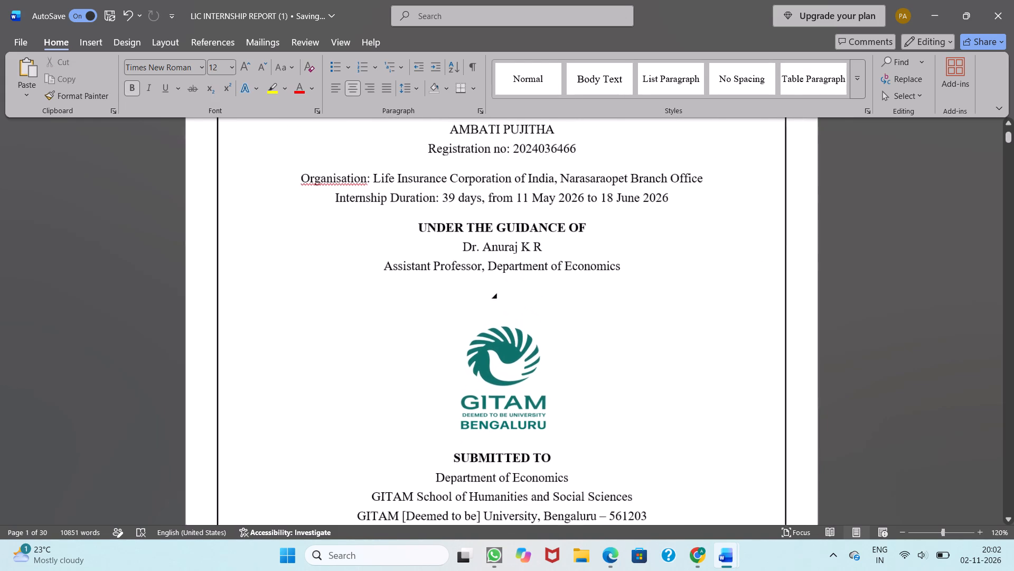
Delete the original GITAM Bengaluru logo below "November 2026".
{"action": "scroll", "coordinate": [517, 279], "scroll_direction": "down", "scroll_amount": 1}
{"action": "left_click", "coordinate": [524, 303]}
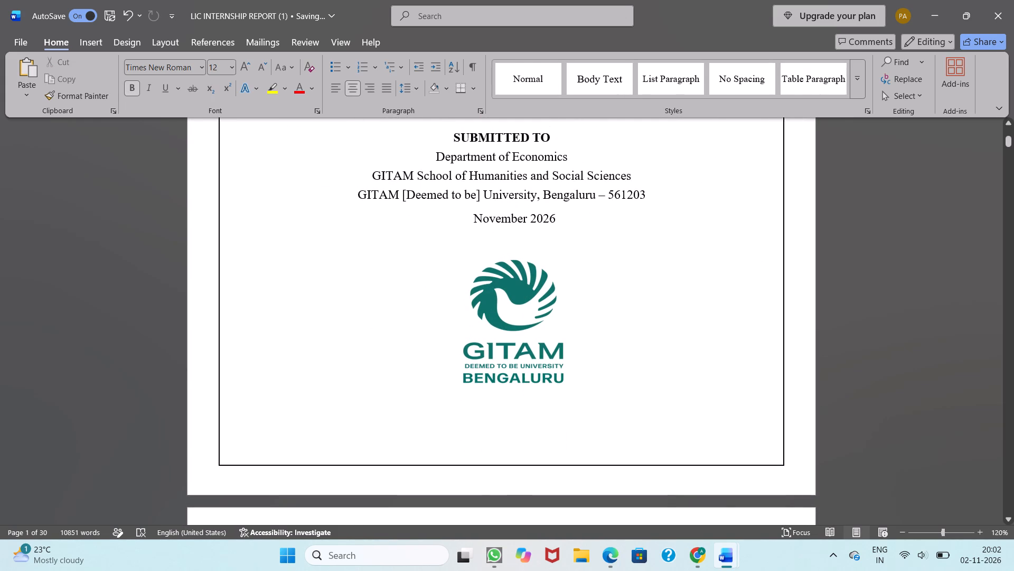
{"action": "key", "text": "BackSpace"}
Insert three blank lines before "SUBMITTED TO" to push the heading further below the logo.
{"action": "scroll", "coordinate": [524, 303], "scroll_direction": "up", "scroll_amount": 1}
{"action": "left_click", "coordinate": [453, 336]}
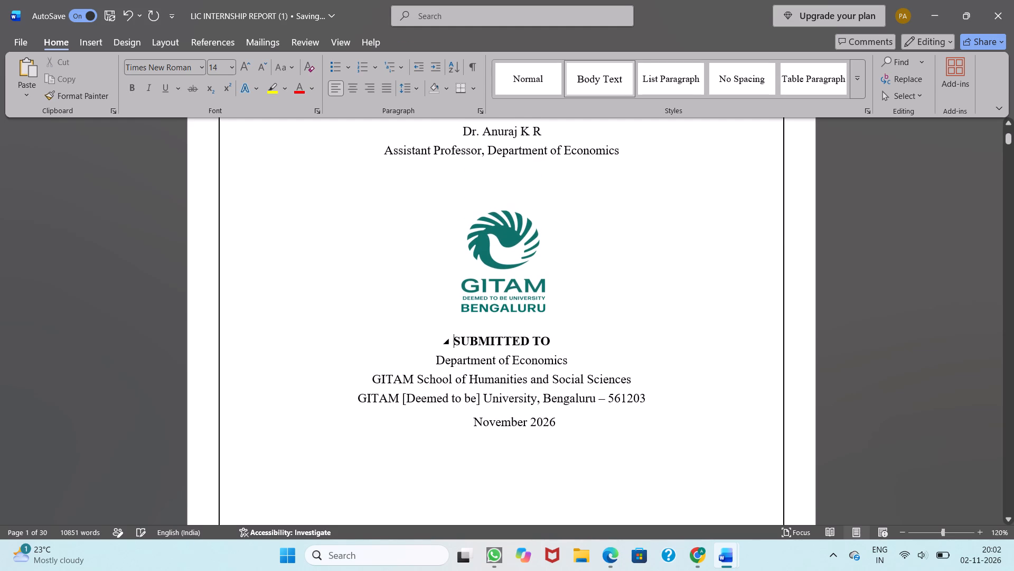
{"action": "key", "text": "Return"}
{"action": "key", "text": "Return"}
{"action": "key", "text": "Return"}
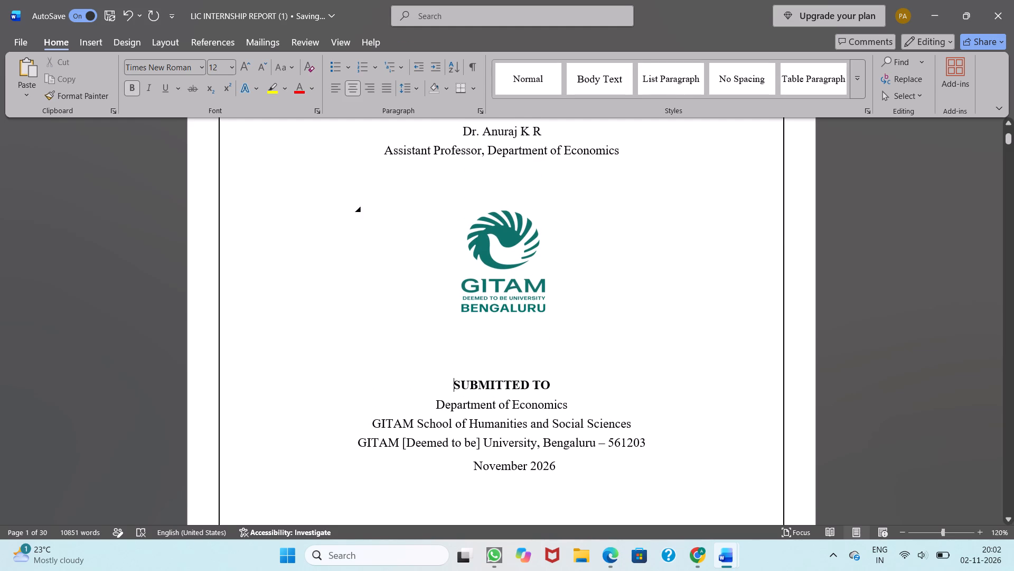
Lower the logo's bottom edge to leave a small gap above "SUBMITTED TO", extend its right edge slightly, and deselect it.
{"action": "left_click", "coordinate": [477, 234]}
{"action": "left_click_drag", "start_coordinate": [500, 320], "coordinate": [507, 350]}
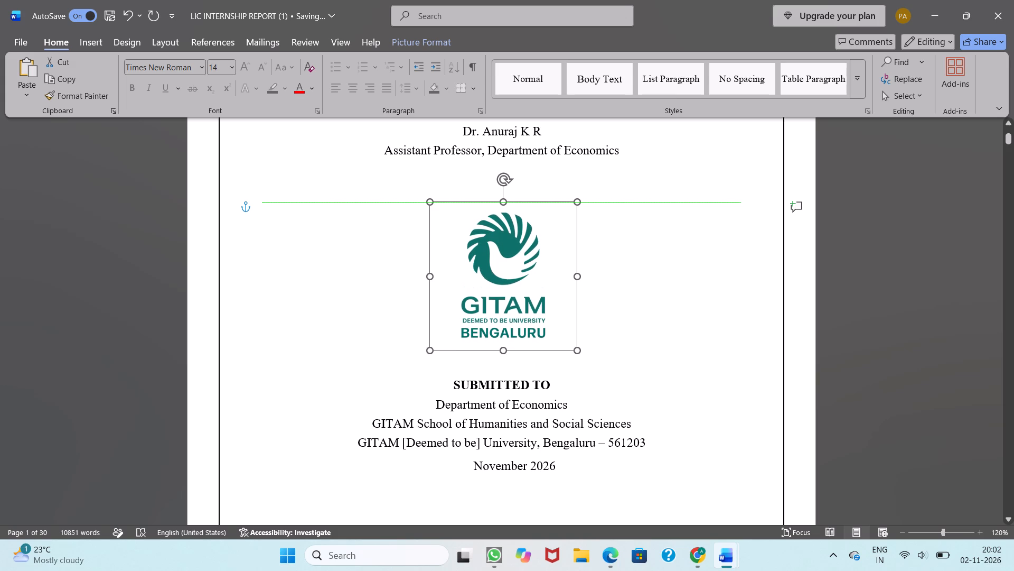
{"action": "left_click_drag", "start_coordinate": [507, 350], "coordinate": [511, 371]}
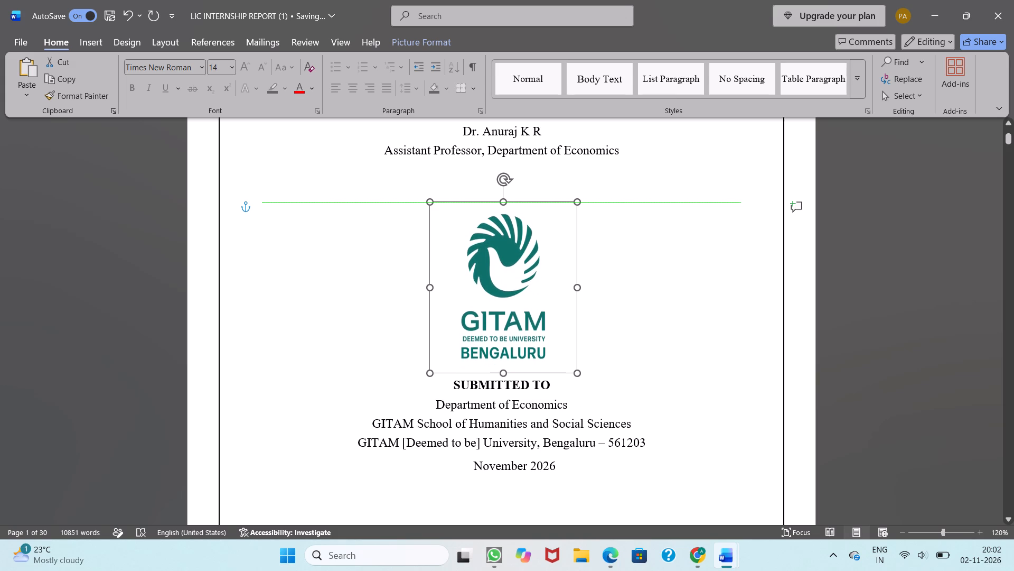
{"action": "left_click_drag", "start_coordinate": [511, 371], "coordinate": [510, 366]}
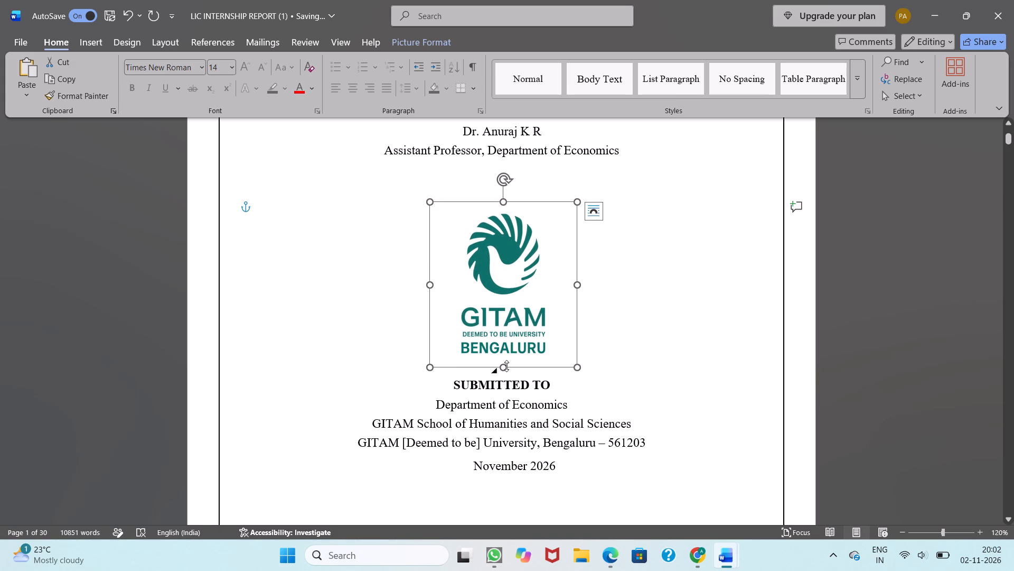
{"action": "left_click_drag", "start_coordinate": [505, 365], "coordinate": [505, 357]}
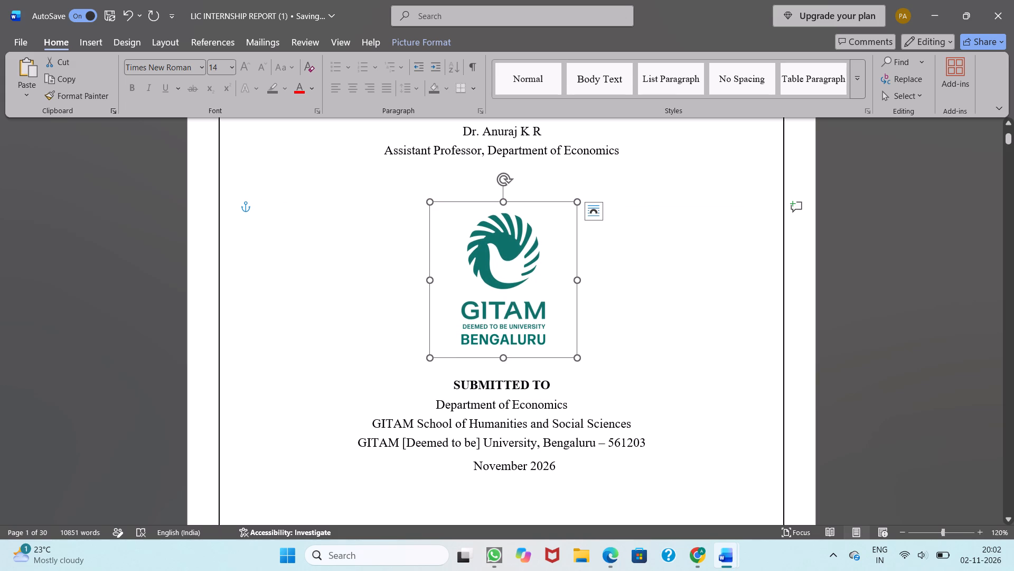
{"action": "double_click", "coordinate": [577, 279]}
{"action": "left_click_drag", "start_coordinate": [577, 279], "coordinate": [587, 277]}
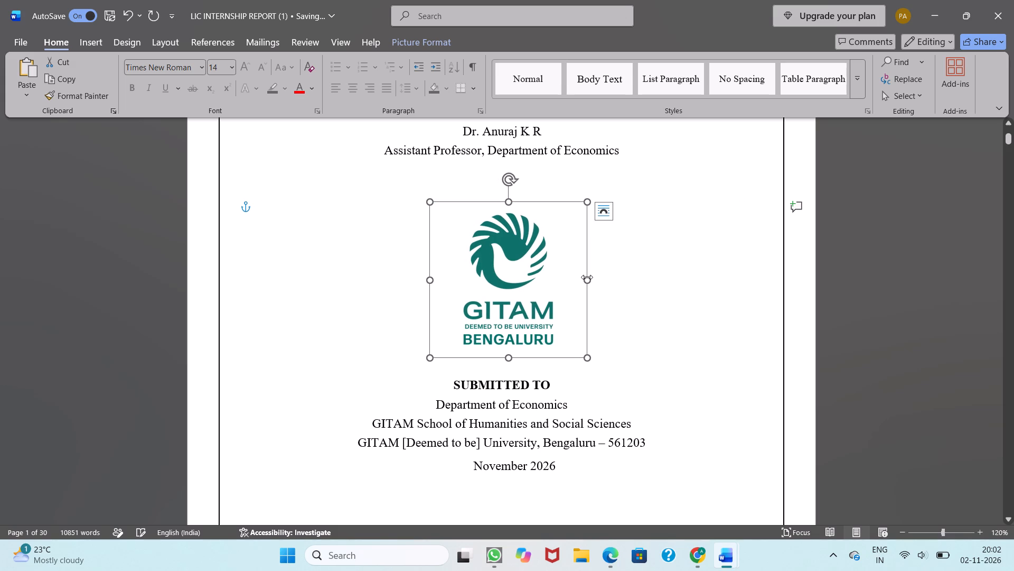
{"action": "left_click", "coordinate": [700, 340]}
Raise the logo's top edge slightly towards the guide's details and deselect it.
{"action": "scroll", "coordinate": [700, 340], "scroll_direction": "up", "scroll_amount": 2}
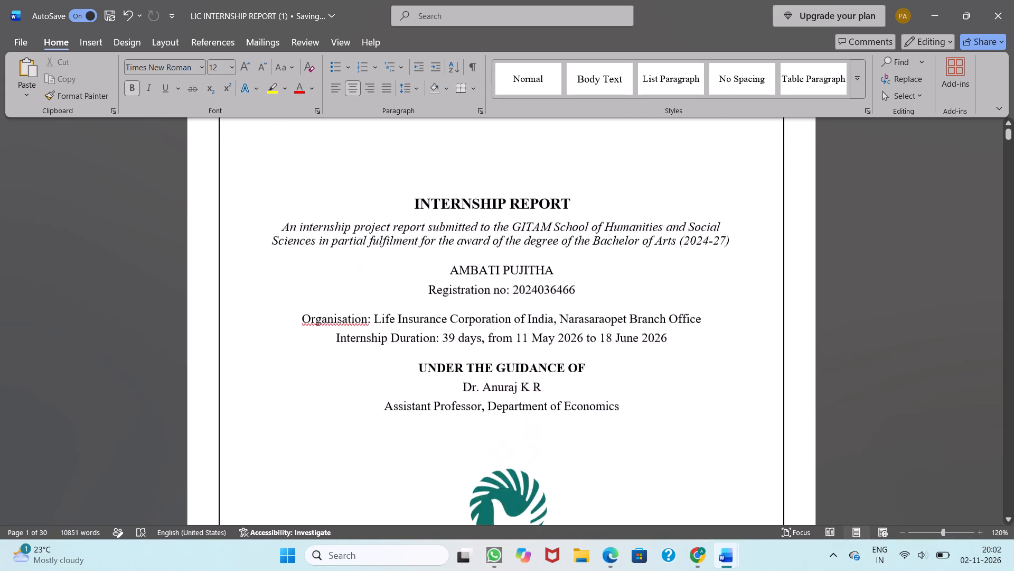
{"action": "scroll", "coordinate": [700, 340], "scroll_direction": "down", "scroll_amount": 1, "text": "ctrl"}
{"action": "scroll", "coordinate": [700, 340], "scroll_direction": "down", "scroll_amount": 2}
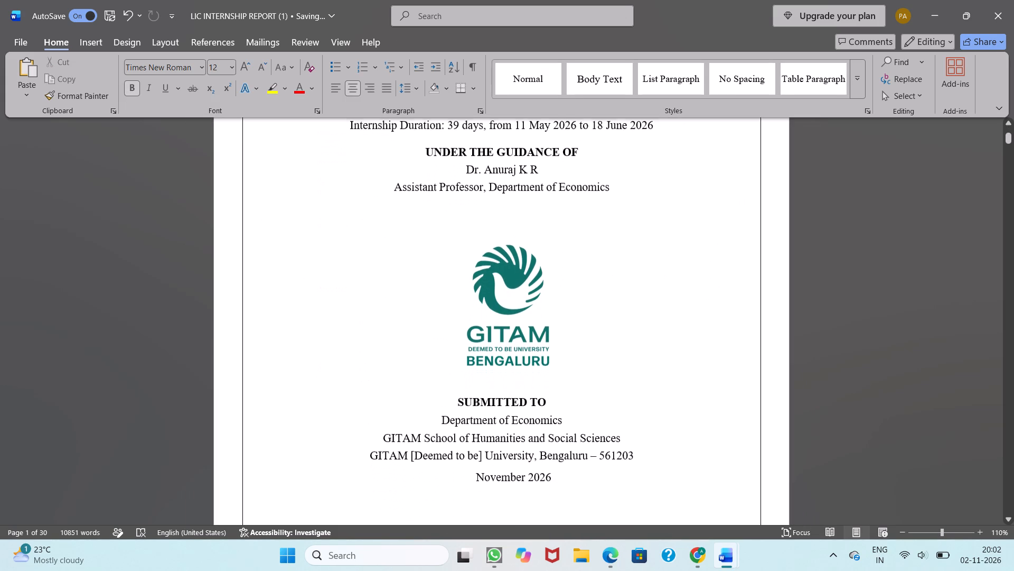
{"action": "left_click", "coordinate": [509, 302]}
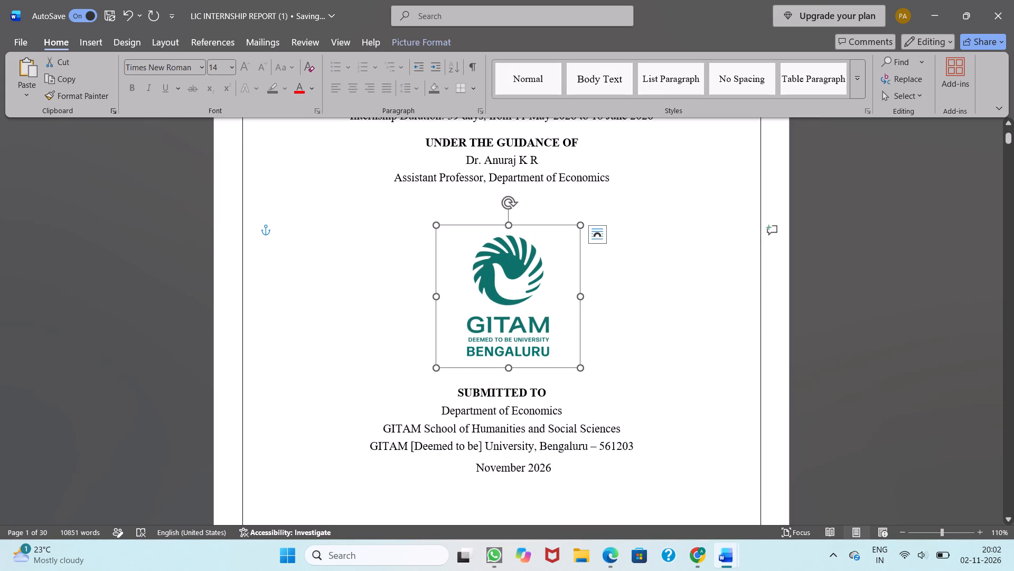
{"action": "left_click_drag", "start_coordinate": [510, 224], "coordinate": [511, 217]}
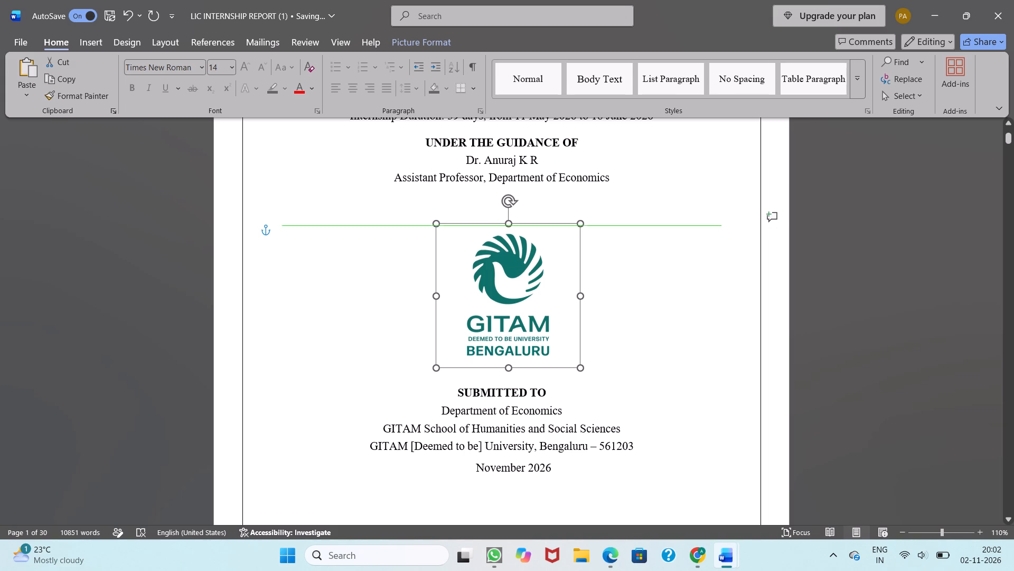
{"action": "left_click_drag", "start_coordinate": [511, 217], "coordinate": [511, 216]}
{"action": "left_click", "coordinate": [711, 290]}
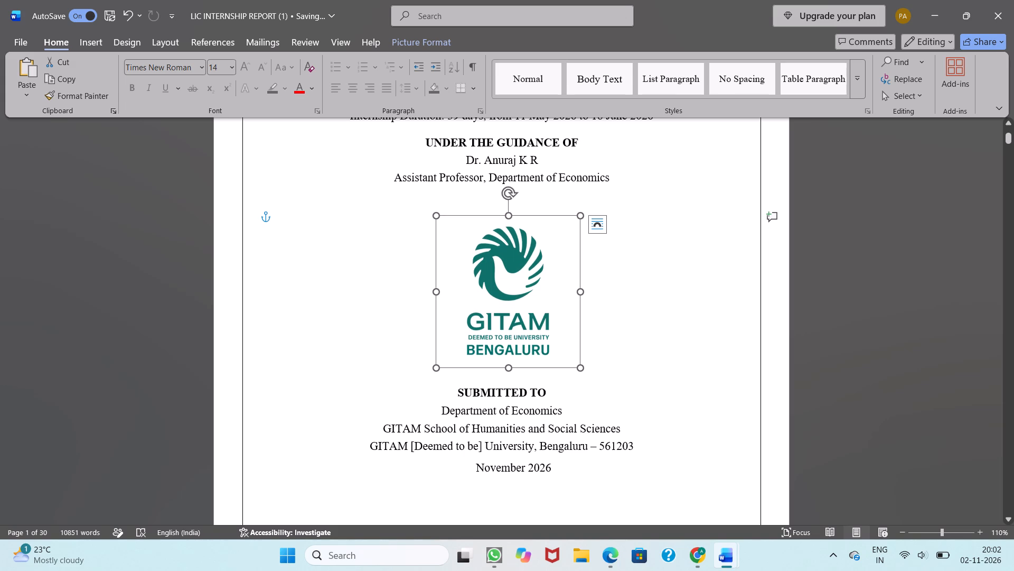
Review the cover page at several zoom levels, checking the logo's balance and the spacing around it.
{"action": "scroll", "coordinate": [711, 290], "scroll_direction": "down", "scroll_amount": 1, "text": "ctrl"}
{"action": "scroll", "coordinate": [711, 290], "scroll_direction": "up", "scroll_amount": 1}
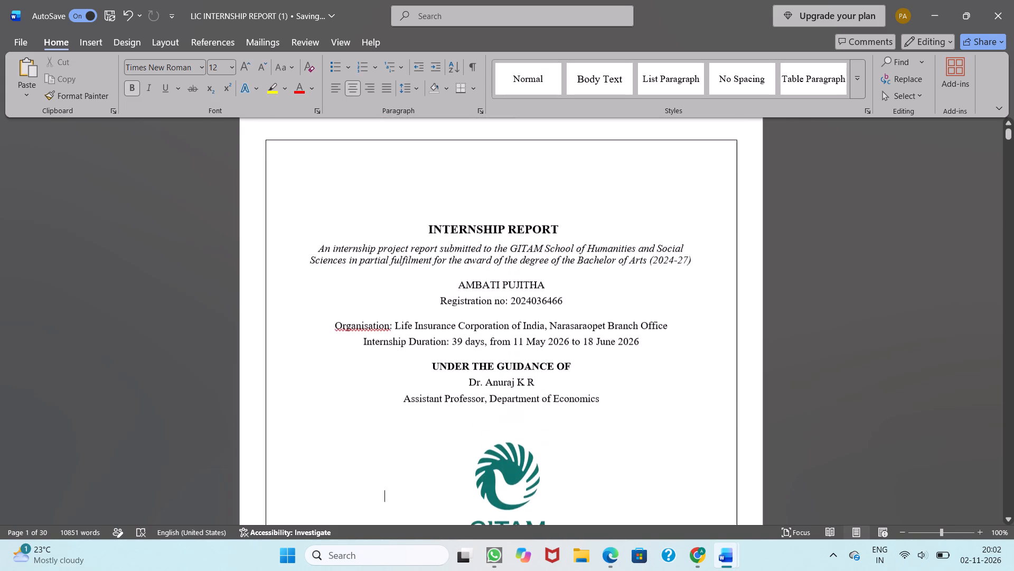
{"action": "scroll", "coordinate": [711, 290], "scroll_direction": "down", "scroll_amount": 3}
{"action": "scroll", "coordinate": [711, 290], "scroll_direction": "up", "scroll_amount": 1}
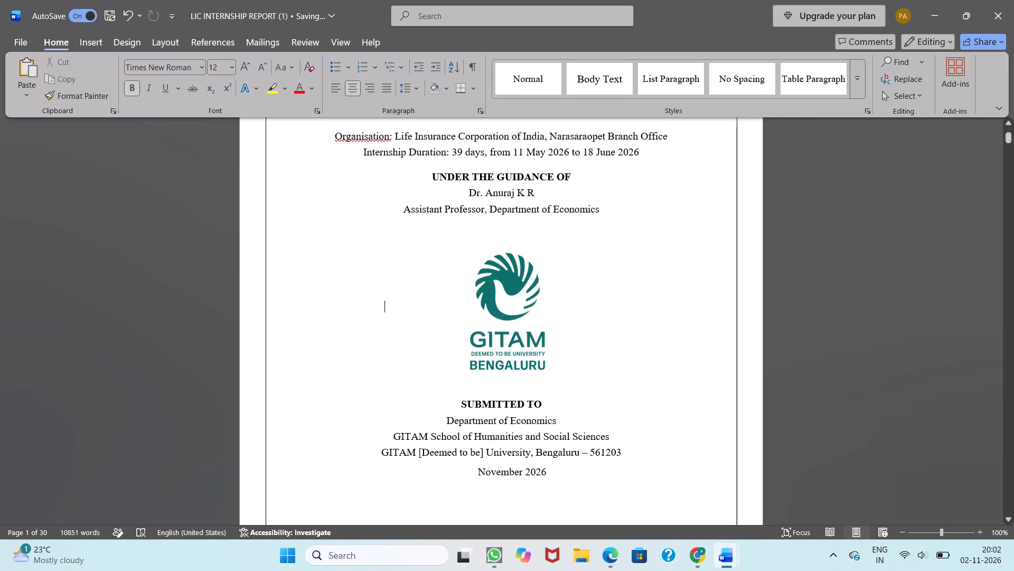
{"action": "scroll", "coordinate": [520, 324], "scroll_direction": "down", "scroll_amount": 2, "text": "ctrl"}
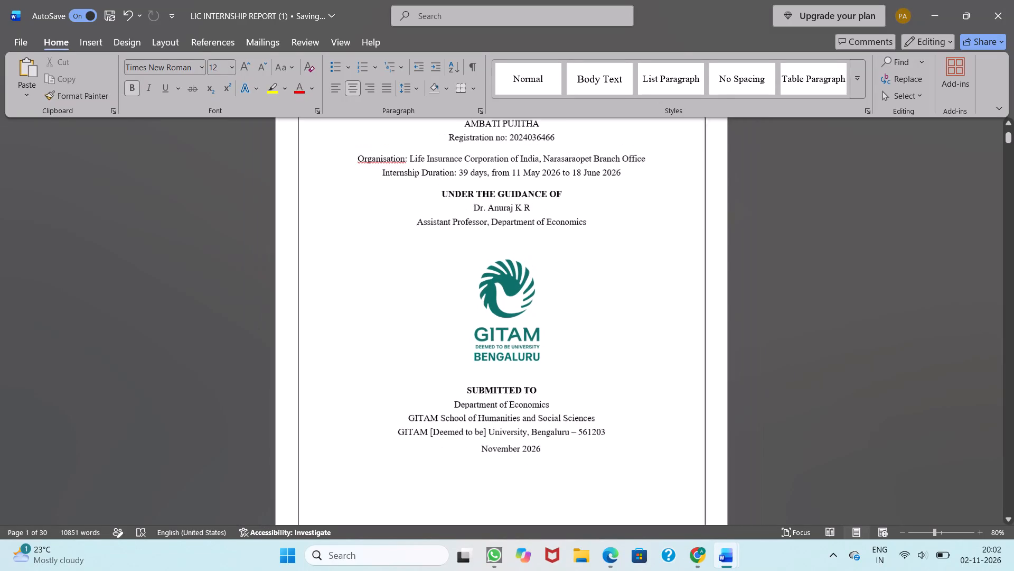
{"action": "scroll", "coordinate": [520, 324], "scroll_direction": "down", "scroll_amount": 2, "text": "ctrl"}
{"action": "scroll", "coordinate": [520, 324], "scroll_direction": "up", "scroll_amount": 1}
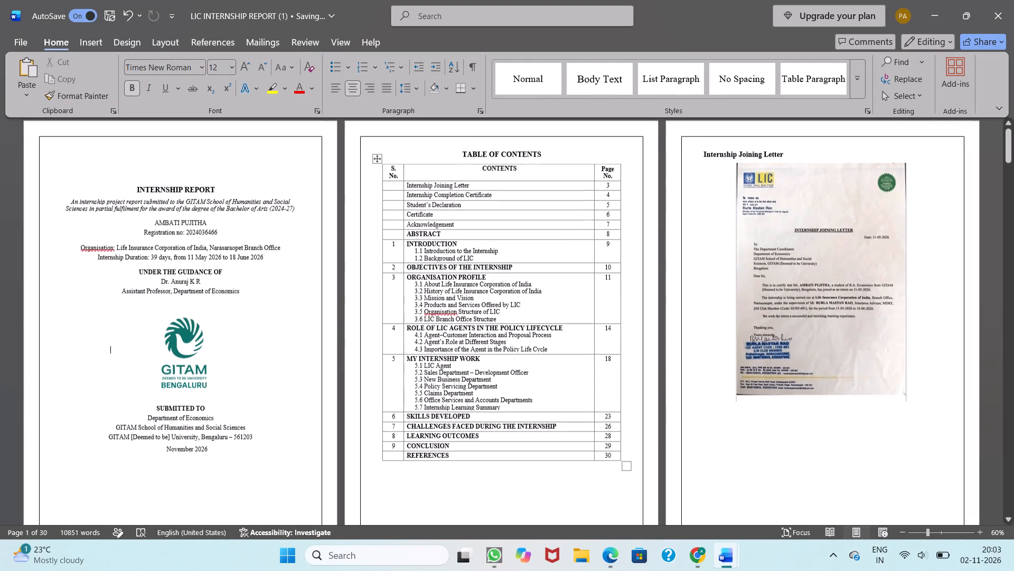
{"action": "scroll", "coordinate": [520, 324], "scroll_direction": "up", "scroll_amount": 1}
{"action": "scroll", "coordinate": [242, 418], "scroll_direction": "up", "scroll_amount": 3, "text": "ctrl"}
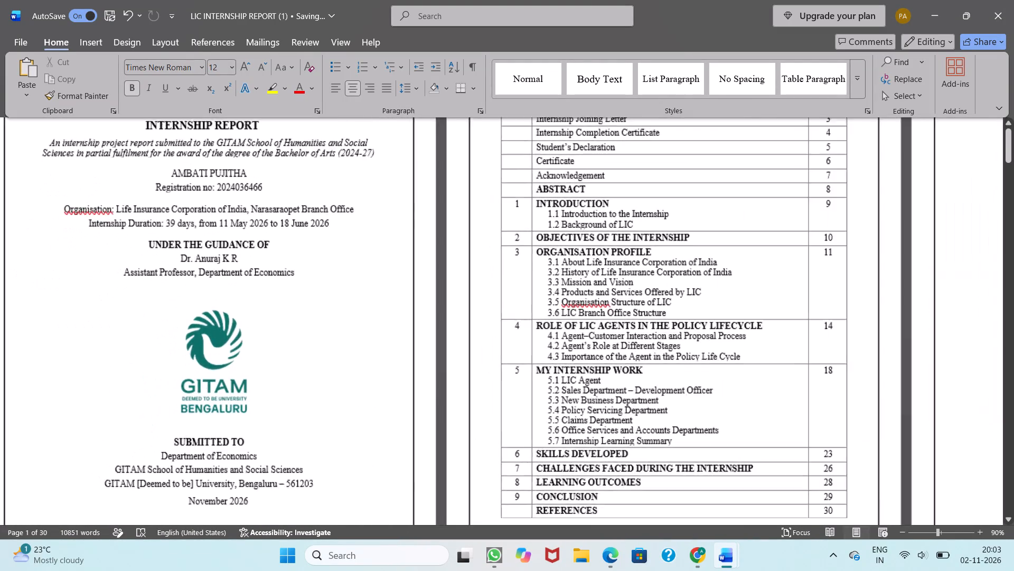
{"action": "scroll", "coordinate": [242, 418], "scroll_direction": "up", "scroll_amount": 1, "text": "ctrl"}
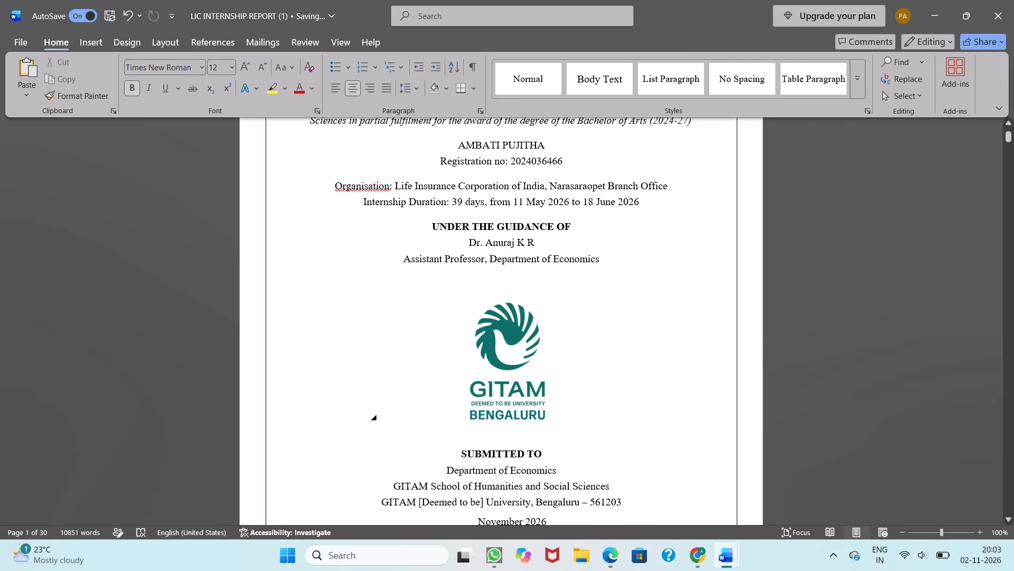
{"action": "scroll", "coordinate": [416, 413], "scroll_direction": "up", "scroll_amount": 7, "text": "ctrl"}
{"action": "scroll", "coordinate": [416, 413], "scroll_direction": "down", "scroll_amount": 10, "text": "ctrl"}
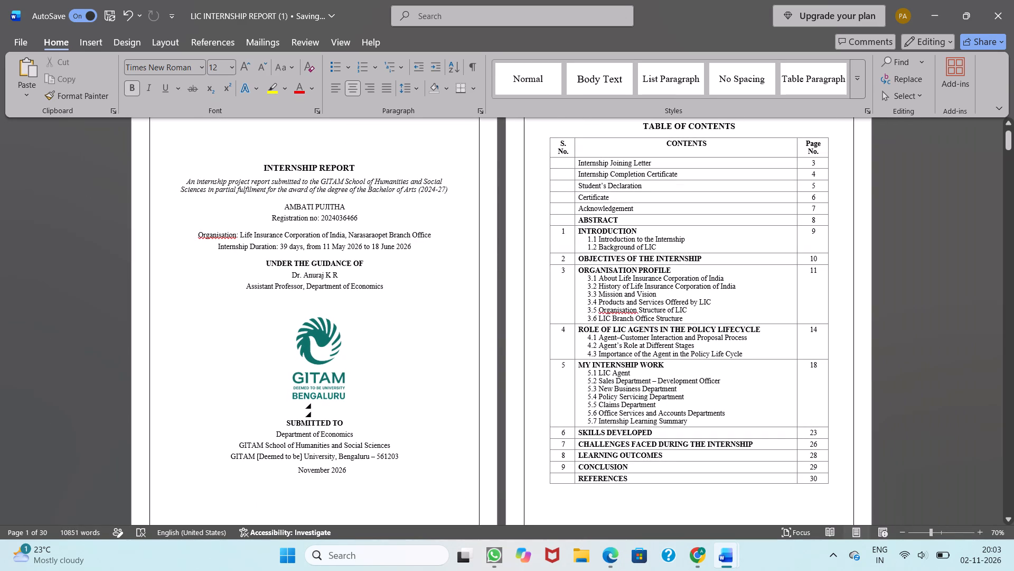
{"action": "scroll", "coordinate": [364, 407], "scroll_direction": "down", "scroll_amount": 3}
{"action": "scroll", "coordinate": [364, 407], "scroll_direction": "up", "scroll_amount": 1}
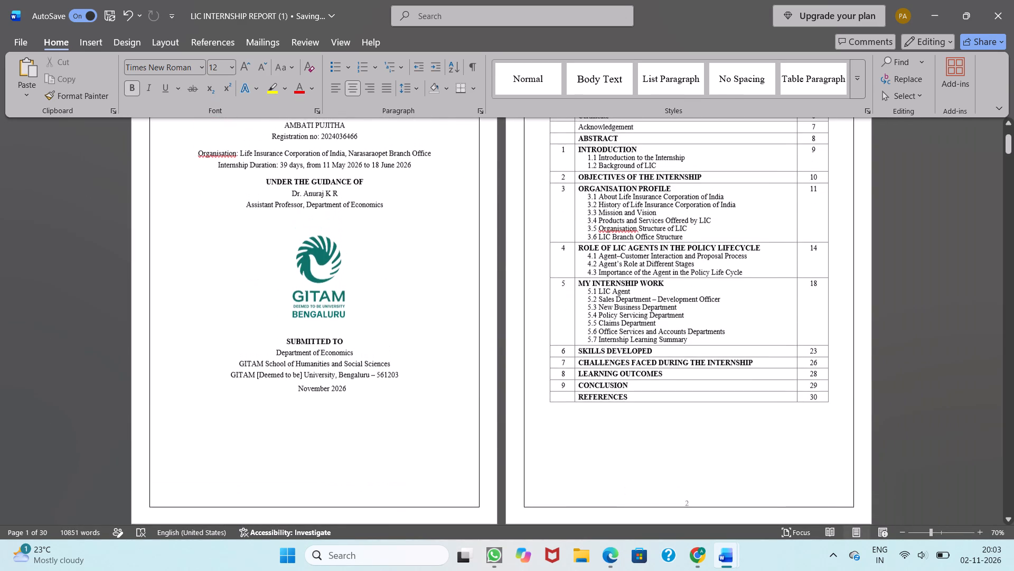
Insert two more blank lines before "SUBMITTED TO" to widen the space below the logo.
{"action": "left_click", "coordinate": [325, 290]}
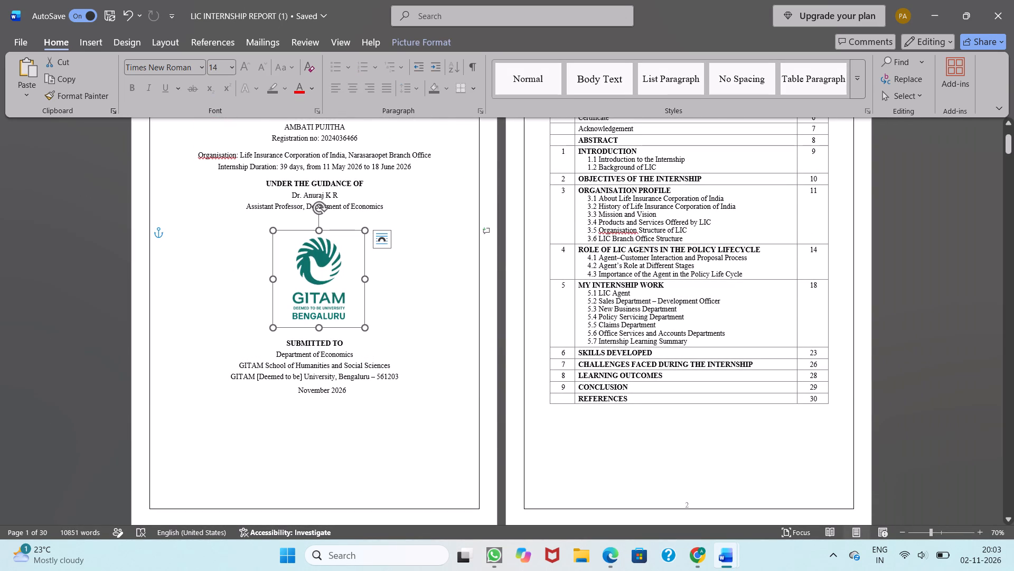
{"action": "left_click", "coordinate": [288, 344]}
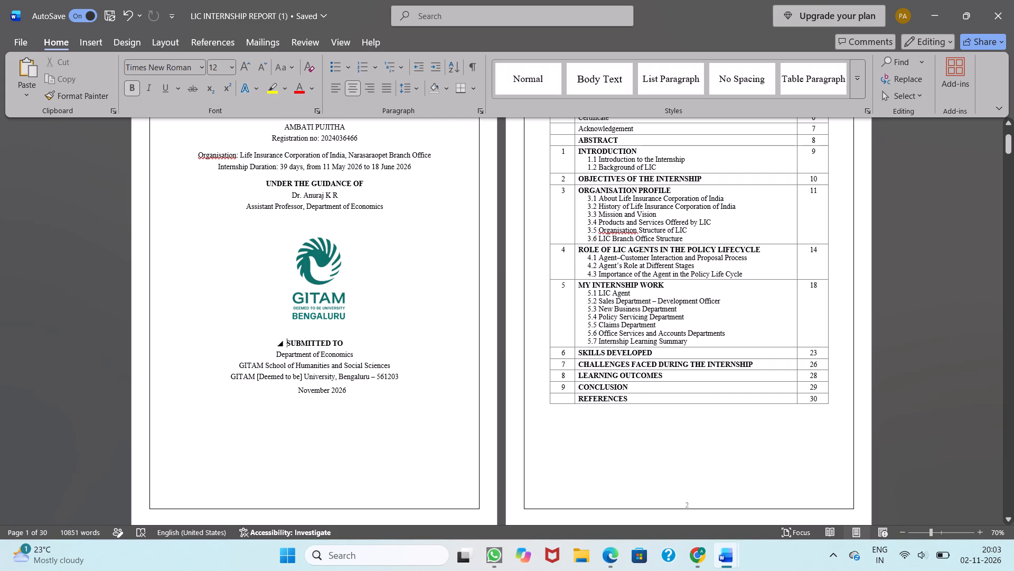
{"action": "key", "text": "Return"}
{"action": "key", "text": "Return"}
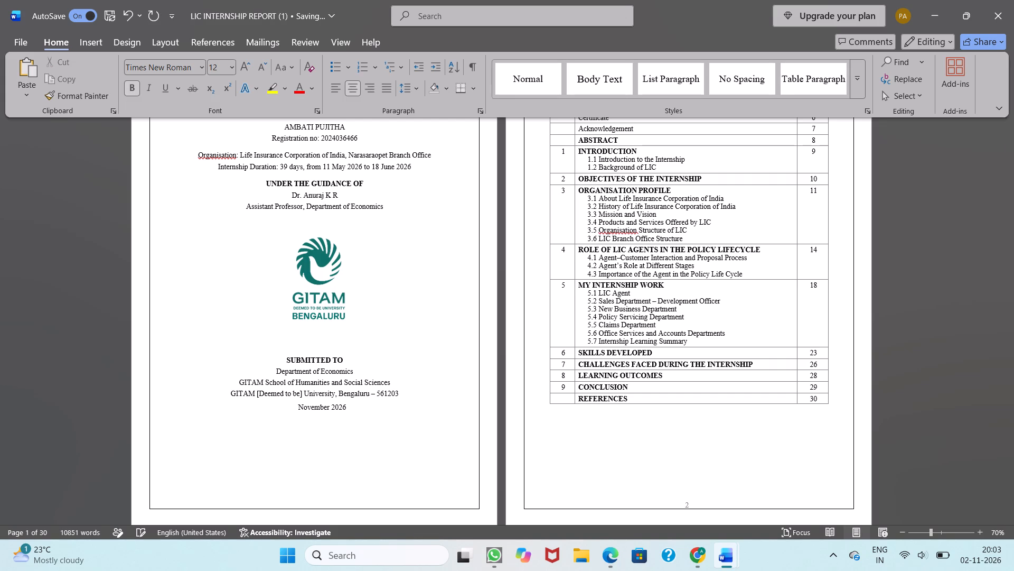
Enlarge the logo to about 6.1 cm high and 6.4 cm wide by extending its left and bottom edges, and deselect it.
{"action": "scroll", "coordinate": [288, 344], "scroll_direction": "up", "scroll_amount": 6, "text": "ctrl"}
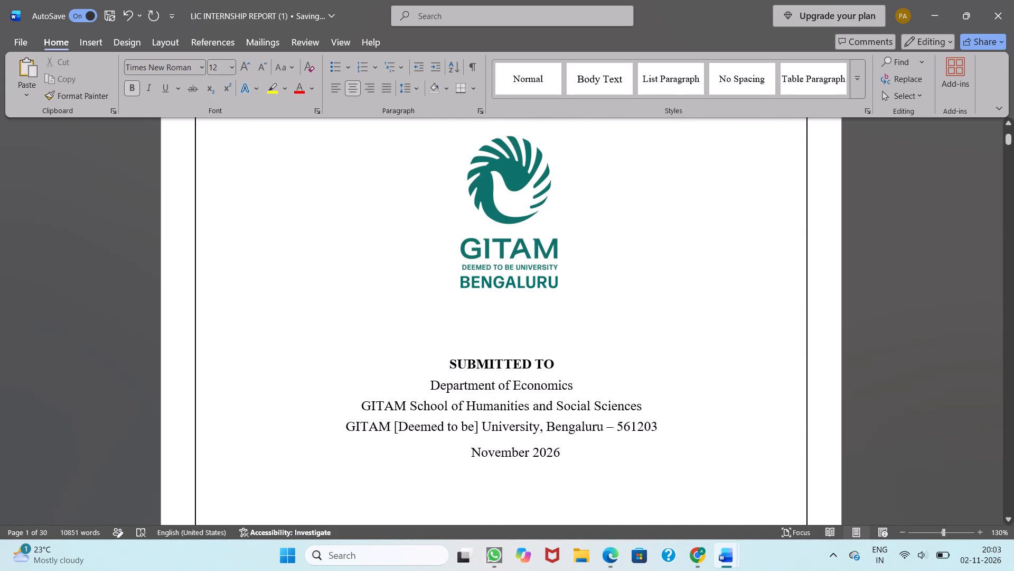
{"action": "left_click", "coordinate": [550, 240]}
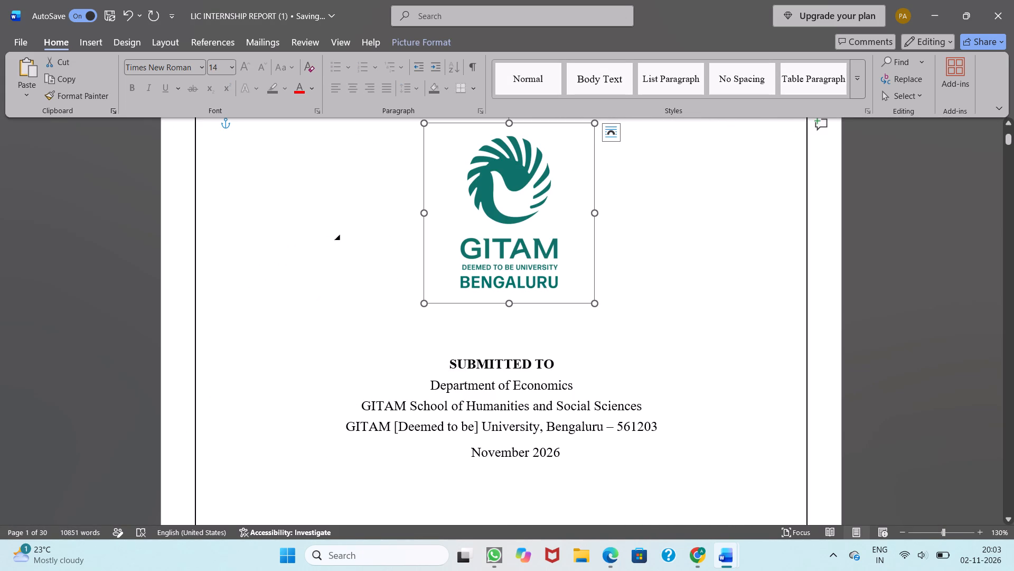
{"action": "left_click_drag", "start_coordinate": [424, 211], "coordinate": [391, 218]}
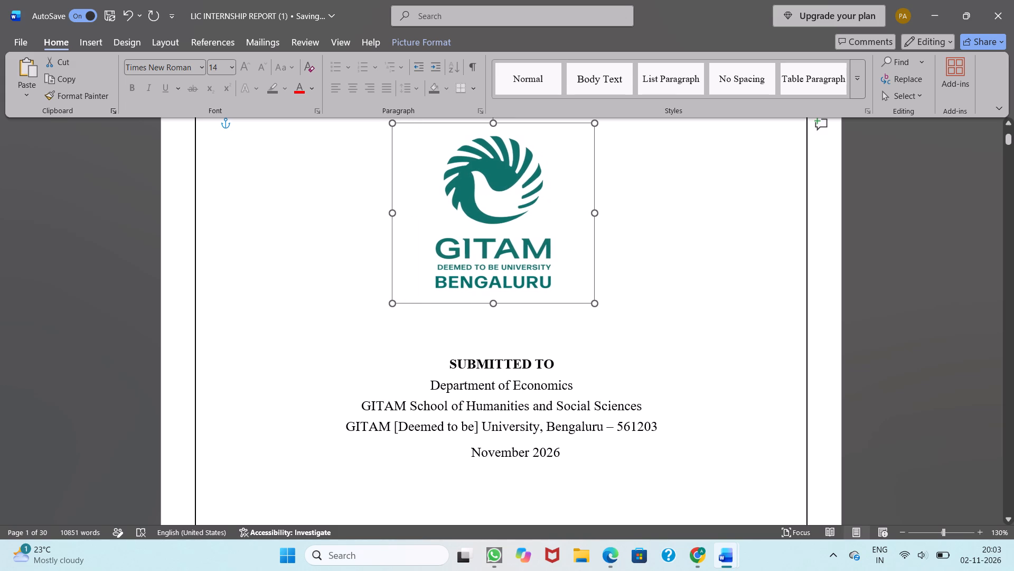
{"action": "left_click_drag", "start_coordinate": [391, 218], "coordinate": [386, 219]}
{"action": "scroll", "coordinate": [615, 354], "scroll_direction": "up", "scroll_amount": 1}
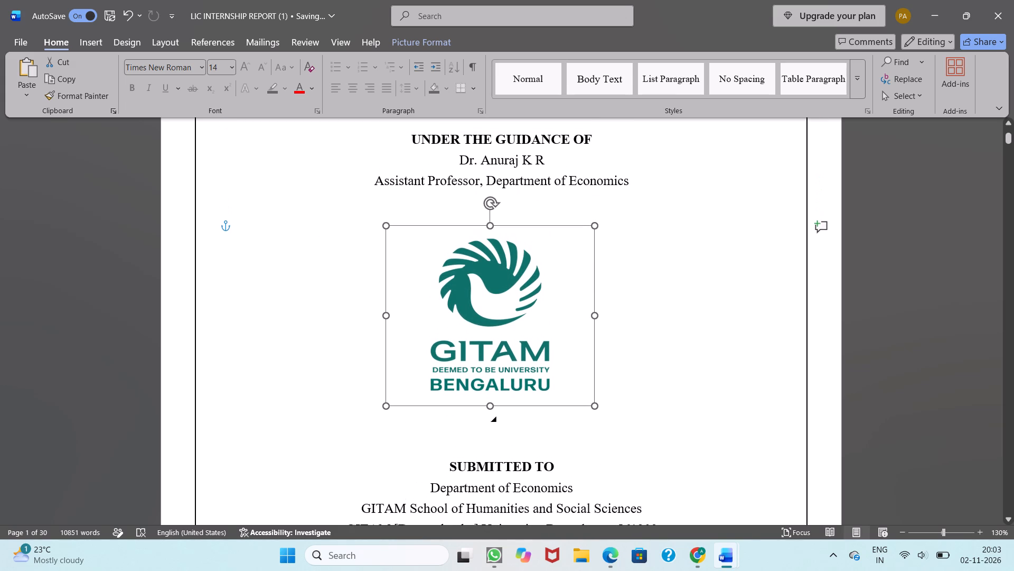
{"action": "left_click_drag", "start_coordinate": [489, 407], "coordinate": [493, 418]}
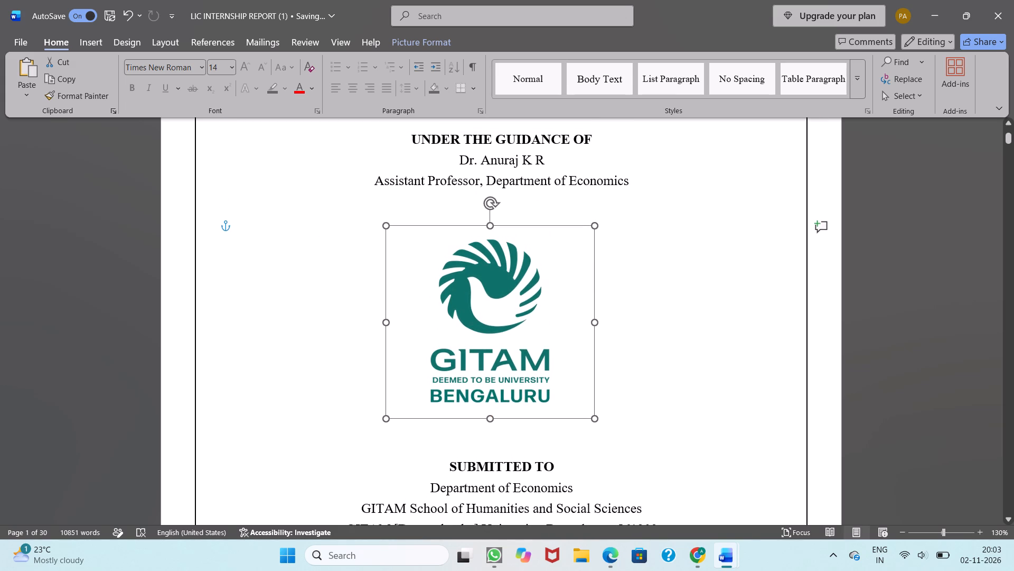
{"action": "left_click_drag", "start_coordinate": [493, 418], "coordinate": [495, 425]}
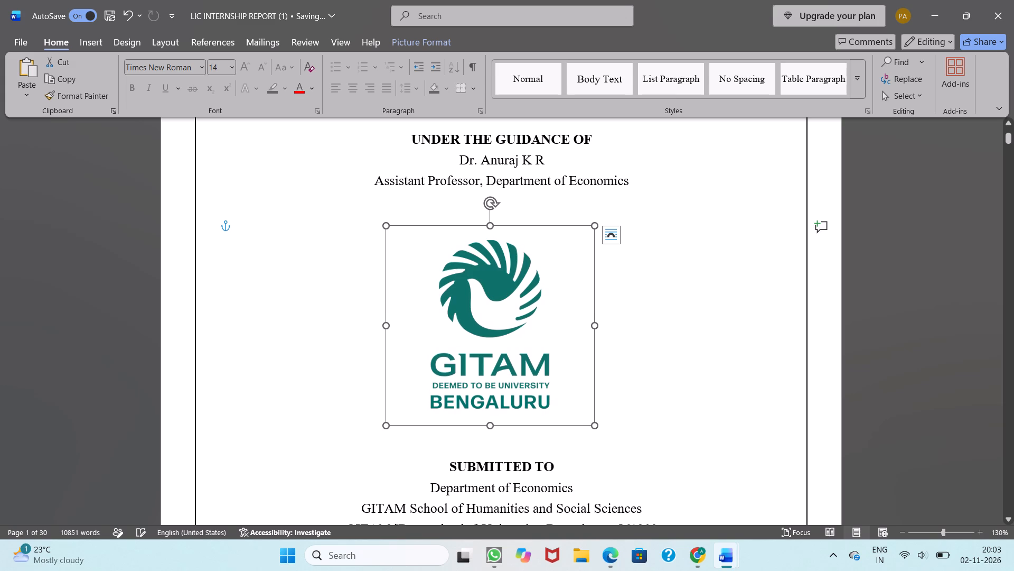
{"action": "left_click", "coordinate": [736, 402]}
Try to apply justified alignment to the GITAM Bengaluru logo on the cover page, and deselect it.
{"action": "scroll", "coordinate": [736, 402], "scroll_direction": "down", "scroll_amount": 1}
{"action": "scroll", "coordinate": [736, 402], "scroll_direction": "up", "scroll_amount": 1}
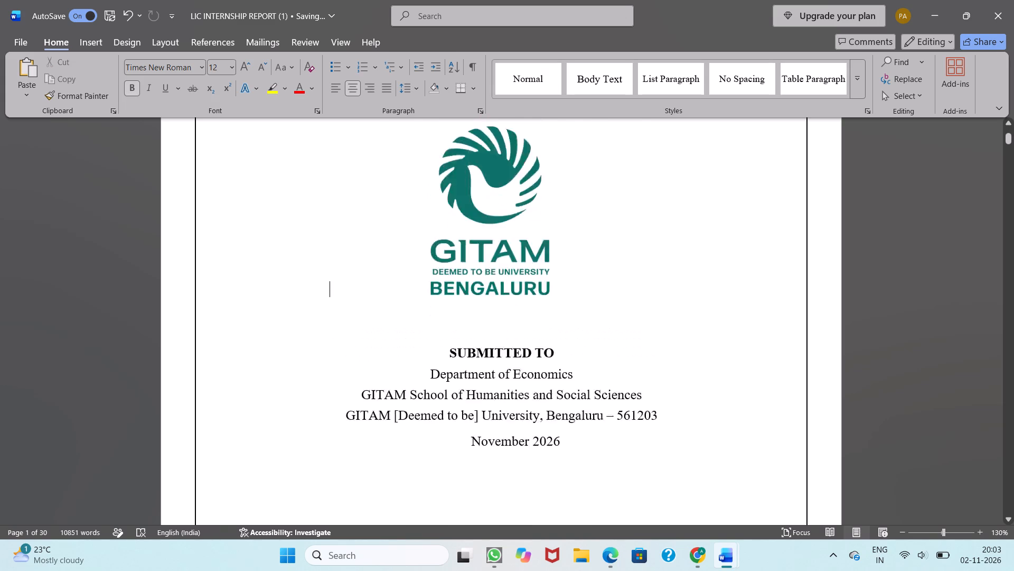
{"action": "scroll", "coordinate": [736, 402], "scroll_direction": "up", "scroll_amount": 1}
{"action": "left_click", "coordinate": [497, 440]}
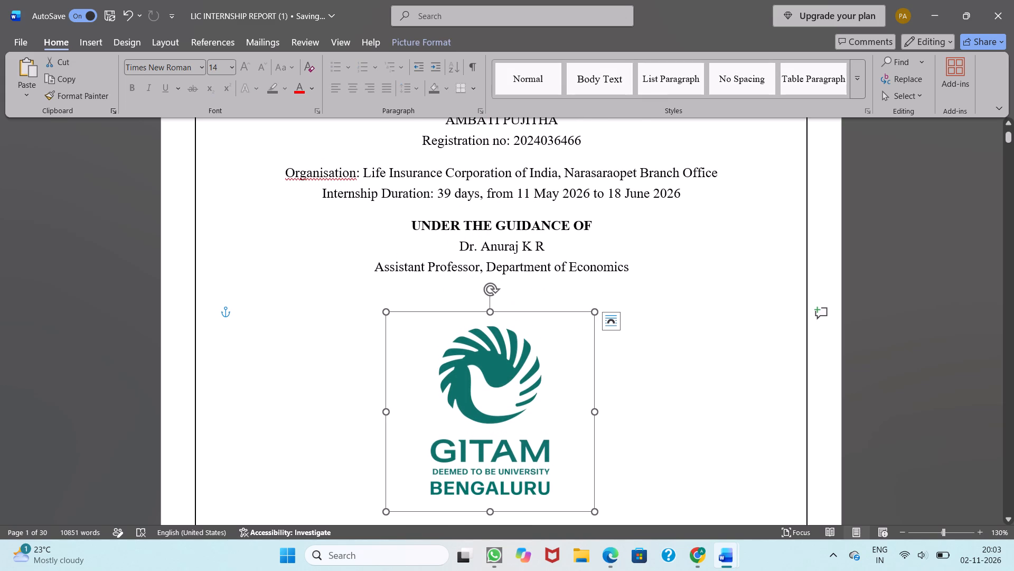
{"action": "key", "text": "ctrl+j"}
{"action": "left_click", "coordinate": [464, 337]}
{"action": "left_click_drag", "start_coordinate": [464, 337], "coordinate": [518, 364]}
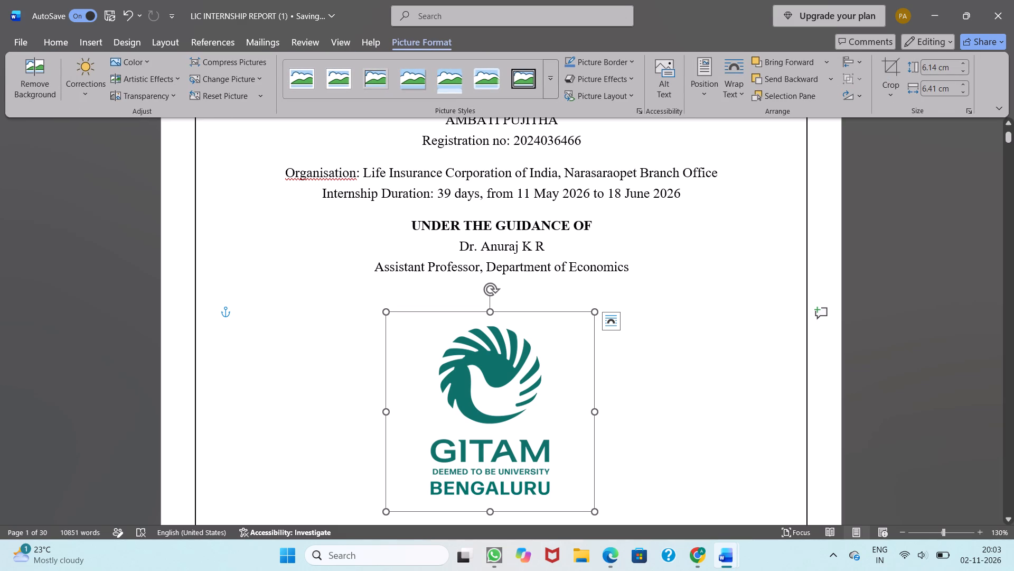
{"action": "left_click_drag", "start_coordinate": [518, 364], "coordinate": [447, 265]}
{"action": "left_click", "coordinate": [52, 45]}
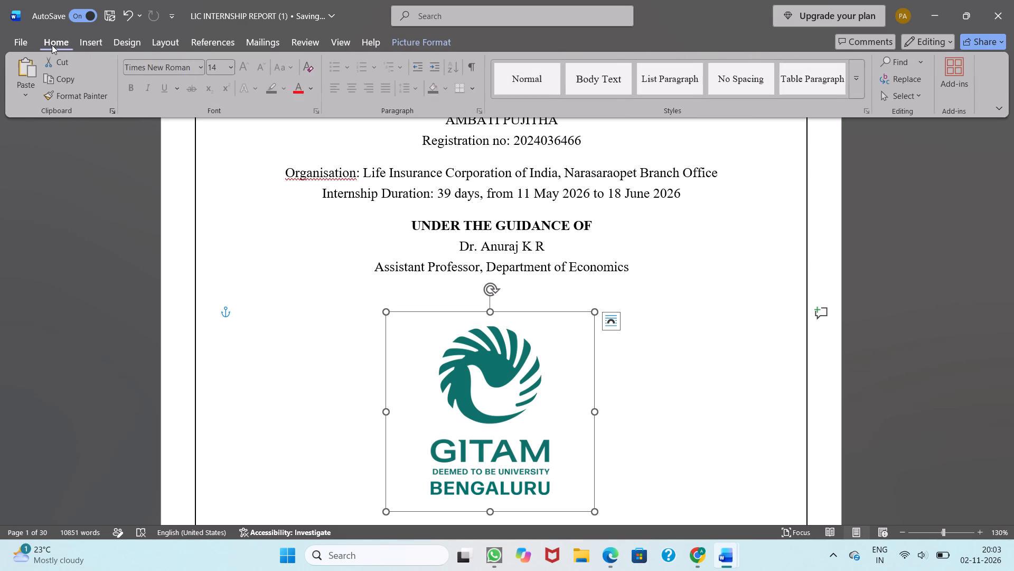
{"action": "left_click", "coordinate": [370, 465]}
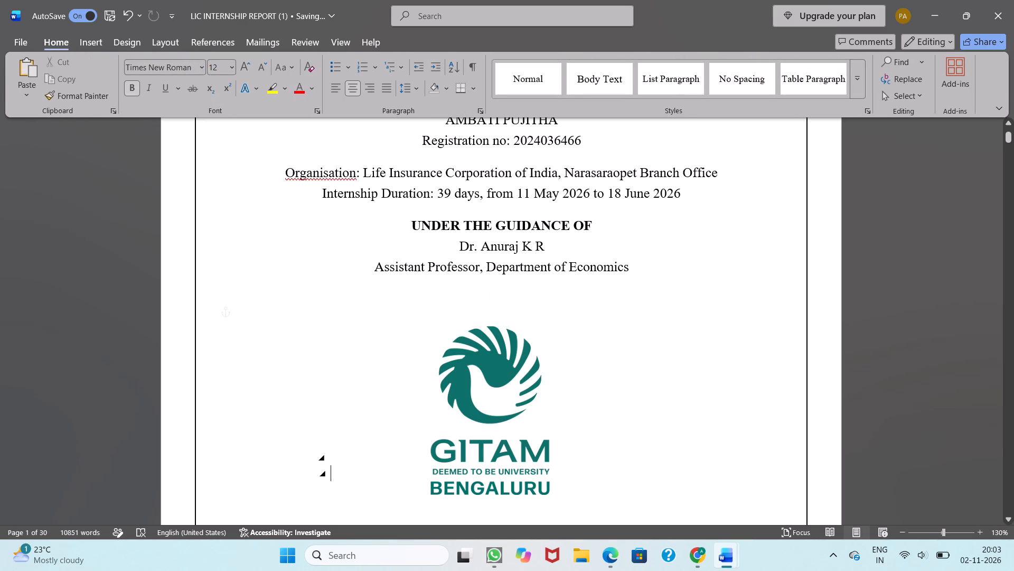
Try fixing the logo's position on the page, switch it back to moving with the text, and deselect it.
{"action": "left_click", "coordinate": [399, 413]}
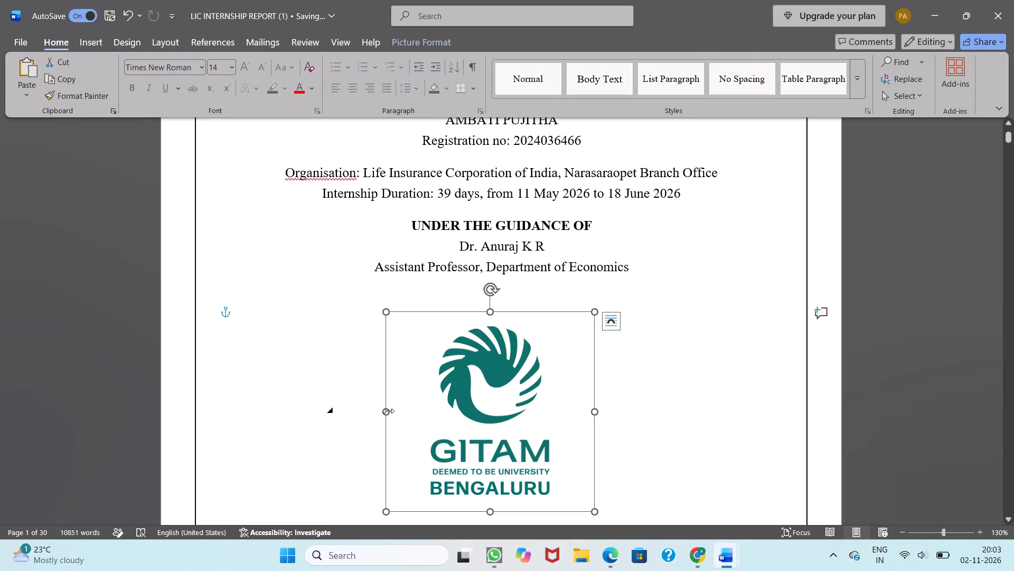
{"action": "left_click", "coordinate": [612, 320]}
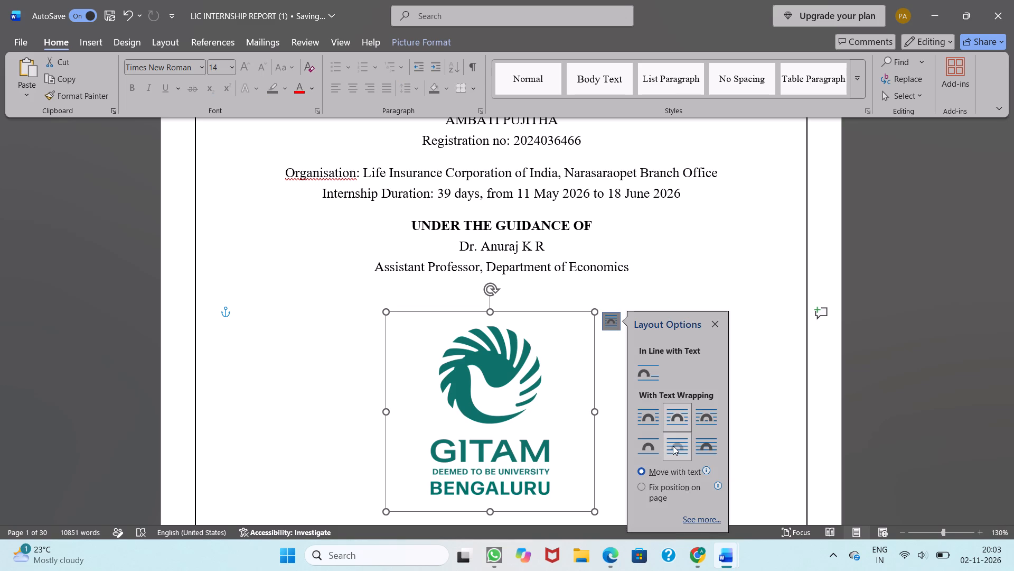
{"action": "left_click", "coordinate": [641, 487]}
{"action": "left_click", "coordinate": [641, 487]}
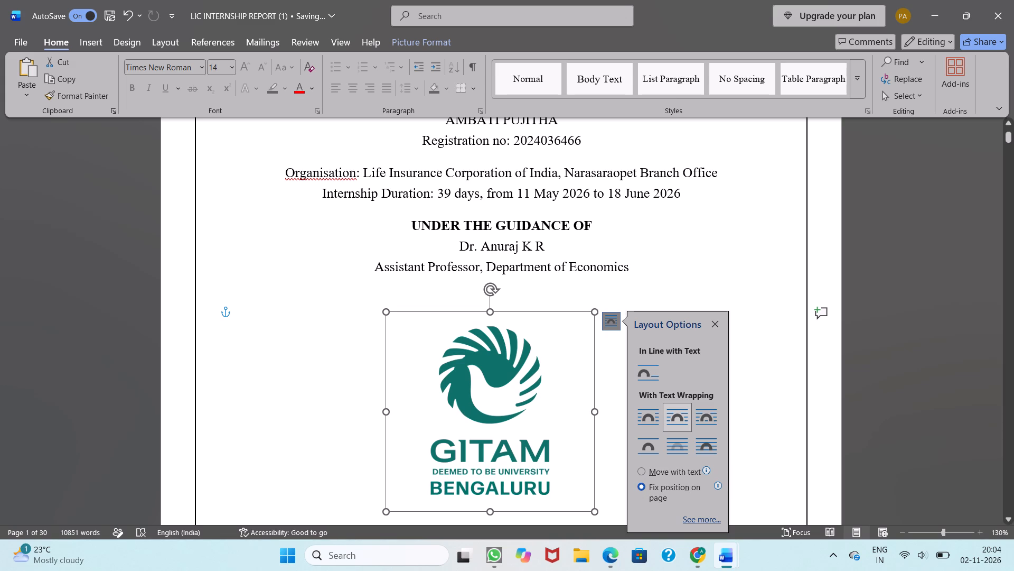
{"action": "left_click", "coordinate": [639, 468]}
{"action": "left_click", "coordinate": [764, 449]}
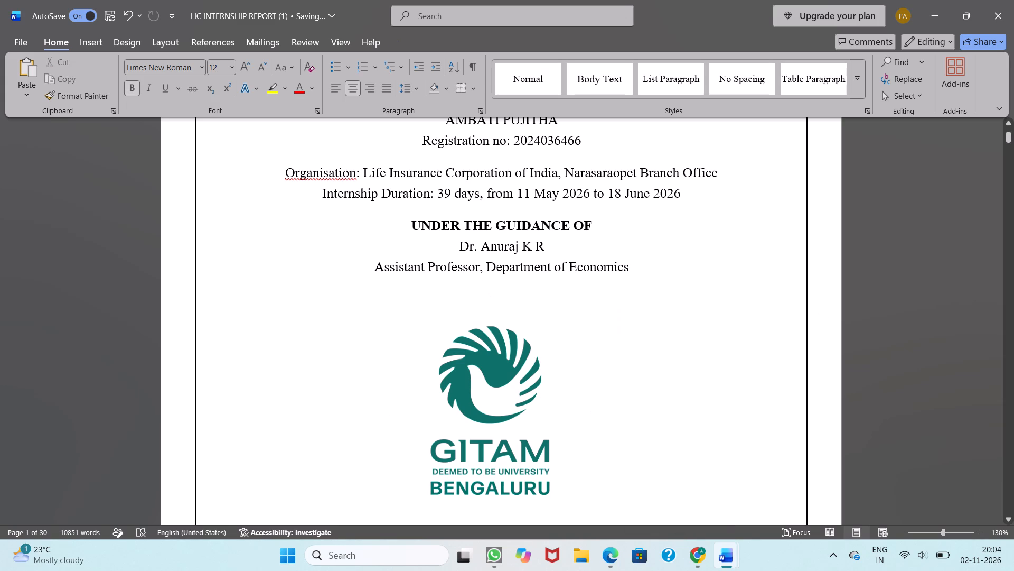
Widen the logo slightly by extending its right edge, and deselect it.
{"action": "left_click", "coordinate": [467, 448]}
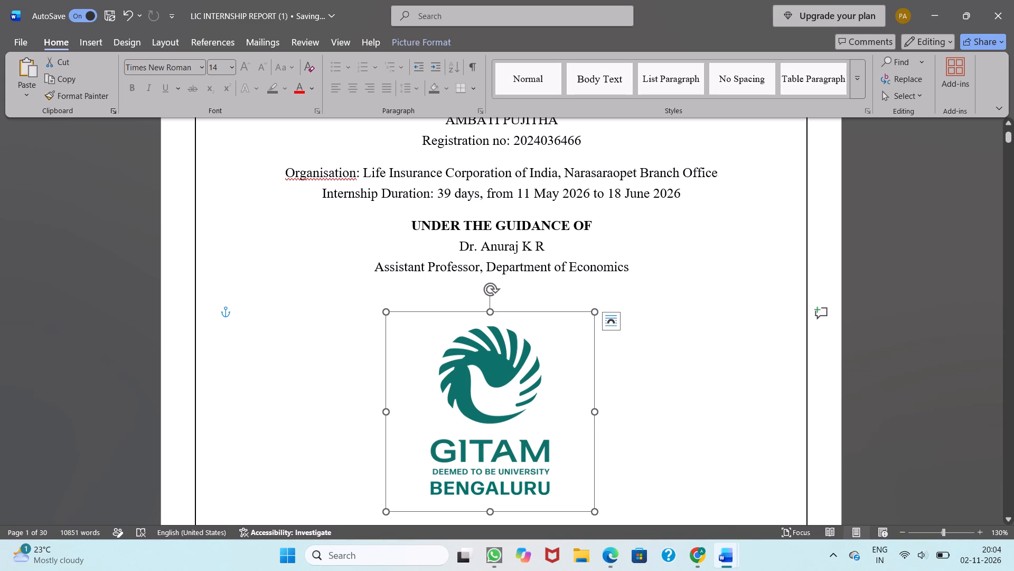
{"action": "left_click_drag", "start_coordinate": [592, 412], "coordinate": [612, 411]}
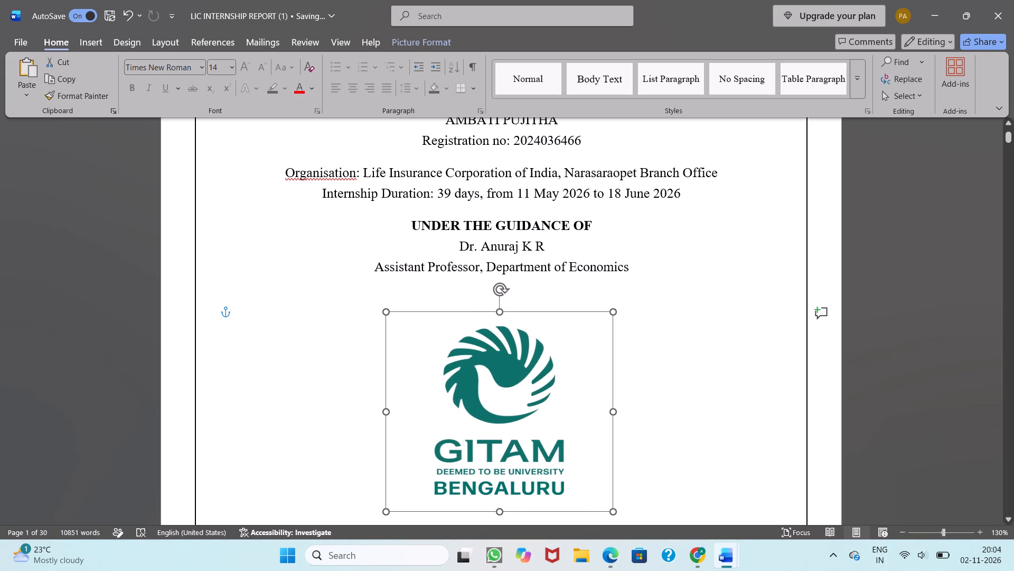
{"action": "left_click_drag", "start_coordinate": [612, 411], "coordinate": [603, 412]}
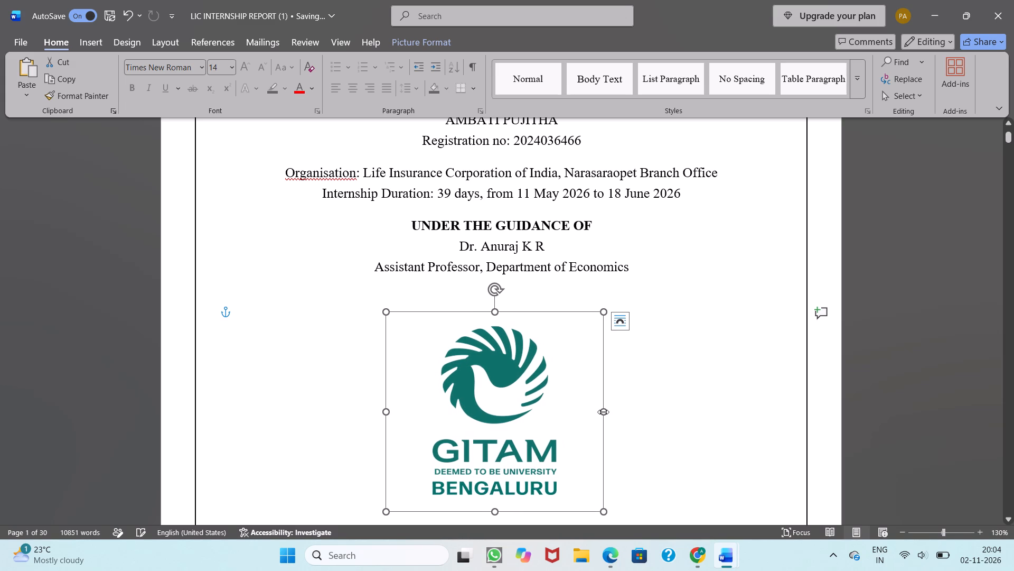
{"action": "left_click", "coordinate": [729, 432]}
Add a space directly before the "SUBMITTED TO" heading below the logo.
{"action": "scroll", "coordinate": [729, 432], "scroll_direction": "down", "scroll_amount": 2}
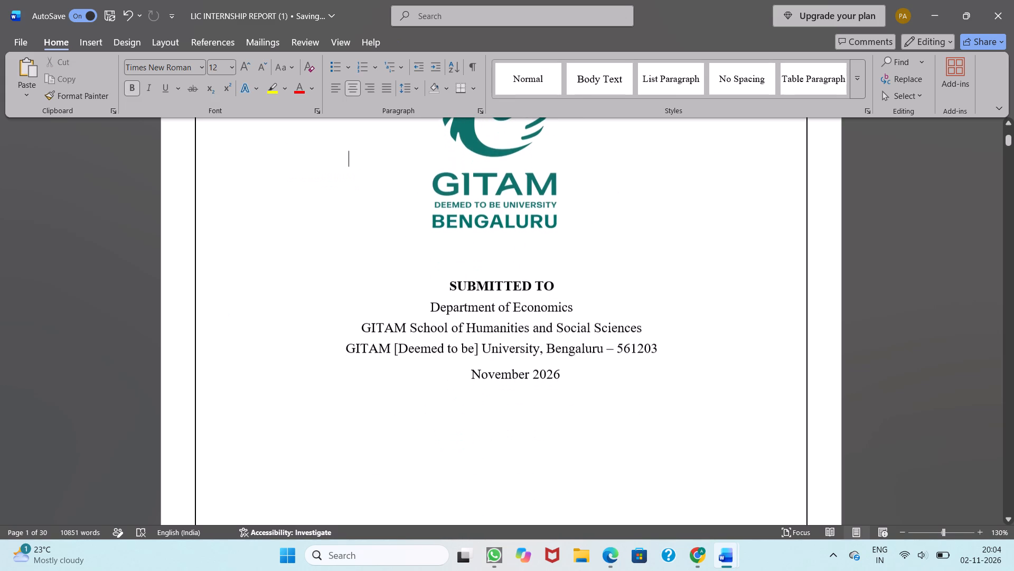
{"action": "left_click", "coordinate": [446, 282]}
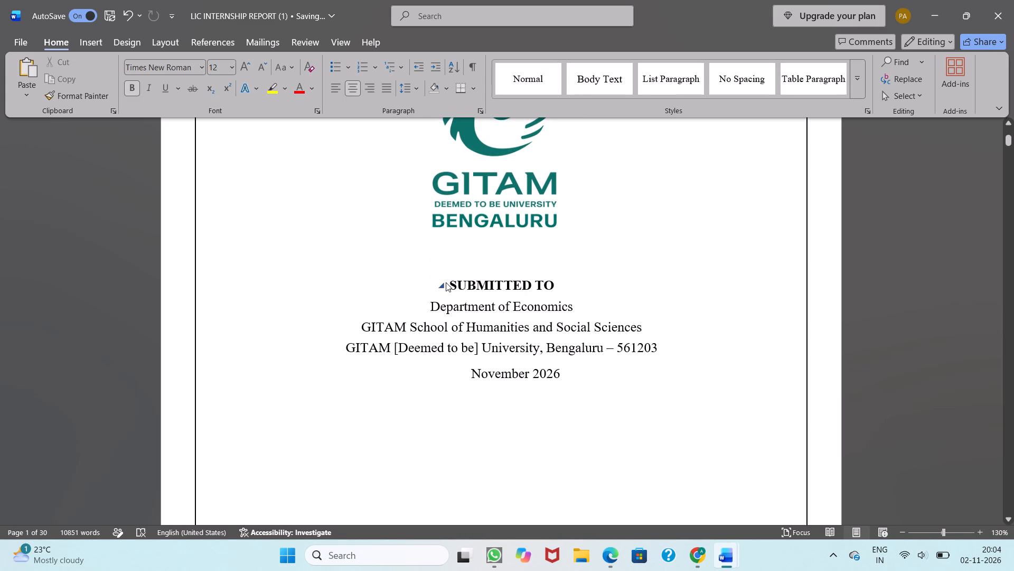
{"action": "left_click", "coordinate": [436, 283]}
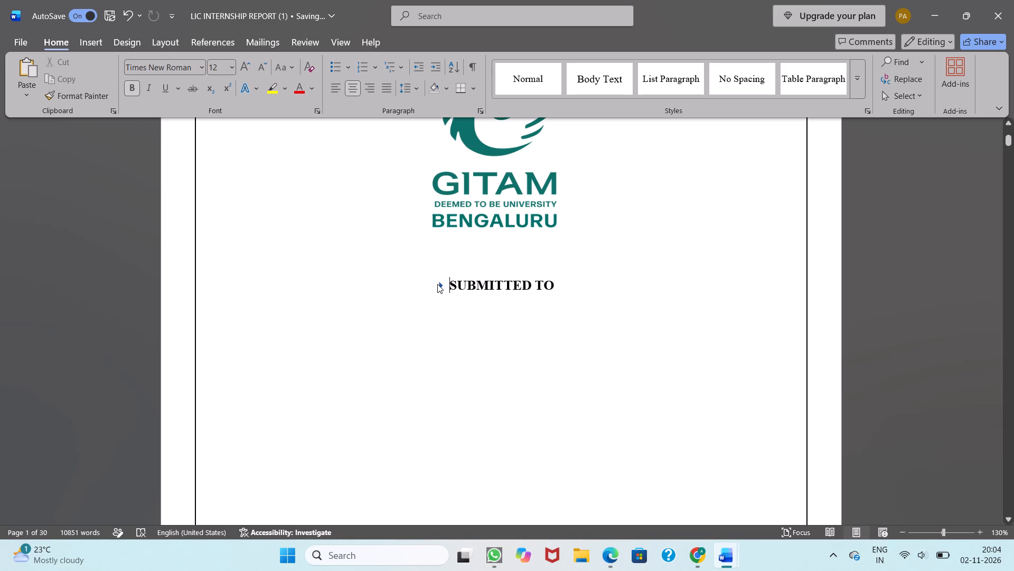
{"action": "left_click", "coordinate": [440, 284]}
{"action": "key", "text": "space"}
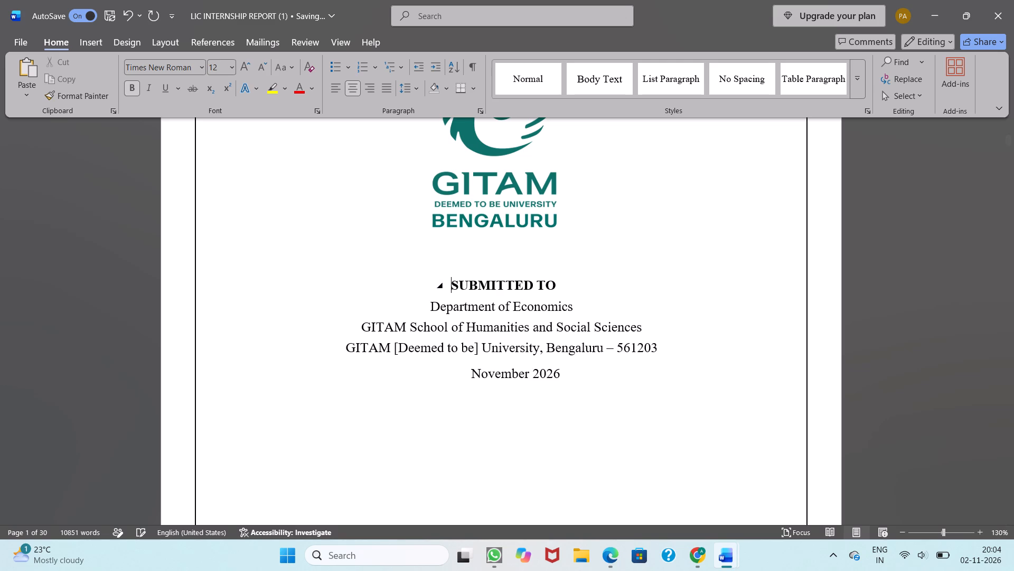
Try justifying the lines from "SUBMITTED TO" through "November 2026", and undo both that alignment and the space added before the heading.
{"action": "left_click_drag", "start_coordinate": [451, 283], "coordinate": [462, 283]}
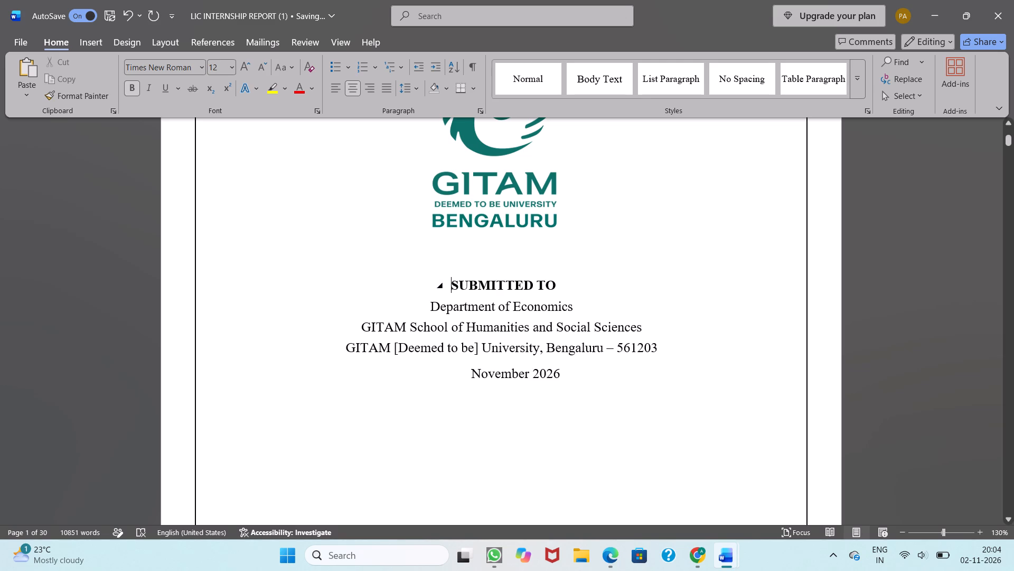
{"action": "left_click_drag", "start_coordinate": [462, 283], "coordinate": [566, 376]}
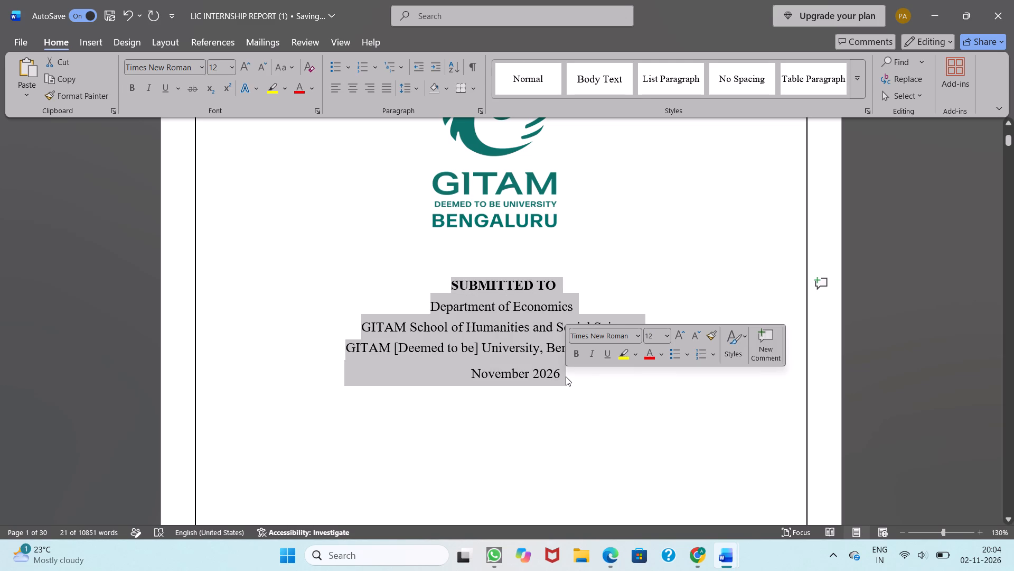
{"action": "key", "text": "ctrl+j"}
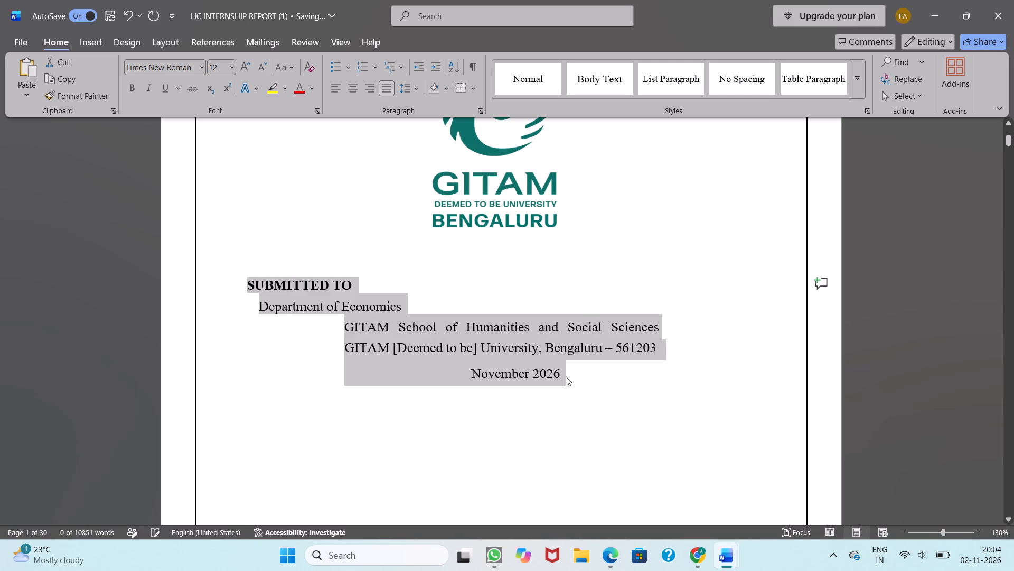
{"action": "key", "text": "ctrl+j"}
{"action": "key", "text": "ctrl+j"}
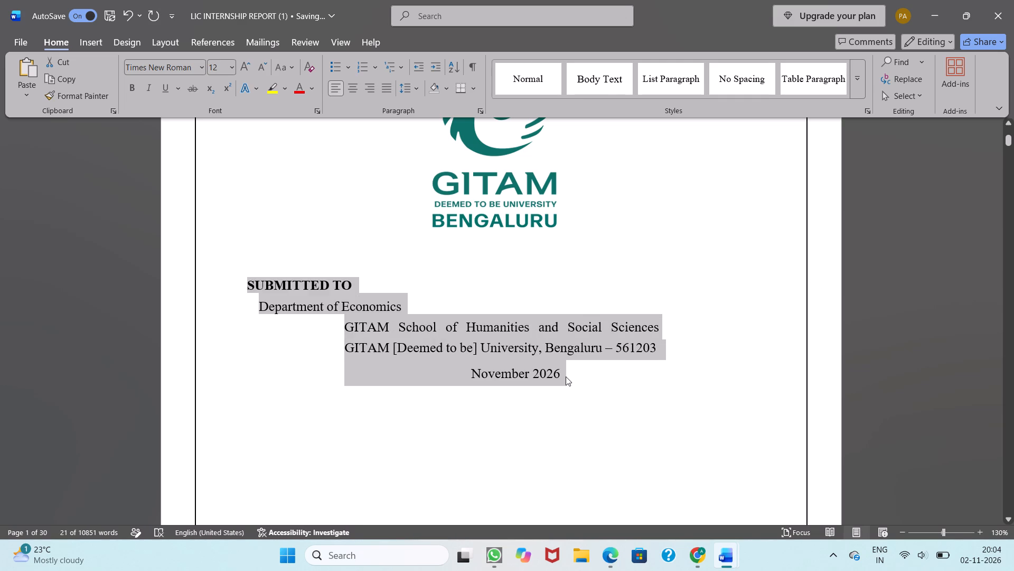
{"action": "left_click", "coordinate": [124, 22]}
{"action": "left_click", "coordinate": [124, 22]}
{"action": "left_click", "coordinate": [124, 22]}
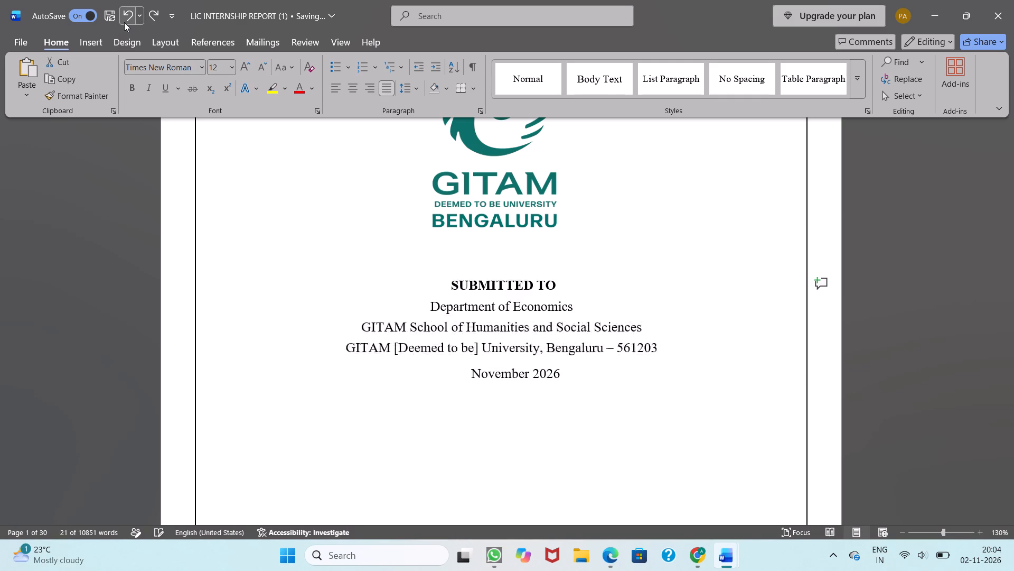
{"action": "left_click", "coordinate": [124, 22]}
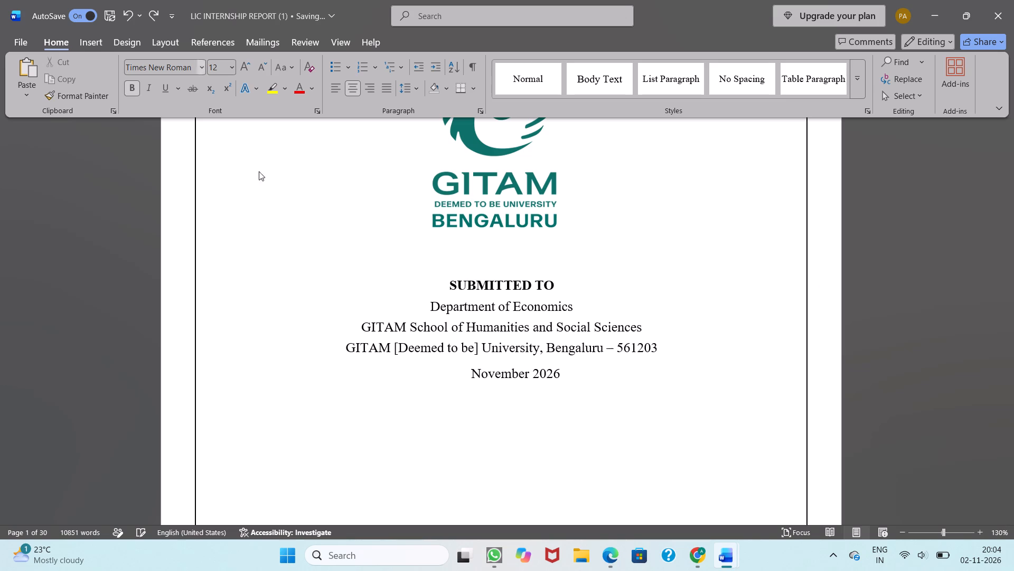
Review the whole cover page at a smaller zoom, checking the logo's alignment and the spacing down to the page's lower border.
{"action": "left_click", "coordinate": [604, 392]}
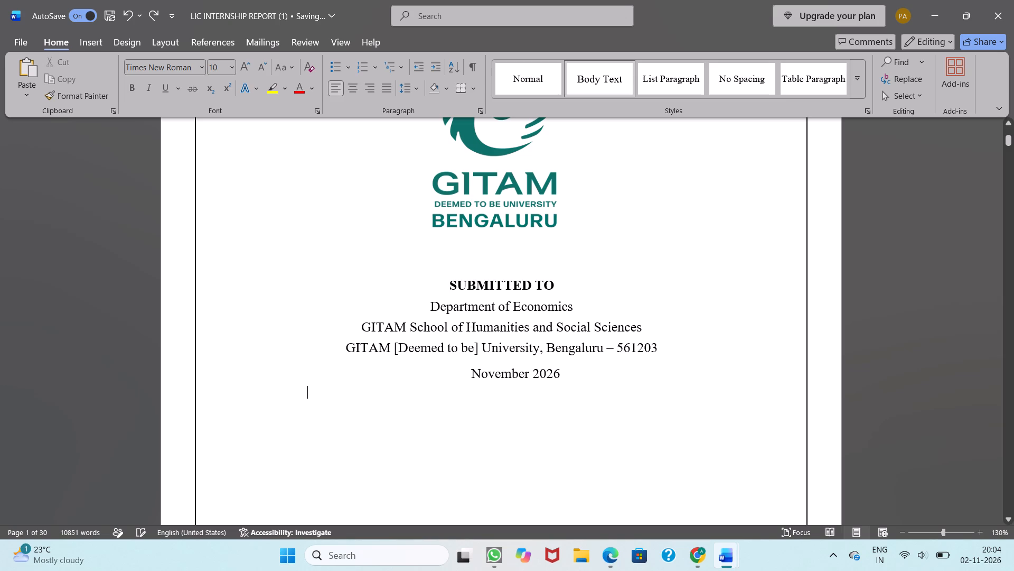
{"action": "scroll", "coordinate": [604, 392], "scroll_direction": "down", "scroll_amount": 2, "text": "ctrl"}
{"action": "scroll", "coordinate": [604, 392], "scroll_direction": "up", "scroll_amount": 2}
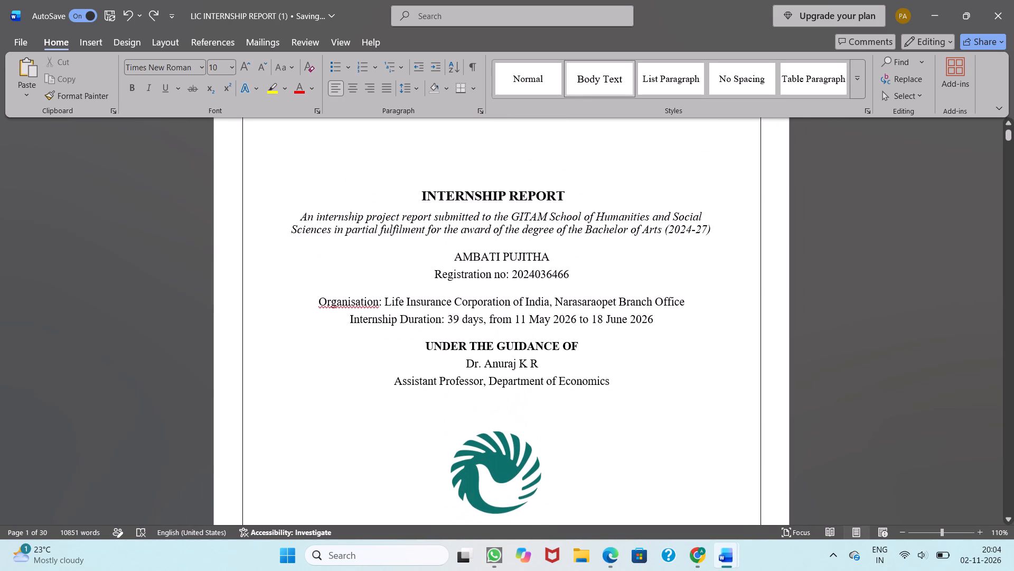
{"action": "scroll", "coordinate": [604, 392], "scroll_direction": "down", "scroll_amount": 3}
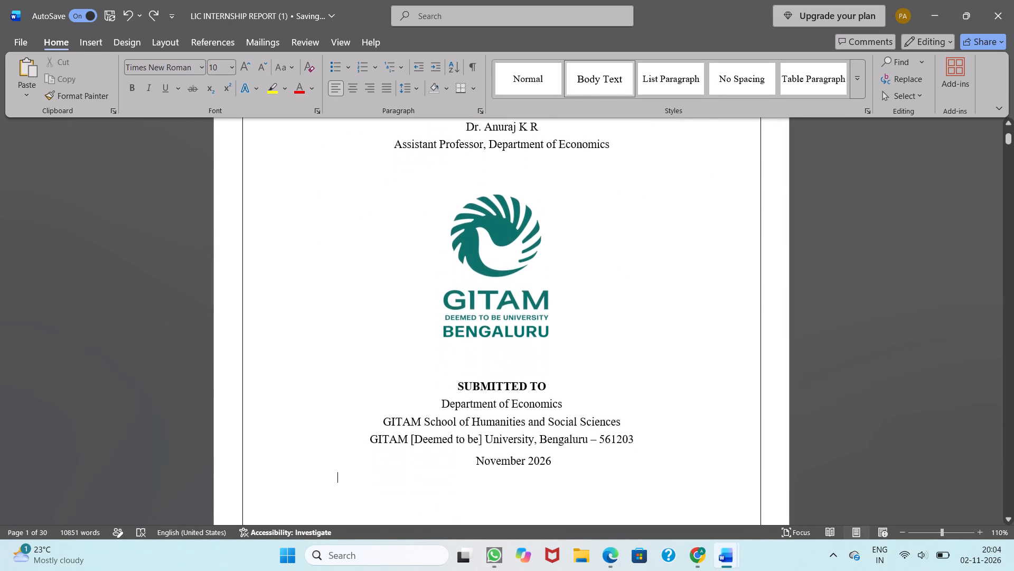
{"action": "scroll", "coordinate": [604, 392], "scroll_direction": "down", "scroll_amount": 2}
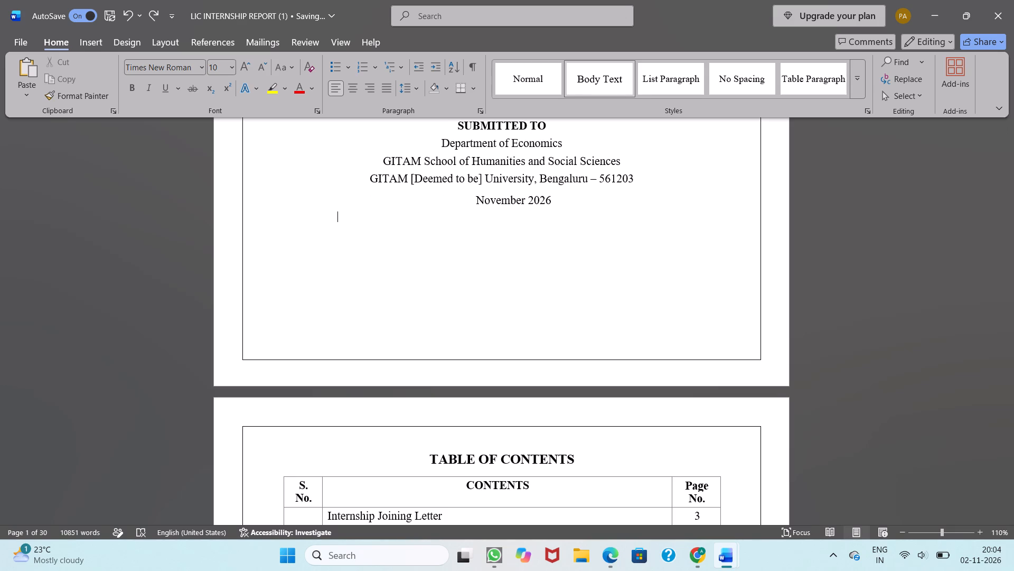
{"action": "scroll", "coordinate": [604, 392], "scroll_direction": "up", "scroll_amount": 3}
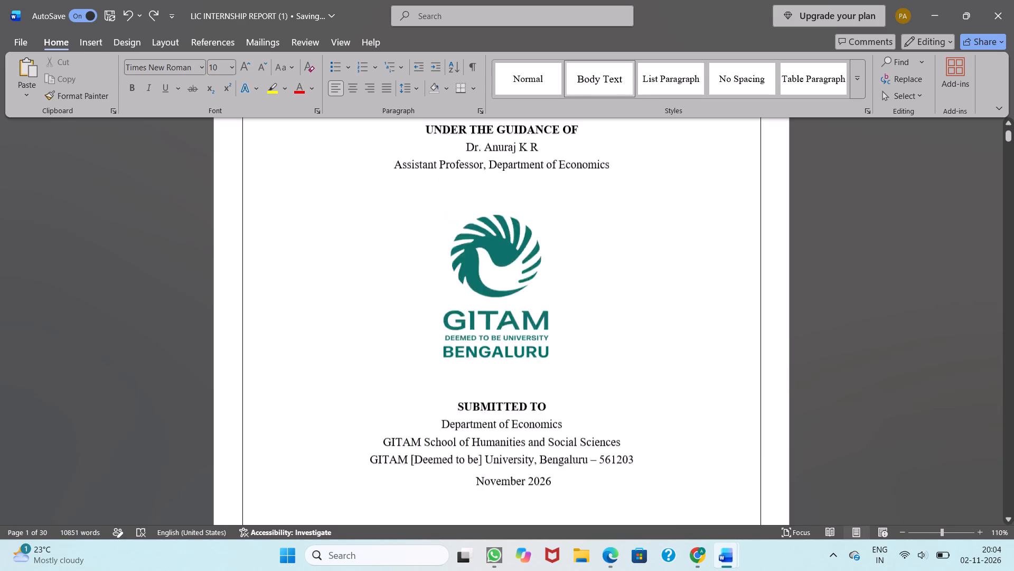
{"action": "scroll", "coordinate": [604, 392], "scroll_direction": "down", "scroll_amount": 1}
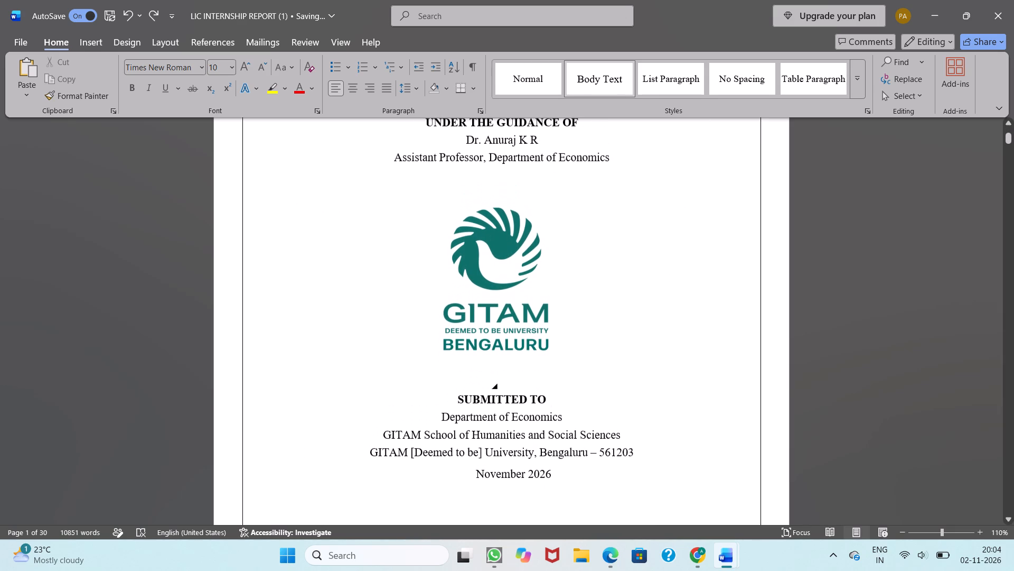
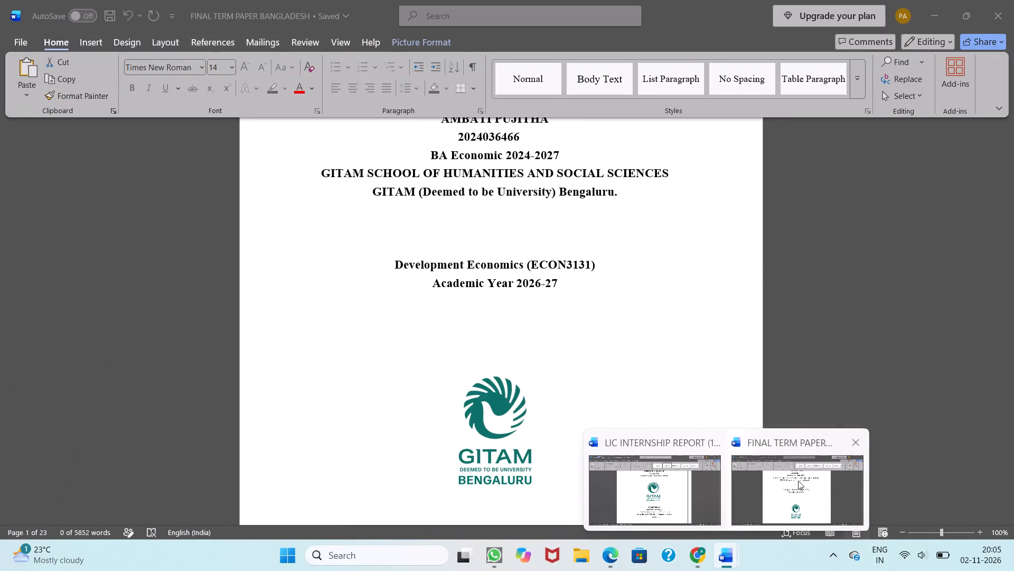
Close the FINAL TERM PAPER BANGLADESH document and return to the LIC internship report.
{"action": "left_click", "coordinate": [858, 437]}
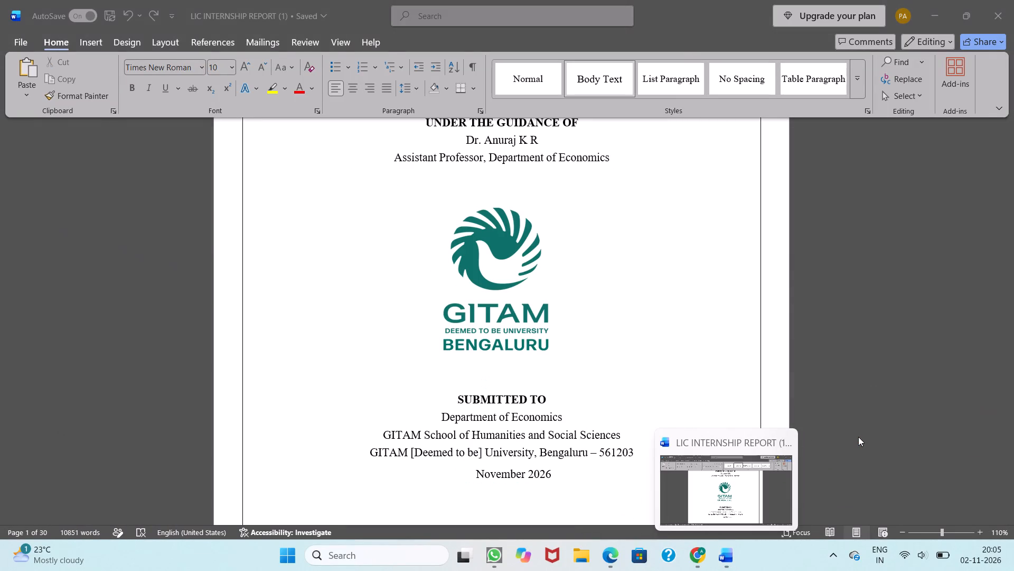
{"action": "double_click", "coordinate": [728, 497]}
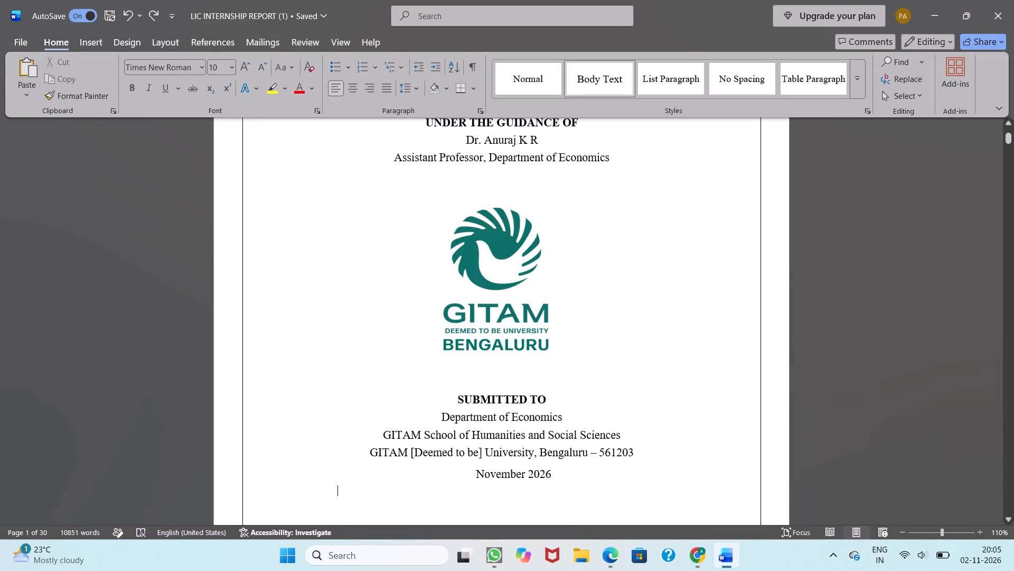
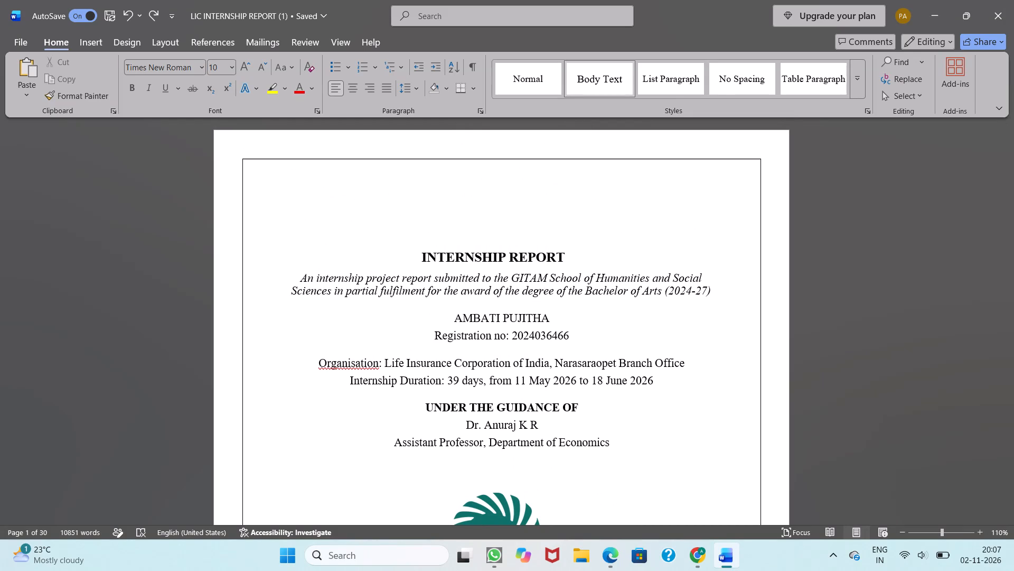
Apply the Normal style to the "Internship Joining Letter" heading on page 3.
{"action": "scroll", "coordinate": [694, 375], "scroll_direction": "down", "scroll_amount": 3}
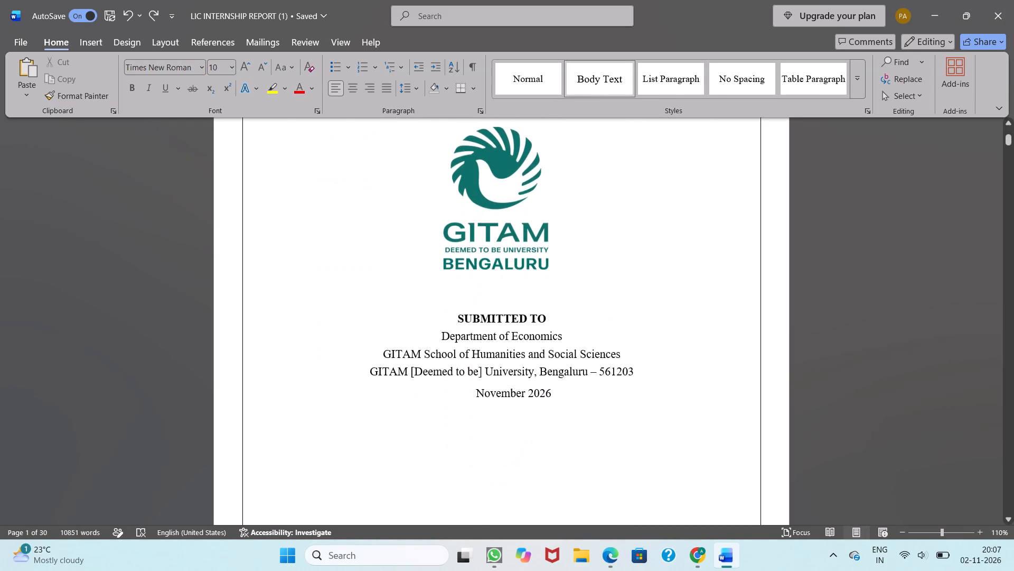
{"action": "scroll", "coordinate": [694, 375], "scroll_direction": "down", "scroll_amount": 3}
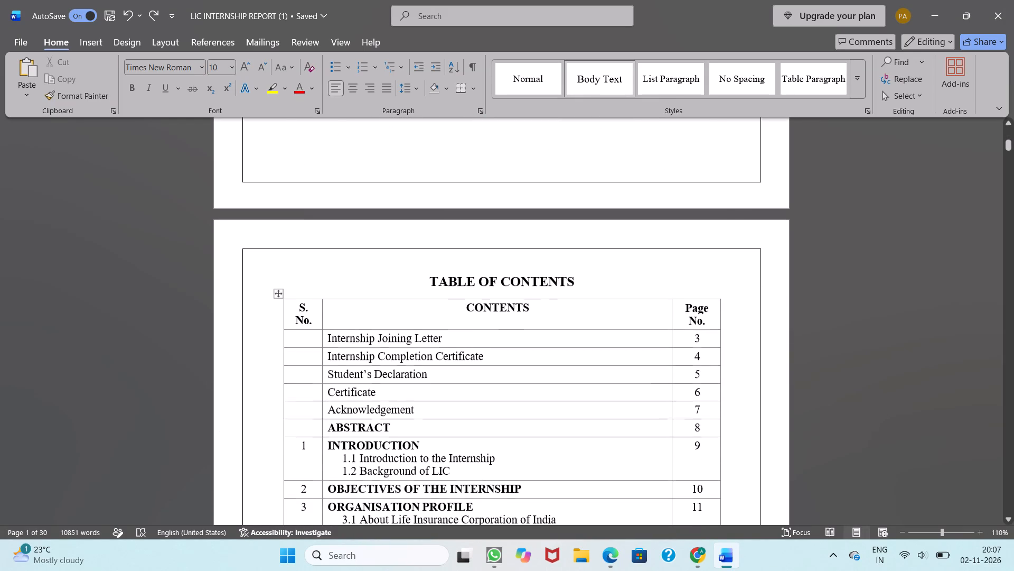
{"action": "scroll", "coordinate": [694, 375], "scroll_direction": "down", "scroll_amount": 2}
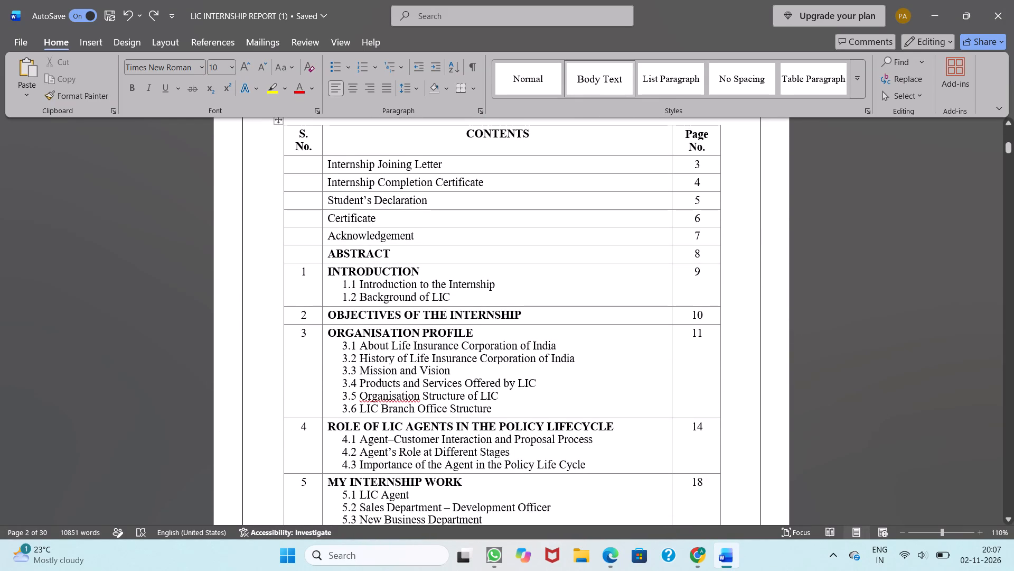
{"action": "scroll", "coordinate": [694, 375], "scroll_direction": "down", "scroll_amount": 3}
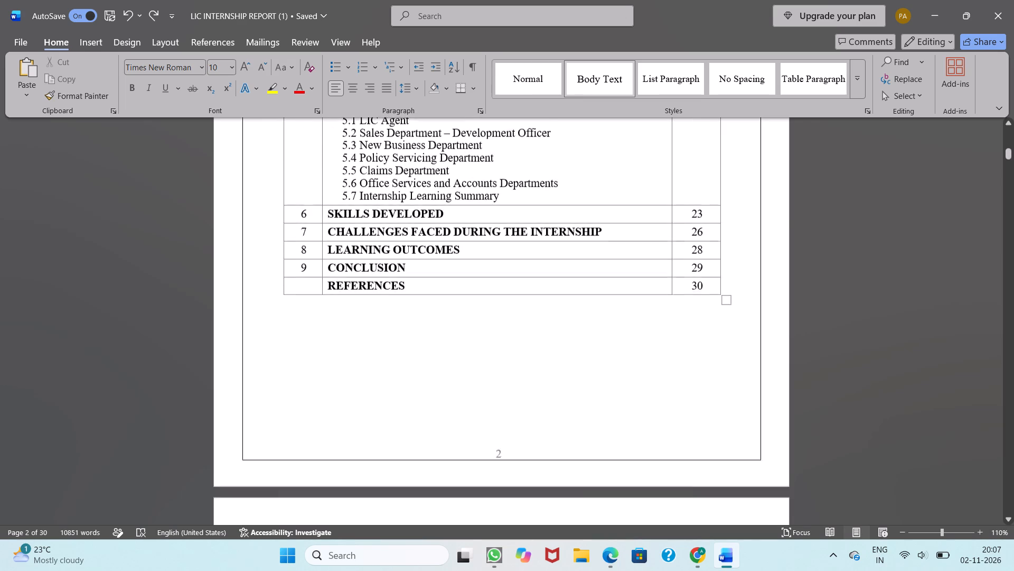
{"action": "scroll", "coordinate": [694, 375], "scroll_direction": "down", "scroll_amount": 3}
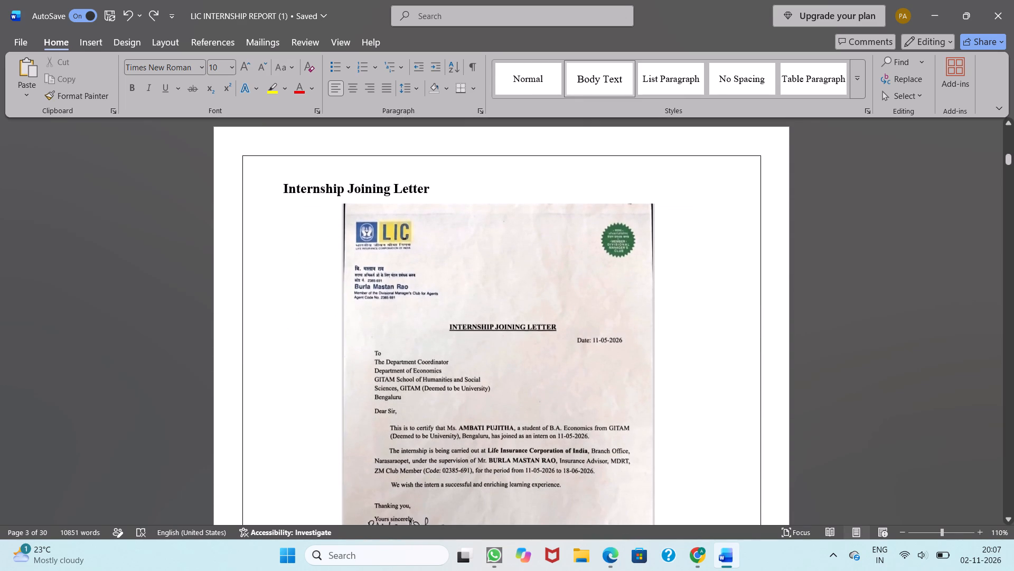
{"action": "left_click", "coordinate": [285, 189]}
{"action": "left_click_drag", "start_coordinate": [285, 188], "coordinate": [436, 172]}
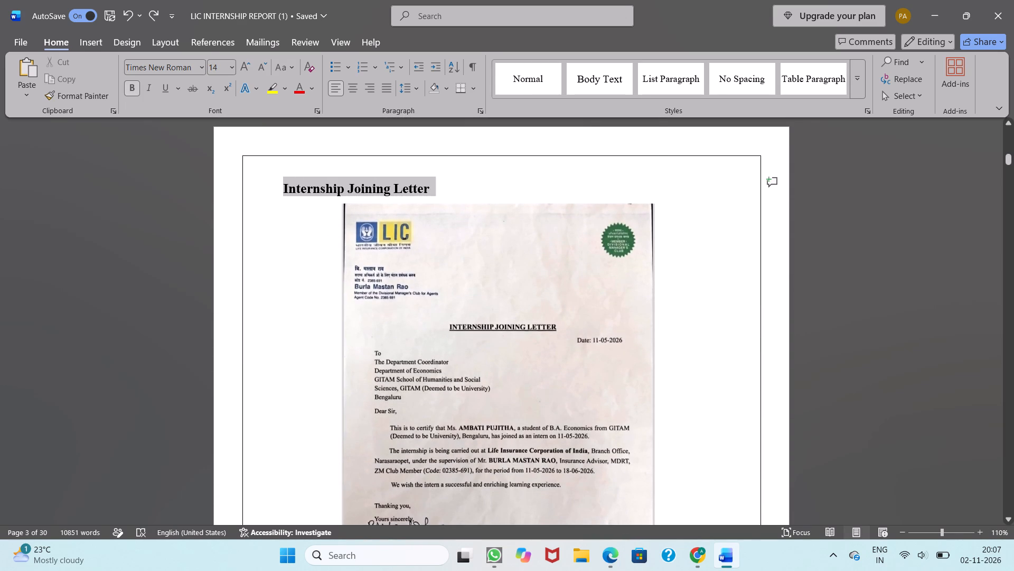
{"action": "left_click_drag", "start_coordinate": [436, 172], "coordinate": [439, 173]}
{"action": "left_click", "coordinate": [544, 93]}
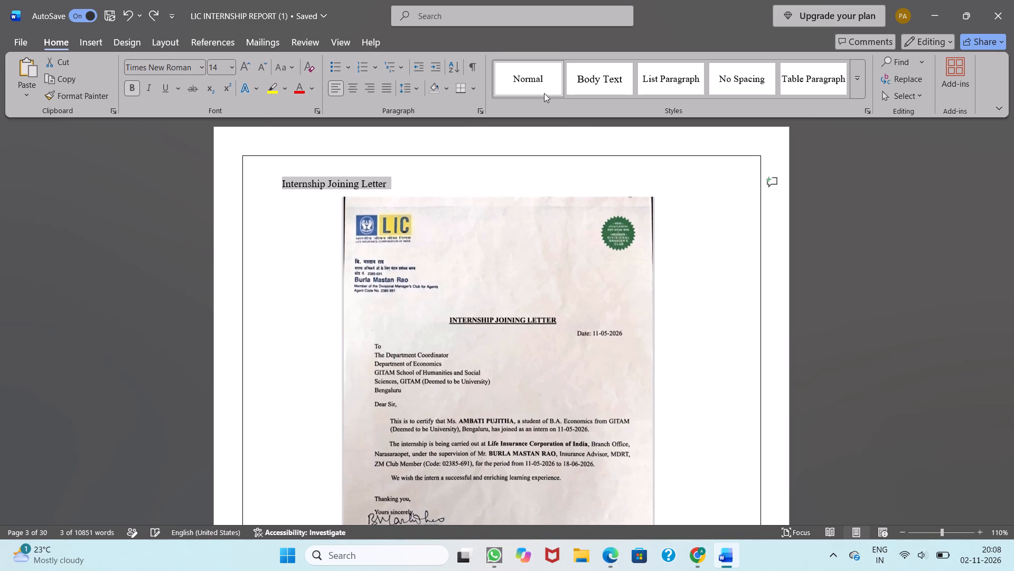
Set the "Internship Joining Letter" heading to 14 pt bold.
{"action": "left_click", "coordinate": [282, 178]}
{"action": "left_click_drag", "start_coordinate": [284, 184], "coordinate": [304, 184]}
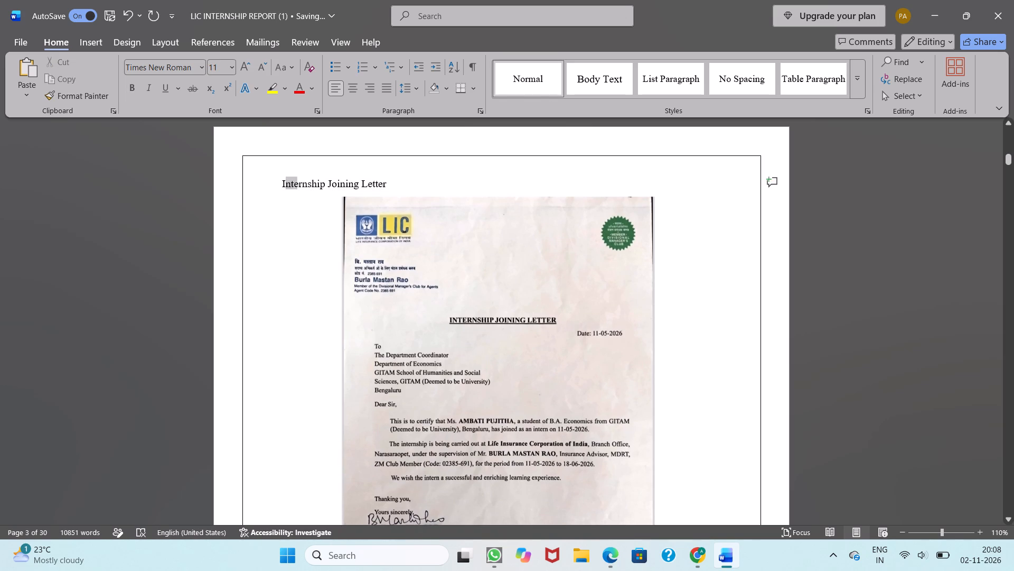
{"action": "left_click_drag", "start_coordinate": [304, 184], "coordinate": [399, 175]}
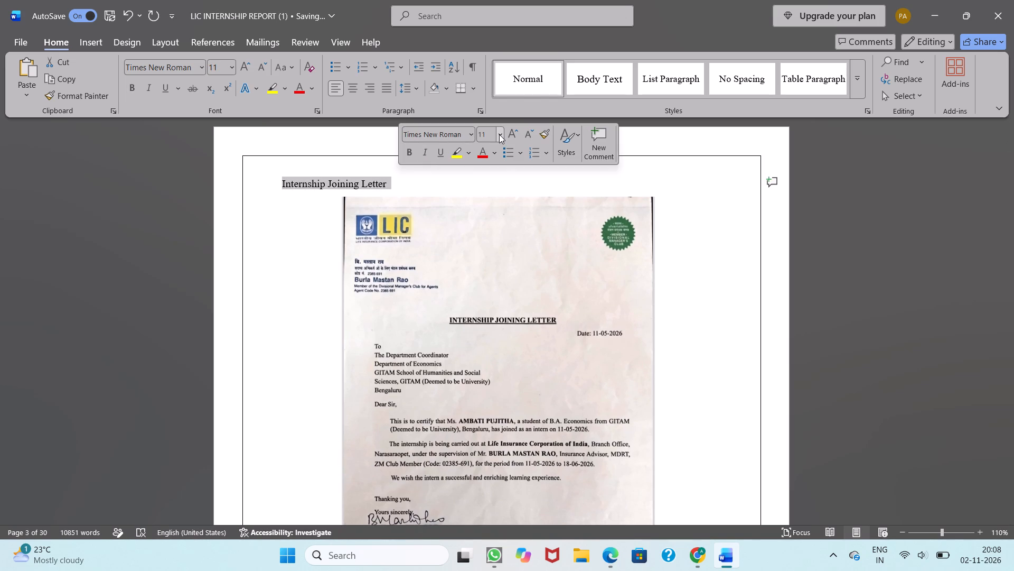
{"action": "left_click", "coordinate": [499, 134]}
{"action": "left_click", "coordinate": [489, 232]}
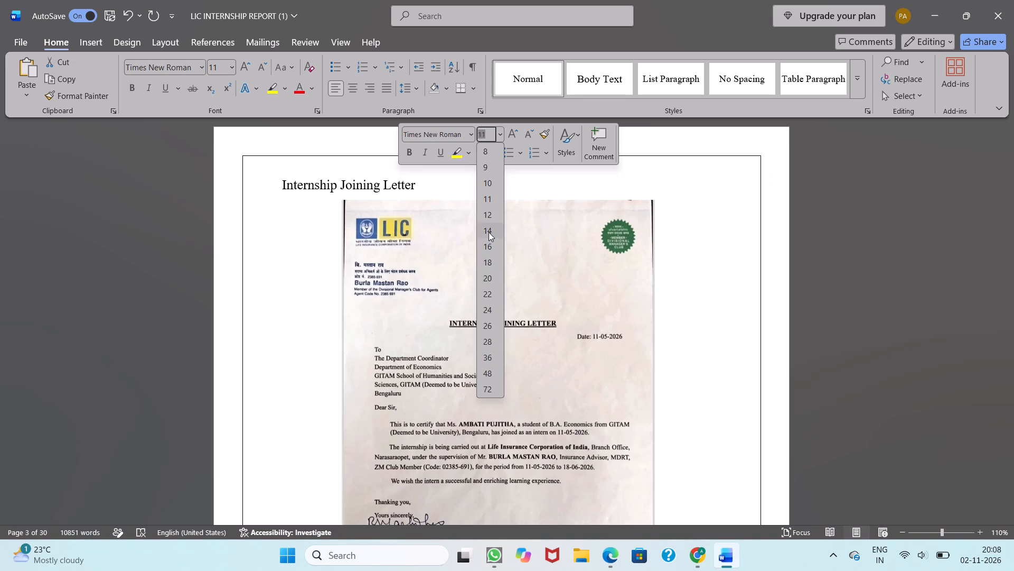
{"action": "left_click", "coordinate": [408, 151]}
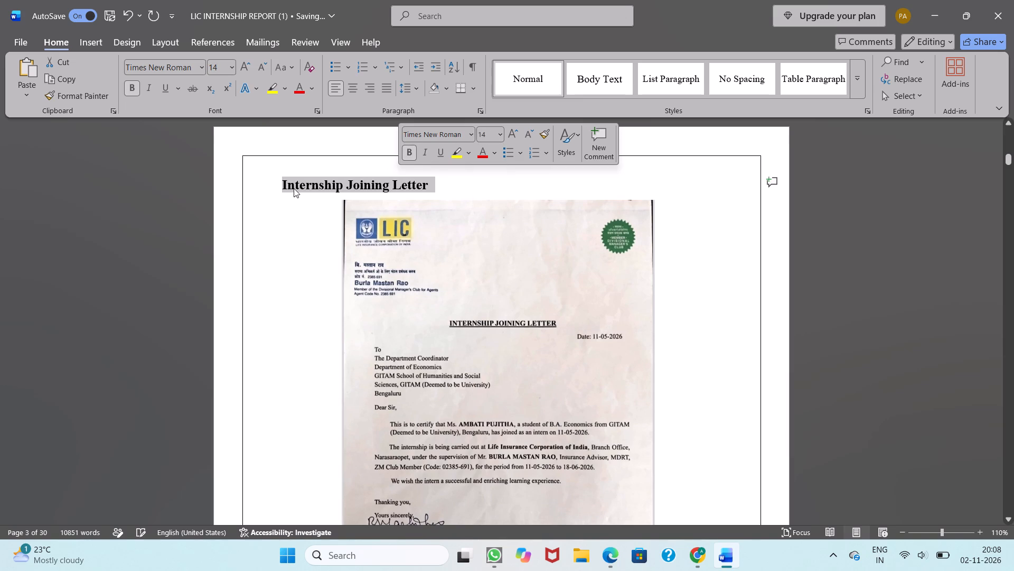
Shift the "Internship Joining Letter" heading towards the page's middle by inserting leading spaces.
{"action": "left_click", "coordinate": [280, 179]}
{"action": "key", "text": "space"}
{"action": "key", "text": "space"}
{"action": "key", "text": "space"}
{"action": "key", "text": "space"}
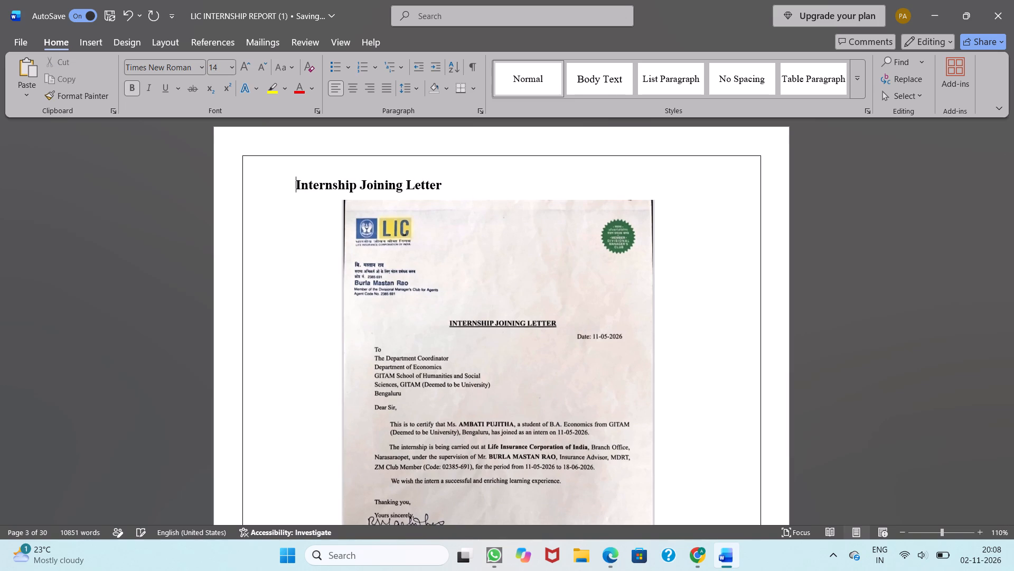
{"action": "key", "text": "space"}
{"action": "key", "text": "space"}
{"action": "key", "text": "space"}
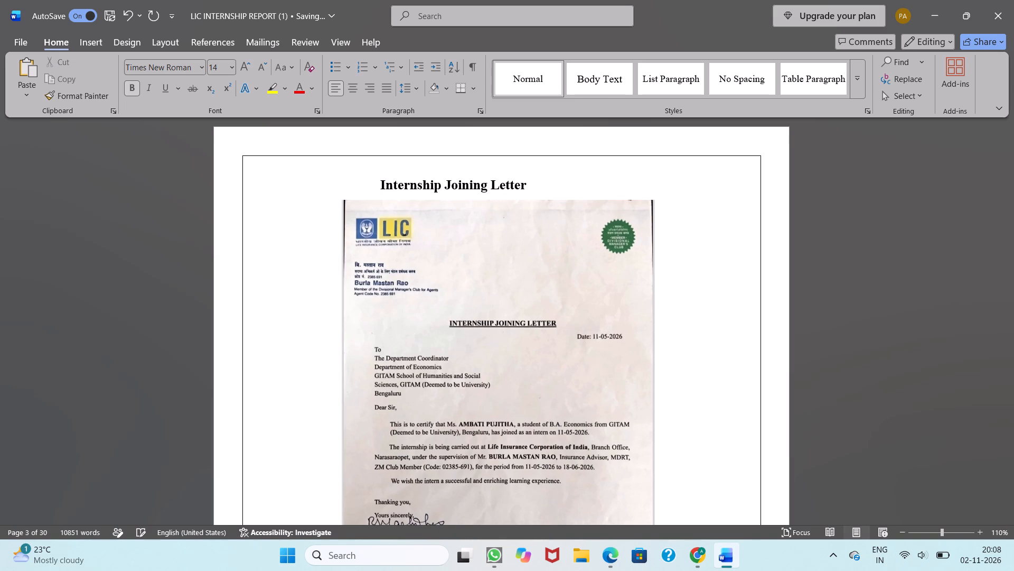
Centre-align the "Internship Joining Letter" heading.
{"action": "left_click_drag", "start_coordinate": [371, 184], "coordinate": [392, 185]}
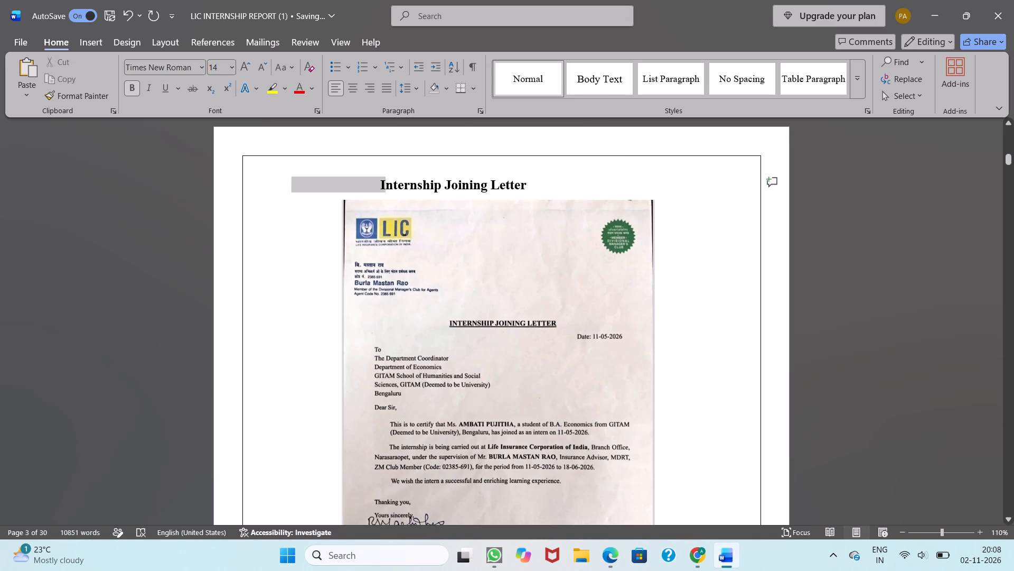
{"action": "left_click_drag", "start_coordinate": [392, 185], "coordinate": [528, 185]}
{"action": "left_click", "coordinate": [387, 85]}
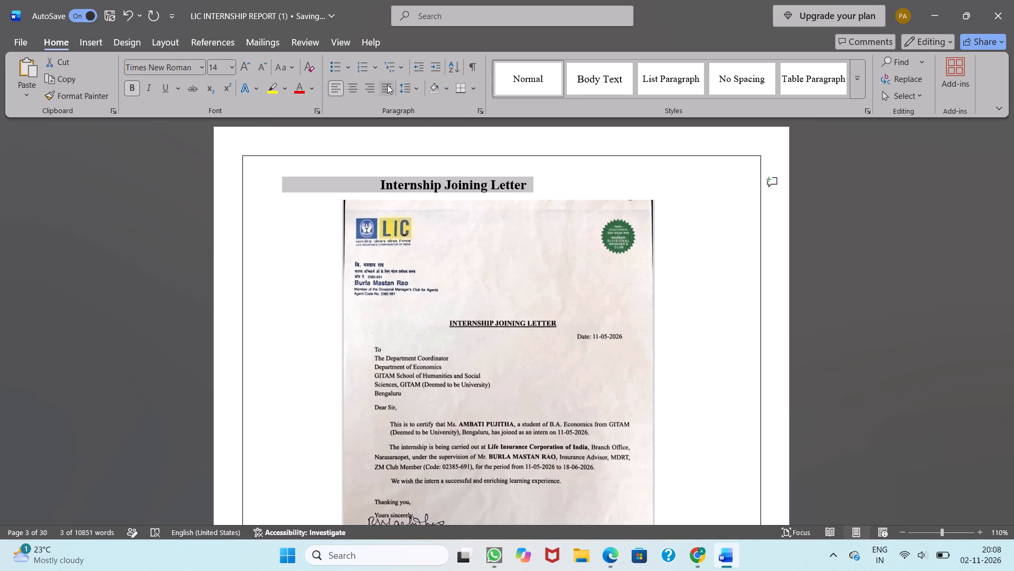
{"action": "left_click", "coordinate": [387, 85]}
{"action": "left_click", "coordinate": [372, 85]}
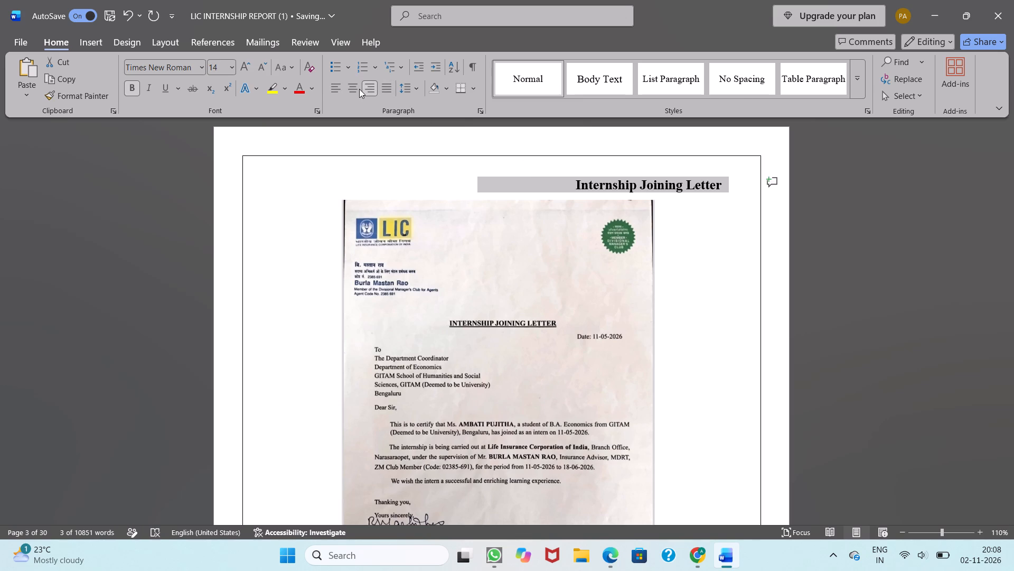
{"action": "left_click", "coordinate": [359, 89]}
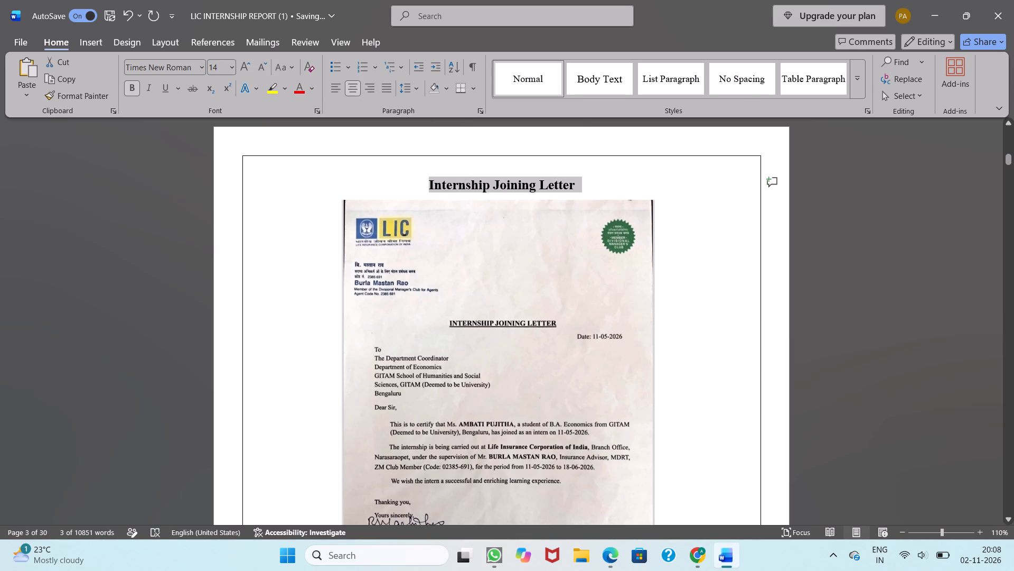
Insert one blank line between the "Internship Joining Letter" heading and the scanned letter.
{"action": "left_click", "coordinate": [318, 244]}
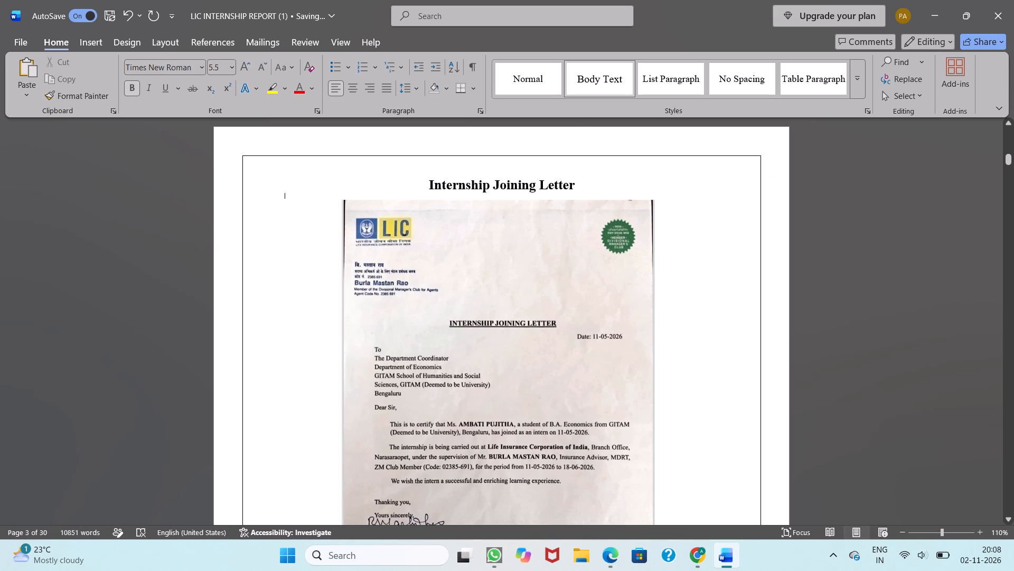
{"action": "left_click", "coordinate": [343, 199]}
{"action": "key", "text": "Return"}
{"action": "left_click", "coordinate": [582, 181]}
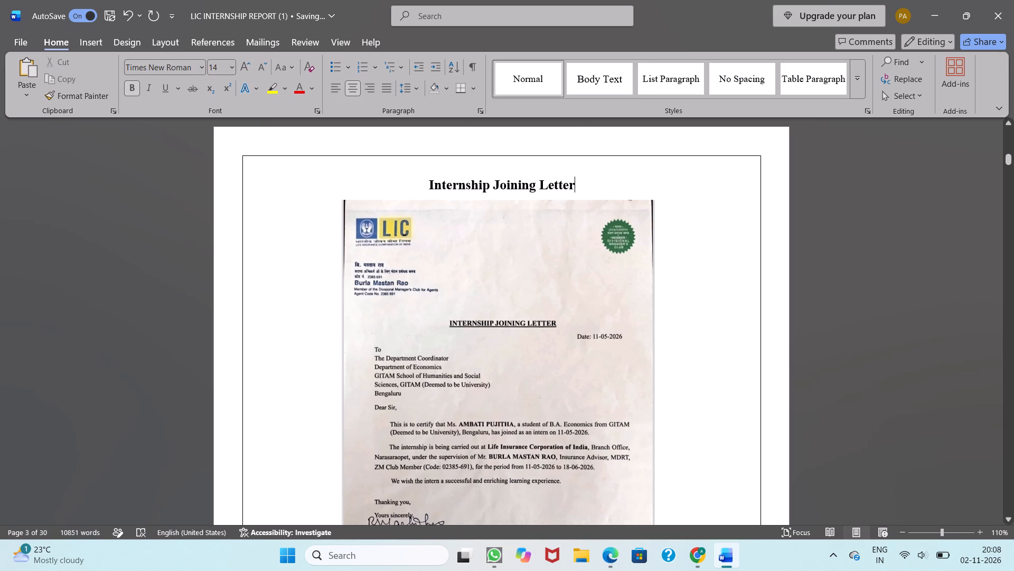
{"action": "key", "text": "Return"}
{"action": "key", "text": "Return"}
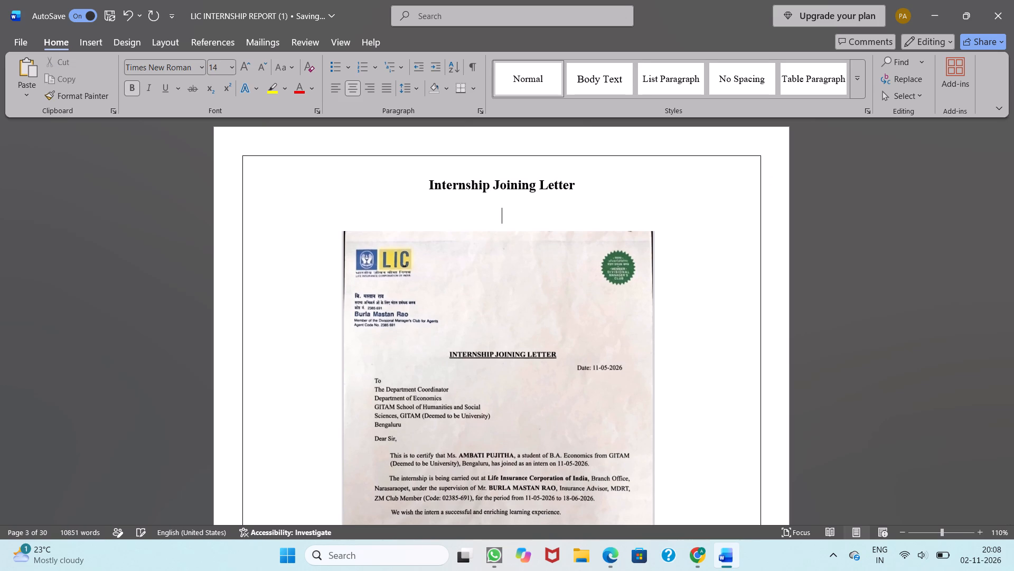
{"action": "key", "text": "BackSpace"}
Insert a blank line below the "Internship Completion Certificate" heading, above the scanned certificate on page 4.
{"action": "scroll", "coordinate": [582, 181], "scroll_direction": "down", "scroll_amount": 2}
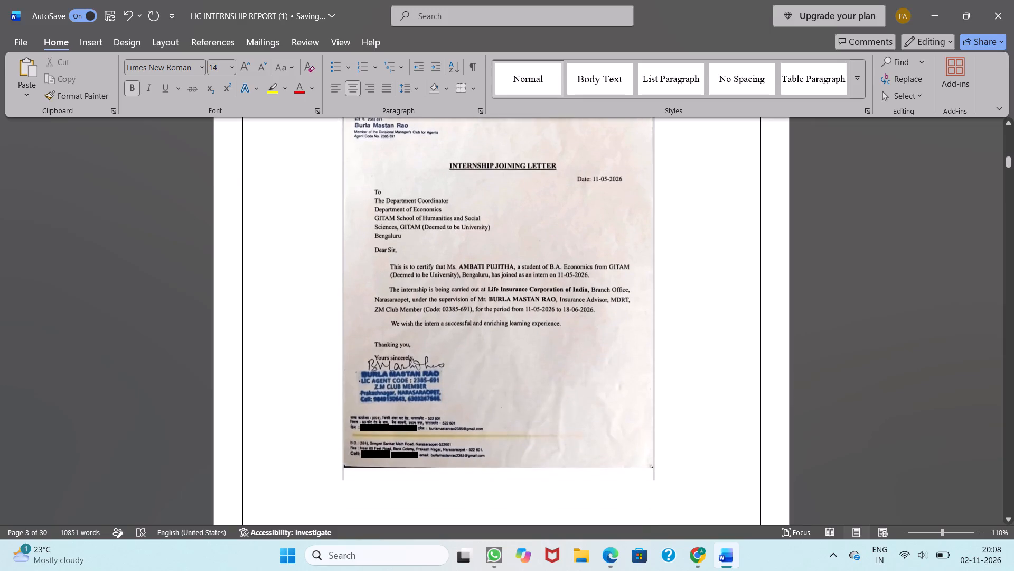
{"action": "scroll", "coordinate": [582, 181], "scroll_direction": "down", "scroll_amount": 4}
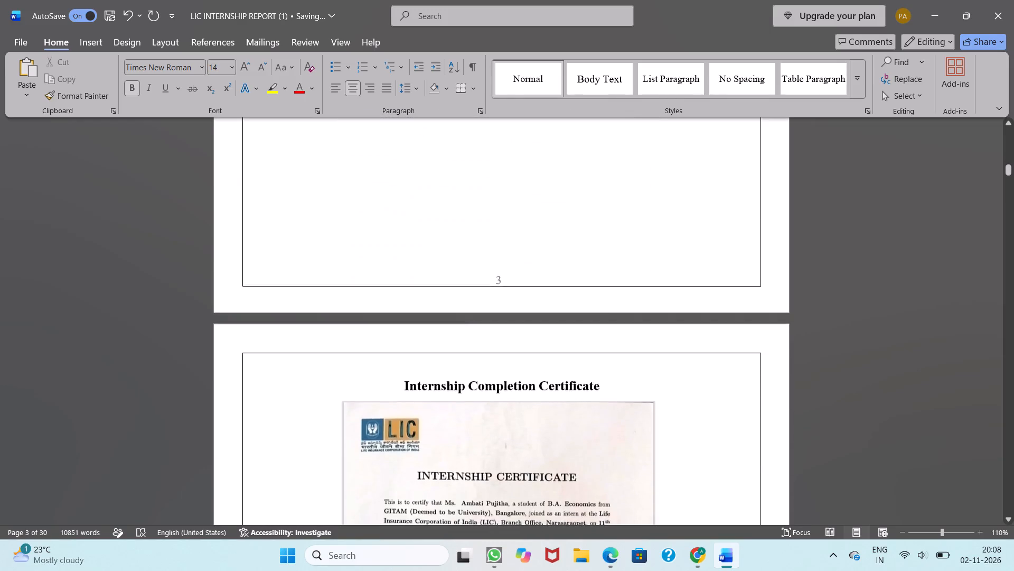
{"action": "scroll", "coordinate": [582, 181], "scroll_direction": "down", "scroll_amount": 1}
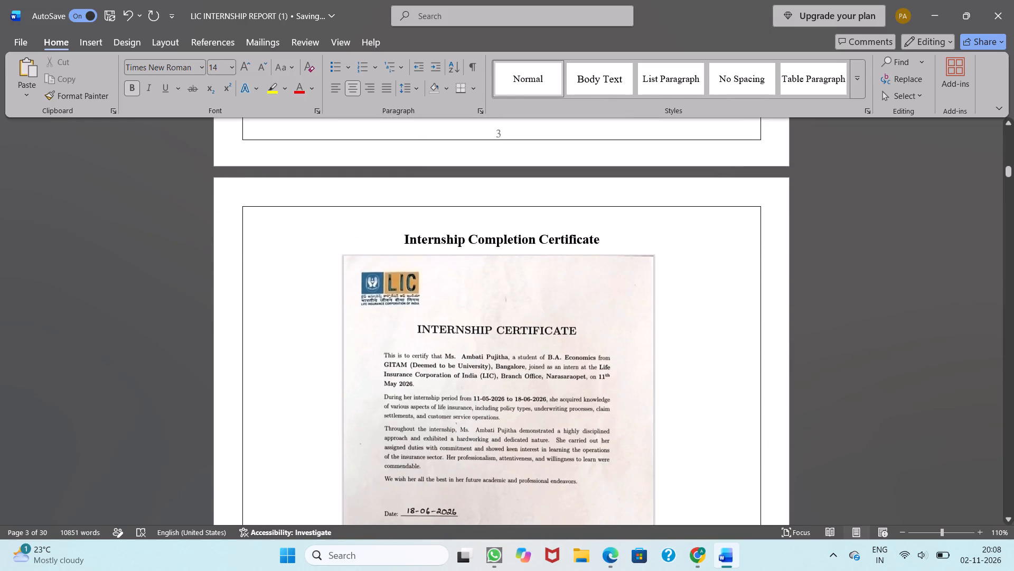
{"action": "scroll", "coordinate": [508, 295], "scroll_direction": "down", "scroll_amount": 1}
{"action": "scroll", "coordinate": [508, 295], "scroll_direction": "up", "scroll_amount": 1}
{"action": "left_click", "coordinate": [599, 321]}
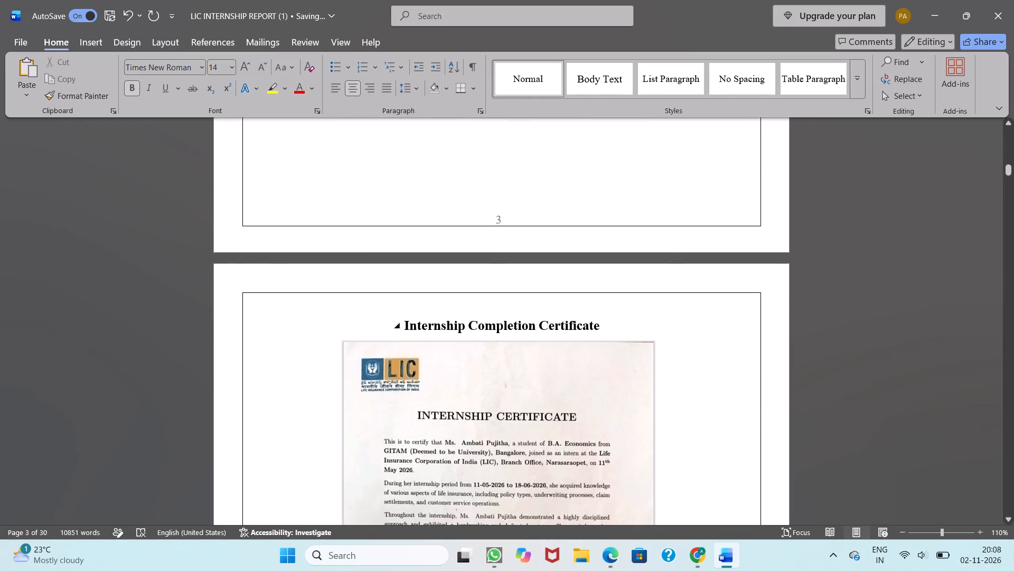
{"action": "key", "text": "Return"}
Apply the Normal style to the "Student's Declaration" heading on page 5.
{"action": "scroll", "coordinate": [599, 321], "scroll_direction": "down", "scroll_amount": 1}
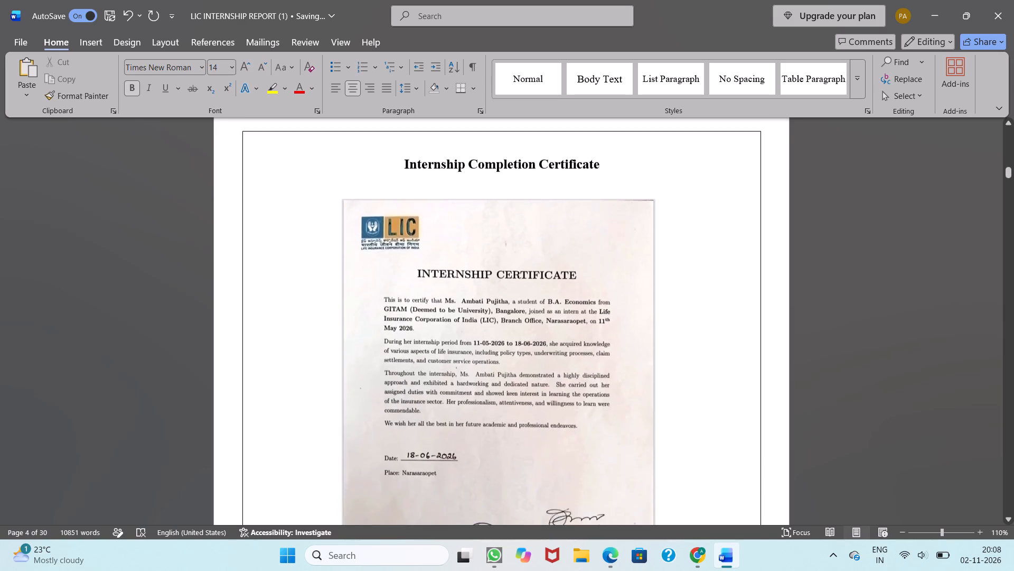
{"action": "scroll", "coordinate": [599, 321], "scroll_direction": "down", "scroll_amount": 2}
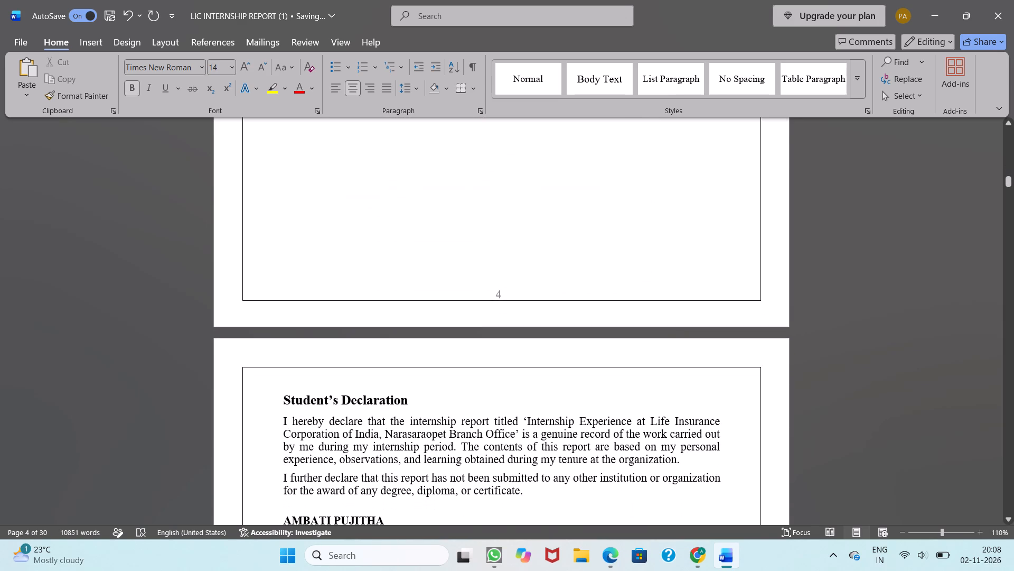
{"action": "left_click", "coordinate": [285, 392]}
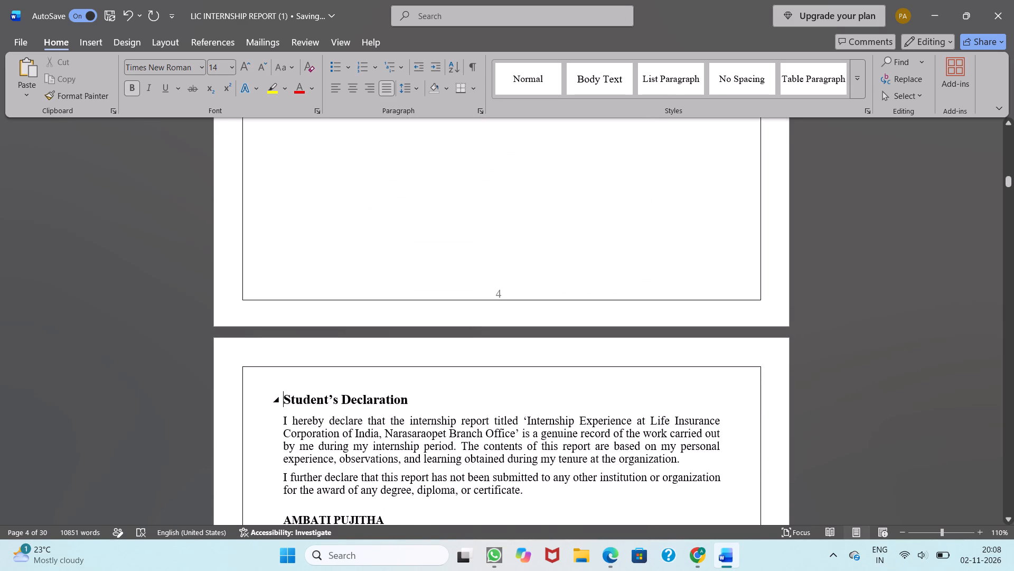
{"action": "left_click_drag", "start_coordinate": [284, 397], "coordinate": [432, 388]}
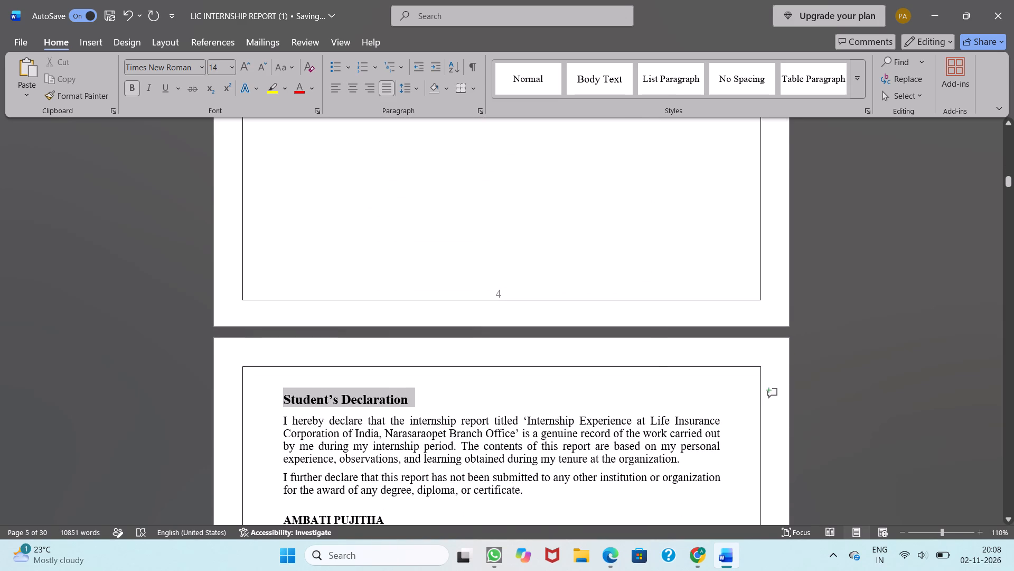
{"action": "left_click_drag", "start_coordinate": [432, 388], "coordinate": [435, 388]}
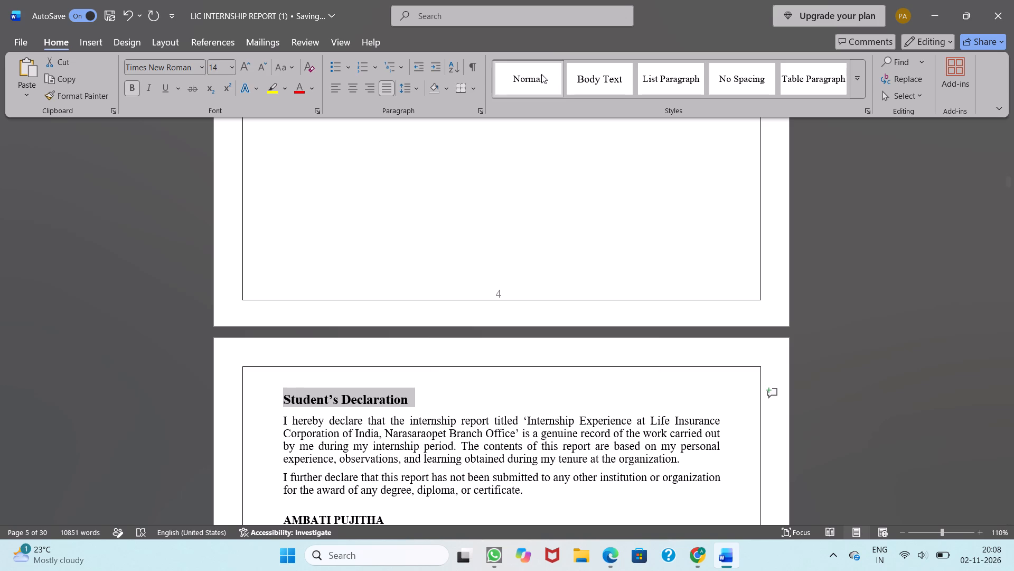
{"action": "left_click", "coordinate": [541, 74]}
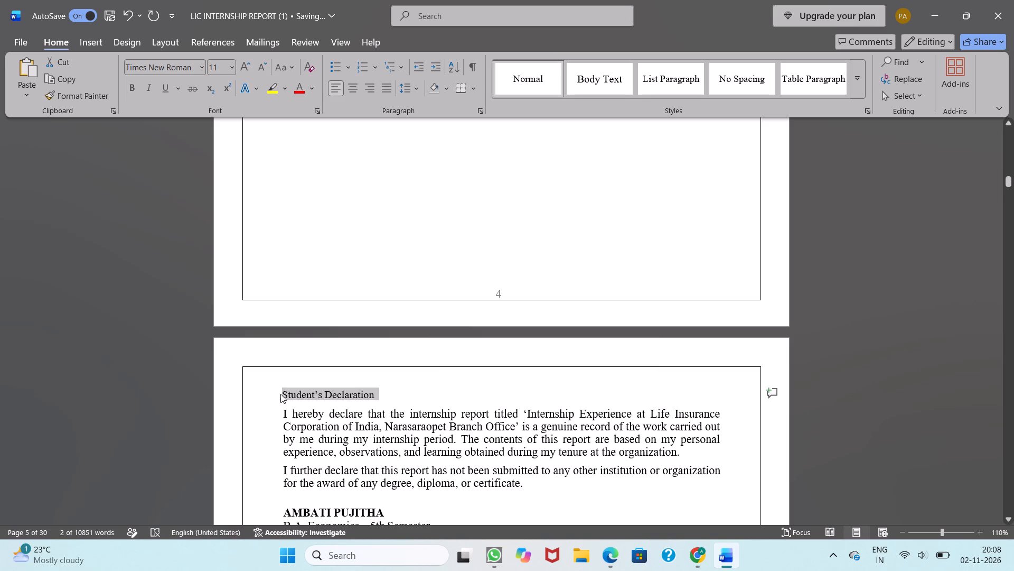
Format the "Student's Declaration" heading on page 5 as bold 14 pt text.
{"action": "left_click", "coordinate": [289, 386]}
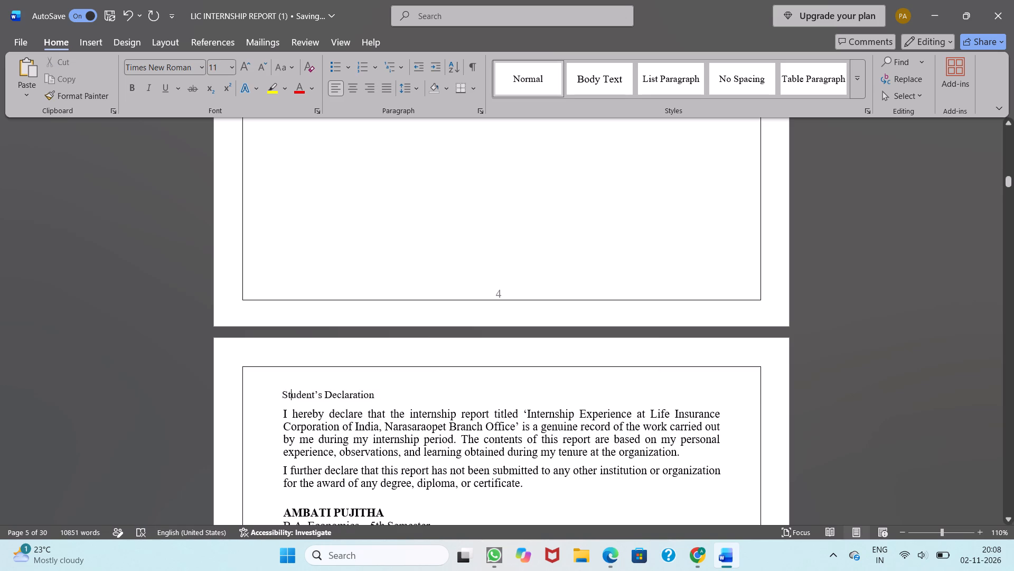
{"action": "left_click_drag", "start_coordinate": [280, 394], "coordinate": [376, 393]}
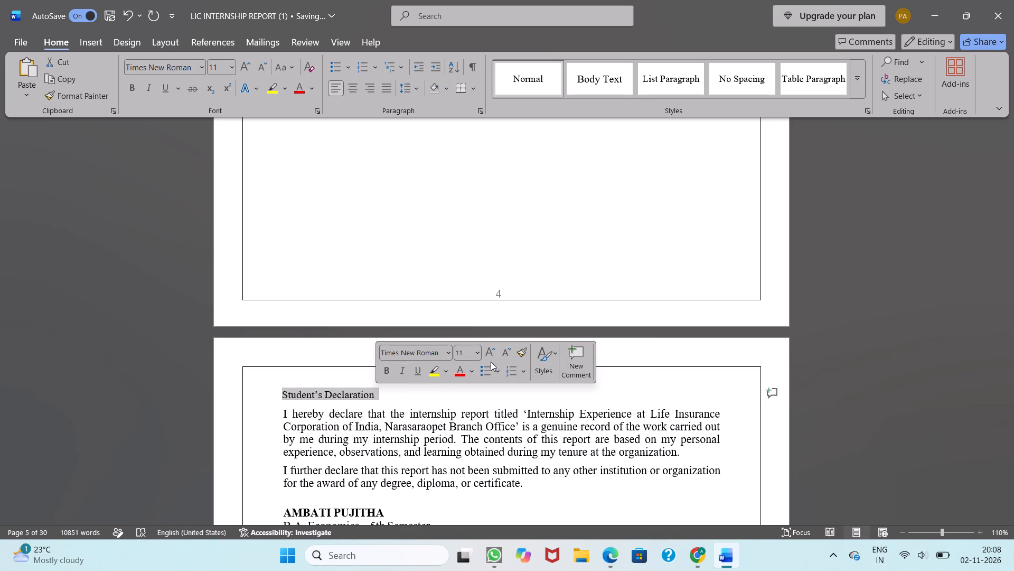
{"action": "left_click", "coordinate": [480, 355]}
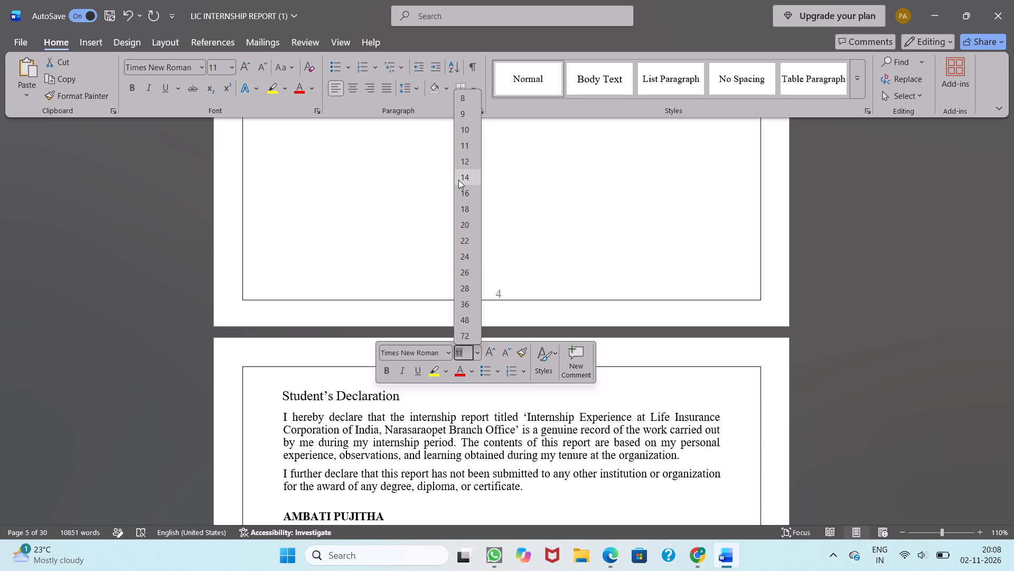
{"action": "left_click", "coordinate": [458, 180]}
{"action": "left_click", "coordinate": [382, 369]}
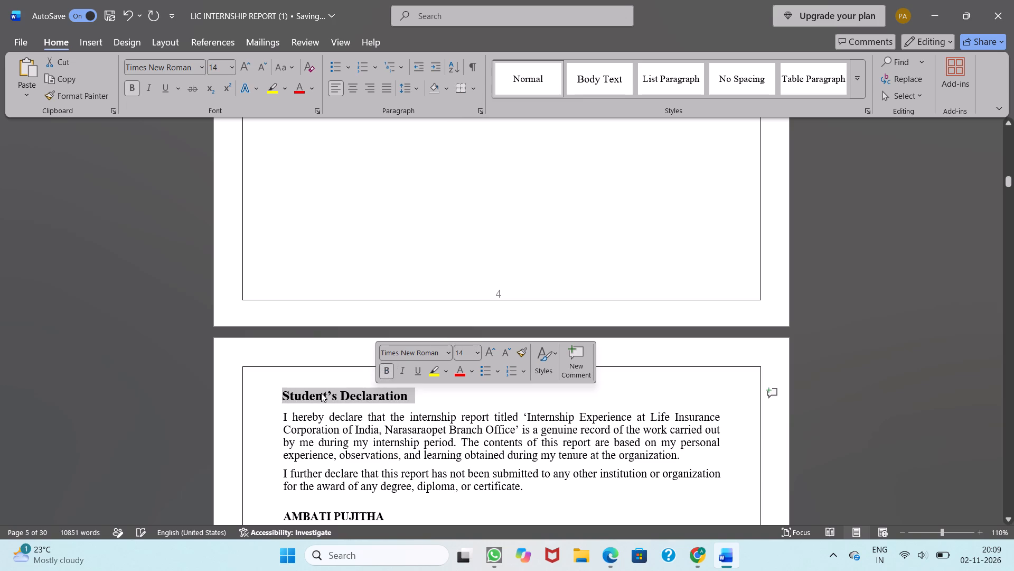
Centre-align the "Student's Declaration" heading.
{"action": "left_click", "coordinate": [278, 395]}
{"action": "left_click_drag", "start_coordinate": [283, 391], "coordinate": [344, 392]}
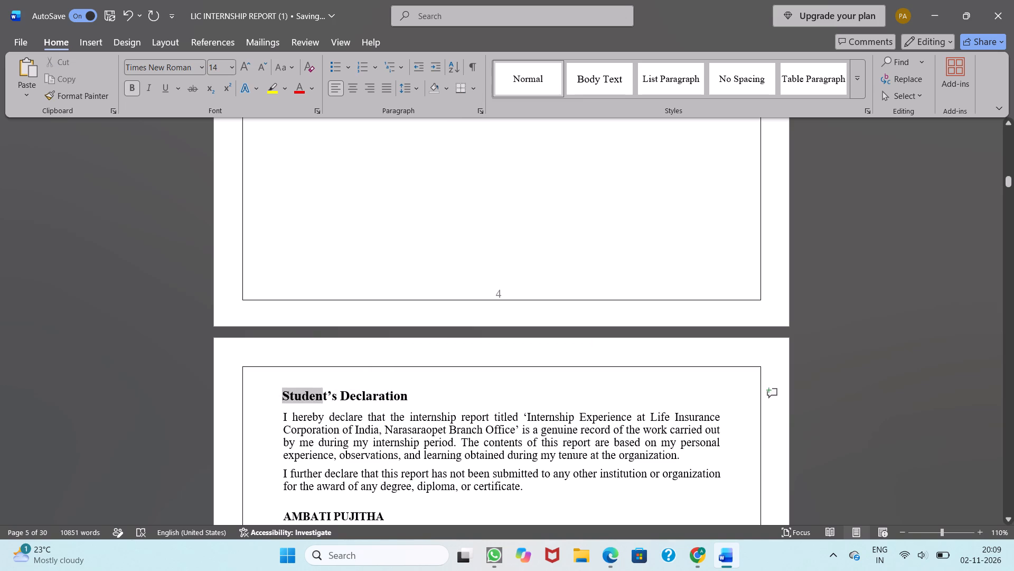
{"action": "left_click_drag", "start_coordinate": [344, 392], "coordinate": [399, 390]}
{"action": "left_click", "coordinate": [371, 91]}
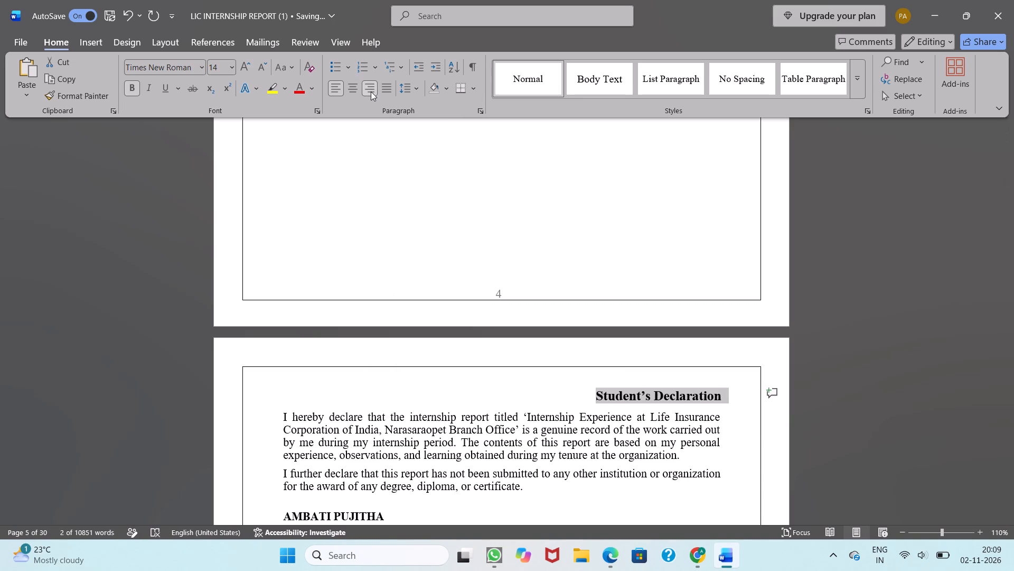
{"action": "left_click", "coordinate": [388, 90]}
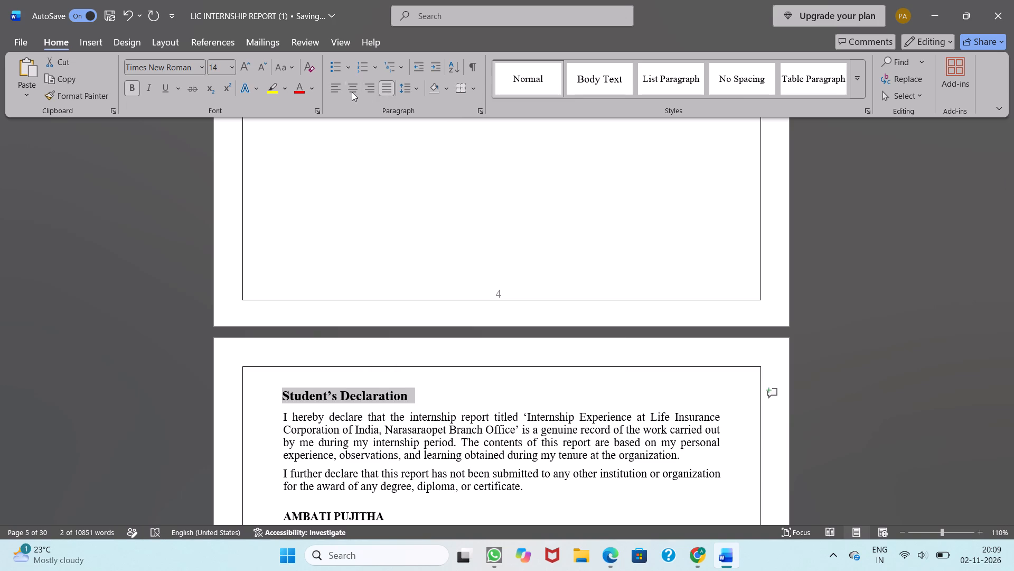
{"action": "left_click", "coordinate": [346, 92]}
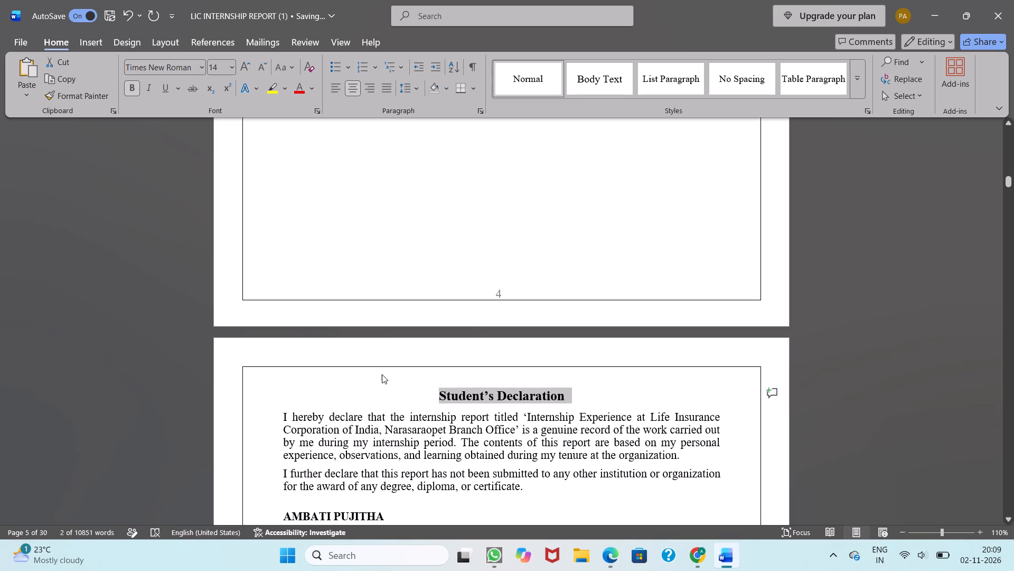
Insert a blank line between the "Student's Declaration" heading and the first declaration paragraph.
{"action": "left_click", "coordinate": [568, 399]}
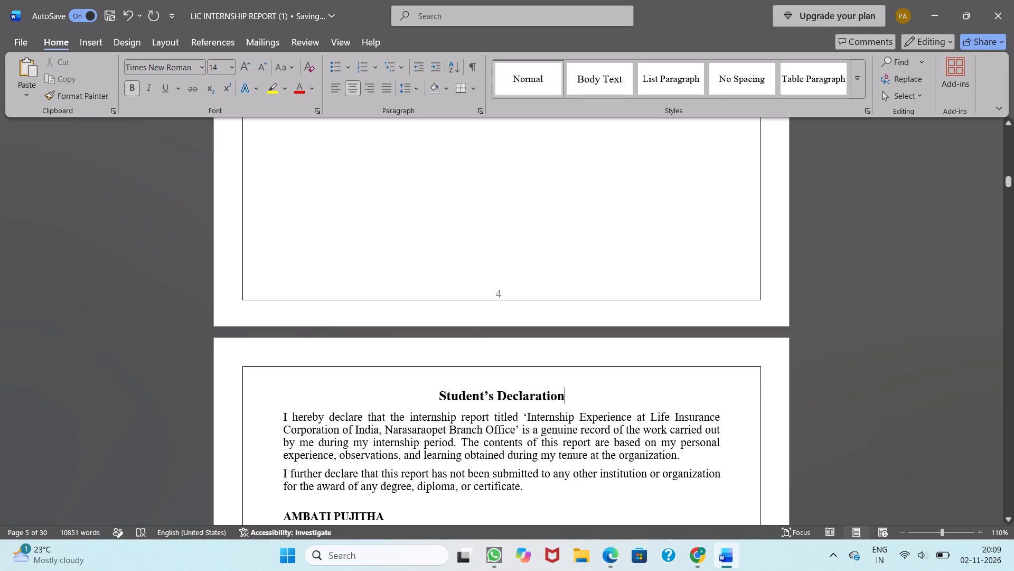
{"action": "key", "text": "Return"}
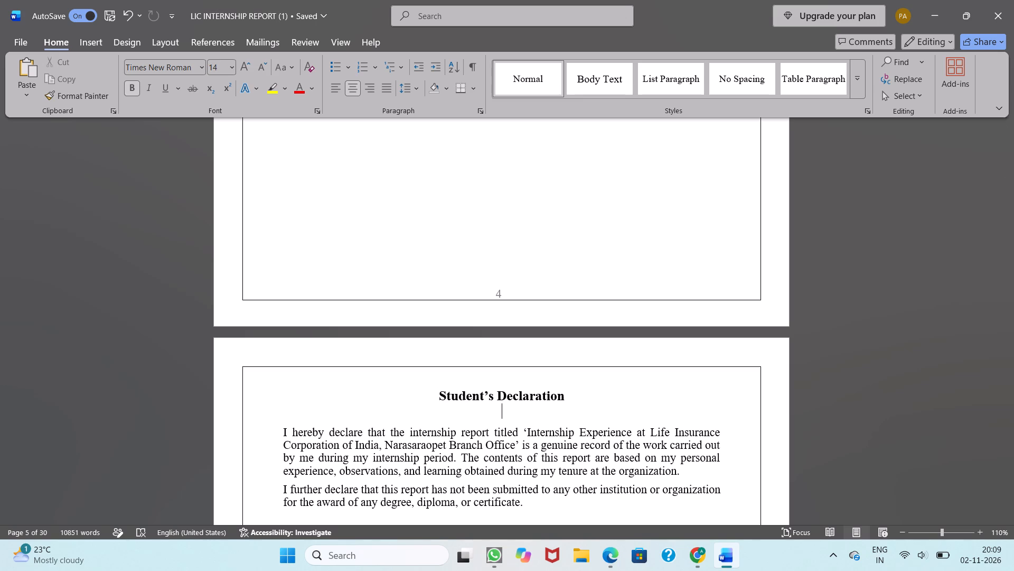
Add two more blank lines between the last declaration paragraph and the student's name on page 5.
{"action": "scroll", "coordinate": [577, 400], "scroll_direction": "down", "scroll_amount": 1}
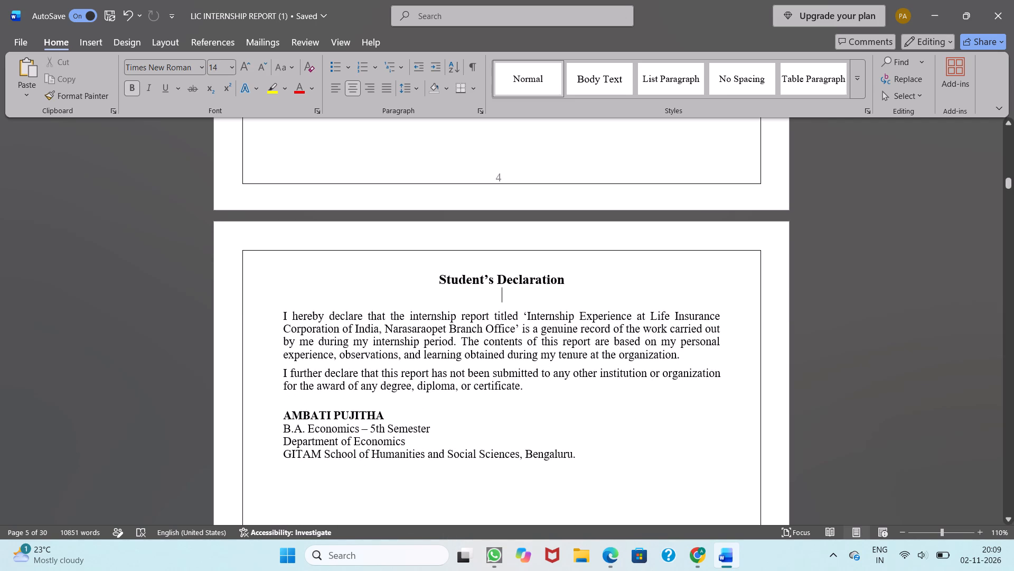
{"action": "left_click_drag", "start_coordinate": [287, 418], "coordinate": [382, 413]}
{"action": "left_click", "coordinate": [408, 413]}
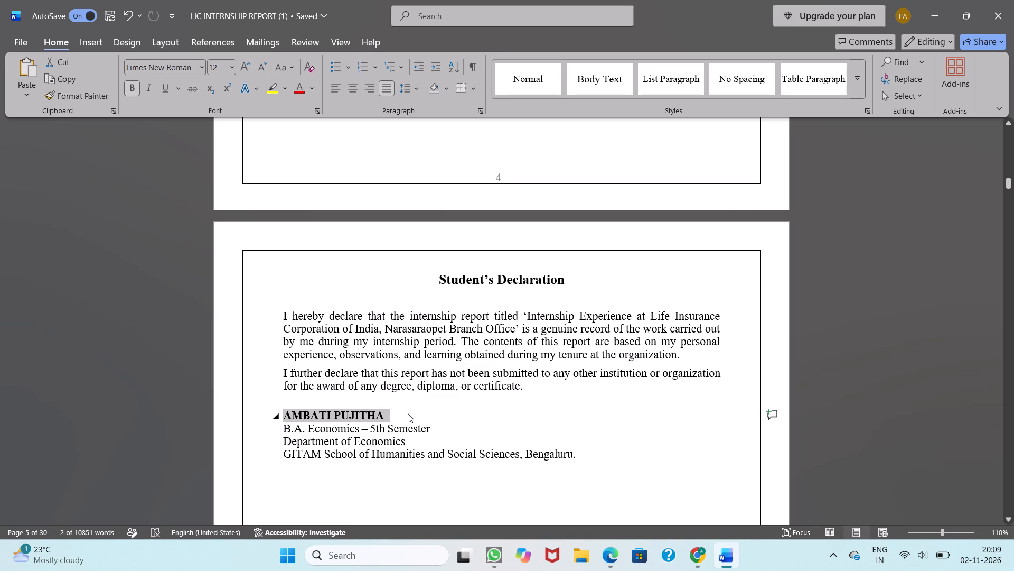
{"action": "left_click_drag", "start_coordinate": [281, 319], "coordinate": [500, 391]}
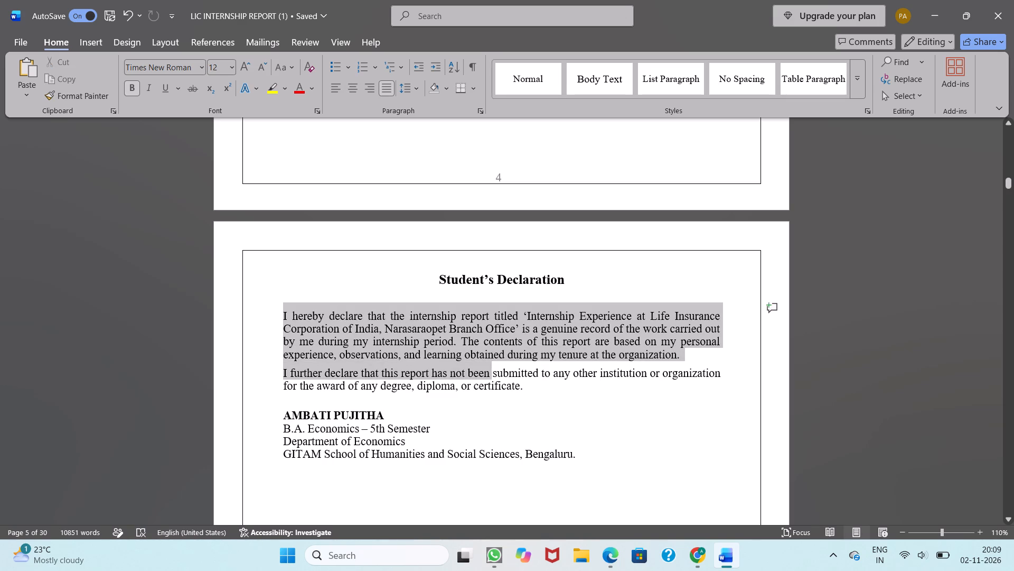
{"action": "left_click_drag", "start_coordinate": [500, 391], "coordinate": [528, 398]}
{"action": "left_click", "coordinate": [533, 417]}
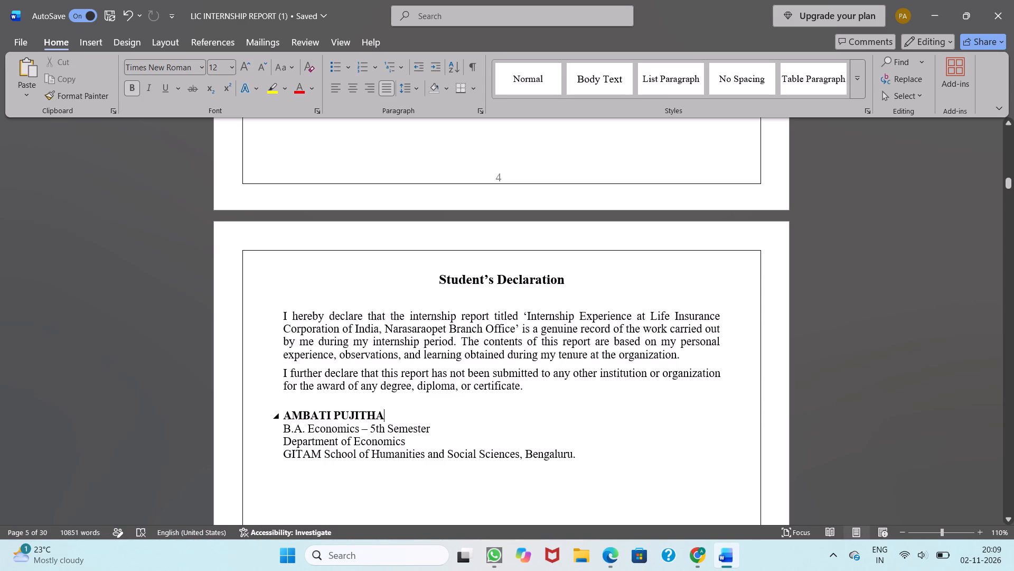
{"action": "left_click", "coordinate": [530, 395]}
{"action": "left_click", "coordinate": [530, 381]}
{"action": "key", "text": "Return"}
{"action": "key", "text": "Return"}
{"action": "key", "text": "Return"}
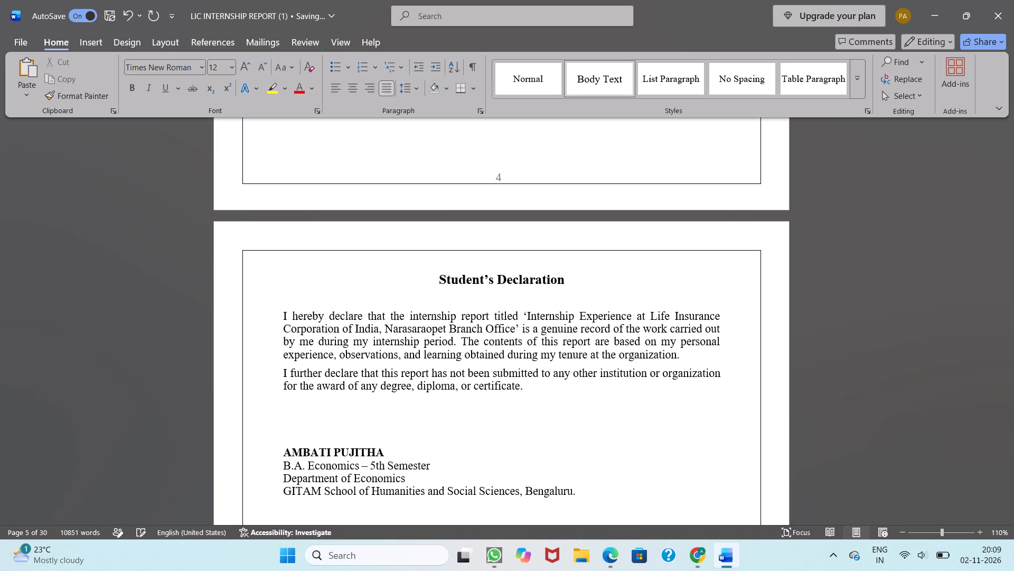
{"action": "key", "text": "BackSpace"}
Apply the Normal style to the "CERTIFICATE" heading on page 6.
{"action": "scroll", "coordinate": [530, 381], "scroll_direction": "down", "scroll_amount": 1}
{"action": "scroll", "coordinate": [530, 381], "scroll_direction": "up", "scroll_amount": 2}
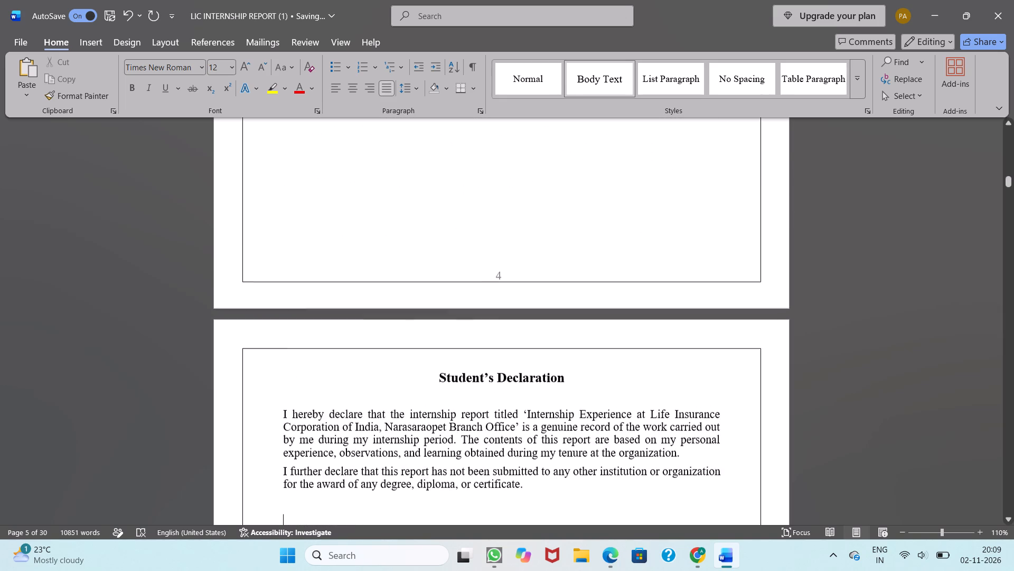
{"action": "scroll", "coordinate": [530, 381], "scroll_direction": "down", "scroll_amount": 1}
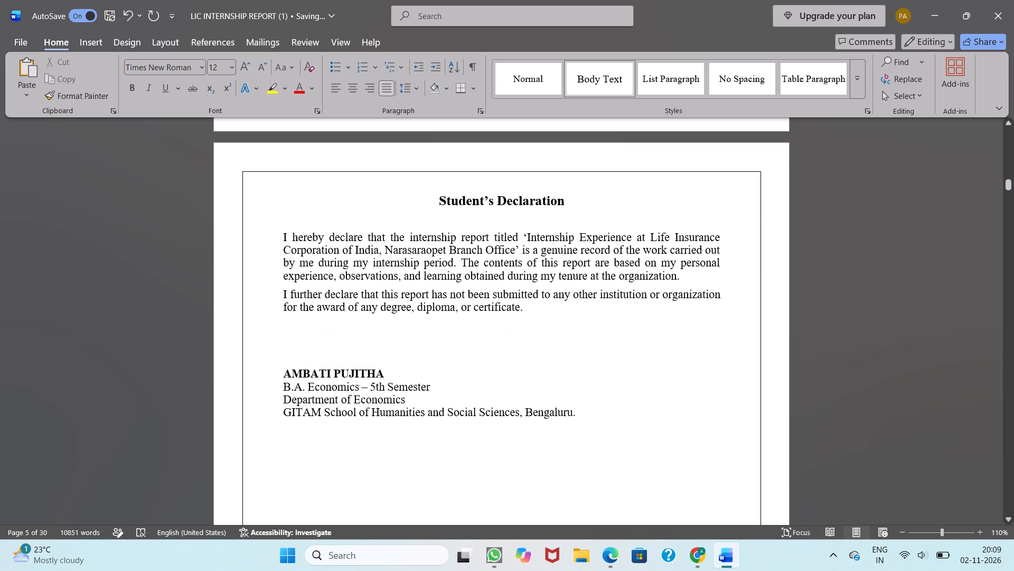
{"action": "scroll", "coordinate": [530, 381], "scroll_direction": "down", "scroll_amount": 5}
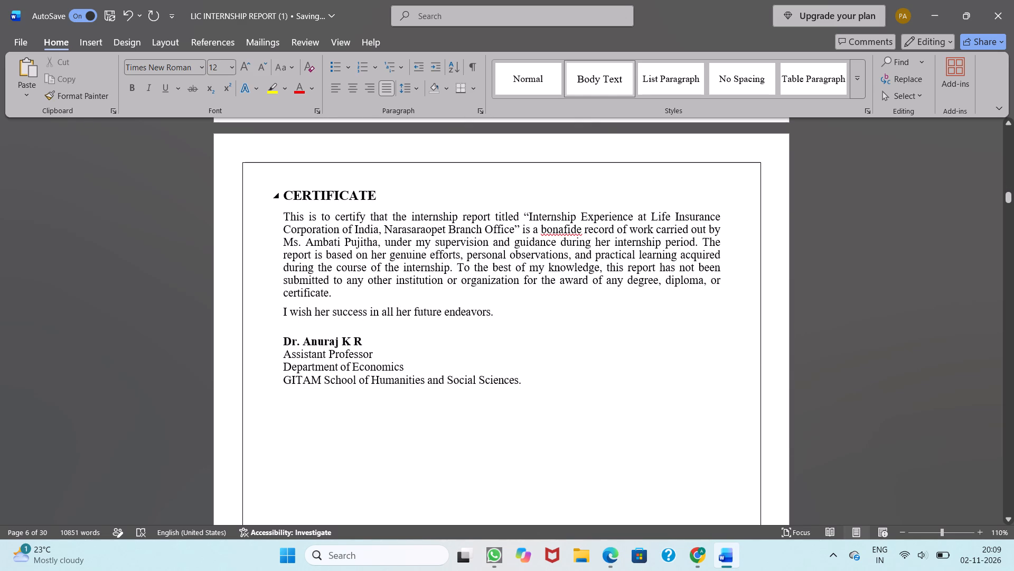
{"action": "left_click_drag", "start_coordinate": [286, 197], "coordinate": [384, 197]}
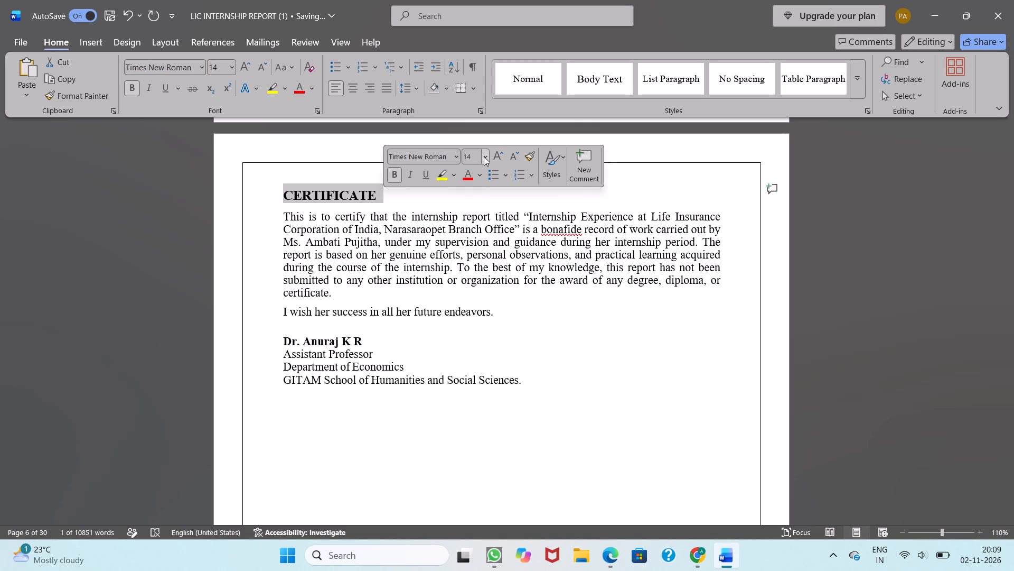
{"action": "left_click", "coordinate": [509, 85]}
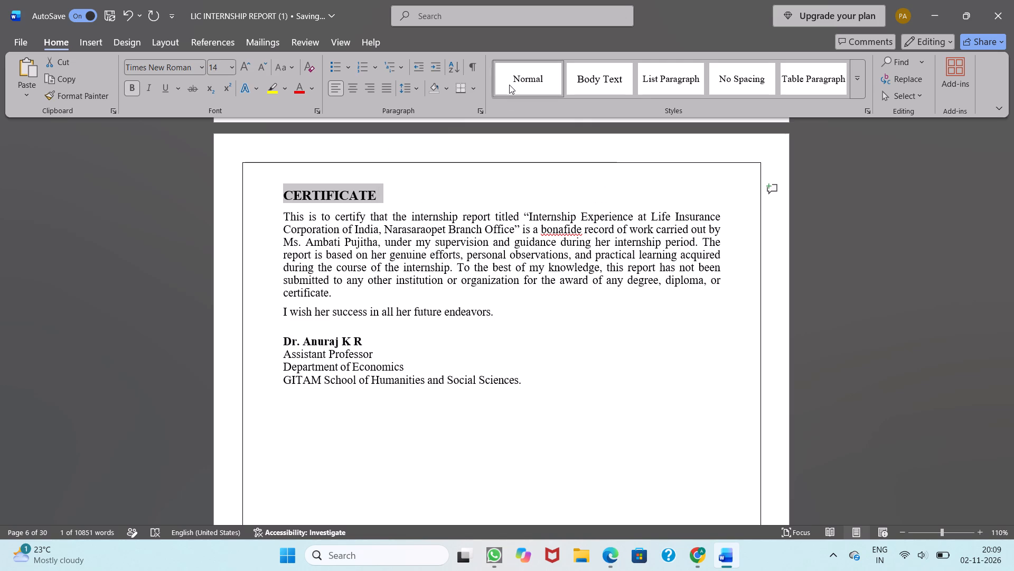
Format the "CERTIFICATE" heading as bold 14 pt text.
{"action": "left_click", "coordinate": [283, 185]}
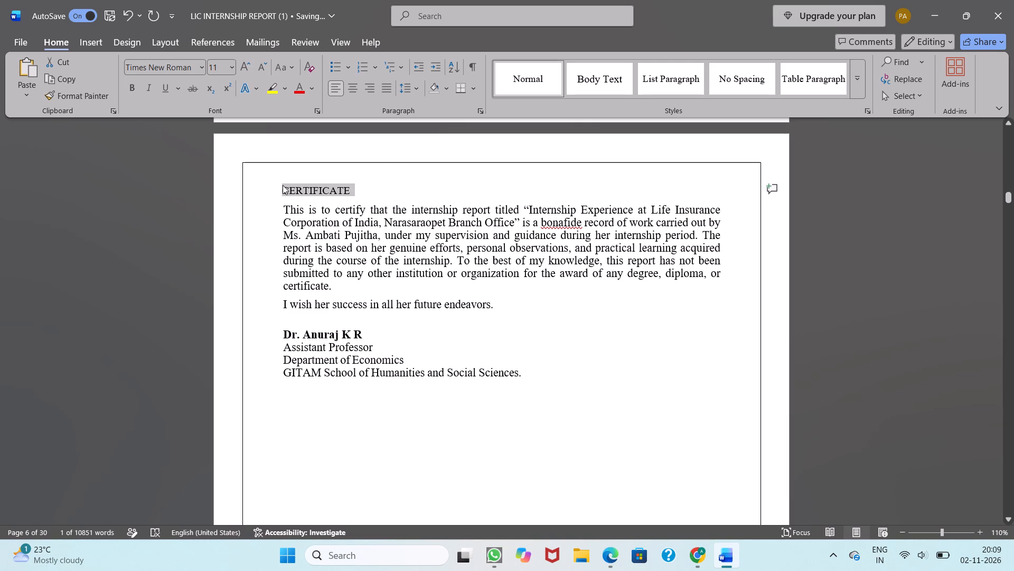
{"action": "left_click_drag", "start_coordinate": [283, 190], "coordinate": [357, 191]}
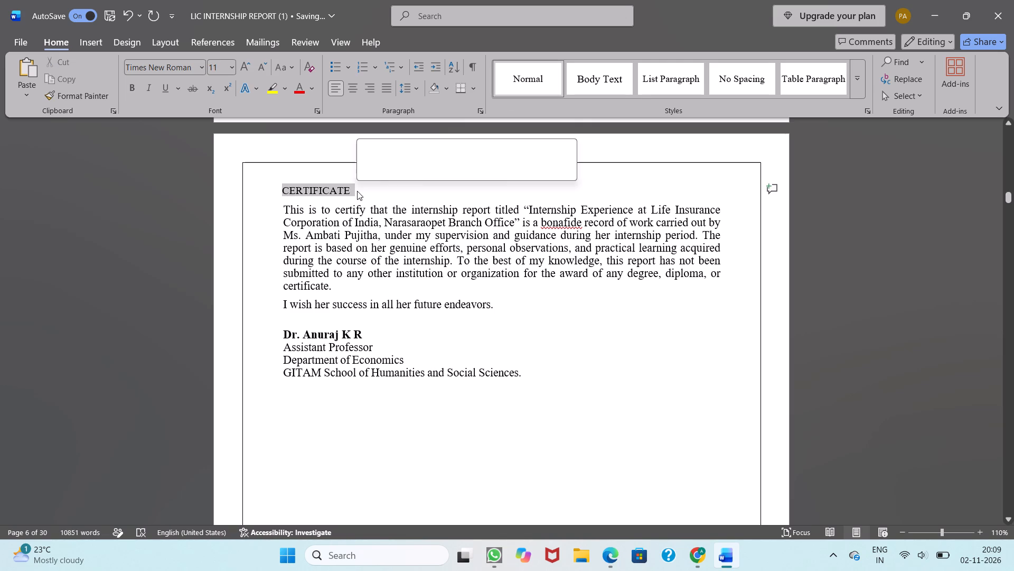
{"action": "left_click", "coordinate": [460, 144]}
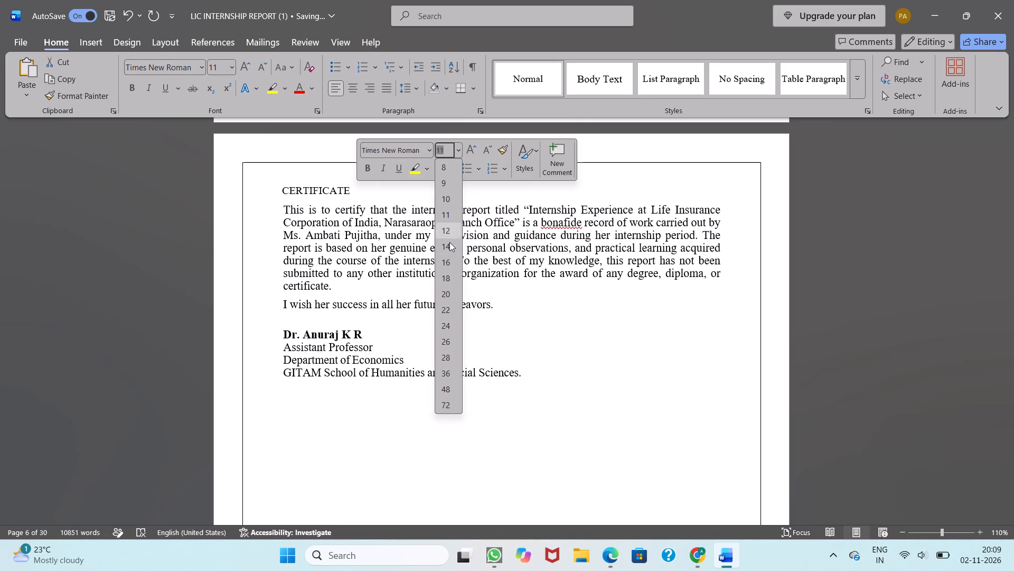
{"action": "left_click", "coordinate": [448, 246]}
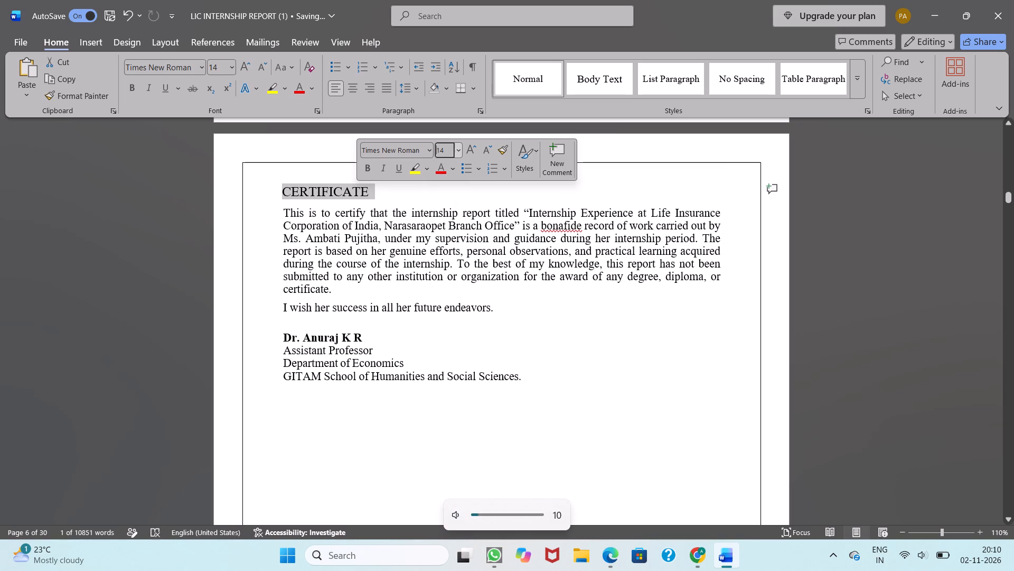
{"action": "left_click", "coordinate": [367, 165]}
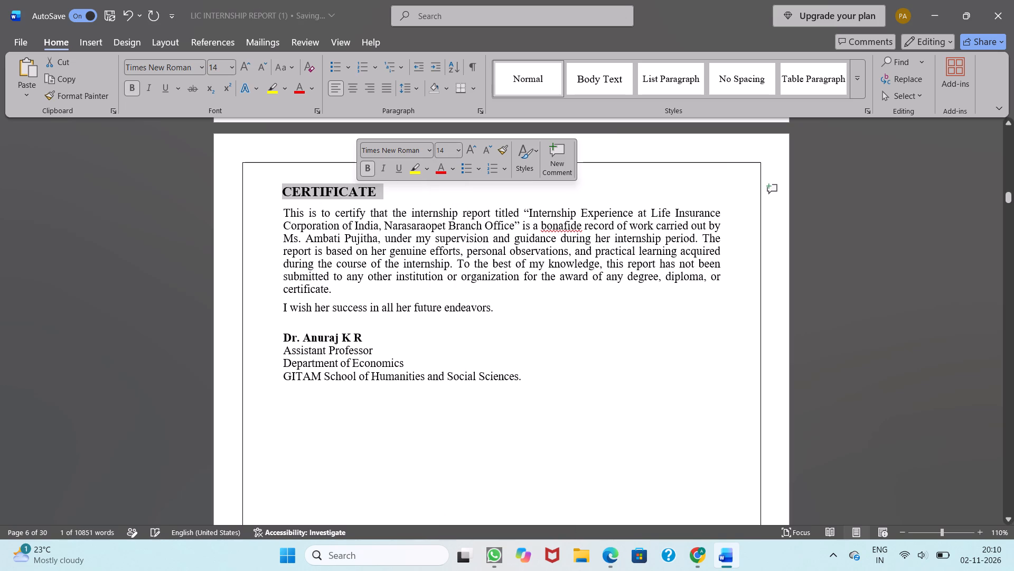
Add two spaces before the "CERTIFICATE" heading and centre-align it.
{"action": "left_click", "coordinate": [285, 192]}
{"action": "key", "text": "space"}
{"action": "key", "text": "space"}
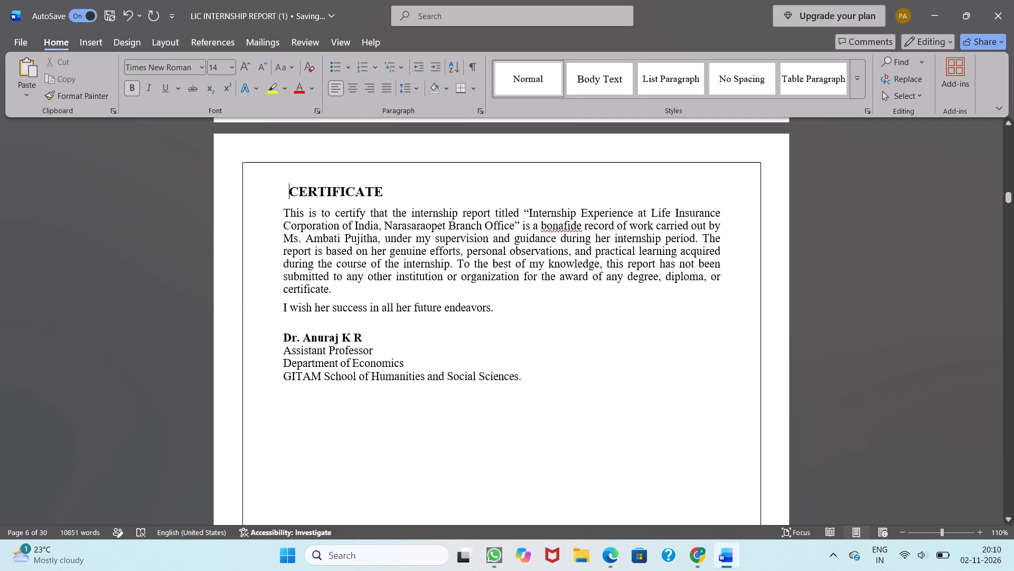
{"action": "left_click_drag", "start_coordinate": [289, 195], "coordinate": [382, 192]}
{"action": "left_click", "coordinate": [382, 192]}
{"action": "left_click", "coordinate": [352, 85]}
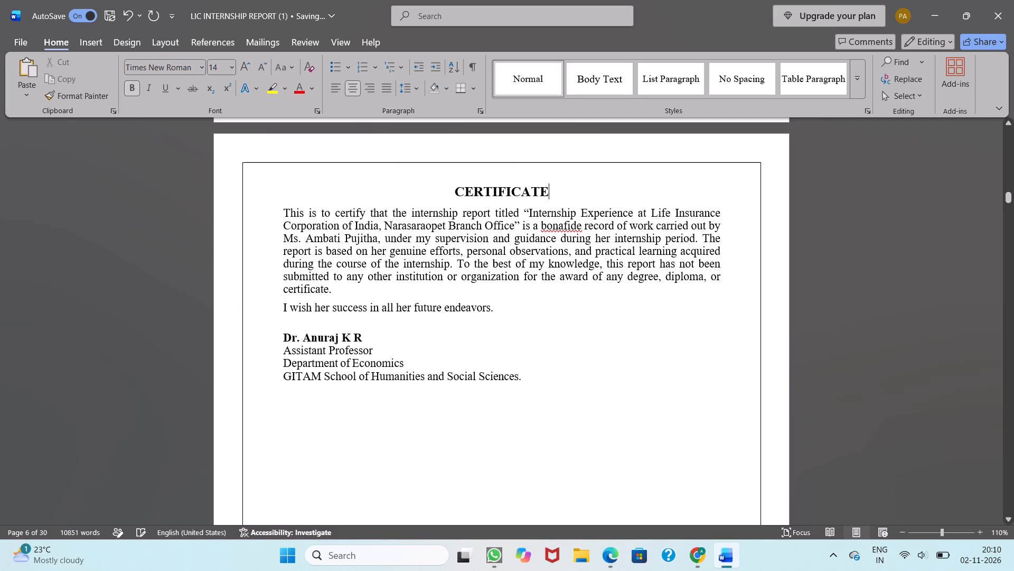
Insert a blank line between the "CERTIFICATE" heading and the certificate text.
{"action": "key", "text": "Return"}
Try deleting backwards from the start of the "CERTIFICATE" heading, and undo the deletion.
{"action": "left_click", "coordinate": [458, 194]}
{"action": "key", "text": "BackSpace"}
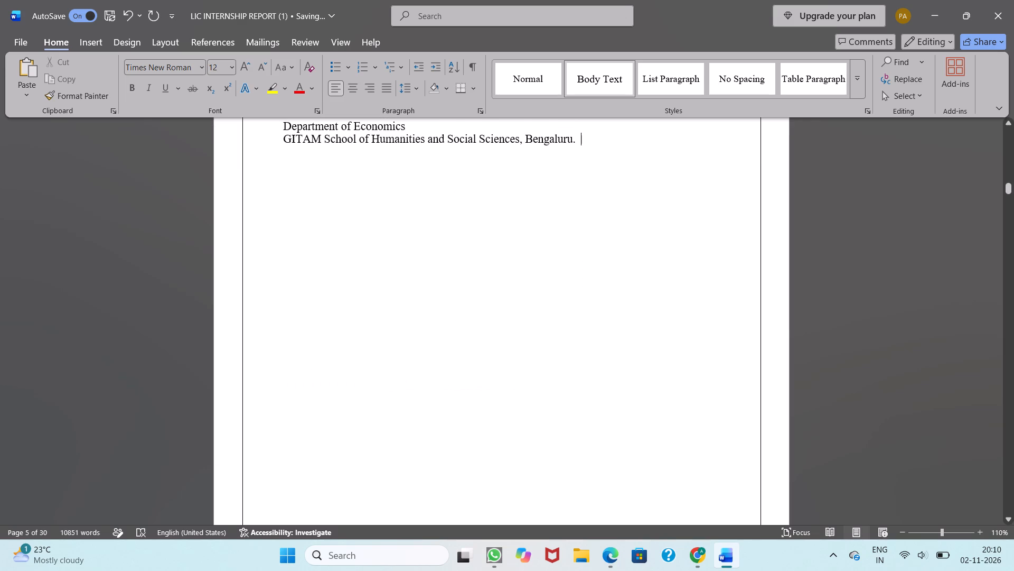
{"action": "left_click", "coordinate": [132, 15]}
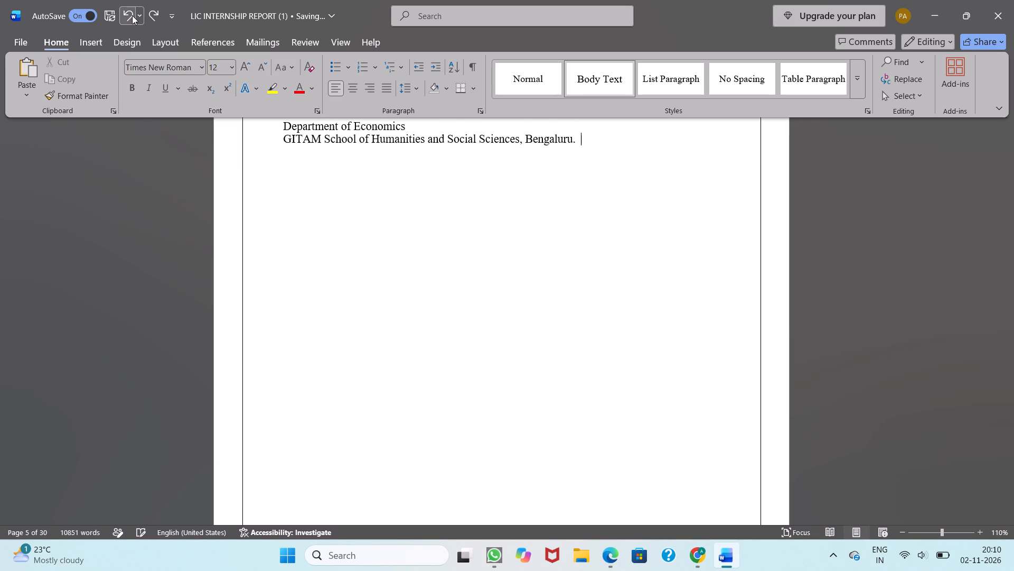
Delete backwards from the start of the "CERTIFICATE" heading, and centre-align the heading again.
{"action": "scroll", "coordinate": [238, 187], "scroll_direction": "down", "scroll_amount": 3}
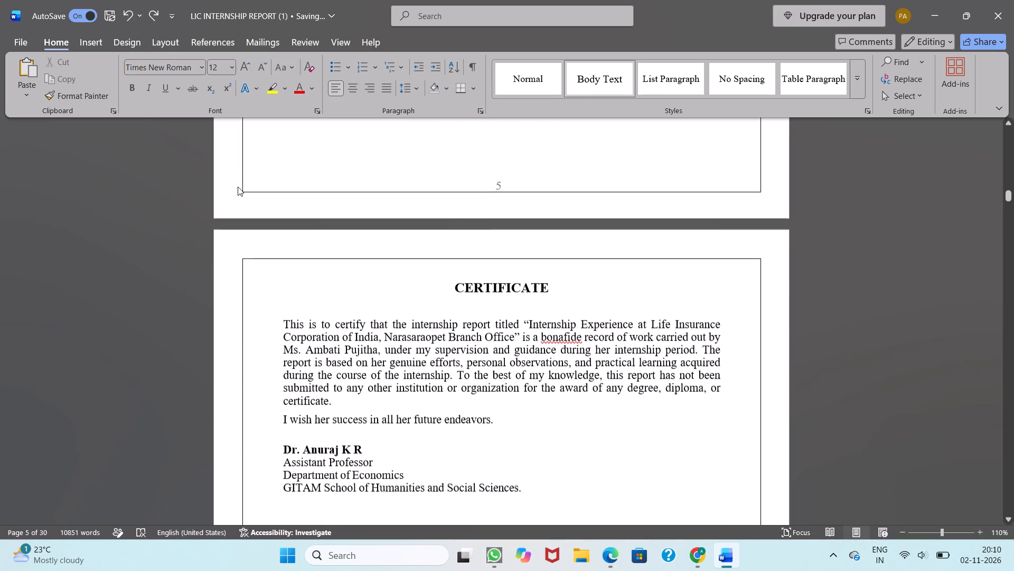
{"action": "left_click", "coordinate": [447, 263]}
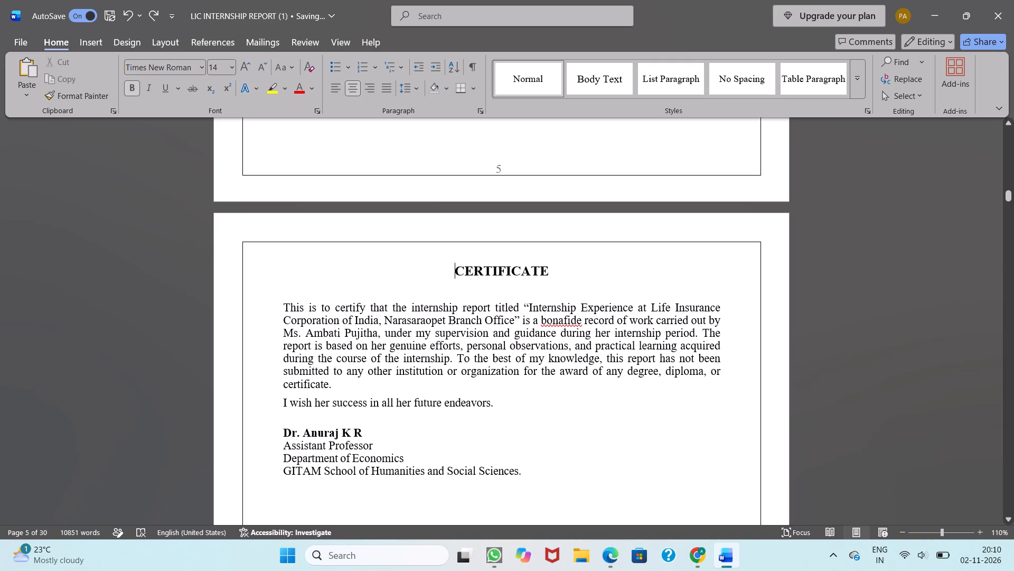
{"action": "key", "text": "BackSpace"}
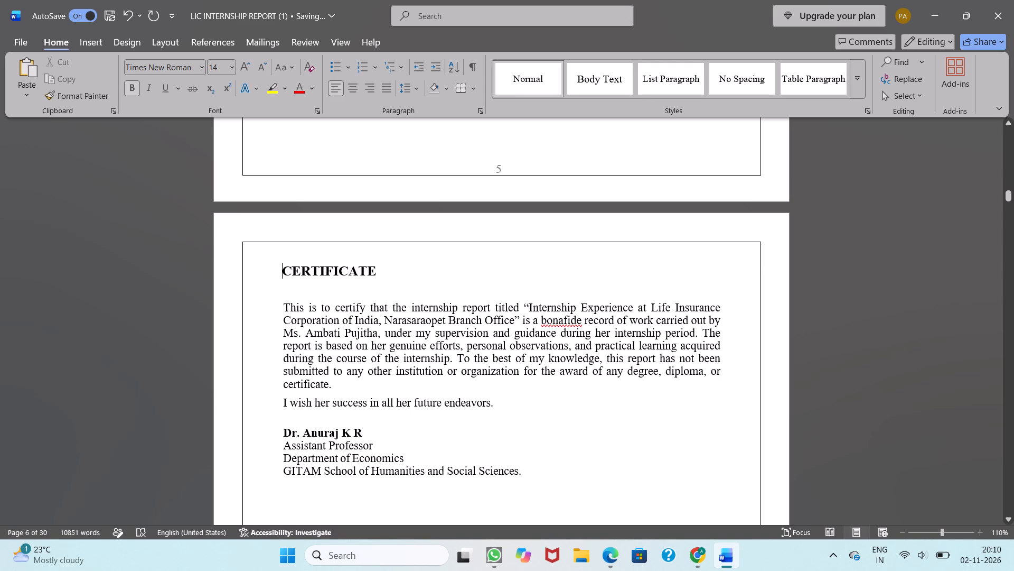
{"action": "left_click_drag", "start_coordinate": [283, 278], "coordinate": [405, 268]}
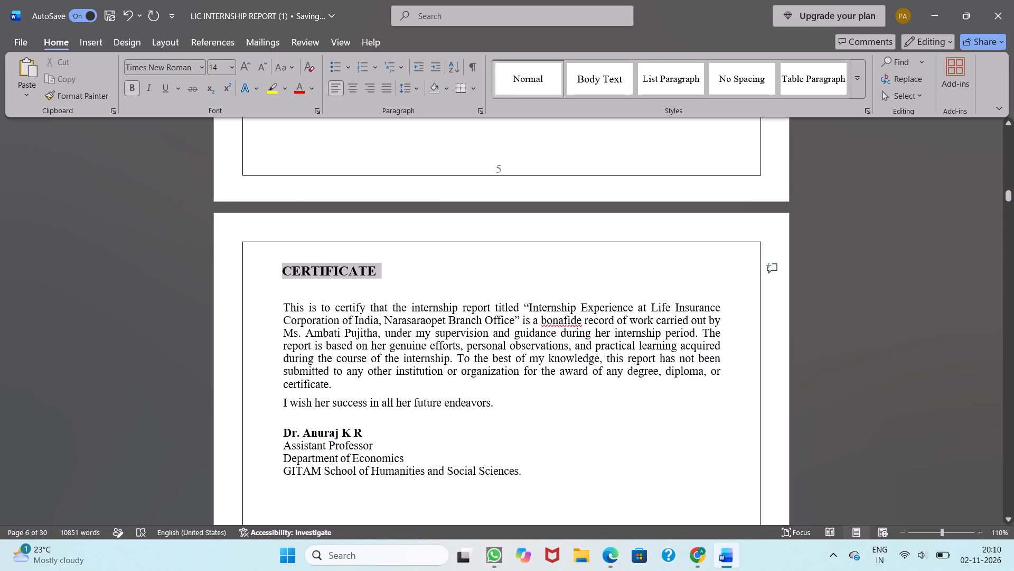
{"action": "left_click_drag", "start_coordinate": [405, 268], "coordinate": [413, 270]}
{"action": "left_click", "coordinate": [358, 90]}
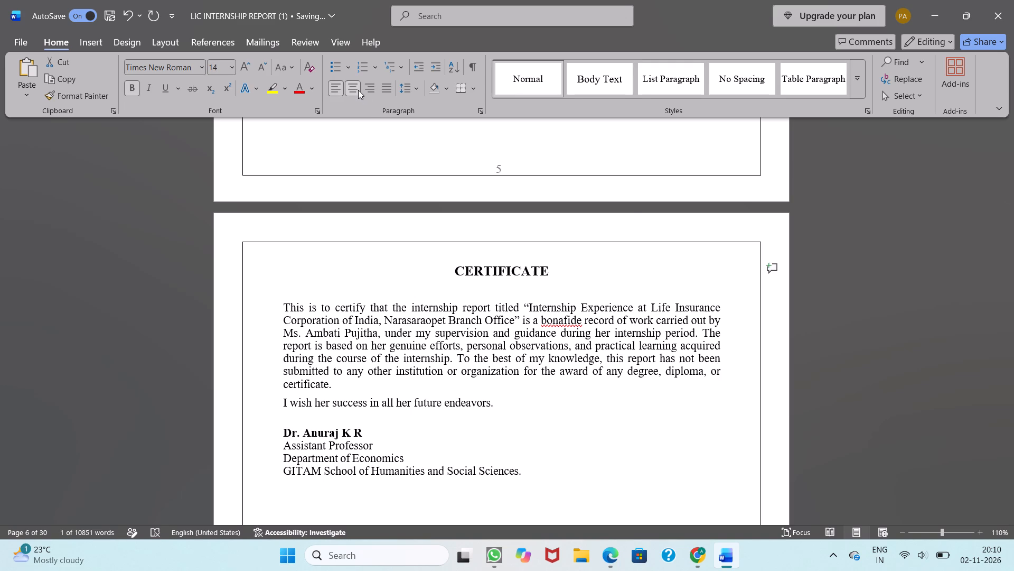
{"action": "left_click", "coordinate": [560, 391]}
Compare the formatting and spacing of the "Student's Declaration" heading with those of the "CERTIFICATE" heading.
{"action": "scroll", "coordinate": [560, 391], "scroll_direction": "up", "scroll_amount": 1}
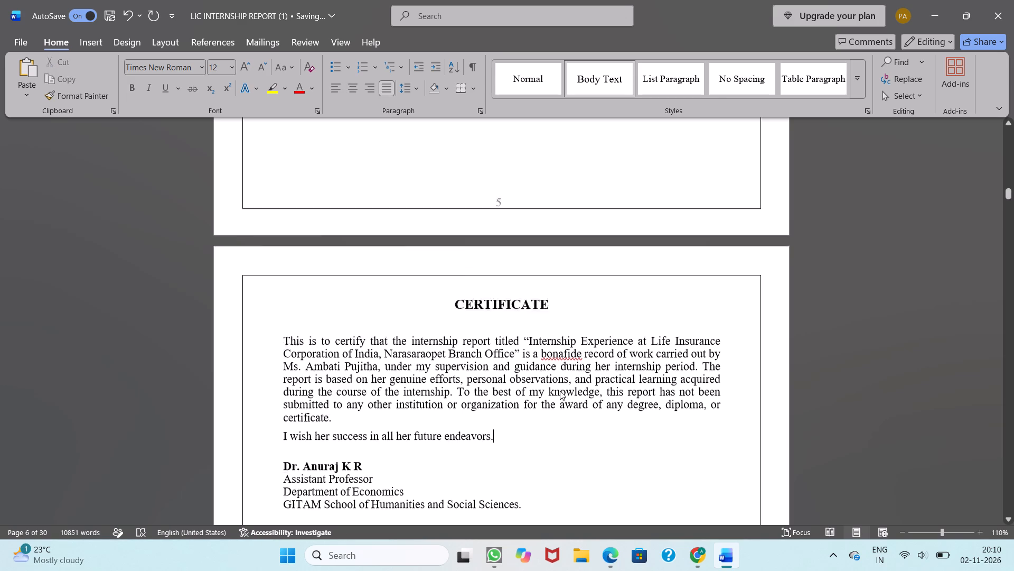
{"action": "scroll", "coordinate": [560, 391], "scroll_direction": "up", "scroll_amount": 4}
{"action": "scroll", "coordinate": [560, 391], "scroll_direction": "down", "scroll_amount": 2}
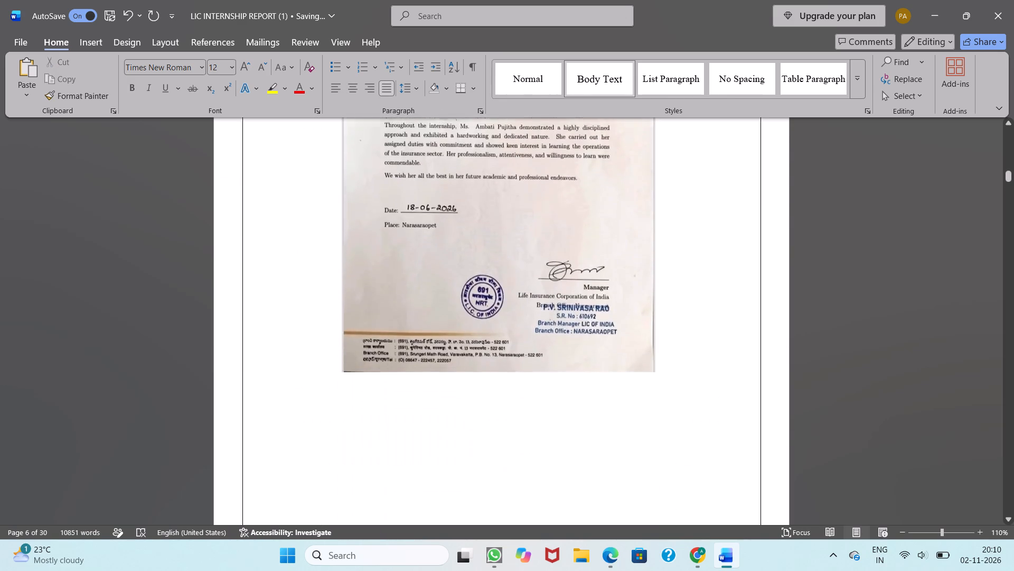
{"action": "scroll", "coordinate": [560, 391], "scroll_direction": "down", "scroll_amount": 3}
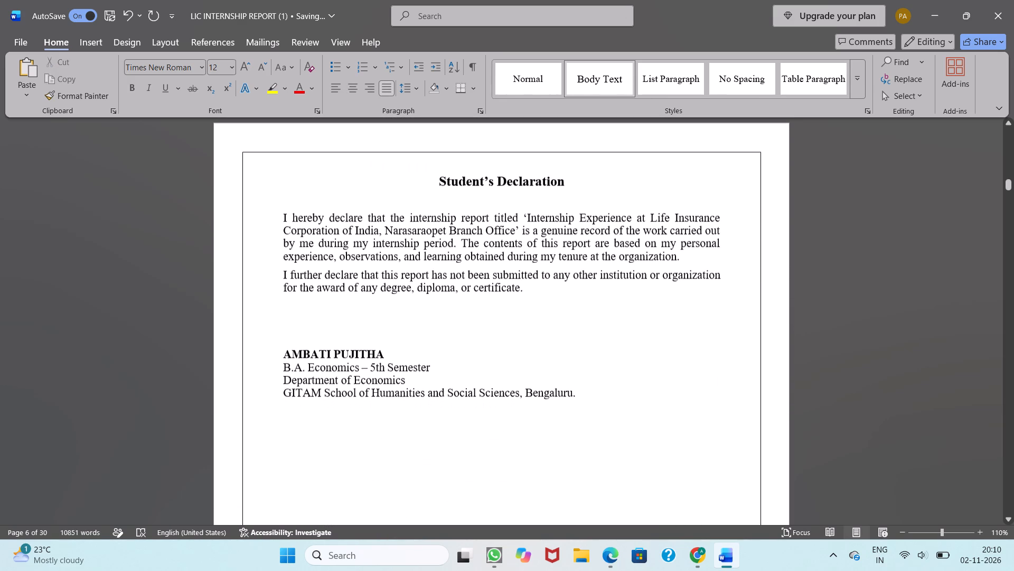
{"action": "left_click_drag", "start_coordinate": [434, 176], "coordinate": [477, 178]}
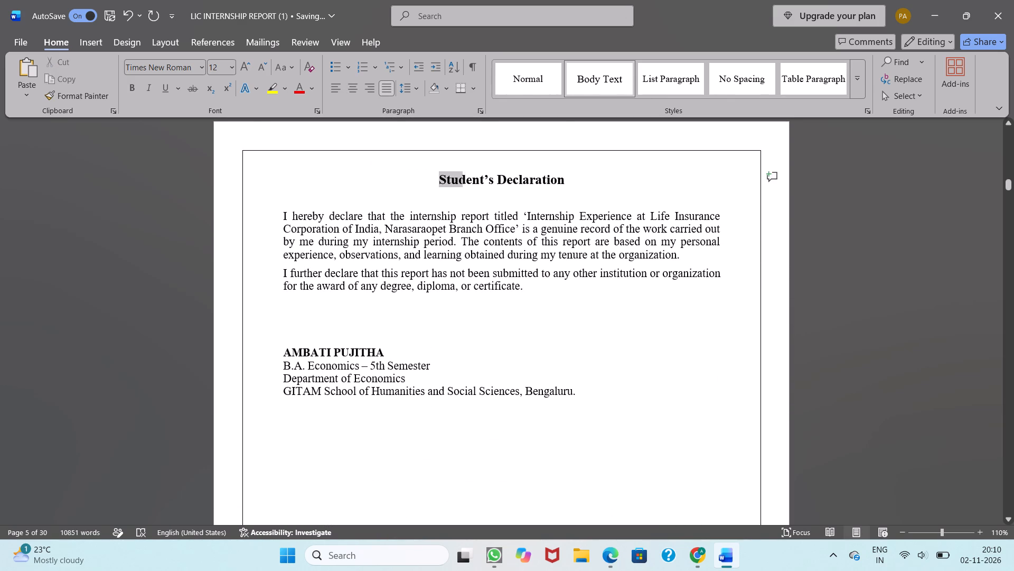
{"action": "left_click_drag", "start_coordinate": [477, 178], "coordinate": [571, 191]}
{"action": "left_click", "coordinate": [612, 310]}
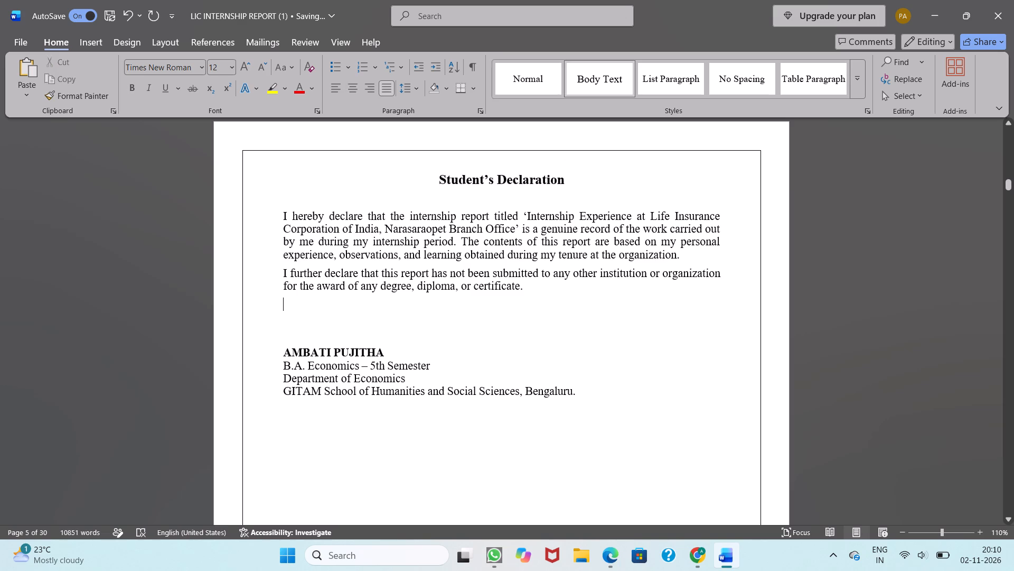
{"action": "scroll", "coordinate": [612, 310], "scroll_direction": "down", "scroll_amount": 2}
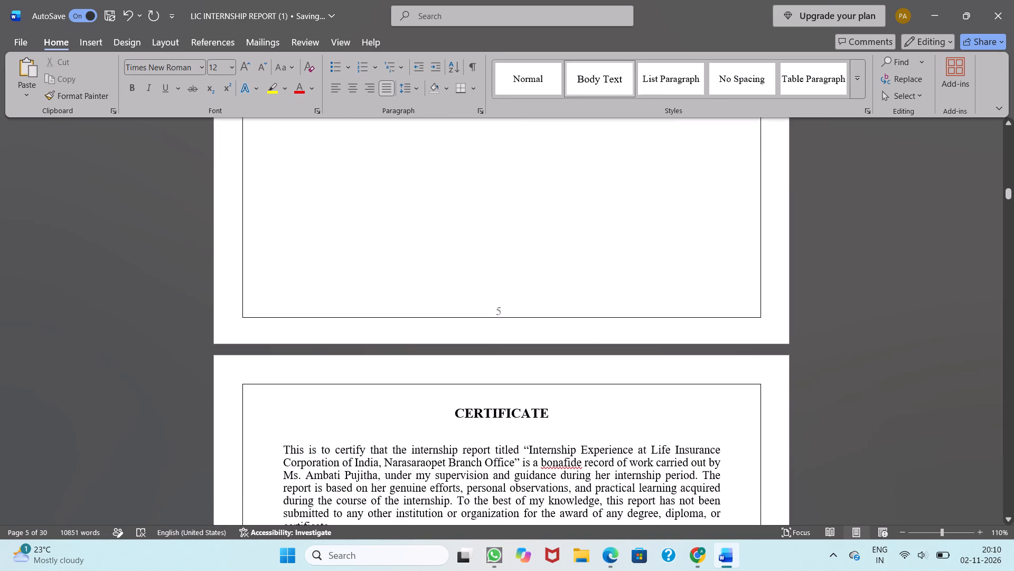
{"action": "left_click_drag", "start_coordinate": [452, 406], "coordinate": [556, 408]}
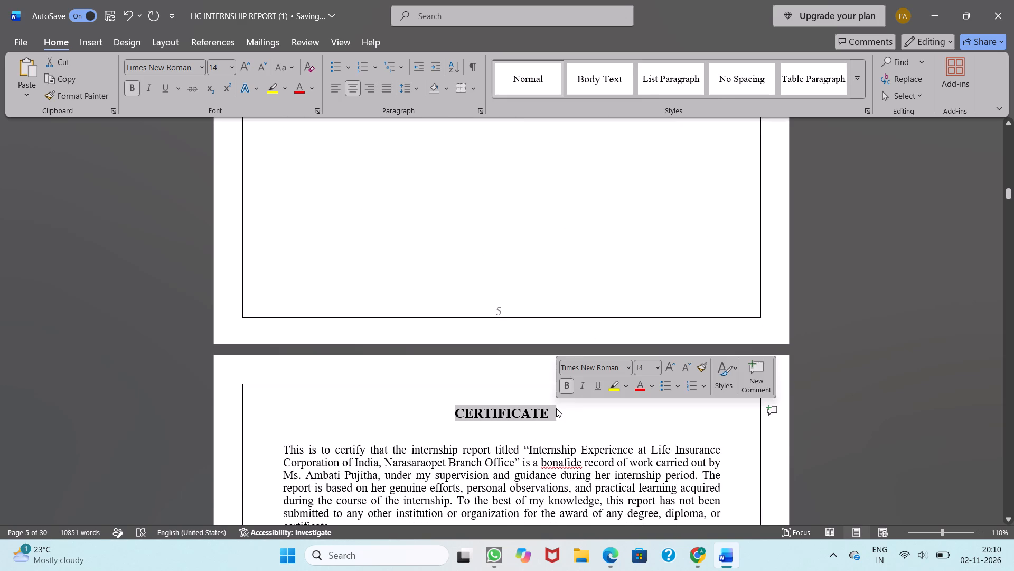
{"action": "left_click", "coordinate": [586, 429]}
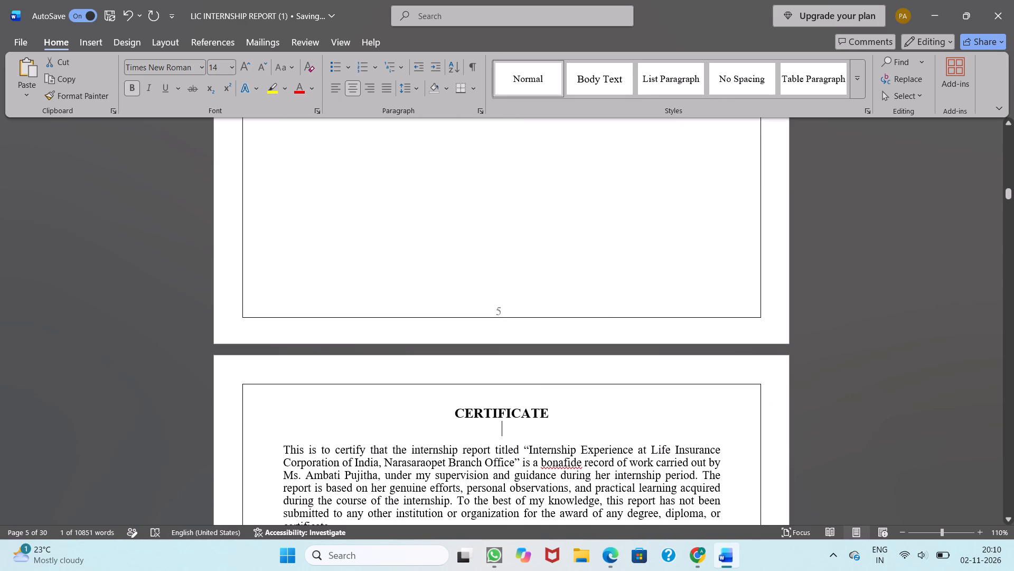
Insert three blank lines between the certificate's closing sentence and the supervisor's signature block.
{"action": "scroll", "coordinate": [586, 429], "scroll_direction": "down", "scroll_amount": 1}
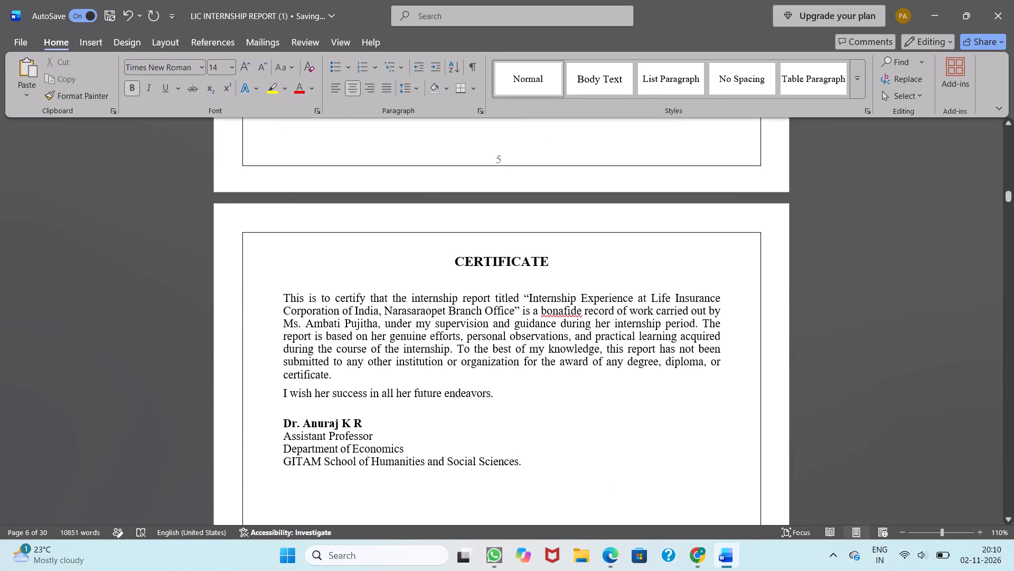
{"action": "left_click", "coordinate": [497, 390]}
{"action": "key", "text": "Return"}
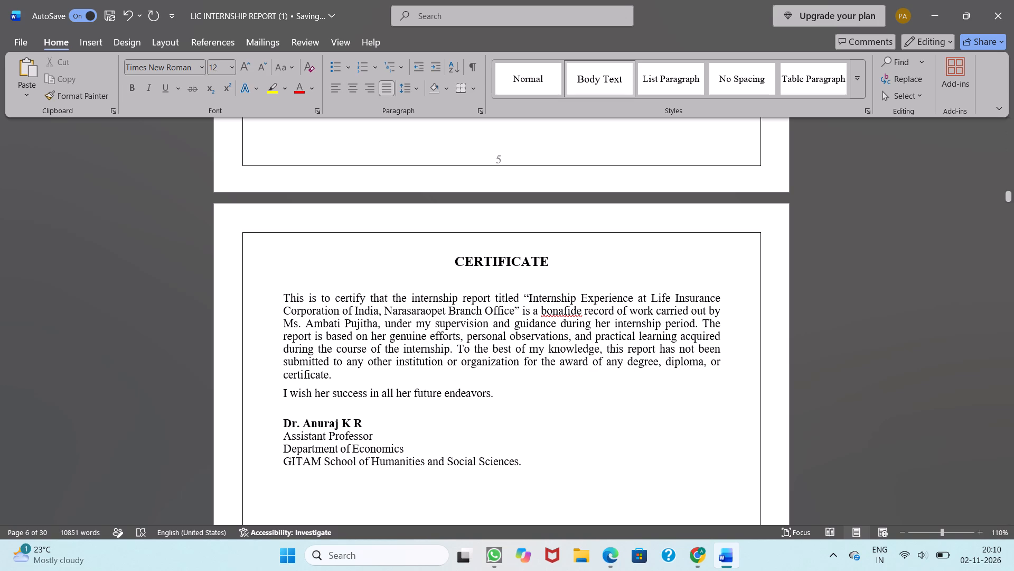
{"action": "key", "text": "Return"}
{"action": "key", "text": "Return"}
Apply the Normal style to the "Acknowledgement" heading.
{"action": "scroll", "coordinate": [497, 390], "scroll_direction": "down", "scroll_amount": 1}
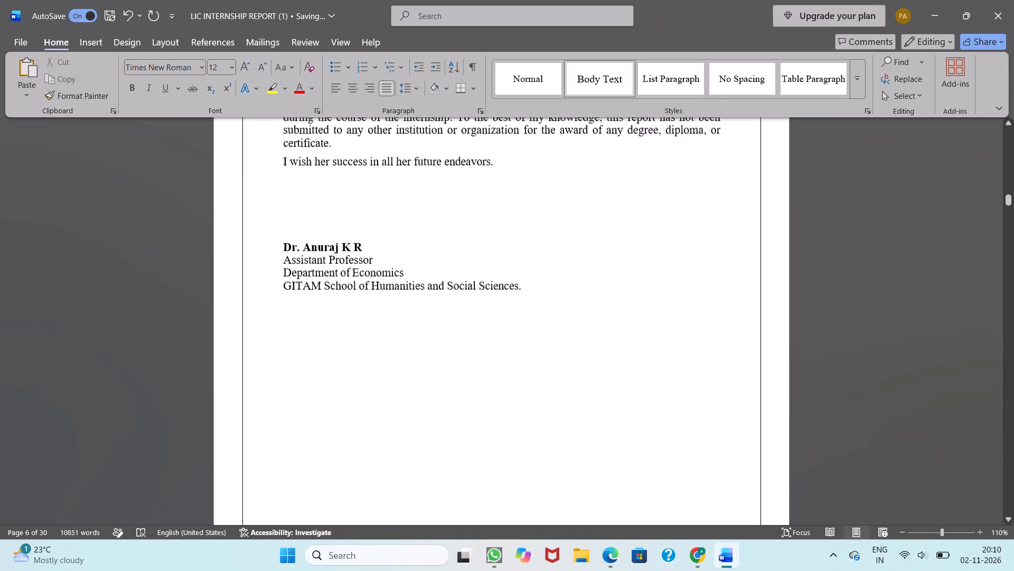
{"action": "scroll", "coordinate": [497, 390], "scroll_direction": "down", "scroll_amount": 2}
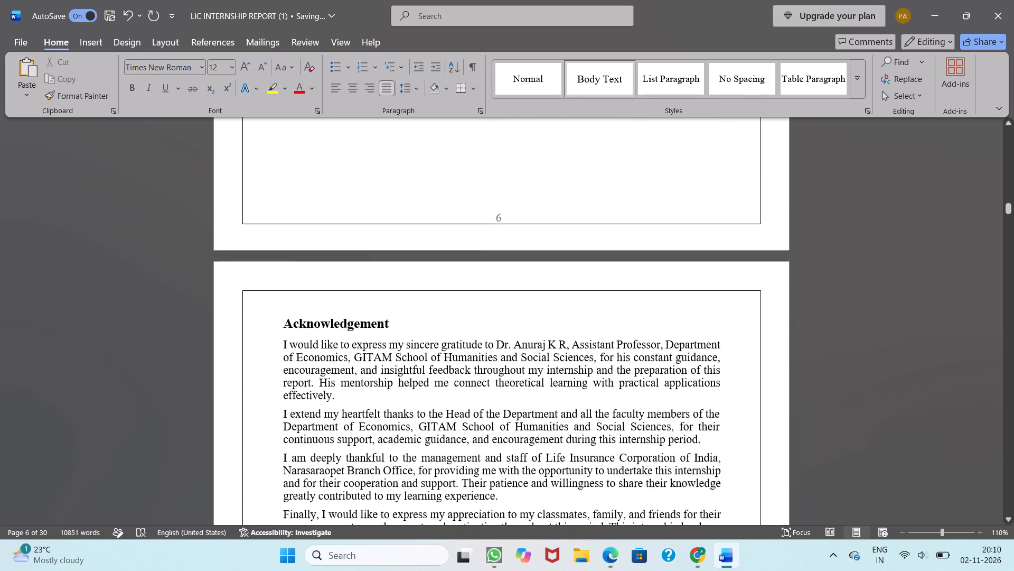
{"action": "scroll", "coordinate": [497, 390], "scroll_direction": "down", "scroll_amount": 1}
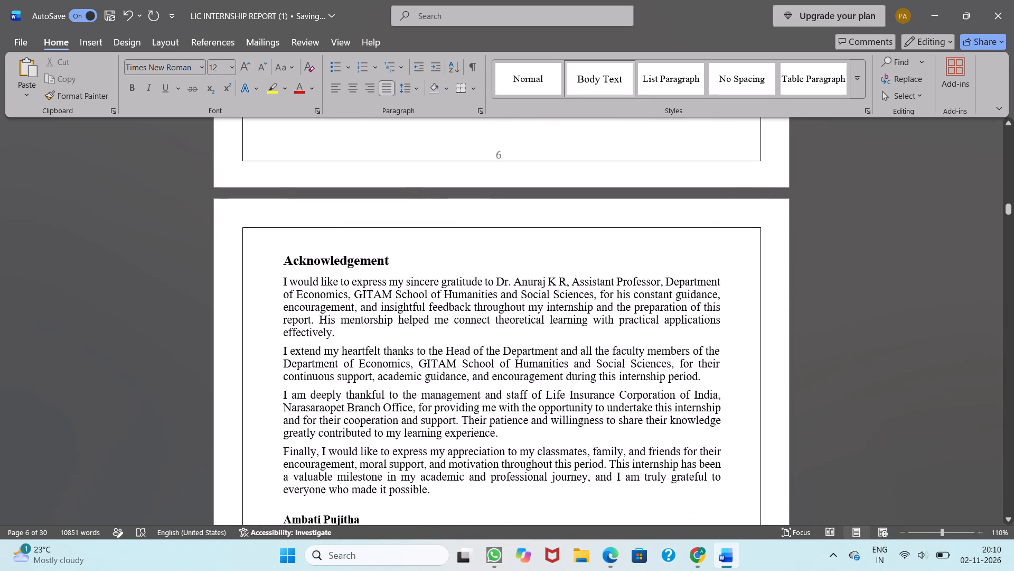
{"action": "left_click_drag", "start_coordinate": [285, 260], "coordinate": [358, 280]}
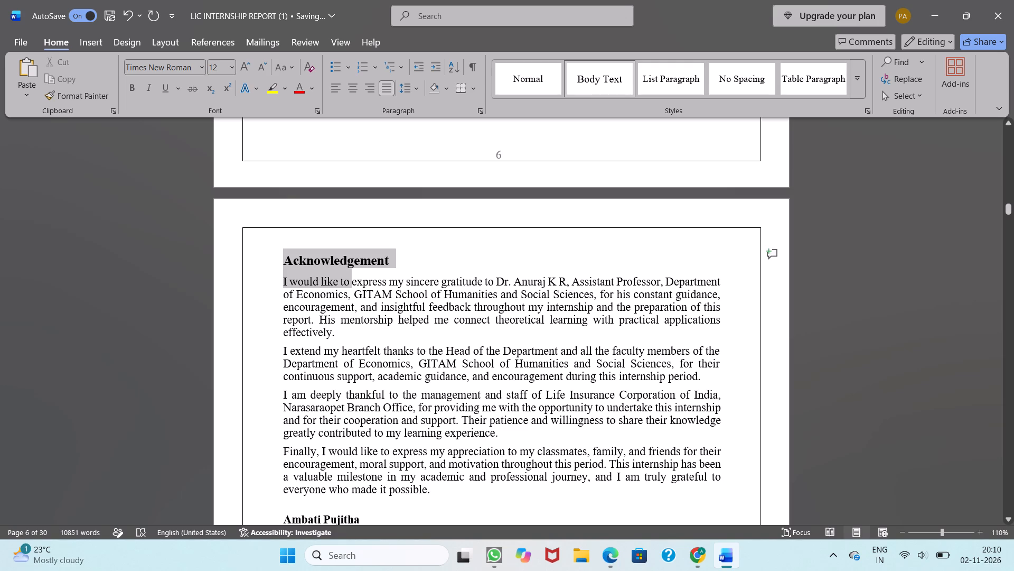
{"action": "left_click_drag", "start_coordinate": [358, 280], "coordinate": [390, 263]}
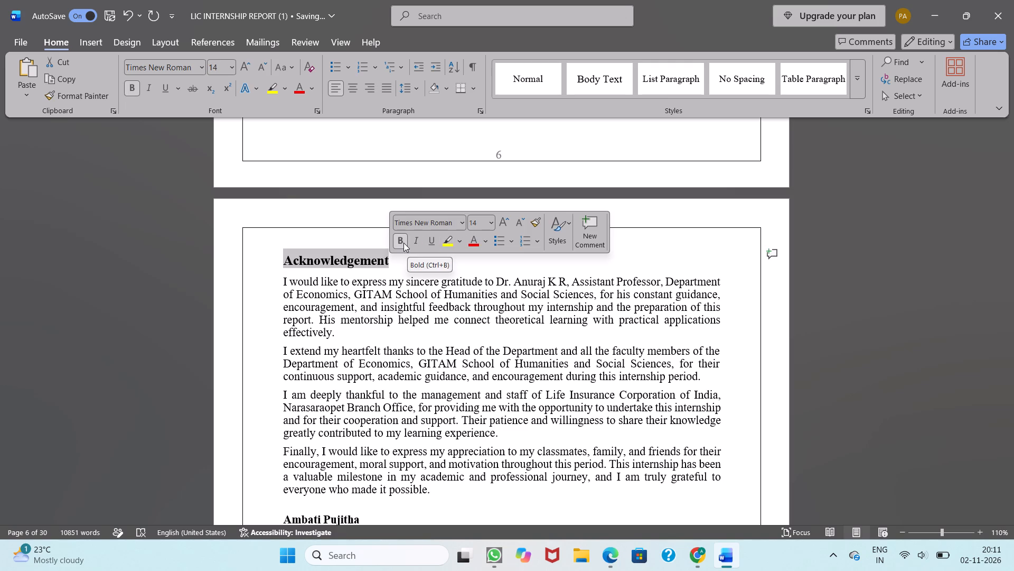
{"action": "left_click", "coordinate": [520, 73]}
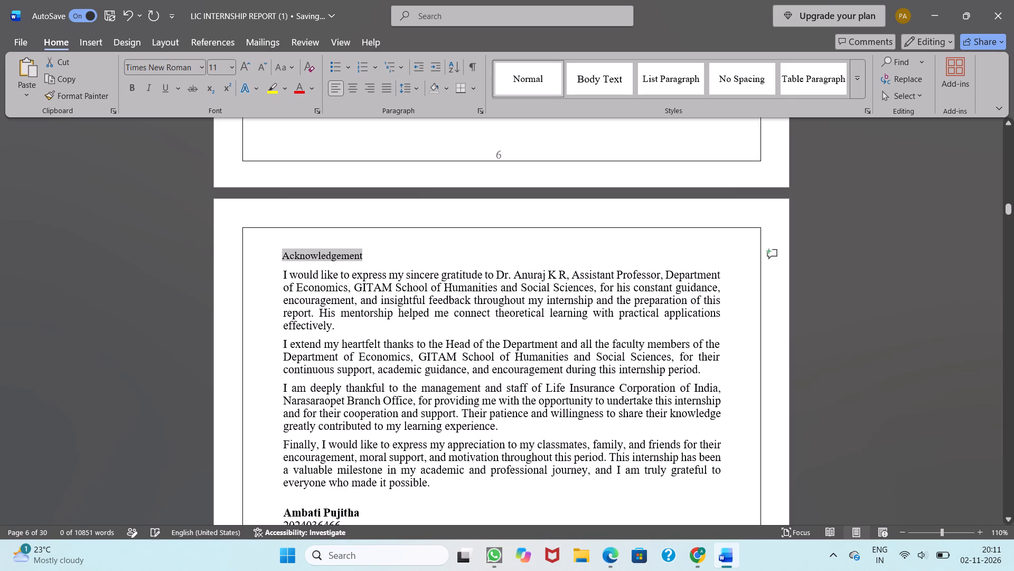
Format the "Acknowledgement" heading as bold 14 pt text.
{"action": "left_click", "coordinate": [286, 253]}
{"action": "left_click_drag", "start_coordinate": [282, 253], "coordinate": [326, 258]}
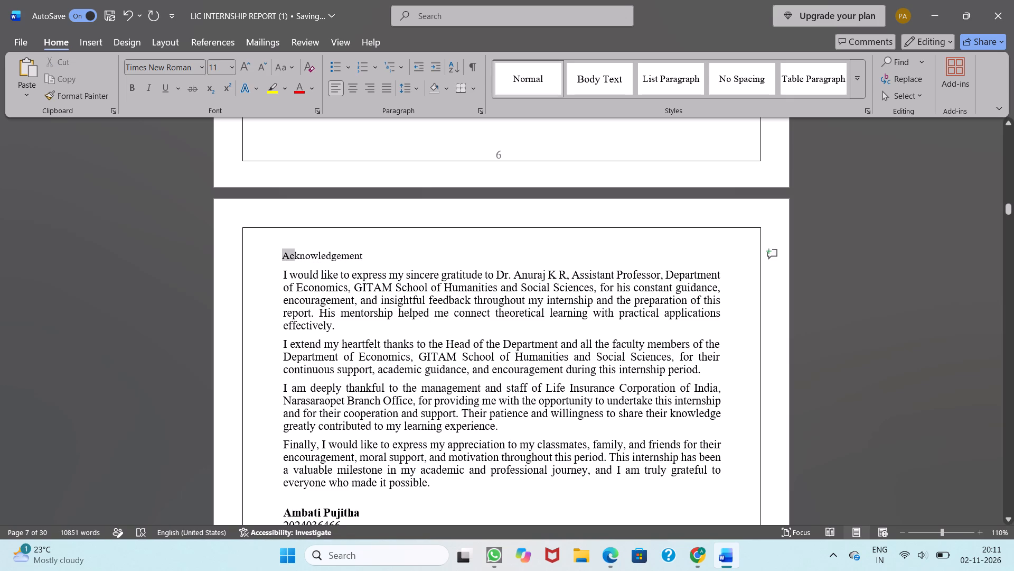
{"action": "left_click_drag", "start_coordinate": [326, 258], "coordinate": [363, 252]}
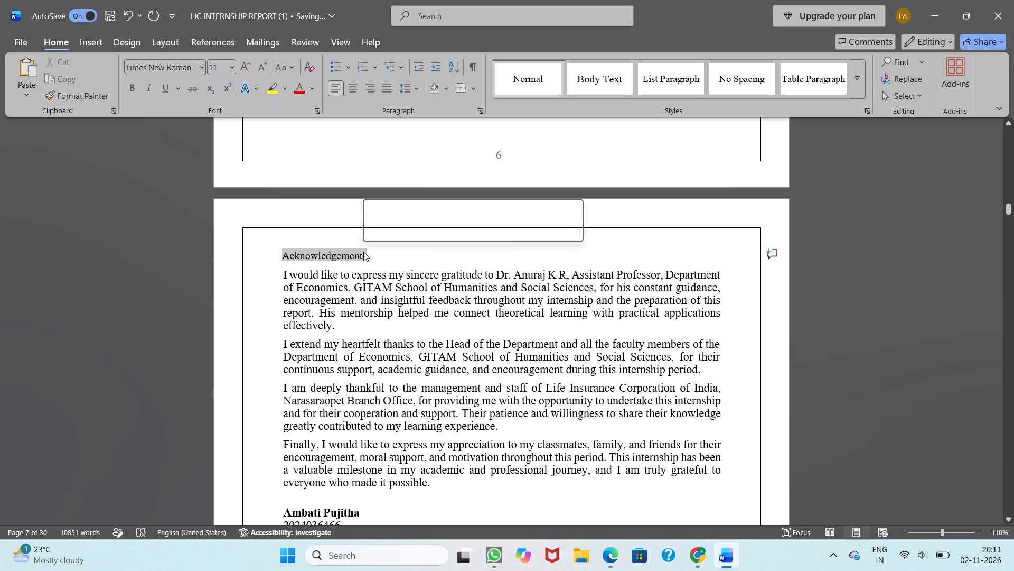
{"action": "left_click", "coordinate": [465, 215]}
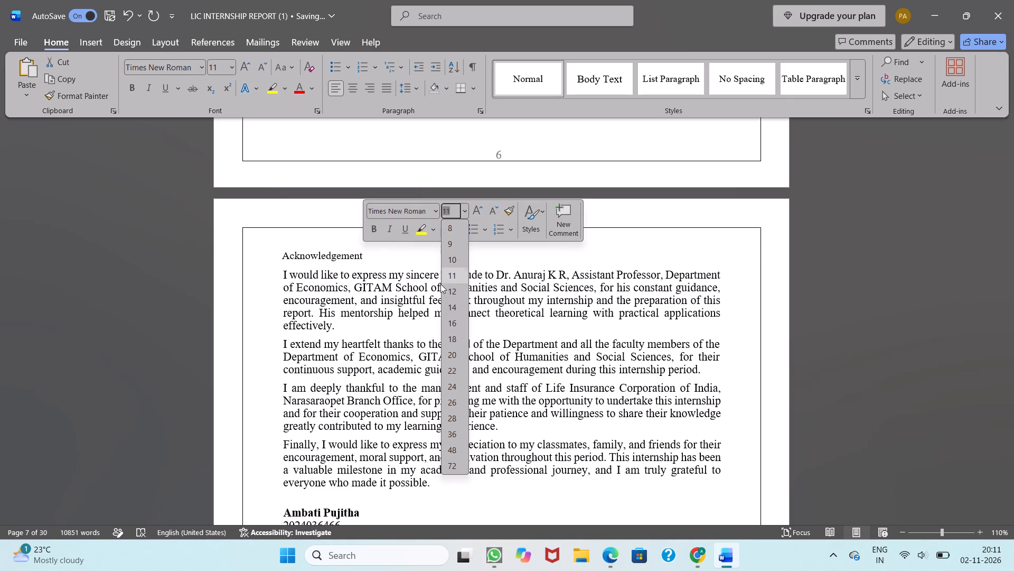
{"action": "left_click", "coordinate": [450, 305]}
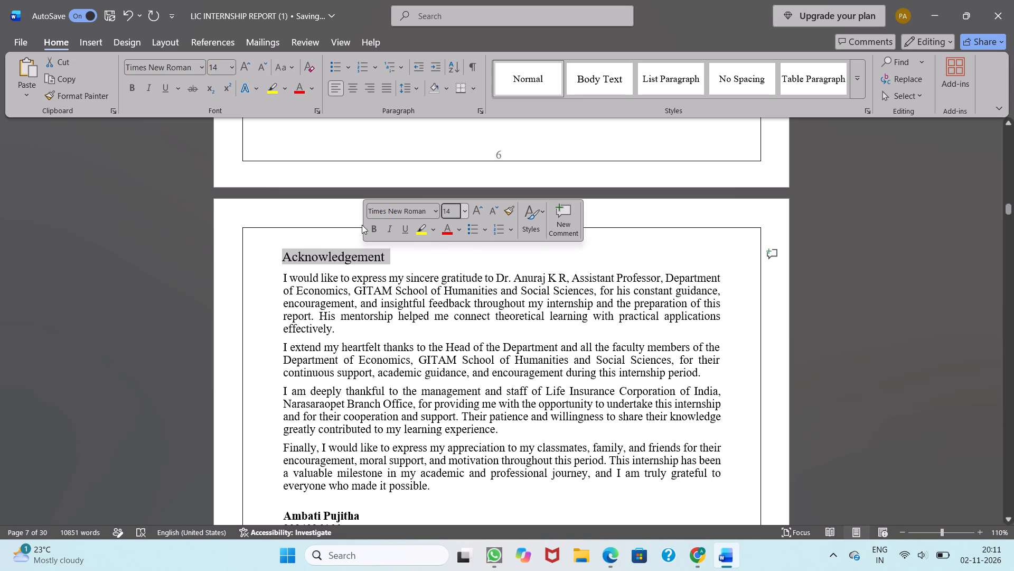
{"action": "left_click", "coordinate": [372, 226]}
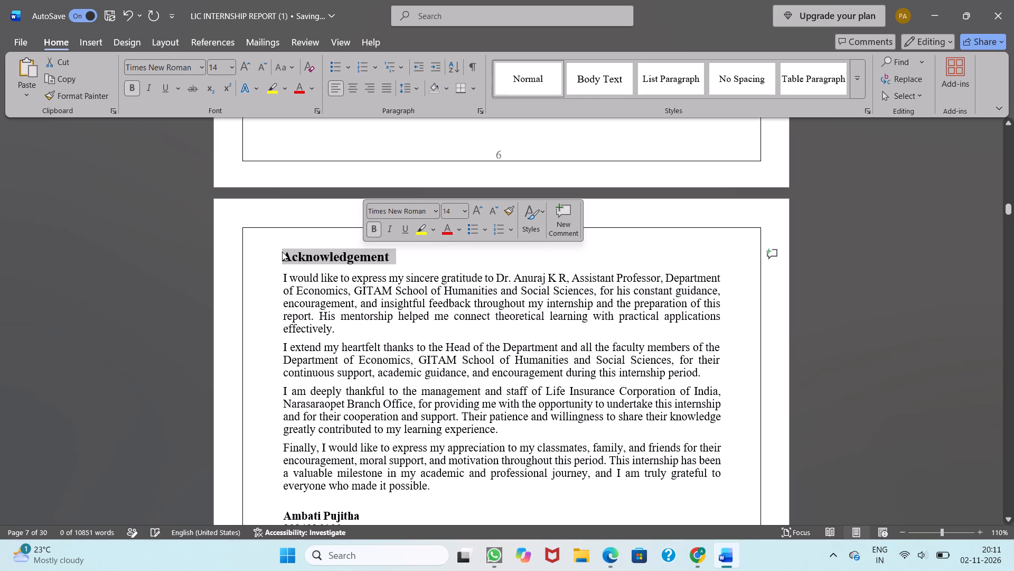
Centre-align the "Acknowledgement" heading.
{"action": "left_click", "coordinate": [282, 252]}
{"action": "left_click_drag", "start_coordinate": [282, 255], "coordinate": [333, 267]}
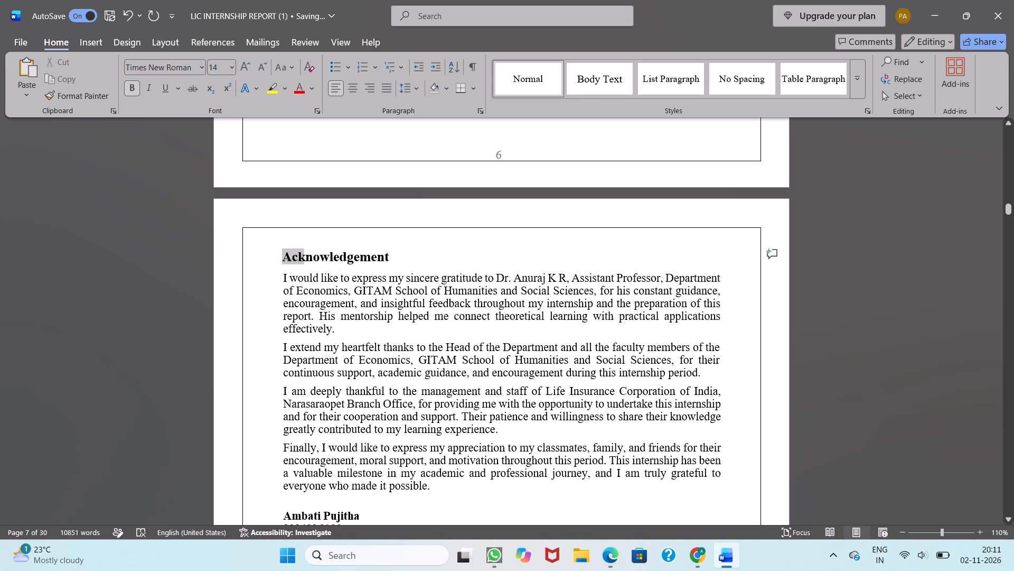
{"action": "left_click_drag", "start_coordinate": [333, 267], "coordinate": [387, 257]}
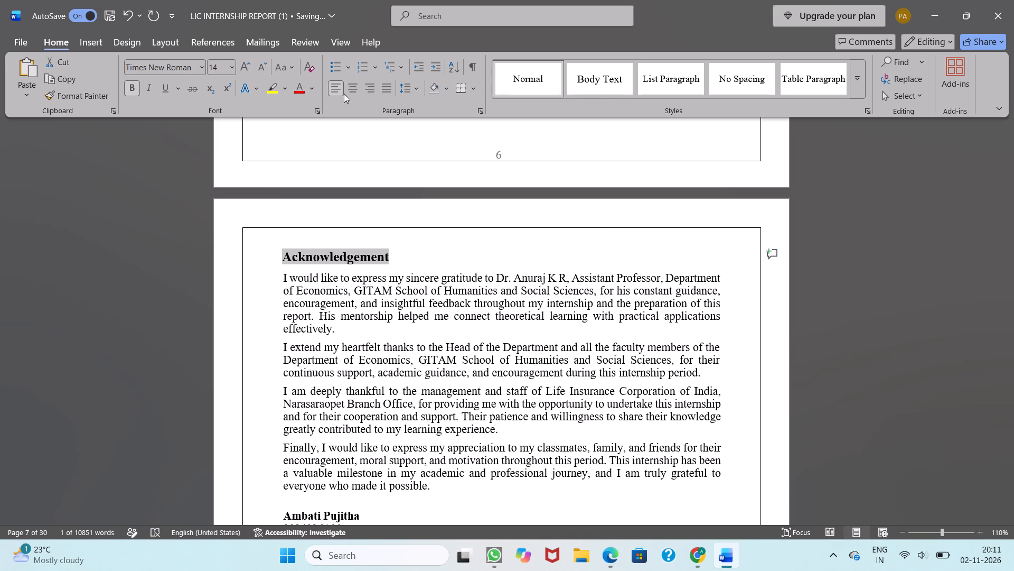
{"action": "left_click", "coordinate": [350, 89]}
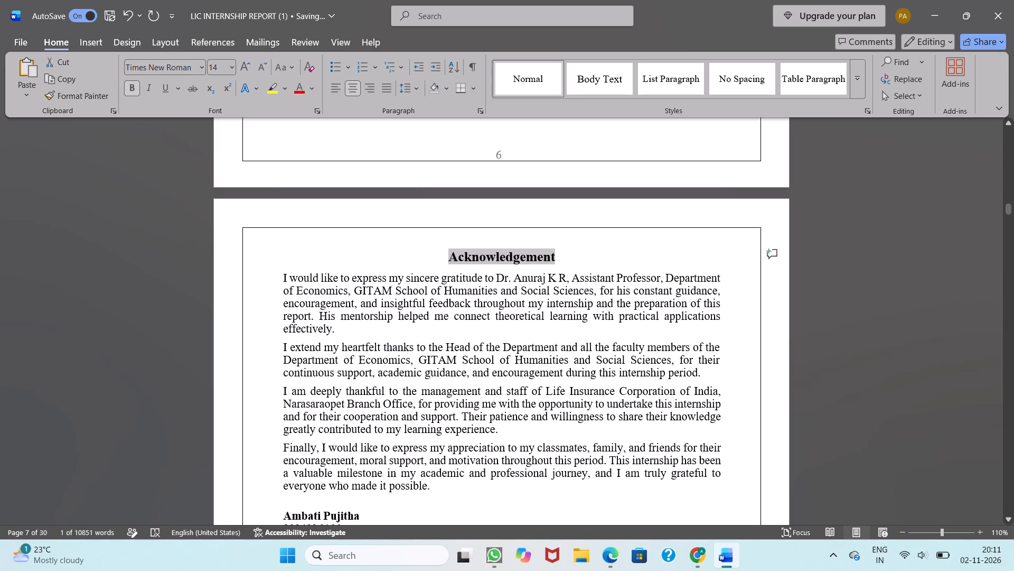
Check the spacing on the certificate page, and insert a blank line between the "Acknowledgement" heading and its first paragraph.
{"action": "left_click", "coordinate": [580, 262]}
{"action": "scroll", "coordinate": [580, 262], "scroll_direction": "up", "scroll_amount": 1}
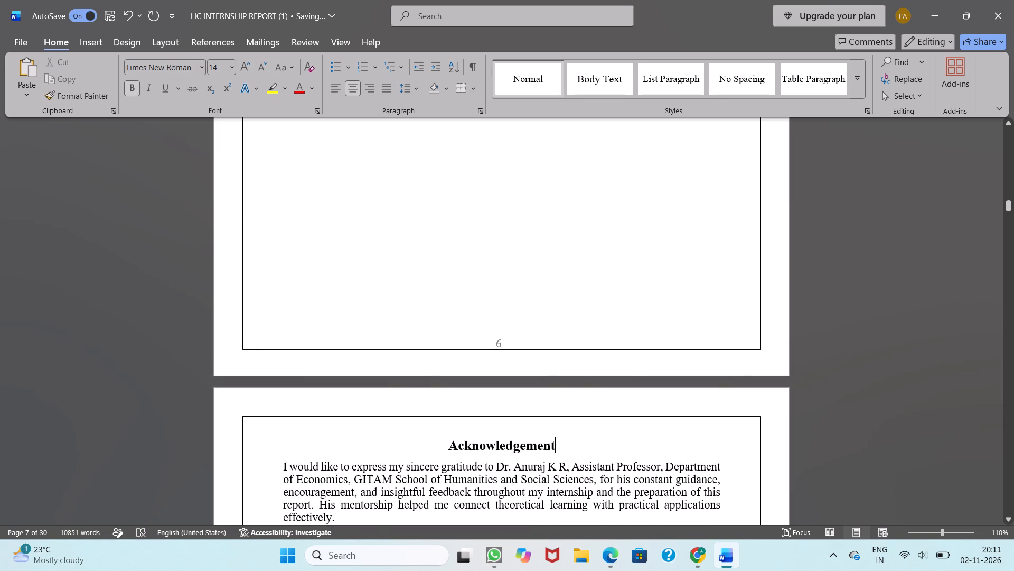
{"action": "scroll", "coordinate": [602, 355], "scroll_direction": "up", "scroll_amount": 3}
{"action": "scroll", "coordinate": [602, 355], "scroll_direction": "down", "scroll_amount": 1}
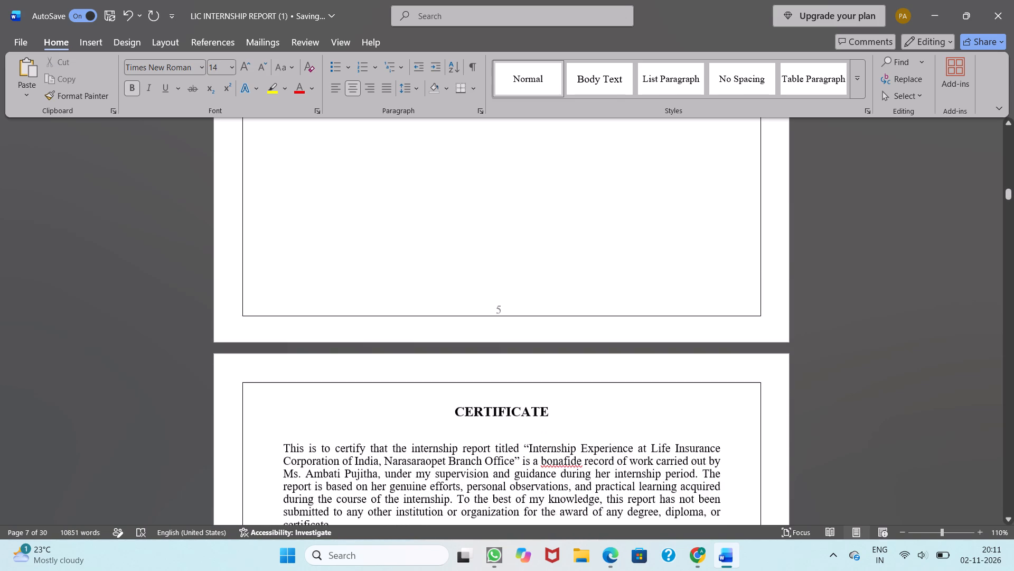
{"action": "scroll", "coordinate": [602, 355], "scroll_direction": "down", "scroll_amount": 5}
{"action": "scroll", "coordinate": [602, 355], "scroll_direction": "up", "scroll_amount": 5}
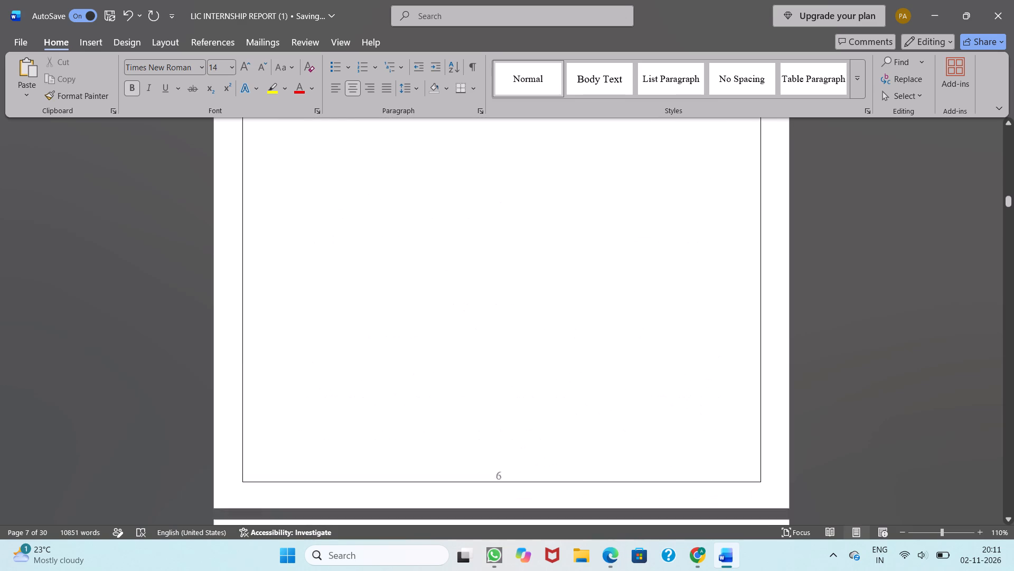
{"action": "scroll", "coordinate": [602, 355], "scroll_direction": "down", "scroll_amount": 2}
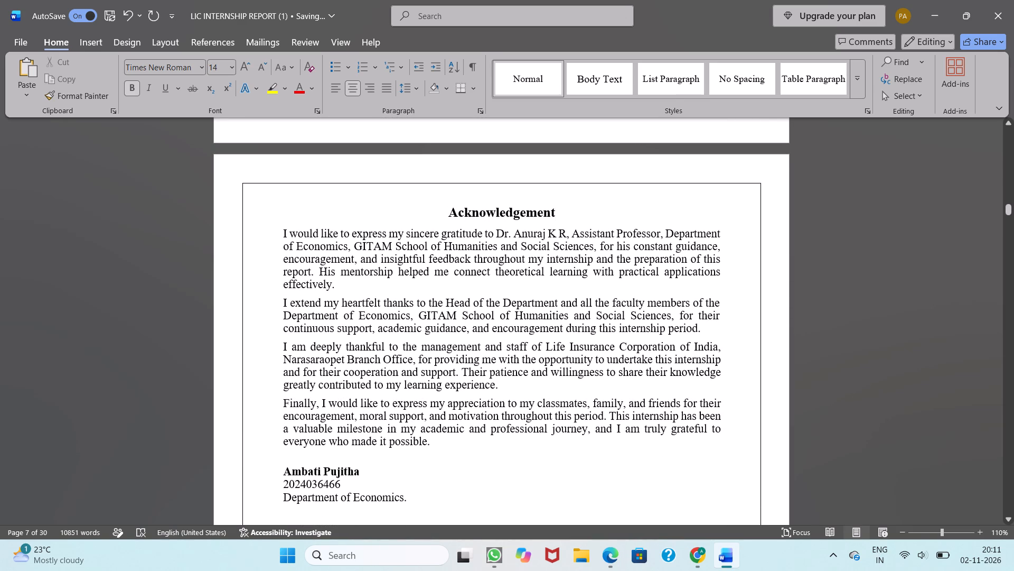
{"action": "key", "text": "Return"}
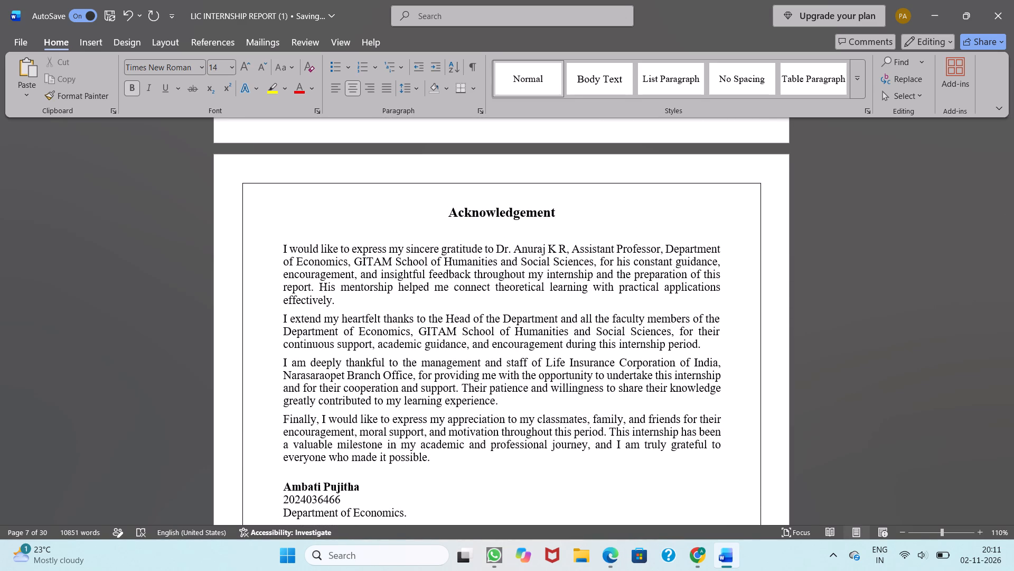
{"action": "scroll", "coordinate": [564, 204], "scroll_direction": "down", "scroll_amount": 1}
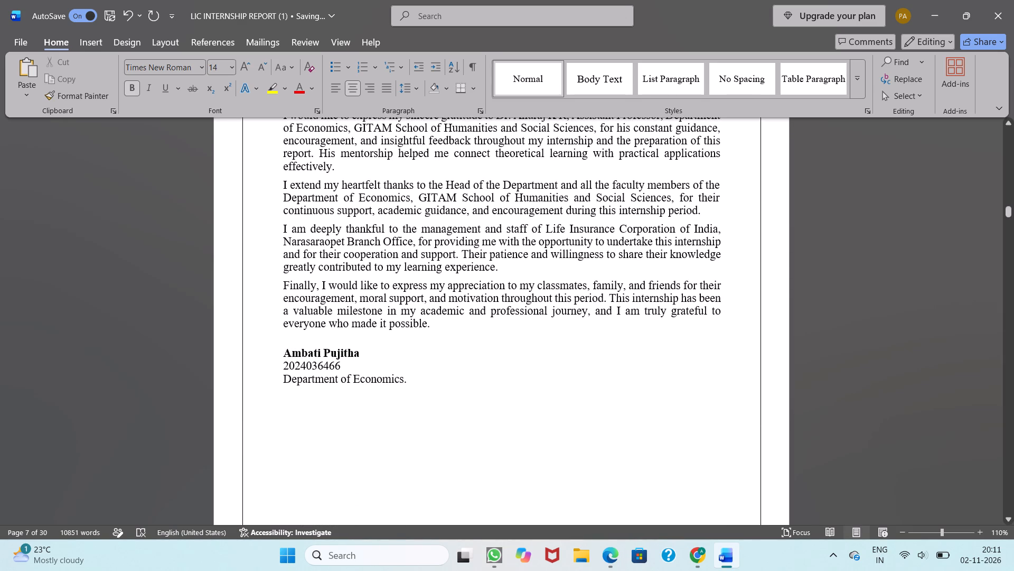
Insert two blank lines between the final acknowledgement paragraph and the student's signature block.
{"action": "left_click", "coordinate": [433, 328]}
{"action": "key", "text": "Return"}
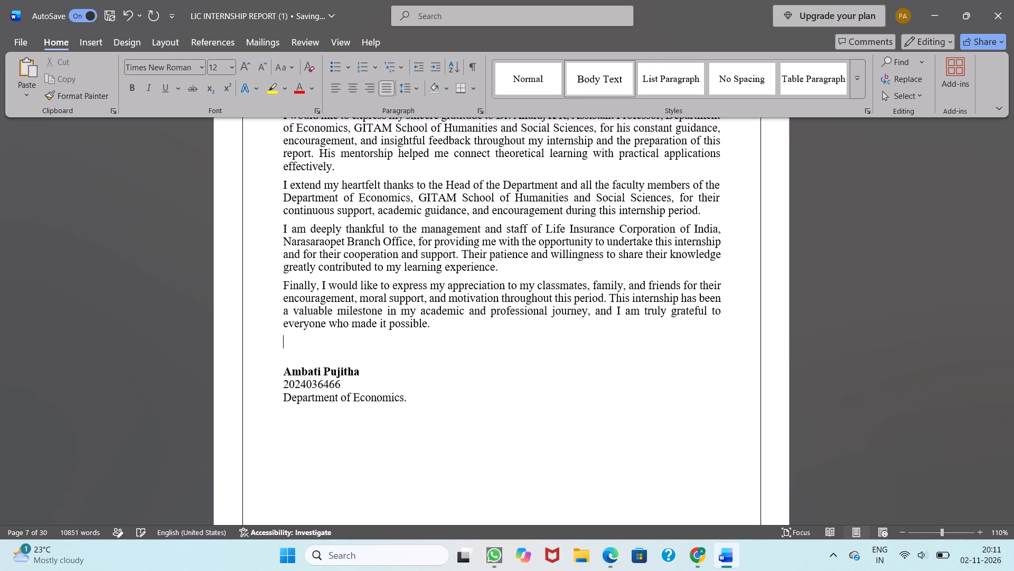
{"action": "key", "text": "Return"}
{"action": "scroll", "coordinate": [433, 328], "scroll_direction": "up", "scroll_amount": 1}
{"action": "scroll", "coordinate": [433, 328], "scroll_direction": "down", "scroll_amount": 1}
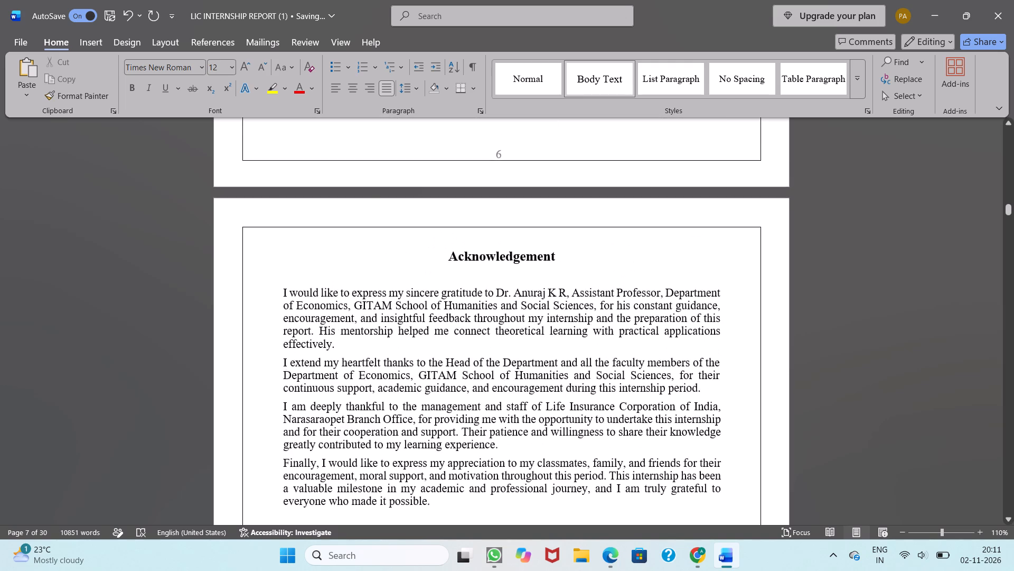
Review the heading format and paragraph layout of the Abstract page.
{"action": "scroll", "coordinate": [433, 328], "scroll_direction": "down", "scroll_amount": 3}
{"action": "scroll", "coordinate": [433, 328], "scroll_direction": "up", "scroll_amount": 1}
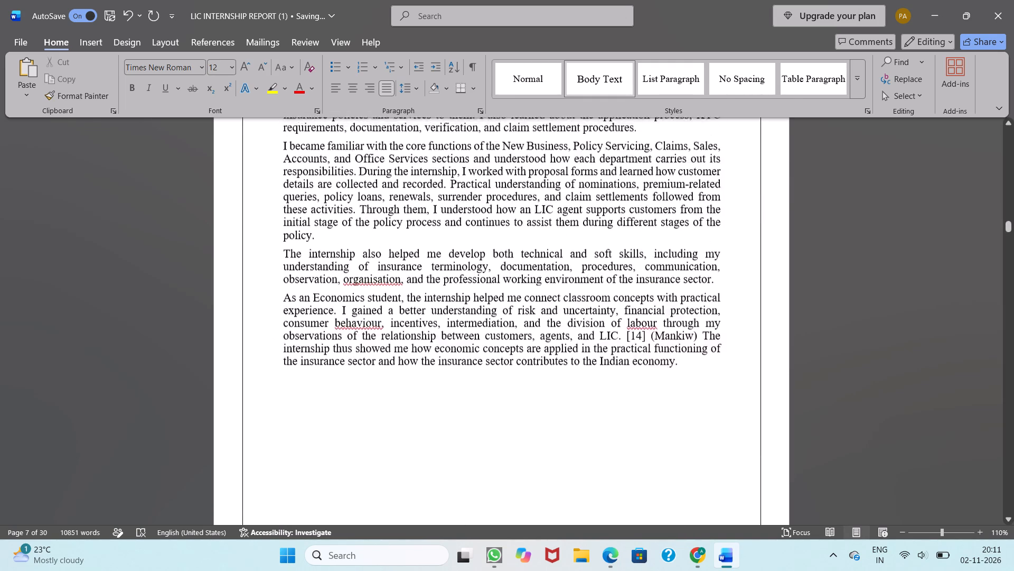
{"action": "scroll", "coordinate": [433, 328], "scroll_direction": "up", "scroll_amount": 2}
{"action": "scroll", "coordinate": [453, 399], "scroll_direction": "down", "scroll_amount": 1}
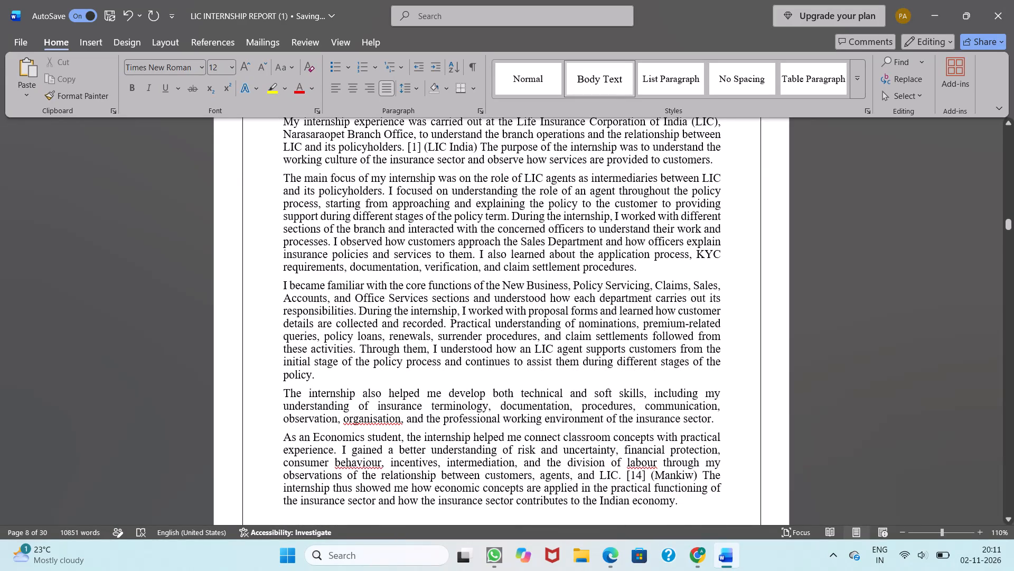
{"action": "scroll", "coordinate": [453, 399], "scroll_direction": "up", "scroll_amount": 1}
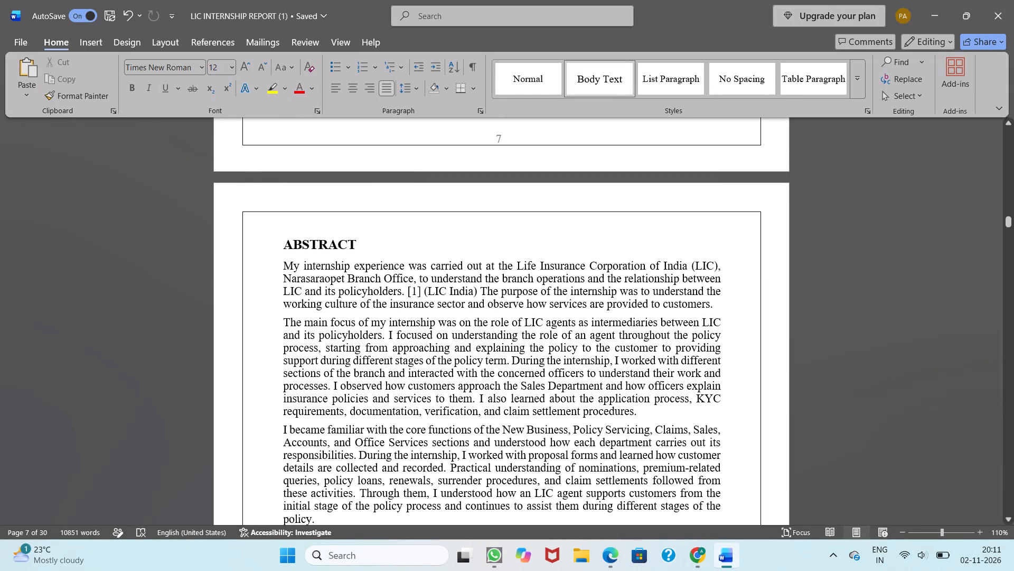
{"action": "scroll", "coordinate": [453, 399], "scroll_direction": "down", "scroll_amount": 2}
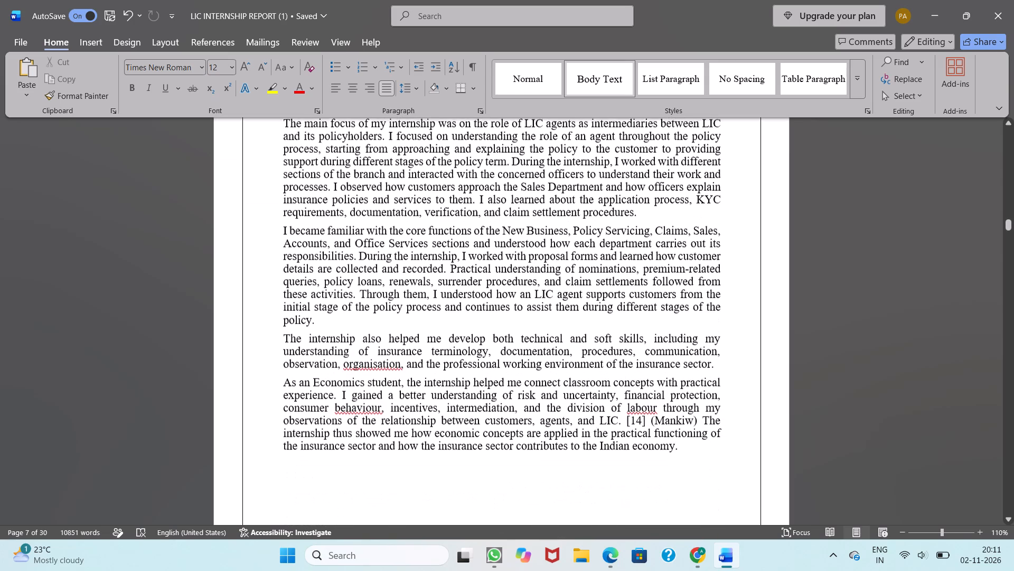
{"action": "scroll", "coordinate": [453, 399], "scroll_direction": "down", "scroll_amount": 2}
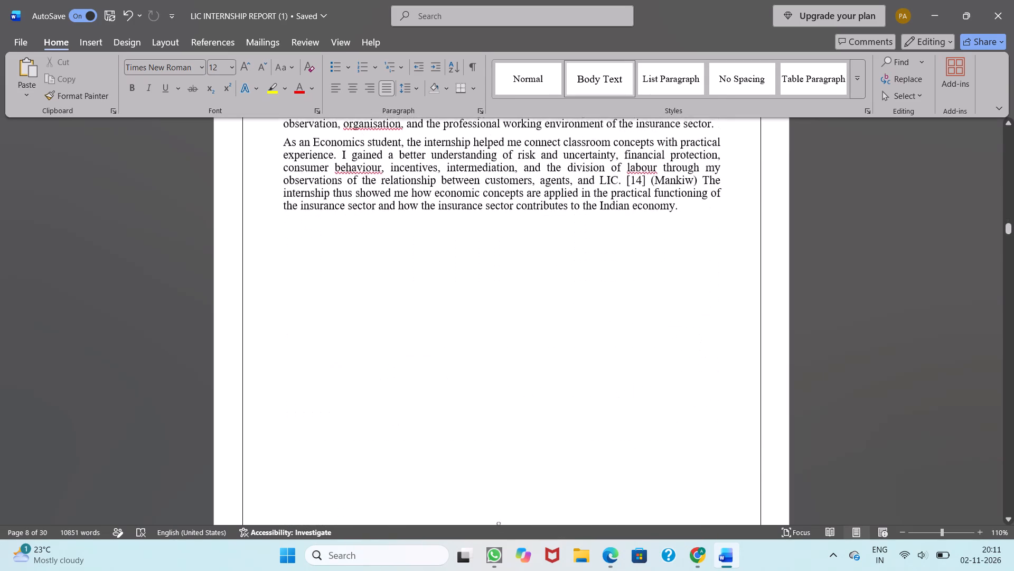
Review the headings, spacing and figures in the Introduction, Objectives of the Internship and LIC profile chapters.
{"action": "scroll", "coordinate": [453, 399], "scroll_direction": "down", "scroll_amount": 3}
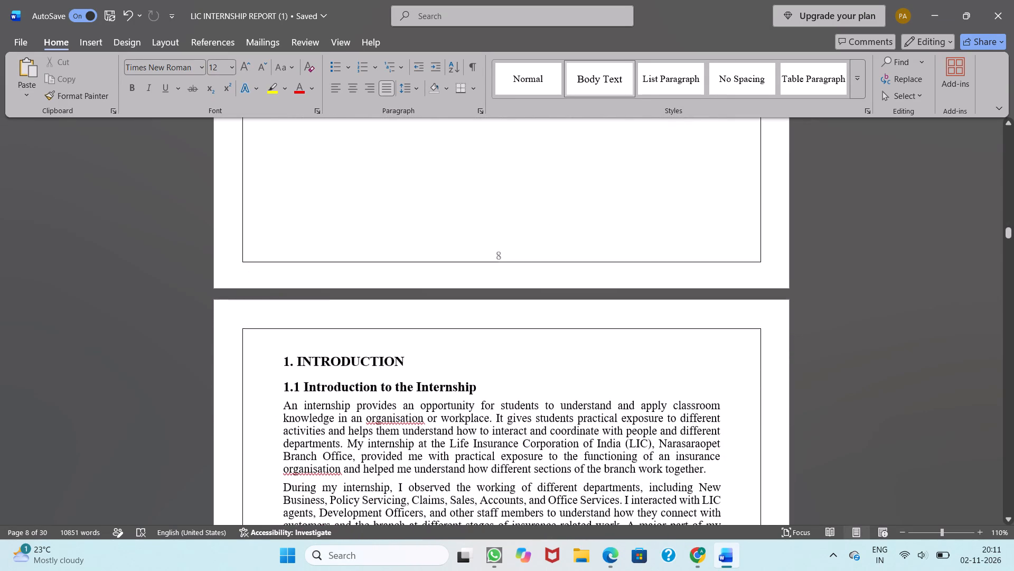
{"action": "scroll", "coordinate": [453, 399], "scroll_direction": "down", "scroll_amount": 3}
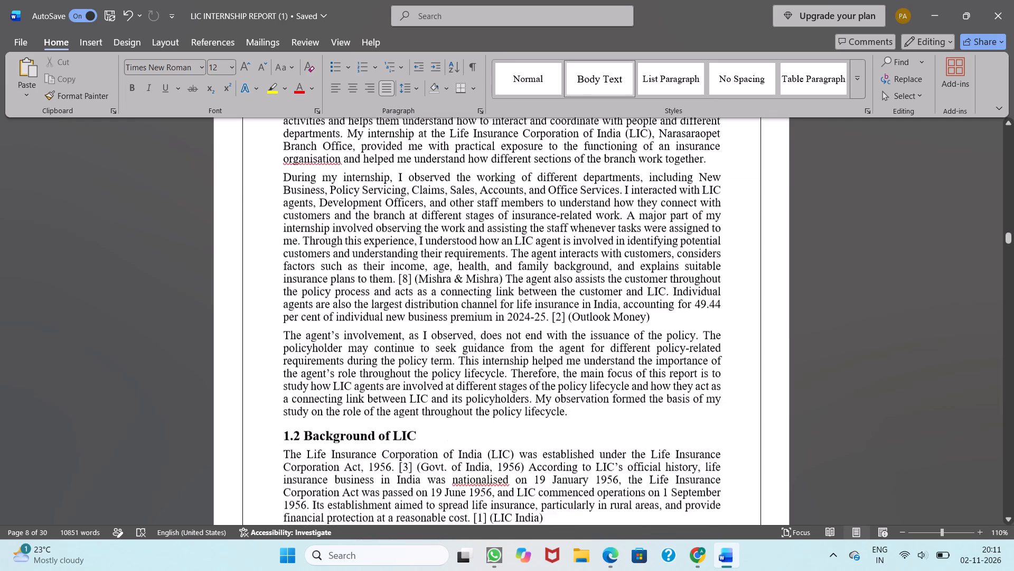
{"action": "scroll", "coordinate": [453, 399], "scroll_direction": "down", "scroll_amount": 3}
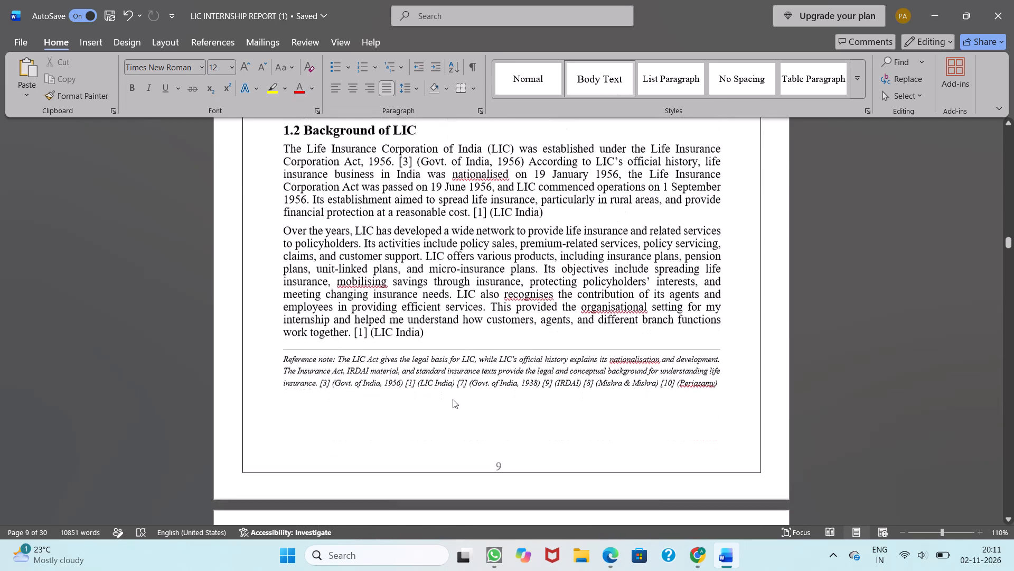
{"action": "scroll", "coordinate": [453, 399], "scroll_direction": "down", "scroll_amount": 4}
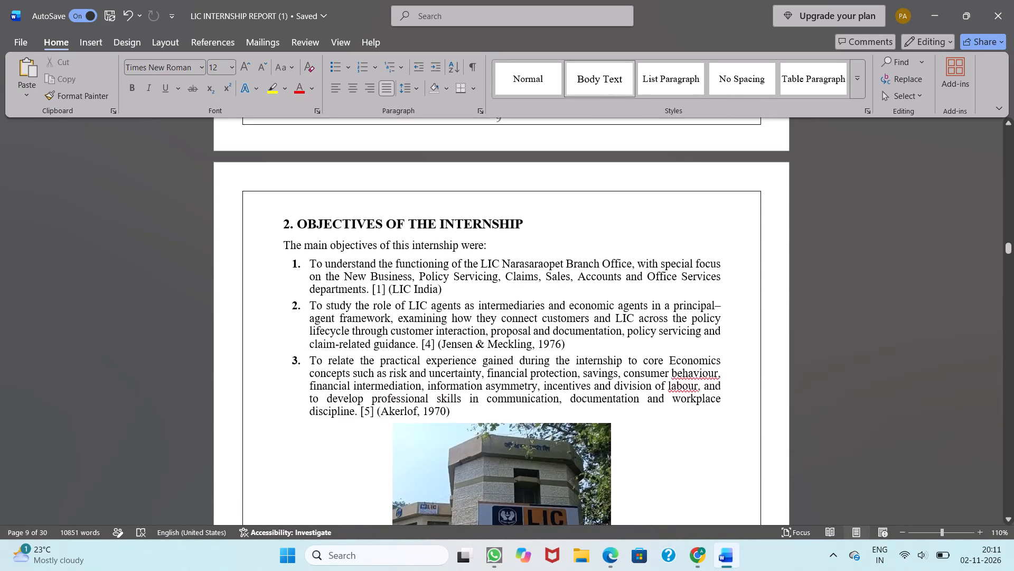
{"action": "scroll", "coordinate": [453, 399], "scroll_direction": "down", "scroll_amount": 7}
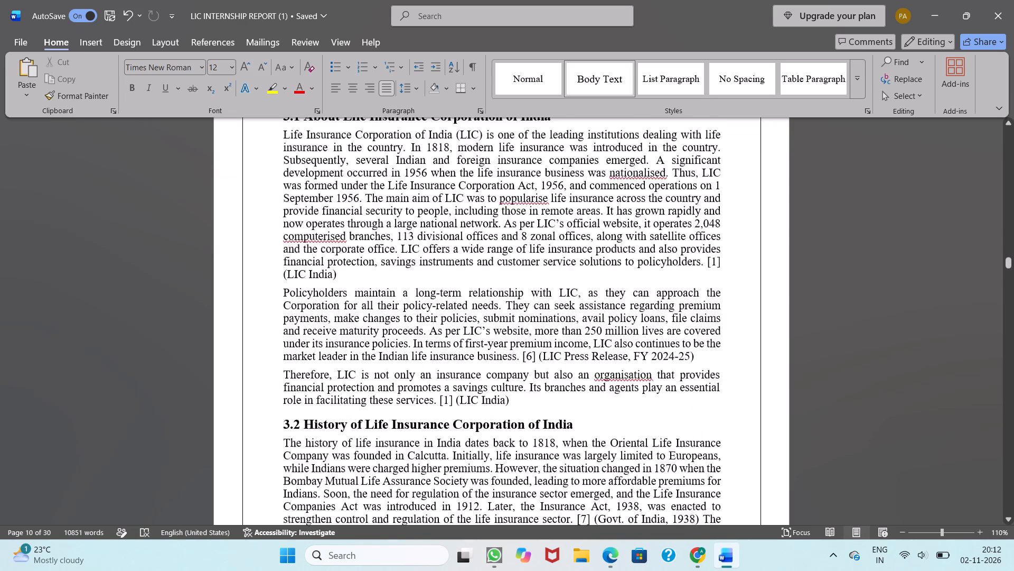
{"action": "scroll", "coordinate": [453, 399], "scroll_direction": "down", "scroll_amount": 3}
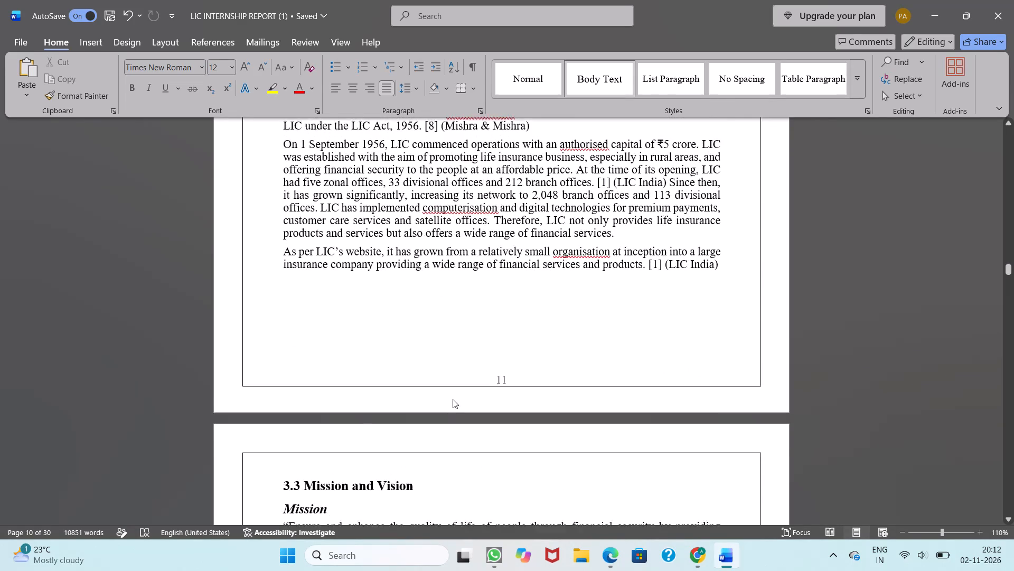
{"action": "scroll", "coordinate": [453, 399], "scroll_direction": "down", "scroll_amount": 7}
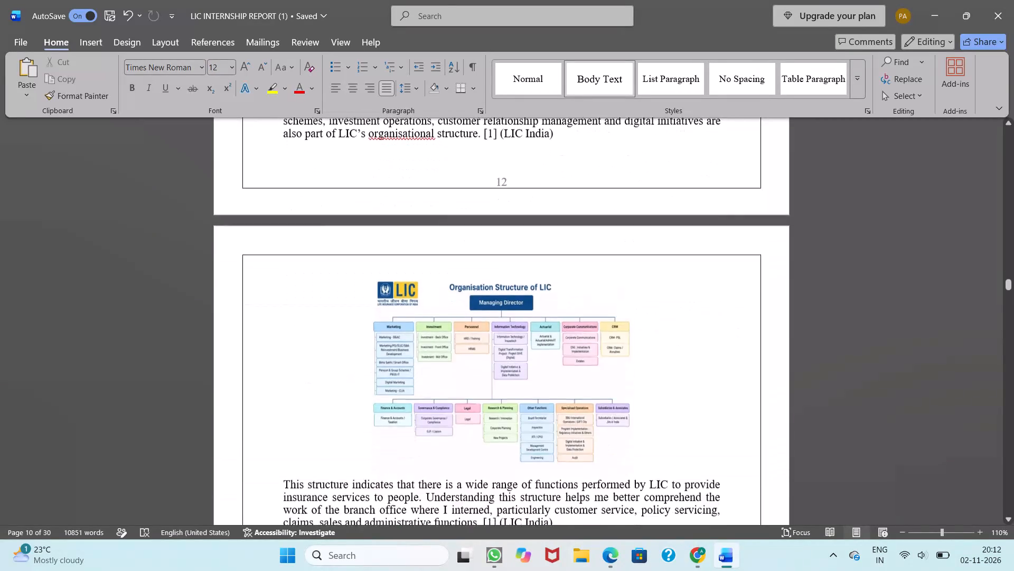
{"action": "scroll", "coordinate": [453, 399], "scroll_direction": "down", "scroll_amount": 4}
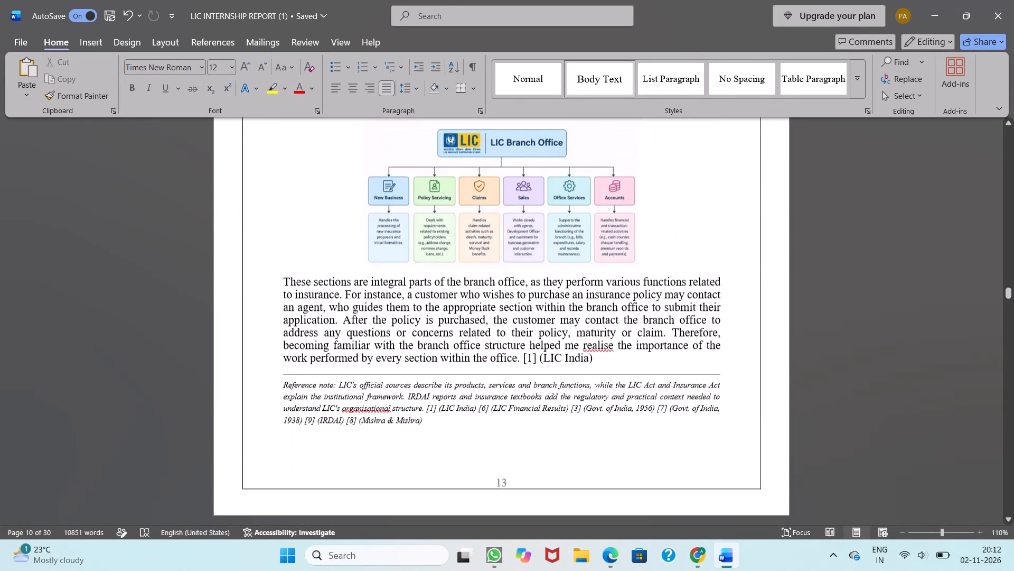
Examine the layout of chapter 4 on the role of LIC agents, including its subsection headings and form images.
{"action": "scroll", "coordinate": [453, 399], "scroll_direction": "down", "scroll_amount": 3}
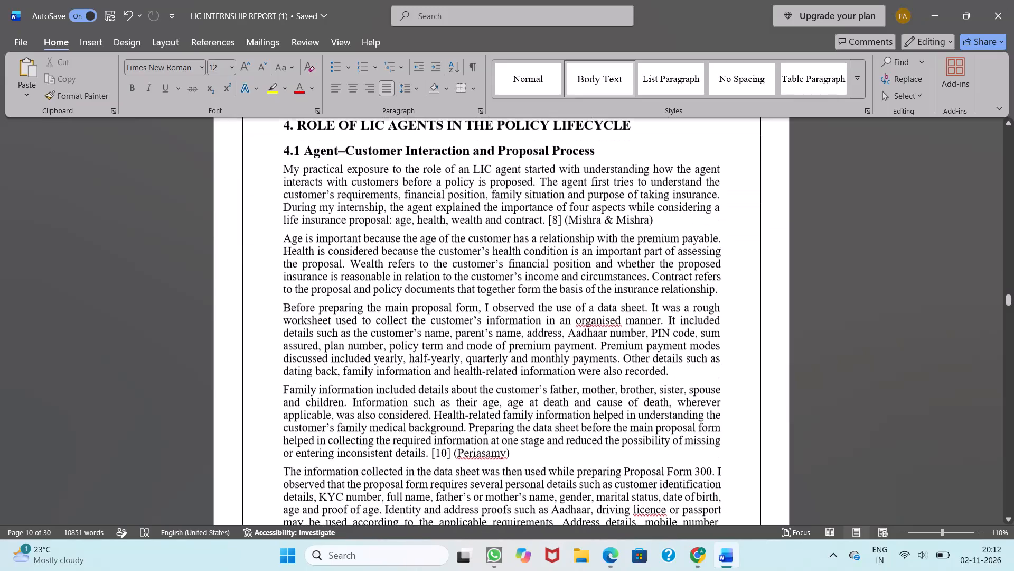
{"action": "scroll", "coordinate": [453, 399], "scroll_direction": "down", "scroll_amount": 2}
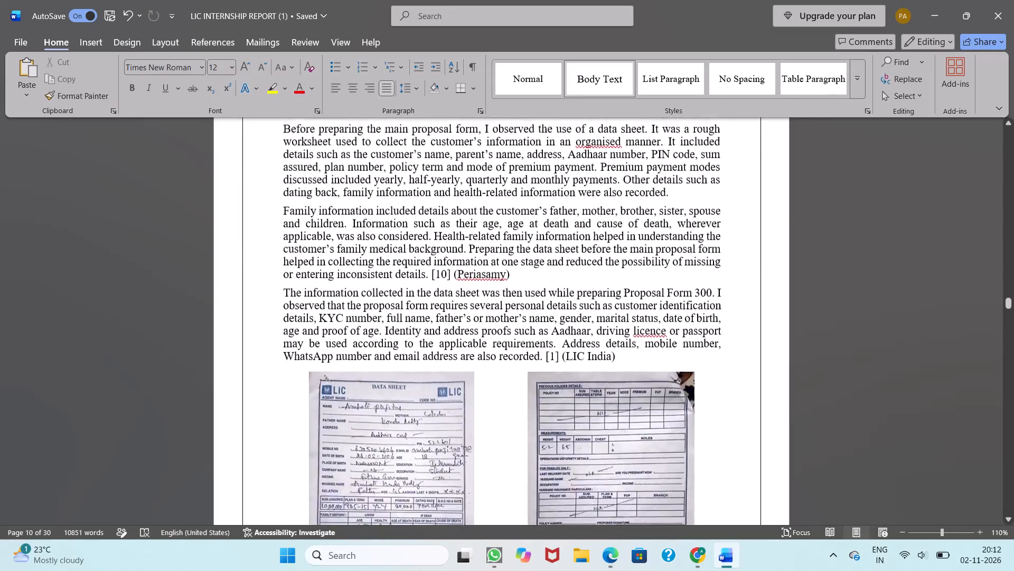
{"action": "scroll", "coordinate": [453, 399], "scroll_direction": "down", "scroll_amount": 5}
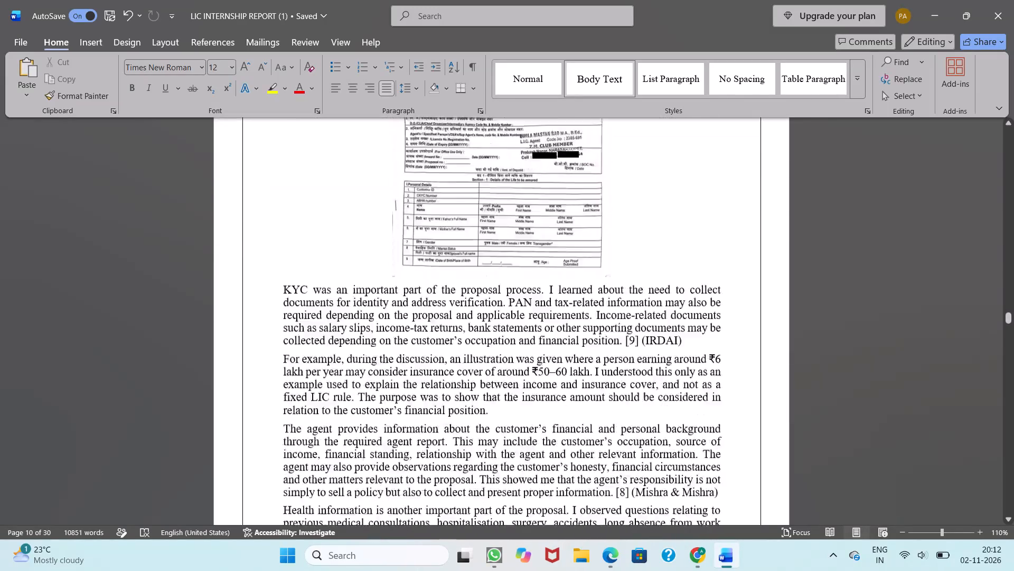
{"action": "scroll", "coordinate": [453, 399], "scroll_direction": "down", "scroll_amount": 3}
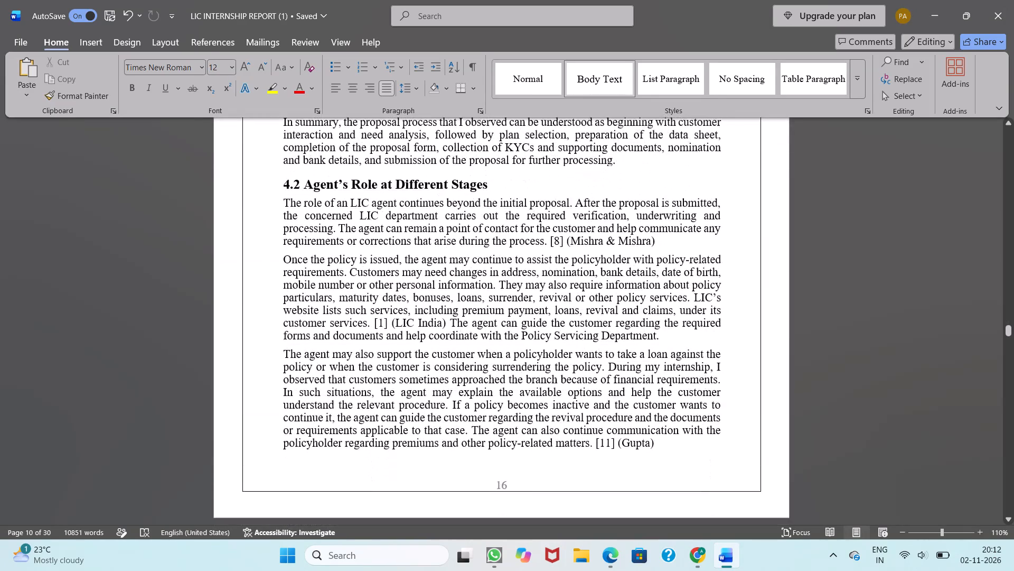
{"action": "scroll", "coordinate": [453, 399], "scroll_direction": "down", "scroll_amount": 4}
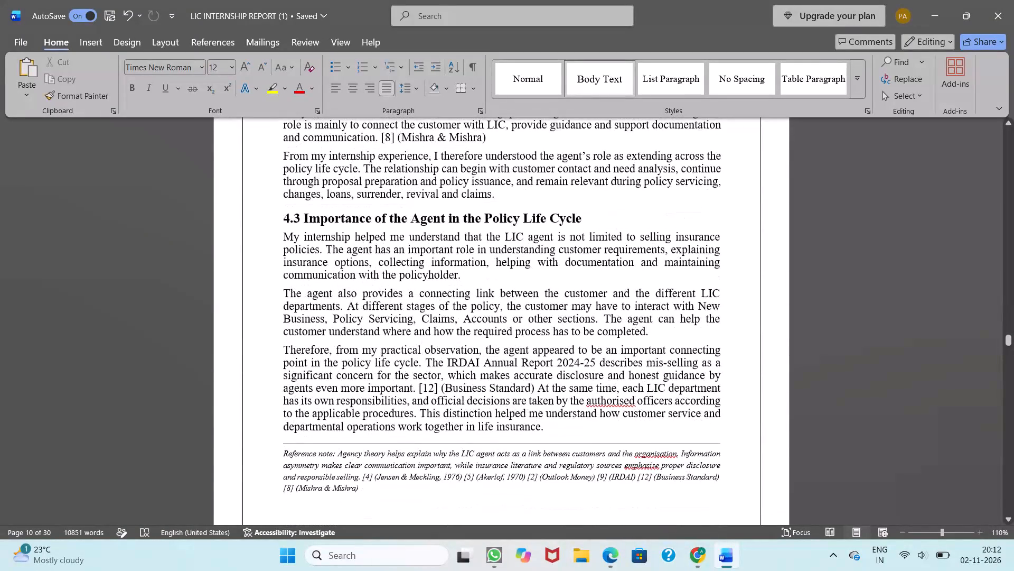
{"action": "scroll", "coordinate": [453, 399], "scroll_direction": "down", "scroll_amount": 1}
Examine the layout of the chapter 5 department sections and the start of the Skills Developed chapter.
{"action": "scroll", "coordinate": [453, 399], "scroll_direction": "down", "scroll_amount": 3}
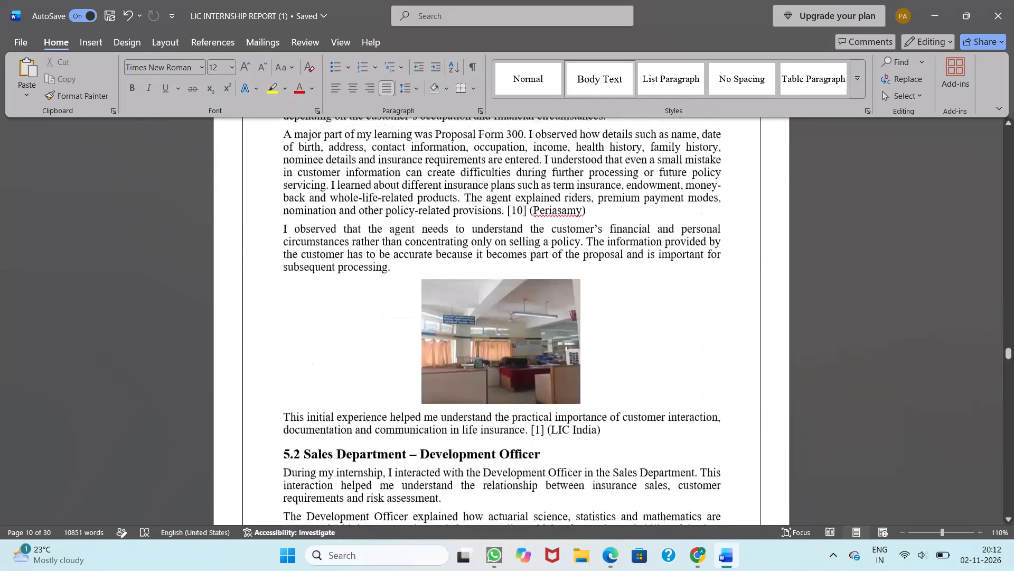
{"action": "scroll", "coordinate": [453, 399], "scroll_direction": "down", "scroll_amount": 4}
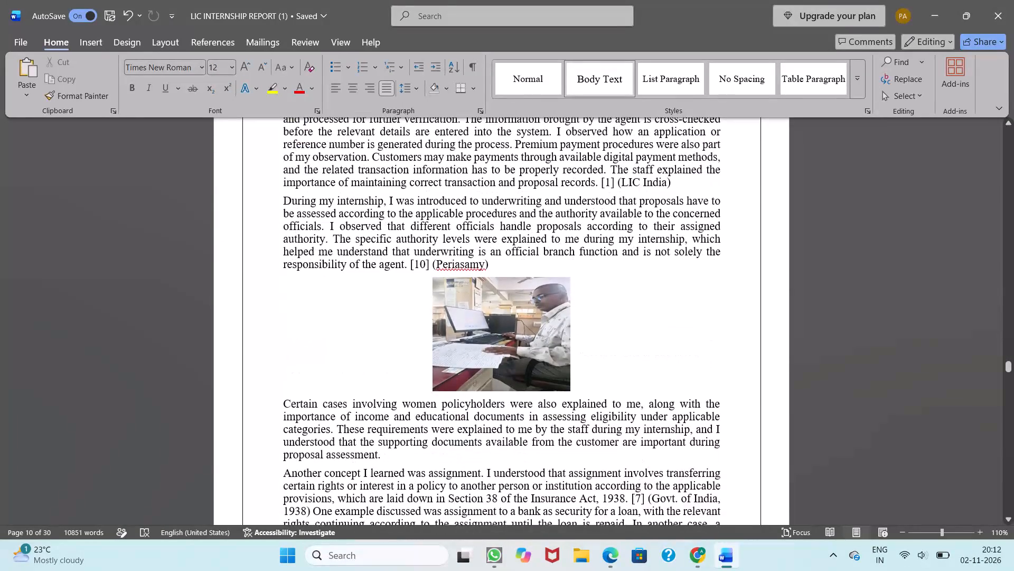
{"action": "scroll", "coordinate": [453, 399], "scroll_direction": "down", "scroll_amount": 3}
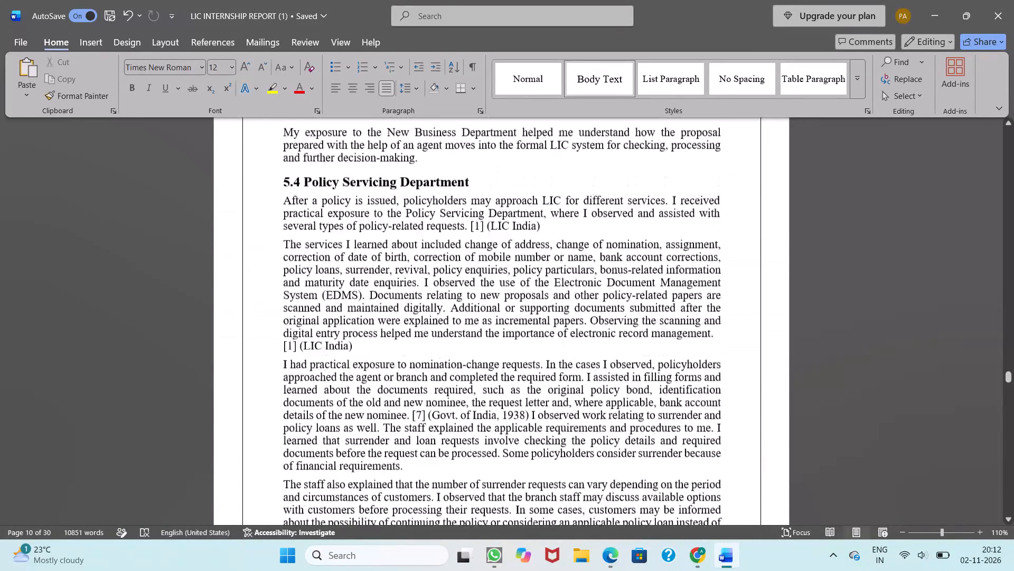
{"action": "scroll", "coordinate": [453, 399], "scroll_direction": "down", "scroll_amount": 4}
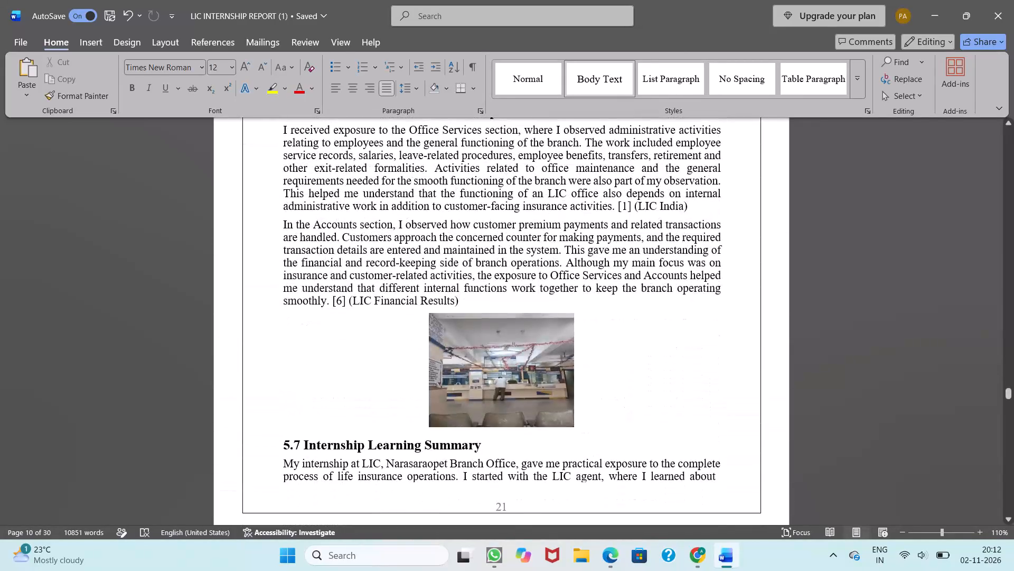
{"action": "scroll", "coordinate": [453, 399], "scroll_direction": "down", "scroll_amount": 2}
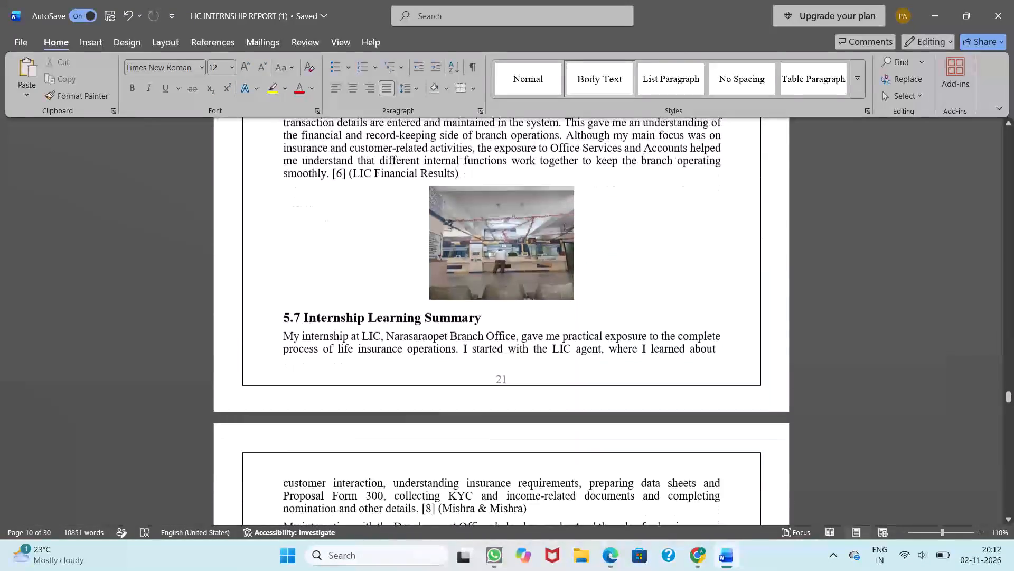
{"action": "scroll", "coordinate": [453, 399], "scroll_direction": "down", "scroll_amount": 4}
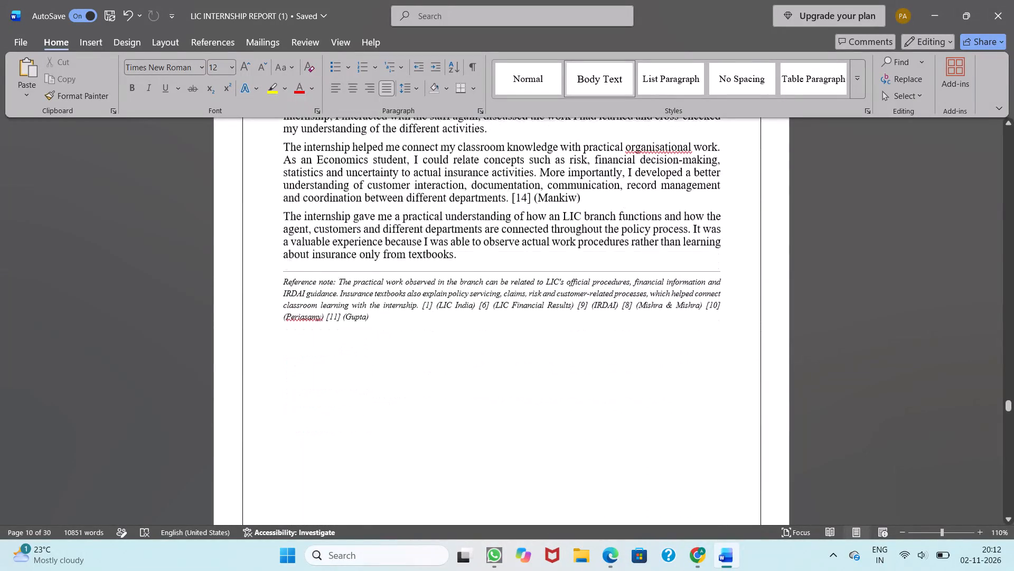
{"action": "scroll", "coordinate": [453, 399], "scroll_direction": "down", "scroll_amount": 4}
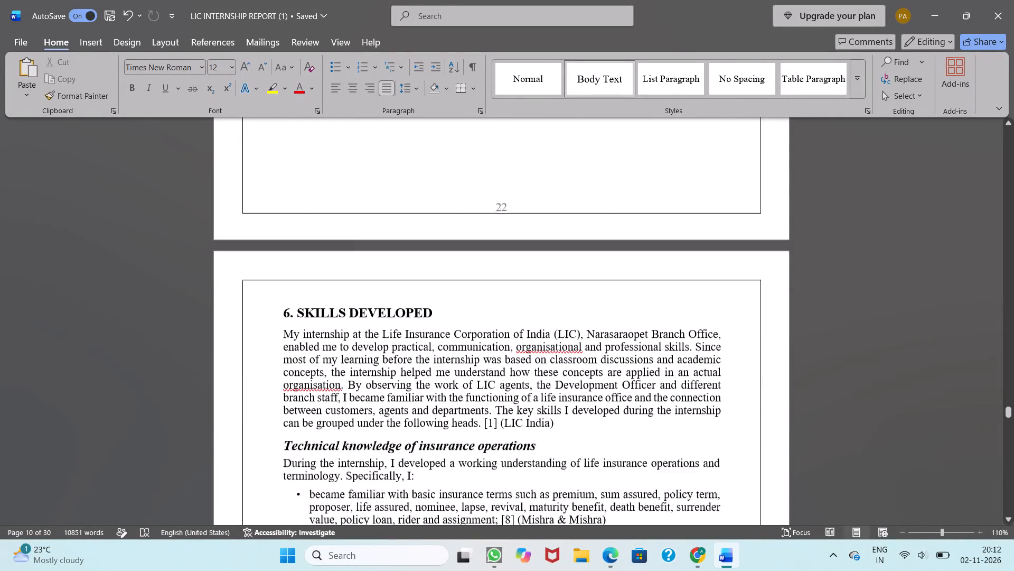
{"action": "scroll", "coordinate": [453, 399], "scroll_direction": "down", "scroll_amount": 1}
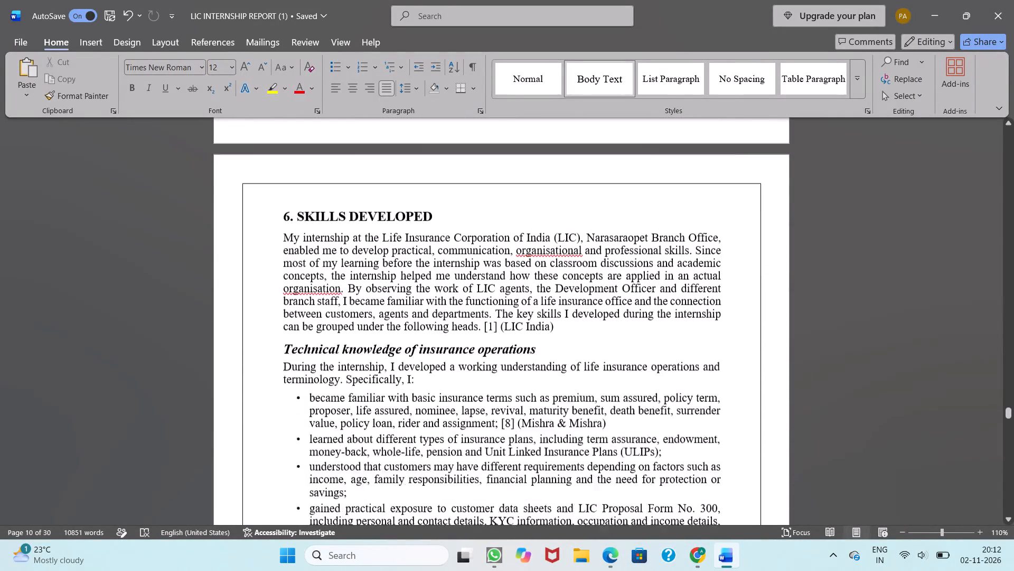
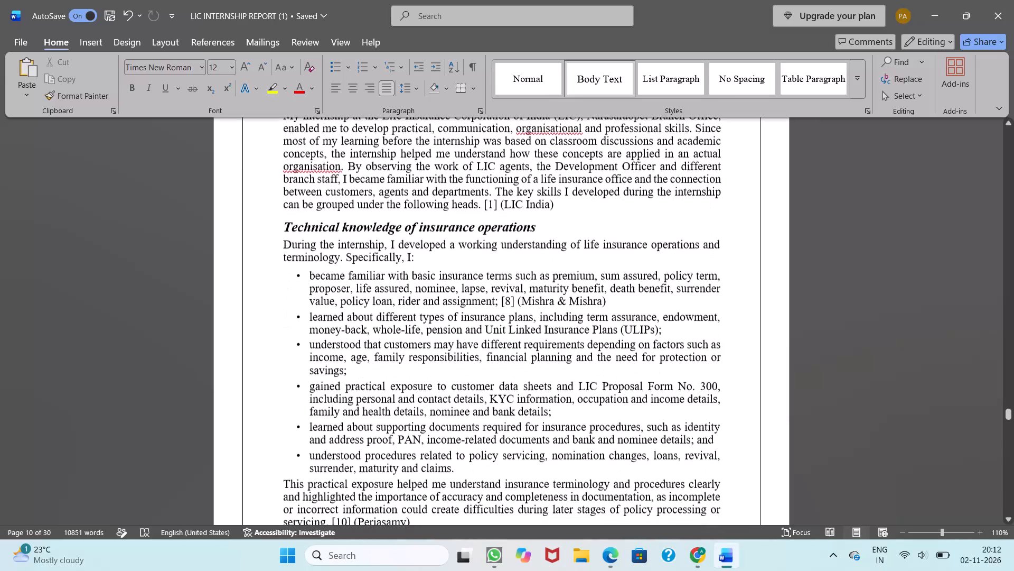
Examine the subsection headings, bullet lists and closing reference note of the Skills Developed chapter.
{"action": "scroll", "coordinate": [453, 399], "scroll_direction": "down", "scroll_amount": 1}
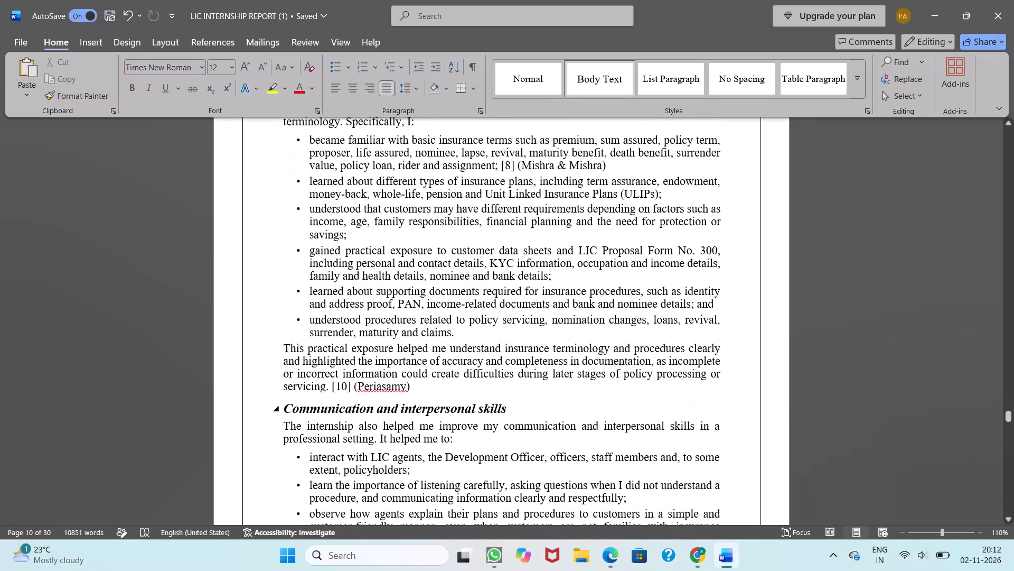
{"action": "scroll", "coordinate": [453, 399], "scroll_direction": "down", "scroll_amount": 1}
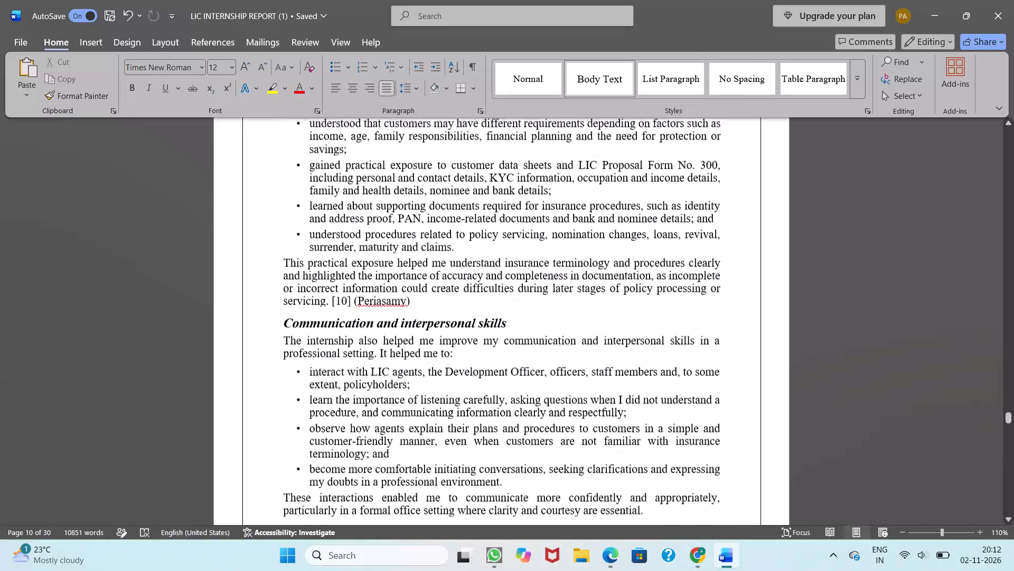
{"action": "scroll", "coordinate": [453, 399], "scroll_direction": "down", "scroll_amount": 5}
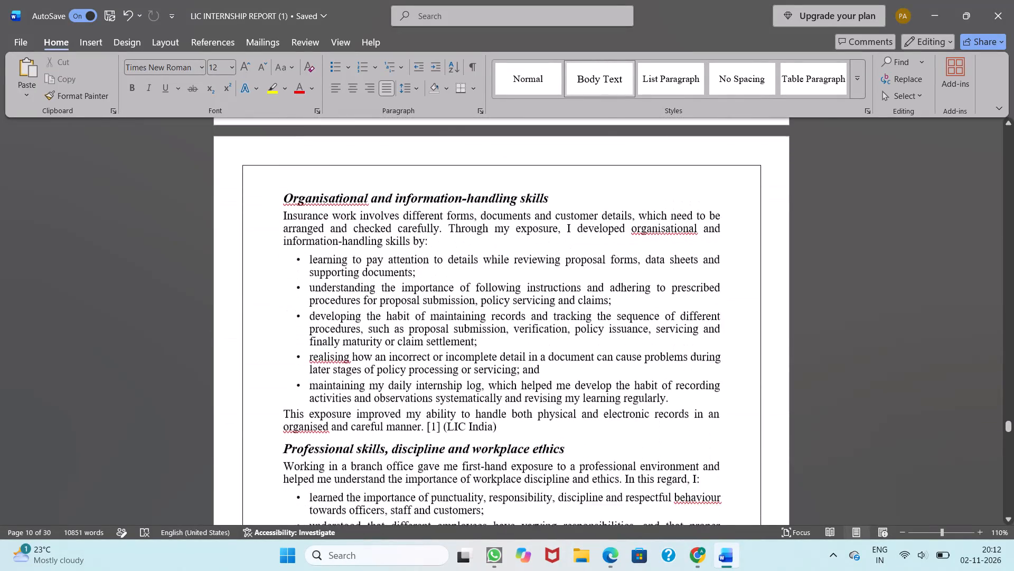
{"action": "scroll", "coordinate": [453, 399], "scroll_direction": "down", "scroll_amount": 4}
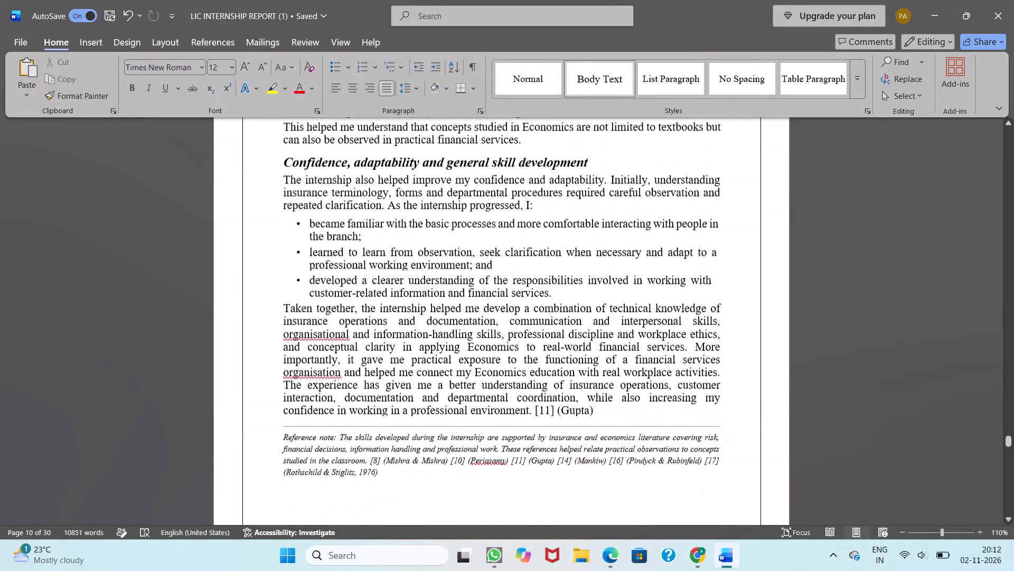
Review the layout of the Challenges, Learning Outcomes, Conclusion and References pages through the end of the report.
{"action": "scroll", "coordinate": [453, 399], "scroll_direction": "down", "scroll_amount": 4}
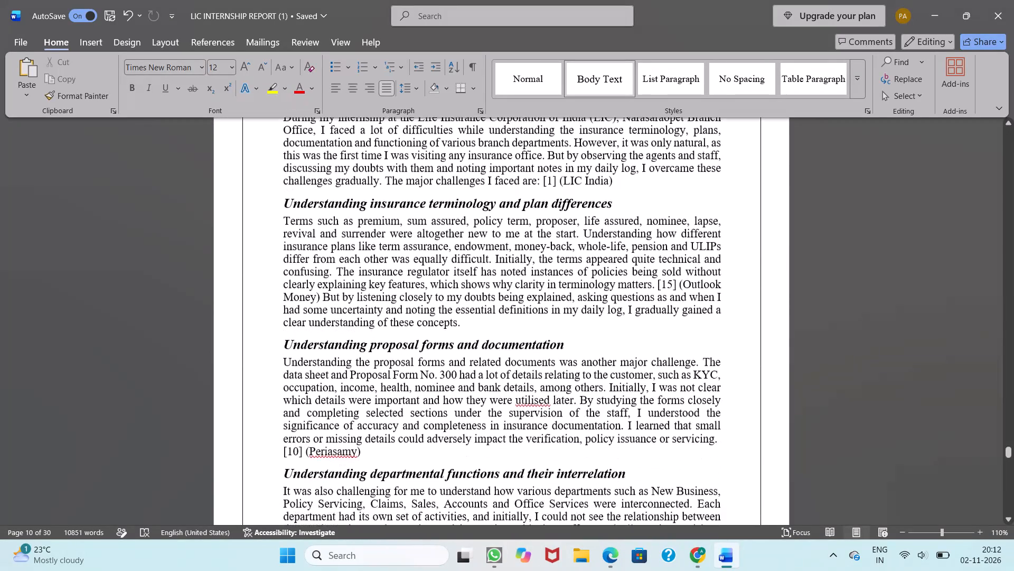
{"action": "scroll", "coordinate": [453, 399], "scroll_direction": "down", "scroll_amount": 5}
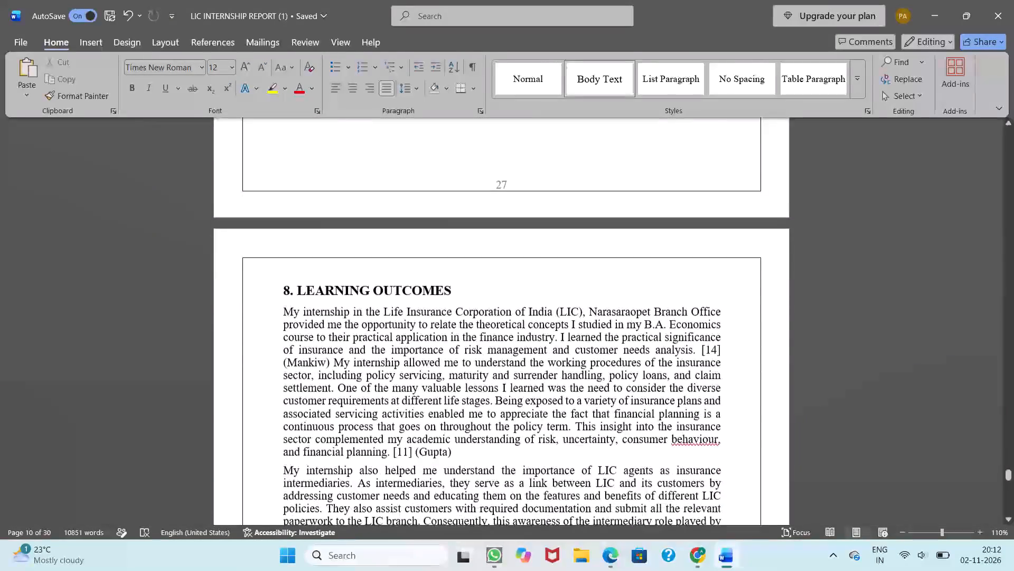
{"action": "scroll", "coordinate": [453, 399], "scroll_direction": "down", "scroll_amount": 3}
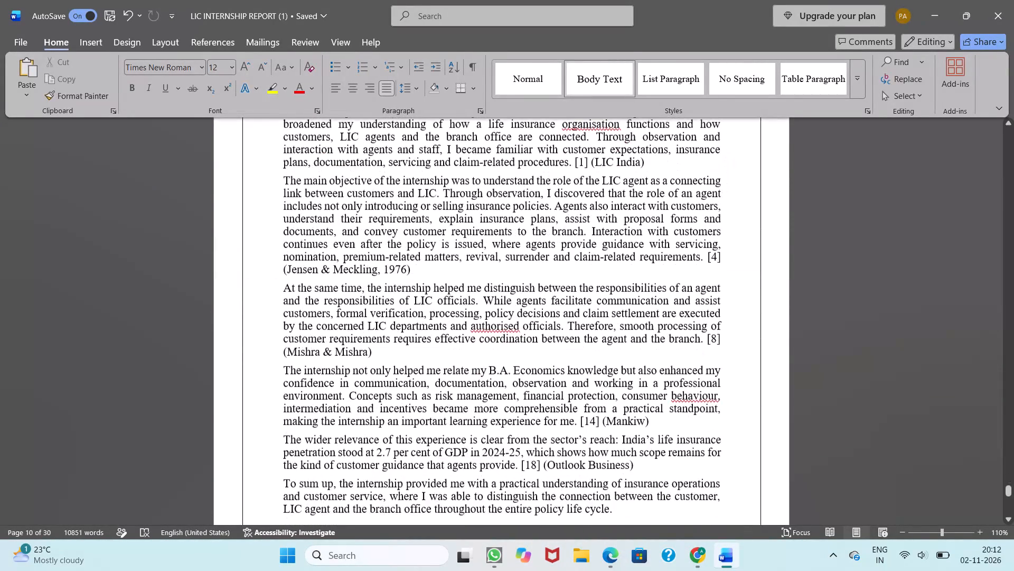
{"action": "scroll", "coordinate": [453, 399], "scroll_direction": "down", "scroll_amount": 4}
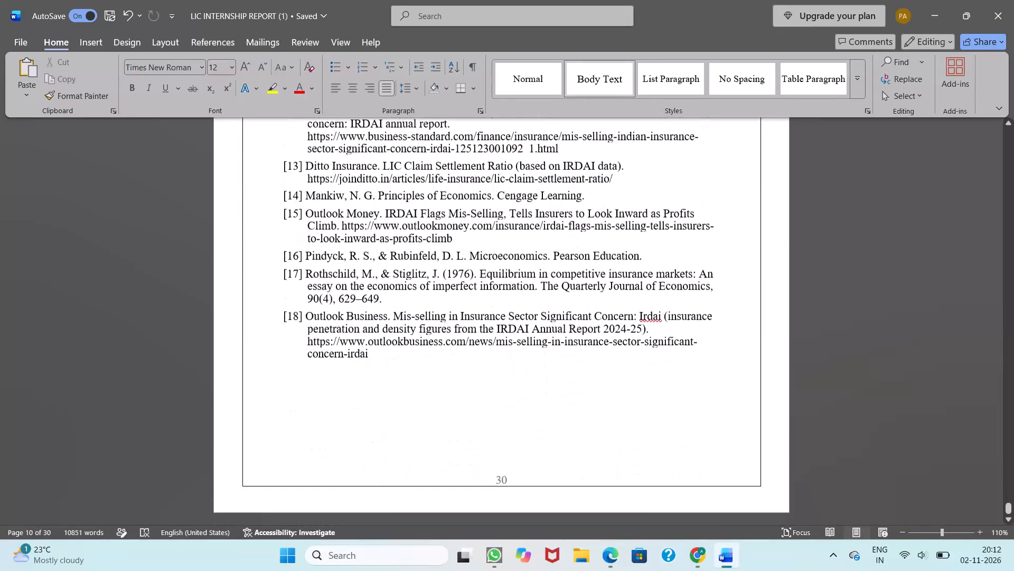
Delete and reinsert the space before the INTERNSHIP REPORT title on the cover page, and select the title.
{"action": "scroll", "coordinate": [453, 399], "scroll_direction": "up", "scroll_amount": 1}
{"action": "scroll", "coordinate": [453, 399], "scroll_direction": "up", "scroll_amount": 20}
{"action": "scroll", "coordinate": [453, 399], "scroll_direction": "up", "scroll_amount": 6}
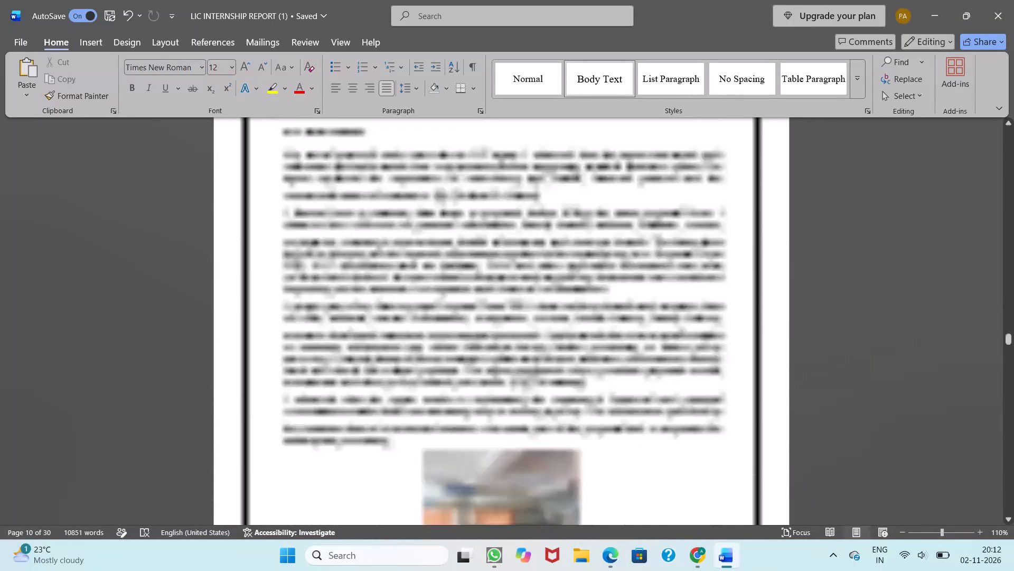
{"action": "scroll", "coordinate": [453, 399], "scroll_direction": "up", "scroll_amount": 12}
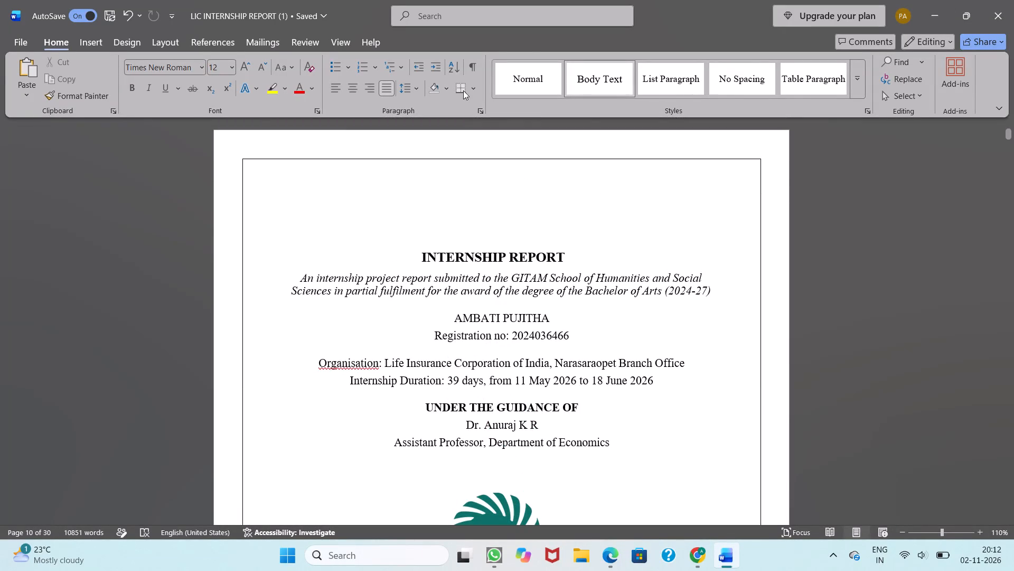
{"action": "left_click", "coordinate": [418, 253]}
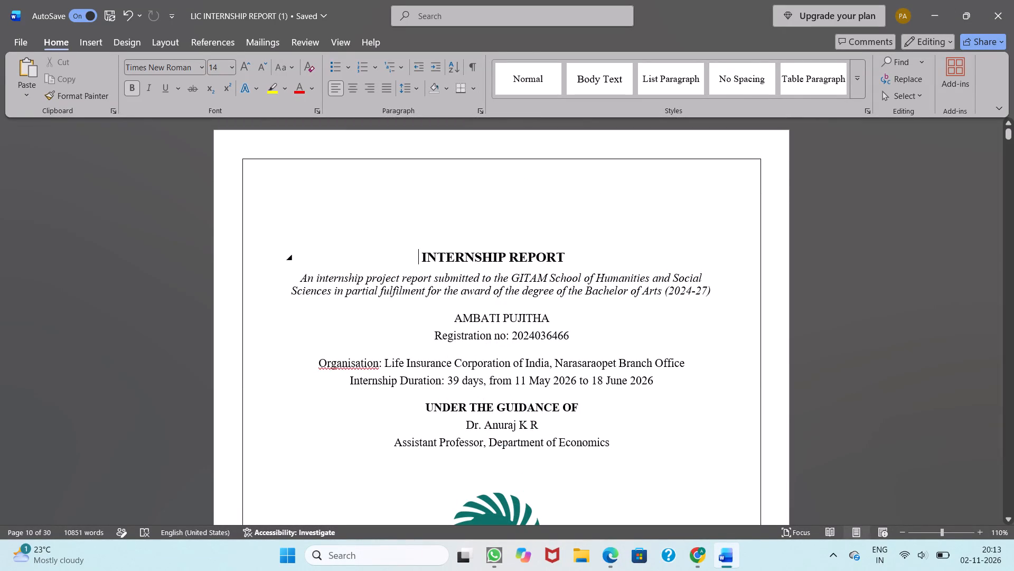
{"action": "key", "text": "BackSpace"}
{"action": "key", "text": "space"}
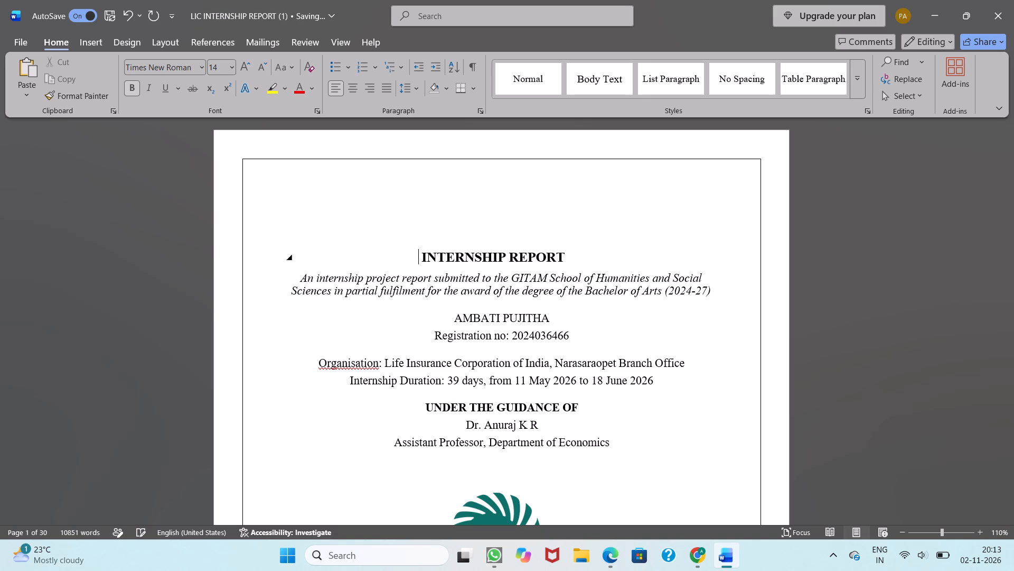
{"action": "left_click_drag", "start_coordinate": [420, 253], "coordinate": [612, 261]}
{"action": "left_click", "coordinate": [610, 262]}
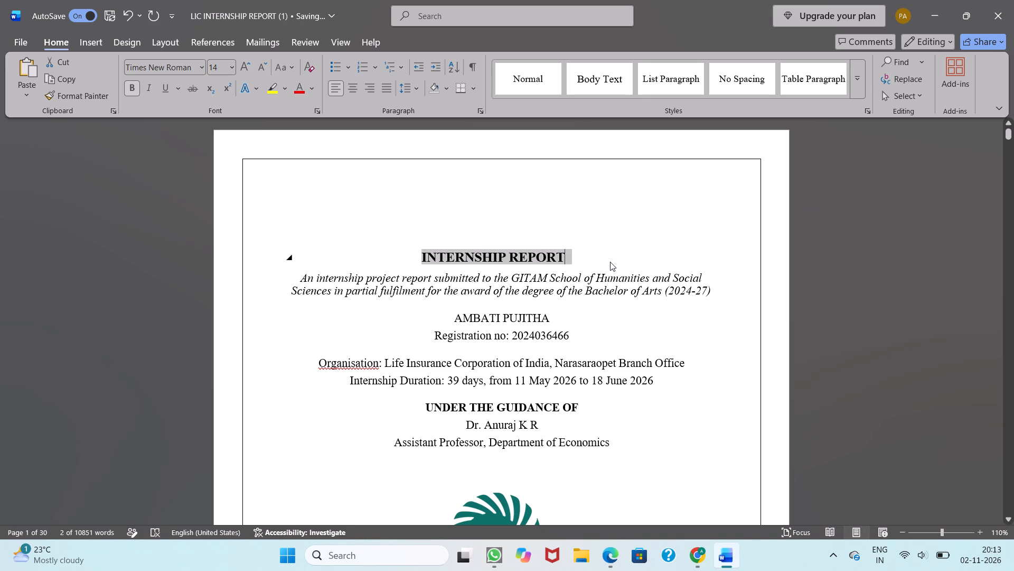
Check the cover page and table of contents side by side at 90% zoom.
{"action": "scroll", "coordinate": [611, 258], "scroll_direction": "down", "scroll_amount": 2, "text": "ctrl"}
{"action": "scroll", "coordinate": [611, 258], "scroll_direction": "down", "scroll_amount": 1}
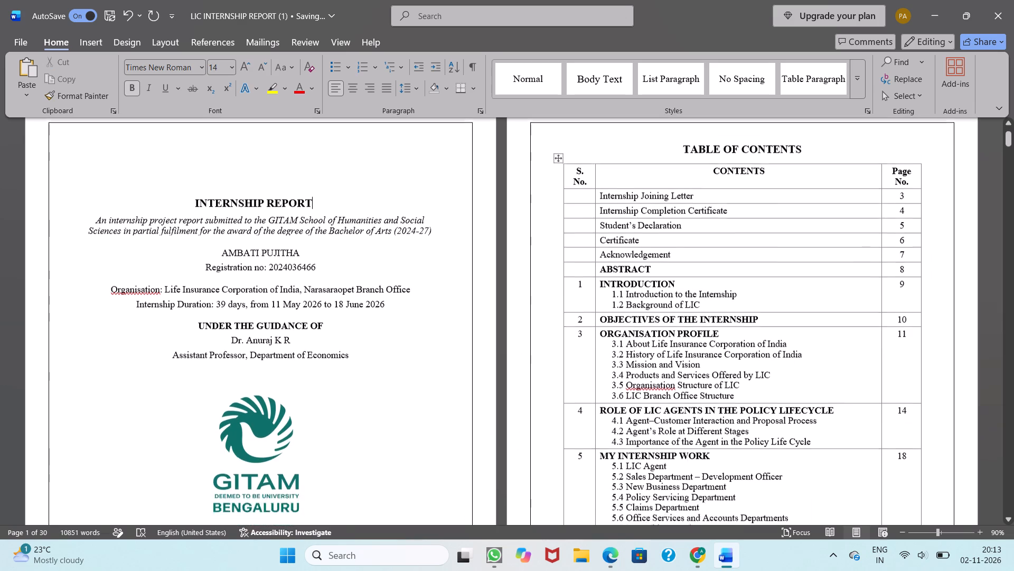
{"action": "scroll", "coordinate": [611, 258], "scroll_direction": "down", "scroll_amount": 2}
{"action": "scroll", "coordinate": [611, 258], "scroll_direction": "up", "scroll_amount": 2}
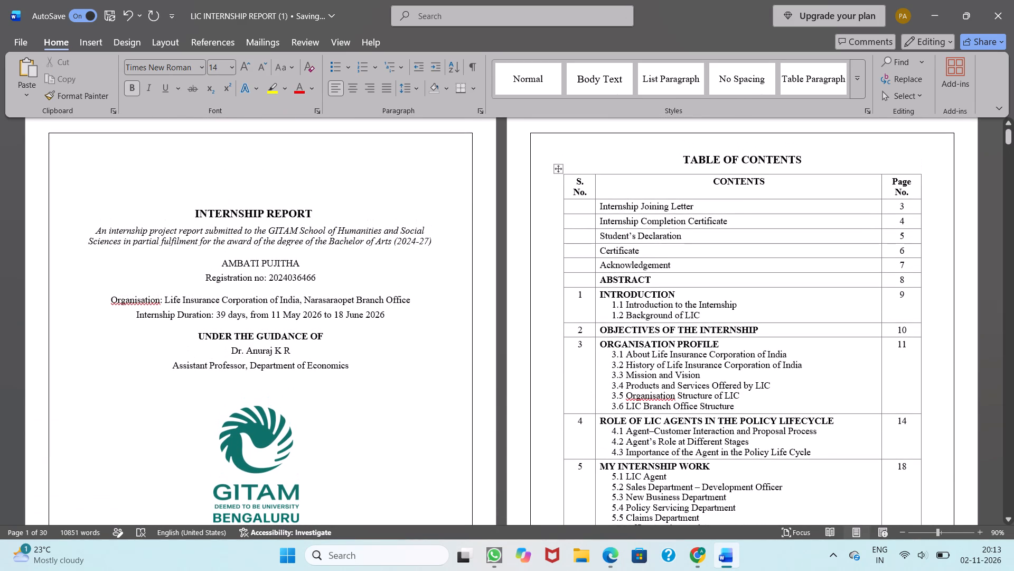
{"action": "scroll", "coordinate": [611, 258], "scroll_direction": "down", "scroll_amount": 5}
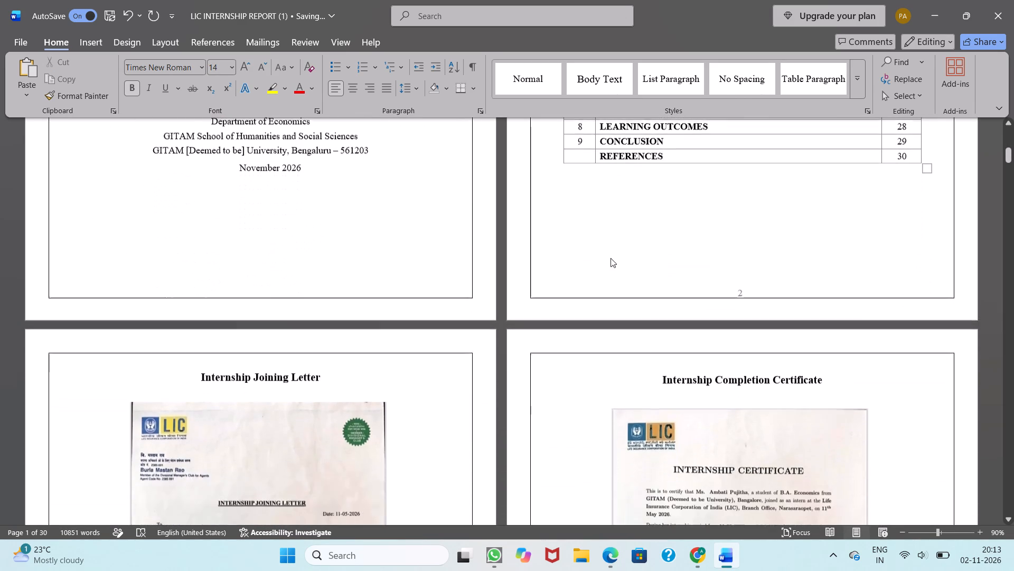
{"action": "scroll", "coordinate": [611, 258], "scroll_direction": "down", "scroll_amount": 1}
{"action": "scroll", "coordinate": [611, 258], "scroll_direction": "up", "scroll_amount": 2}
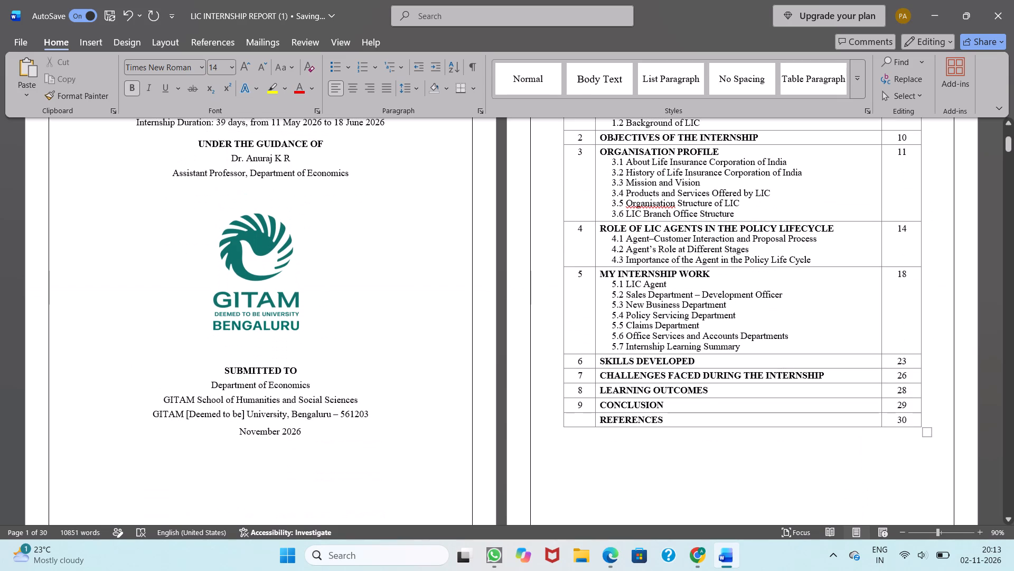
Check the page layout side by side from the References back to the start of the Skills Developed chapter.
{"action": "scroll", "coordinate": [611, 258], "scroll_direction": "down", "scroll_amount": 20}
{"action": "scroll", "coordinate": [611, 258], "scroll_direction": "down", "scroll_amount": 20}
{"action": "scroll", "coordinate": [611, 258], "scroll_direction": "down", "scroll_amount": 20}
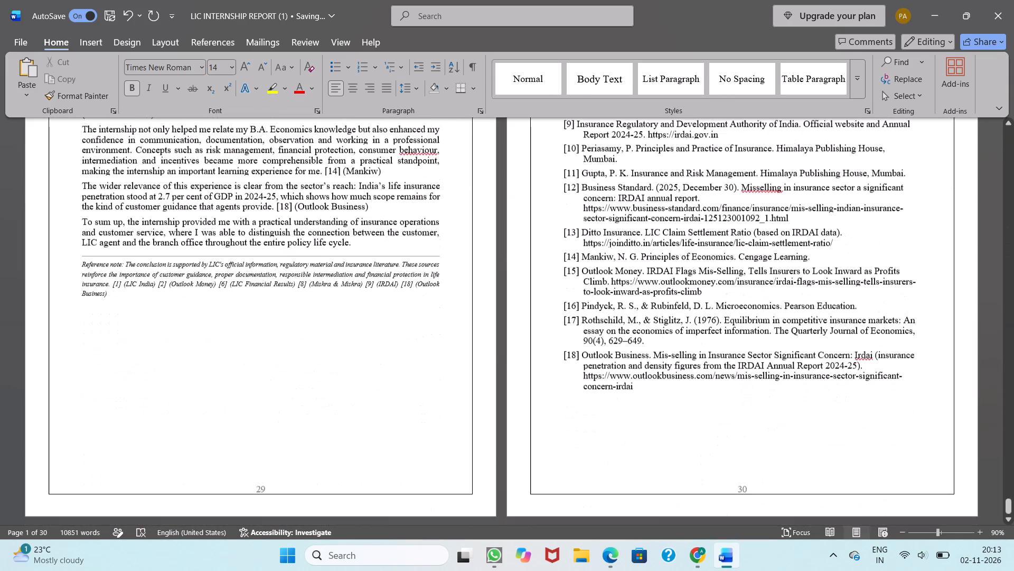
{"action": "scroll", "coordinate": [611, 258], "scroll_direction": "down", "scroll_amount": 20}
{"action": "scroll", "coordinate": [611, 258], "scroll_direction": "up", "scroll_amount": 3}
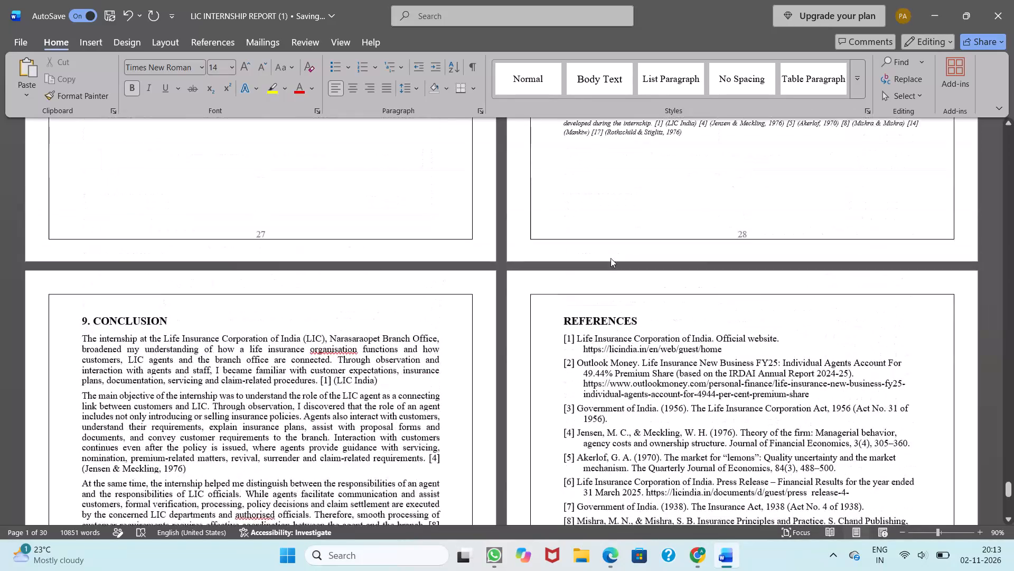
{"action": "scroll", "coordinate": [611, 258], "scroll_direction": "up", "scroll_amount": 3}
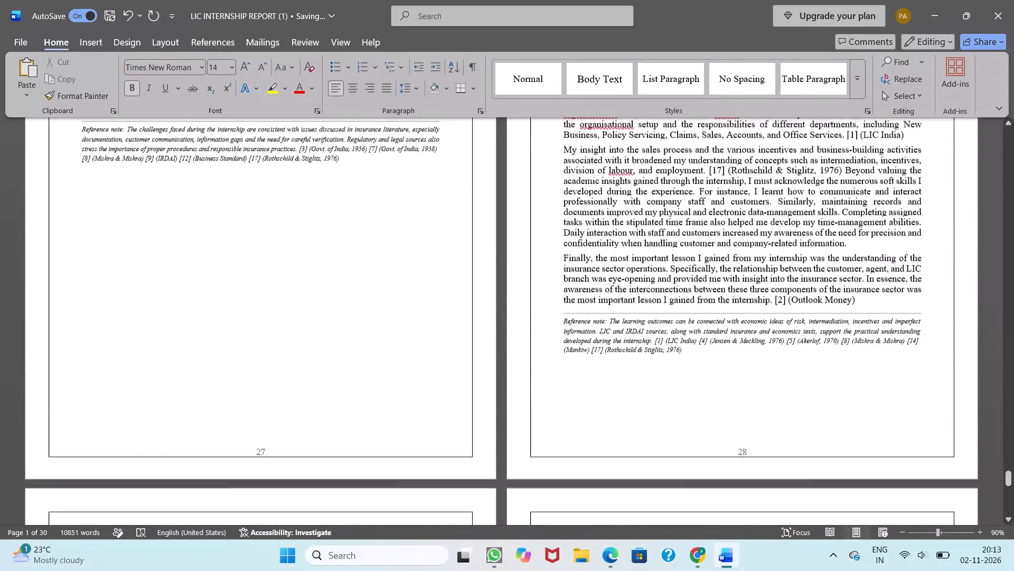
{"action": "scroll", "coordinate": [611, 258], "scroll_direction": "up", "scroll_amount": 3}
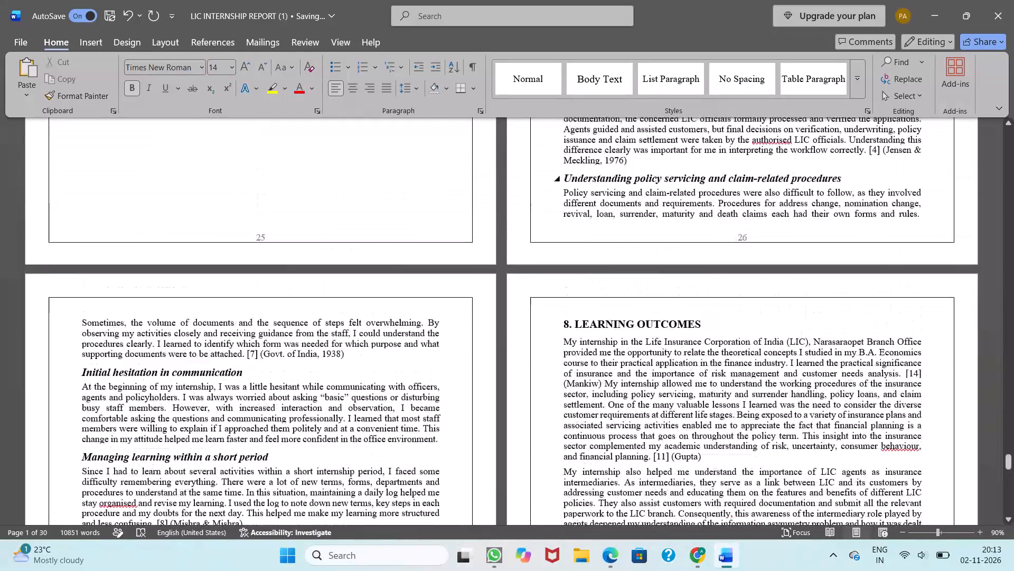
{"action": "scroll", "coordinate": [611, 258], "scroll_direction": "up", "scroll_amount": 3}
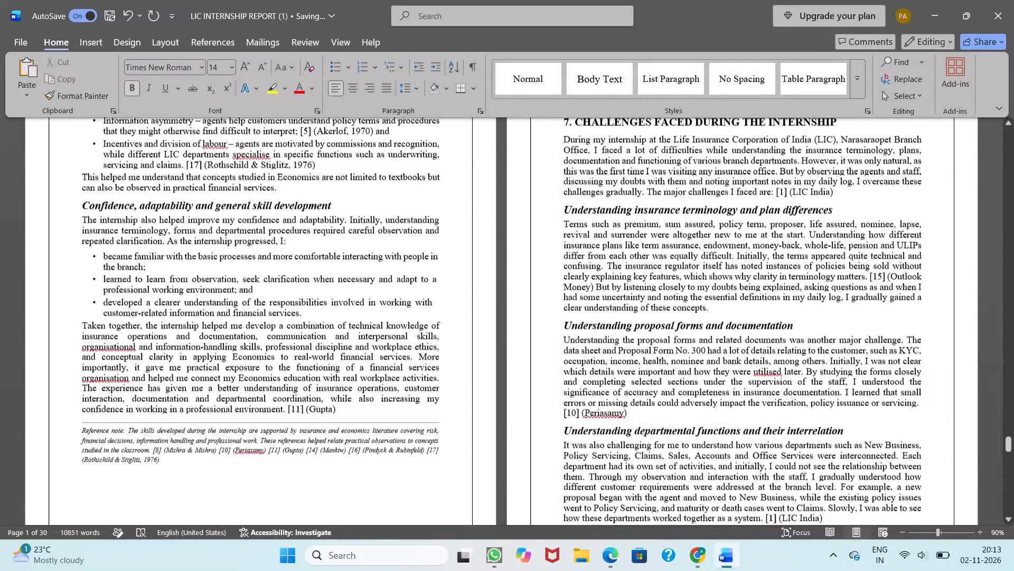
{"action": "scroll", "coordinate": [611, 258], "scroll_direction": "up", "scroll_amount": 4}
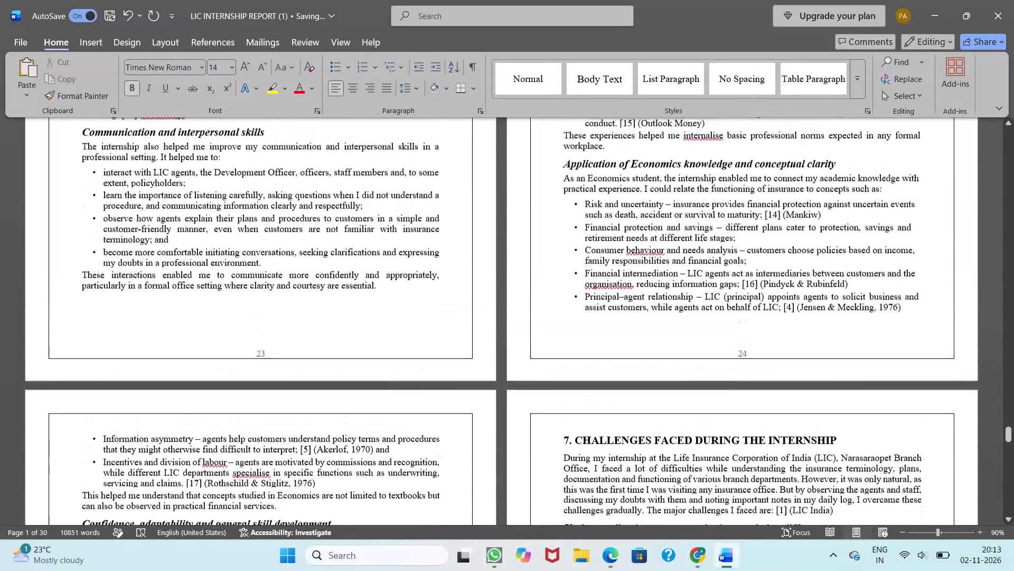
{"action": "scroll", "coordinate": [611, 258], "scroll_direction": "up", "scroll_amount": 3}
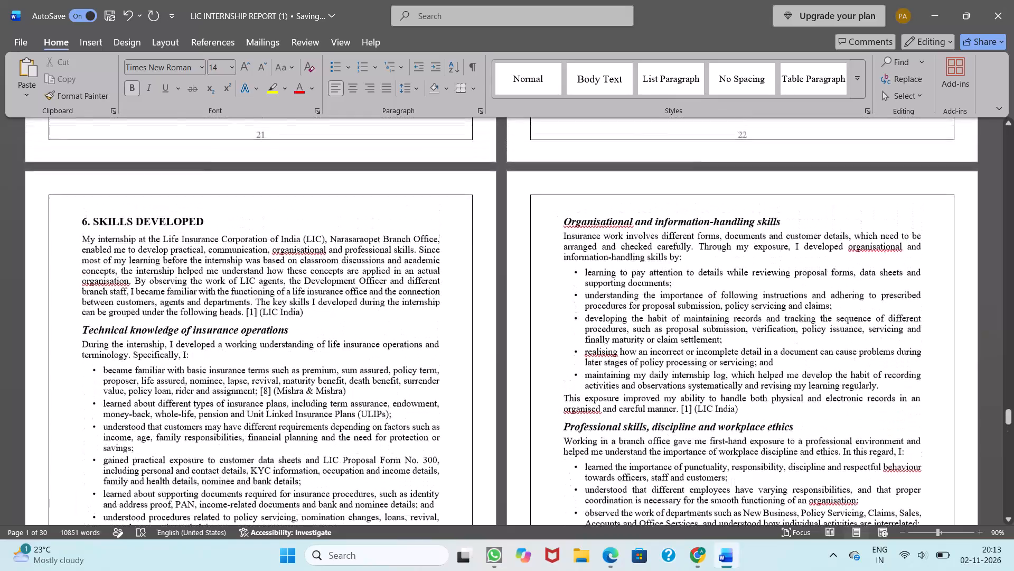
Check the headings, paragraphs and images of chapters 5 and 4 in the side-by-side page layout, working backward.
{"action": "scroll", "coordinate": [611, 258], "scroll_direction": "up", "scroll_amount": 4}
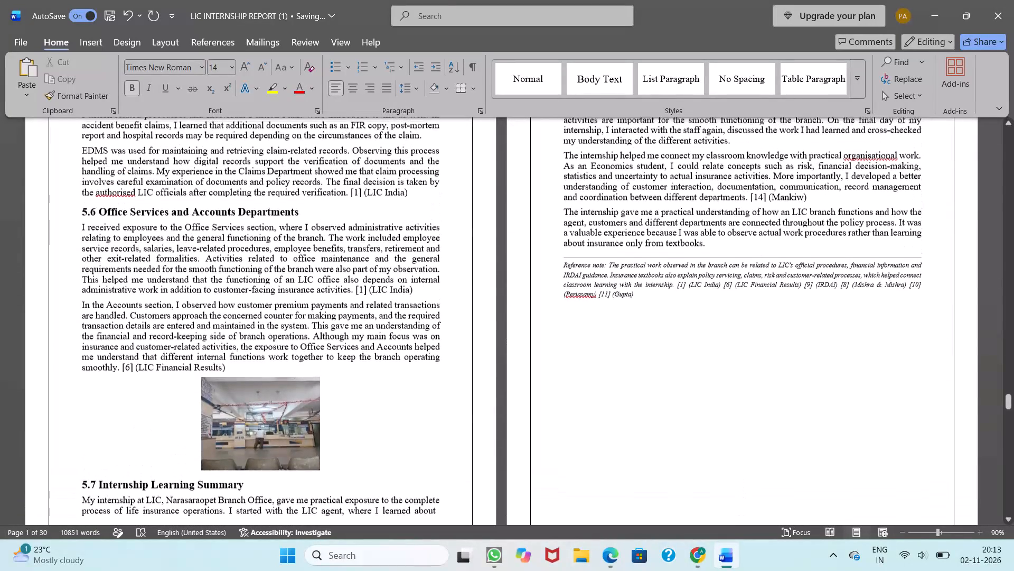
{"action": "scroll", "coordinate": [611, 258], "scroll_direction": "up", "scroll_amount": 2}
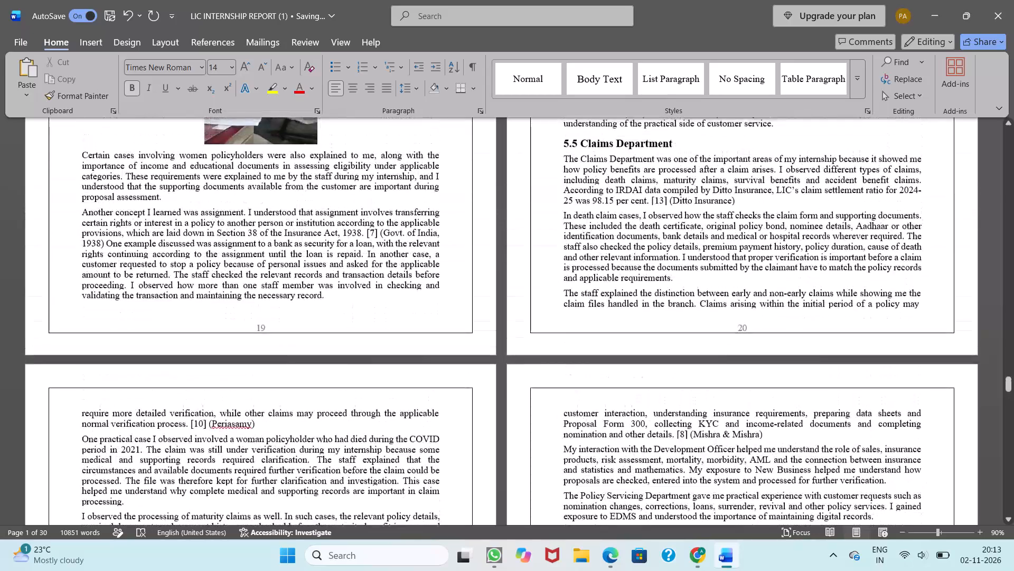
{"action": "scroll", "coordinate": [611, 258], "scroll_direction": "up", "scroll_amount": 3}
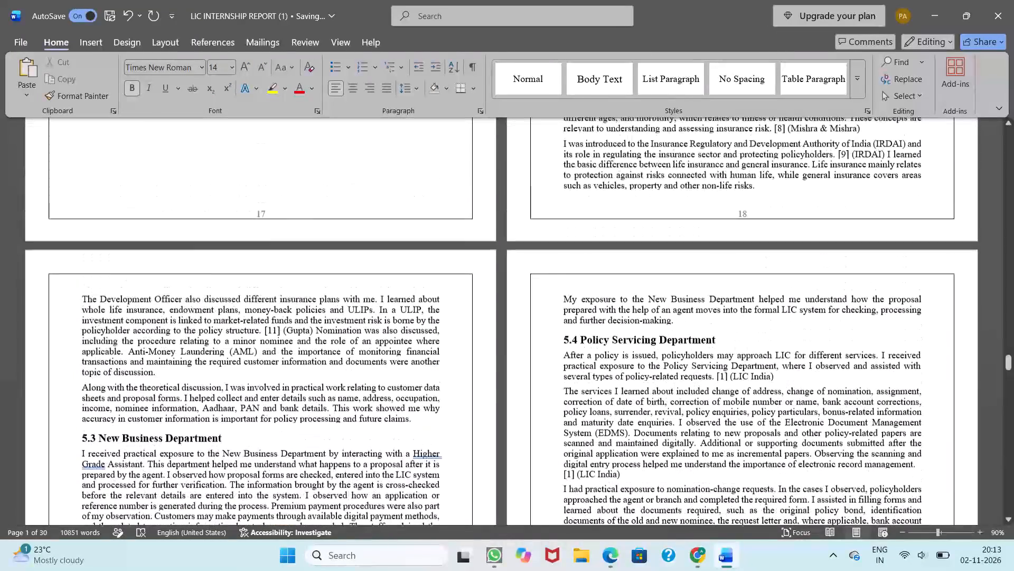
{"action": "scroll", "coordinate": [611, 258], "scroll_direction": "up", "scroll_amount": 4}
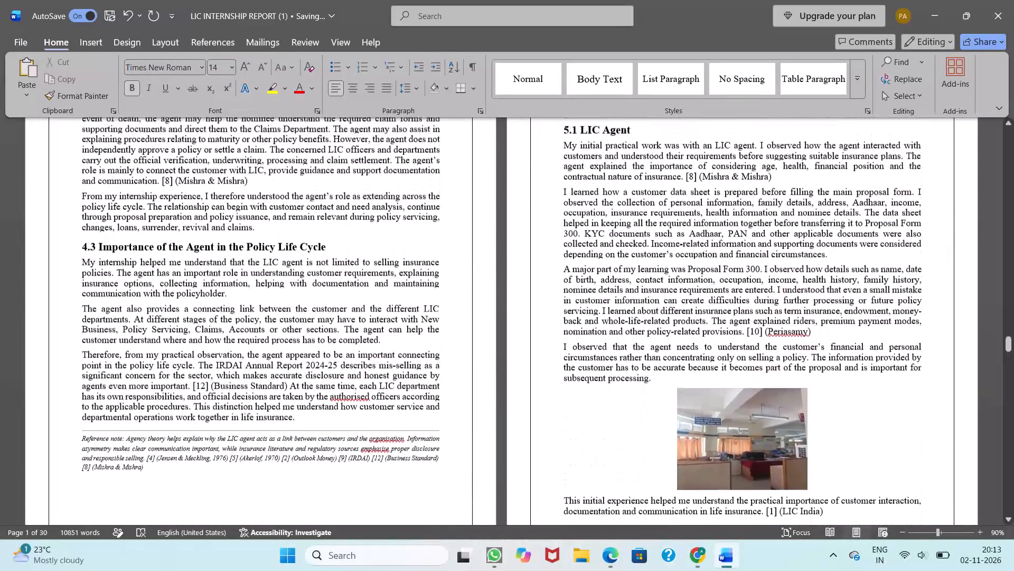
{"action": "scroll", "coordinate": [611, 258], "scroll_direction": "up", "scroll_amount": 3}
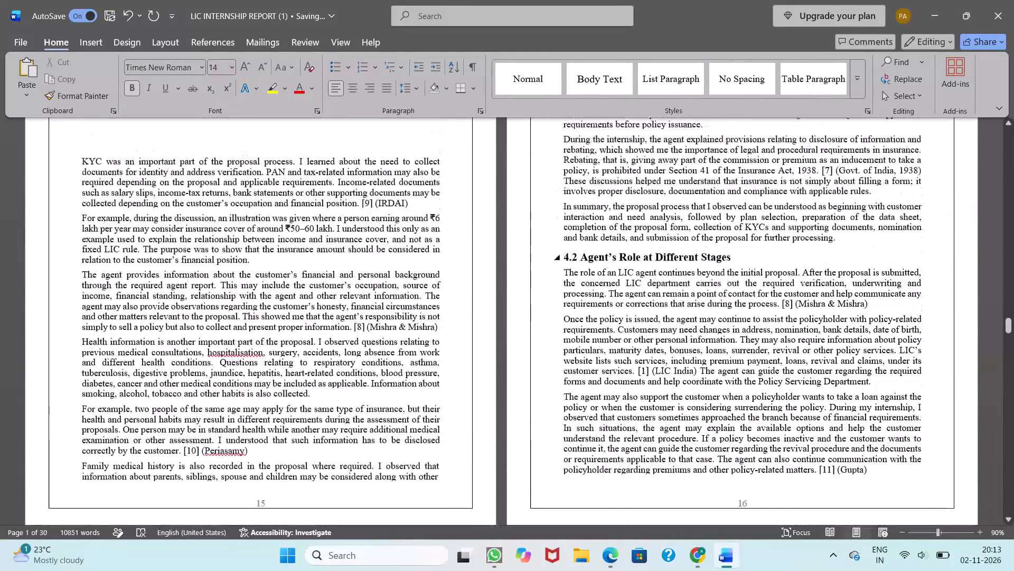
{"action": "scroll", "coordinate": [611, 258], "scroll_direction": "up", "scroll_amount": 3}
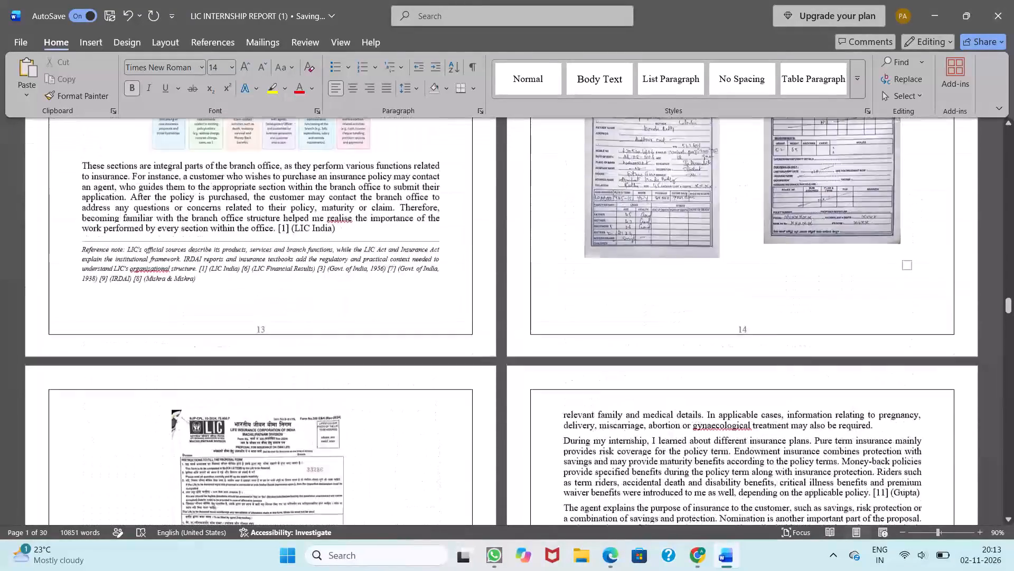
Check the headings, diagrams and spacing of the Organisation Profile, Objectives and Introduction chapters side by side, working backward.
{"action": "scroll", "coordinate": [611, 258], "scroll_direction": "up", "scroll_amount": 3}
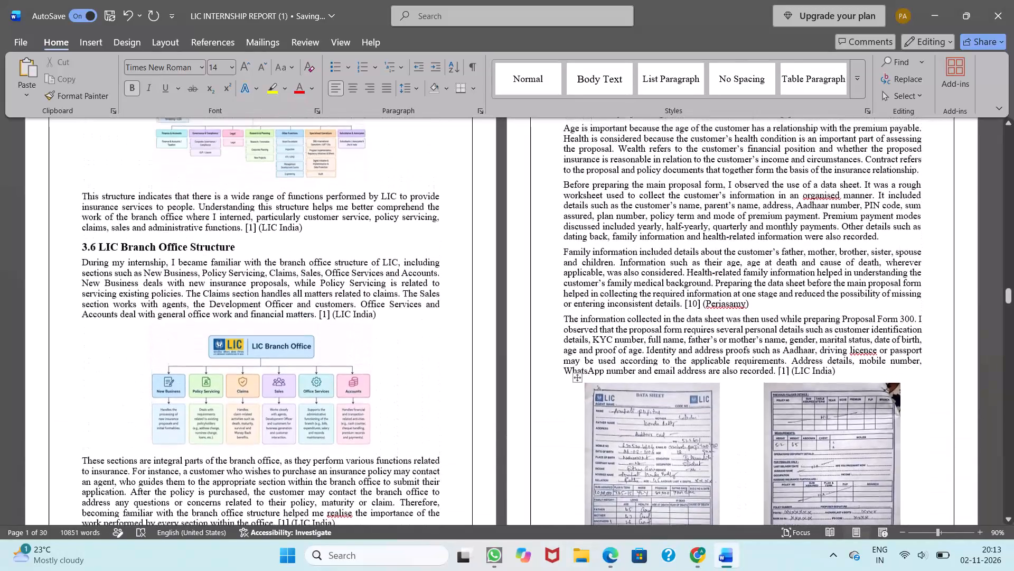
{"action": "scroll", "coordinate": [611, 258], "scroll_direction": "up", "scroll_amount": 2}
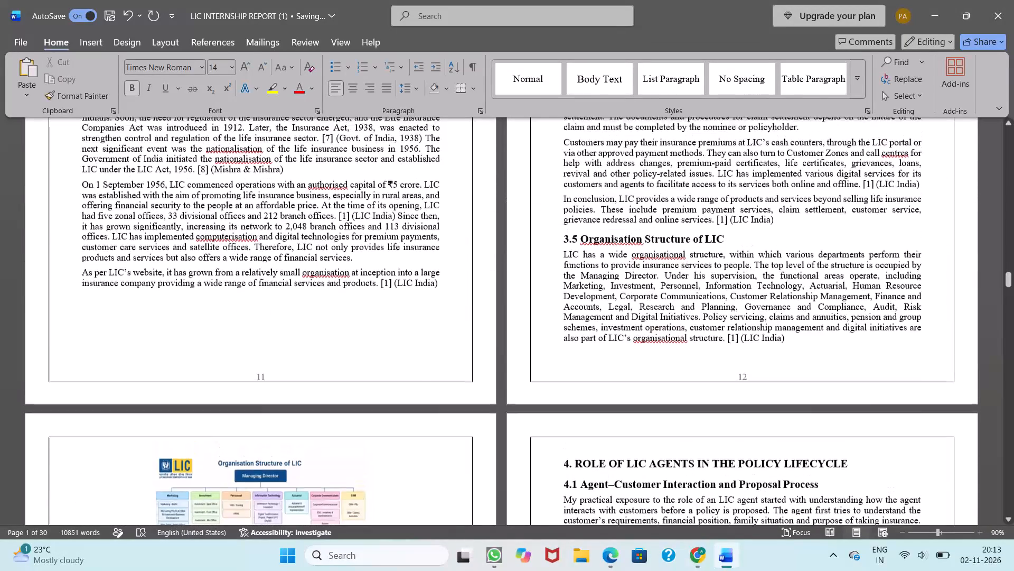
{"action": "scroll", "coordinate": [611, 258], "scroll_direction": "up", "scroll_amount": 3}
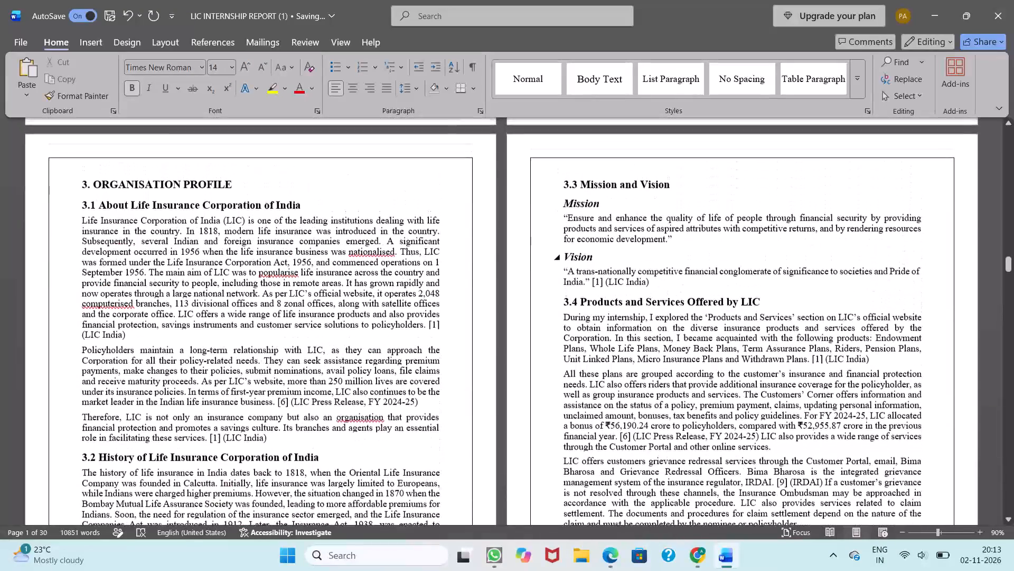
{"action": "scroll", "coordinate": [611, 258], "scroll_direction": "up", "scroll_amount": 3}
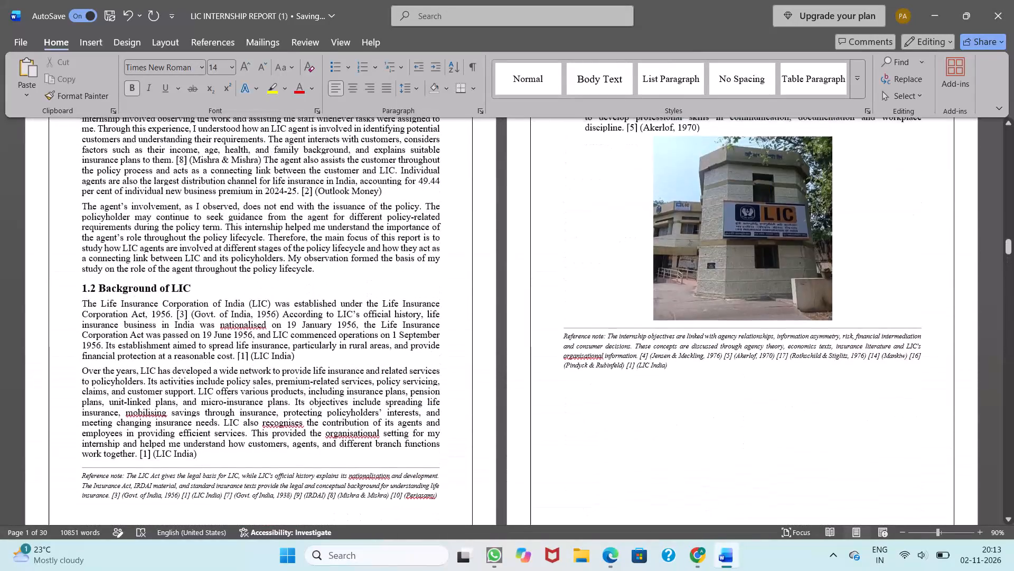
{"action": "scroll", "coordinate": [611, 258], "scroll_direction": "up", "scroll_amount": 2}
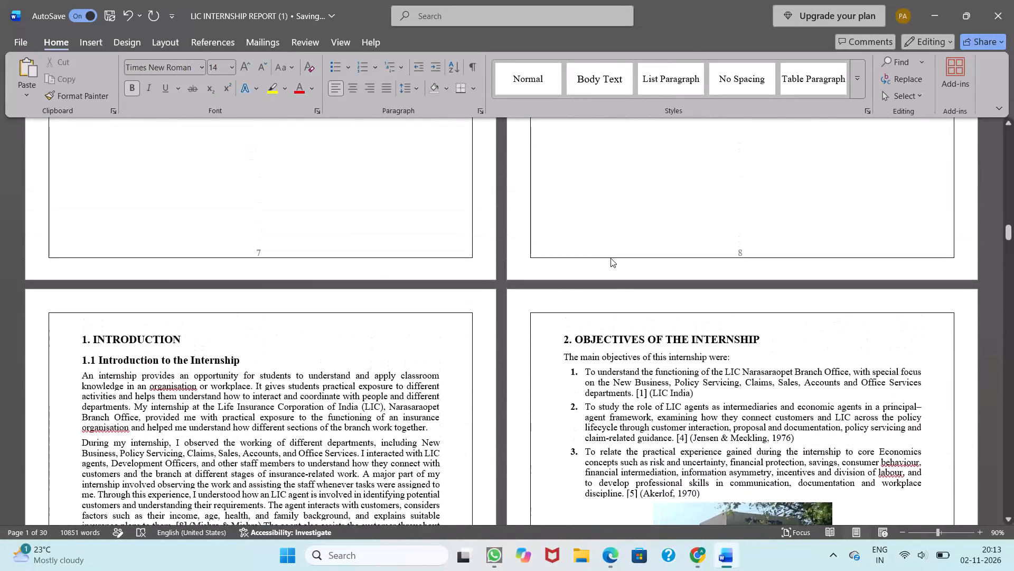
Check the front matter layout from the Abstract back to the table of contents and cover page, finishing on the cover at 120% zoom.
{"action": "scroll", "coordinate": [611, 258], "scroll_direction": "up", "scroll_amount": 3}
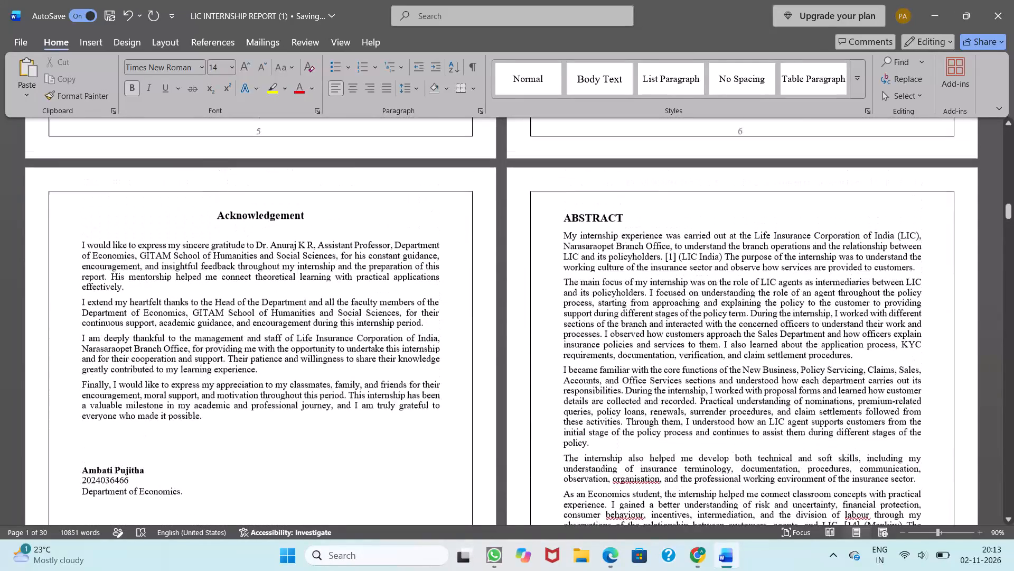
{"action": "scroll", "coordinate": [611, 258], "scroll_direction": "up", "scroll_amount": 3}
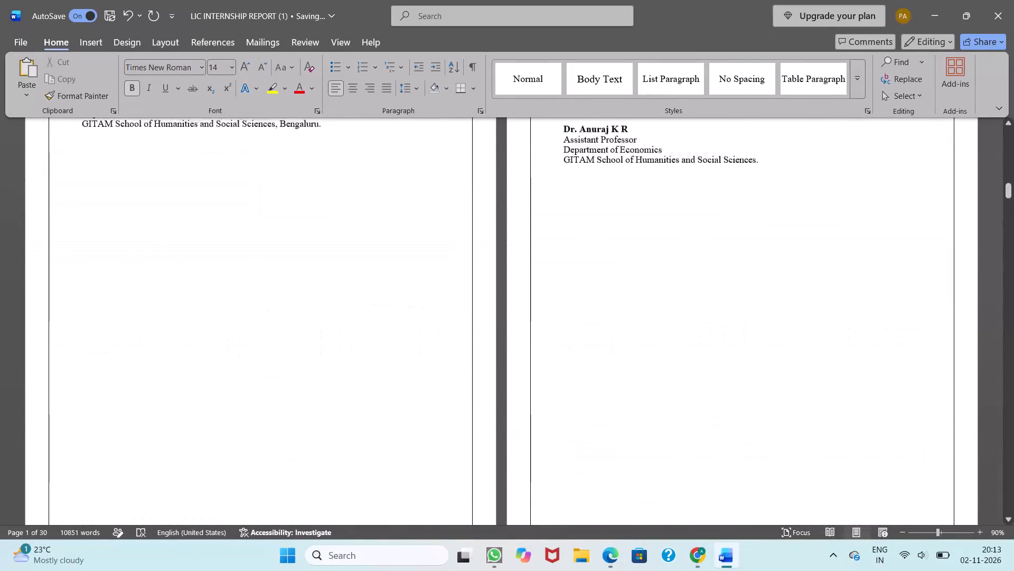
{"action": "scroll", "coordinate": [611, 258], "scroll_direction": "up", "scroll_amount": 4}
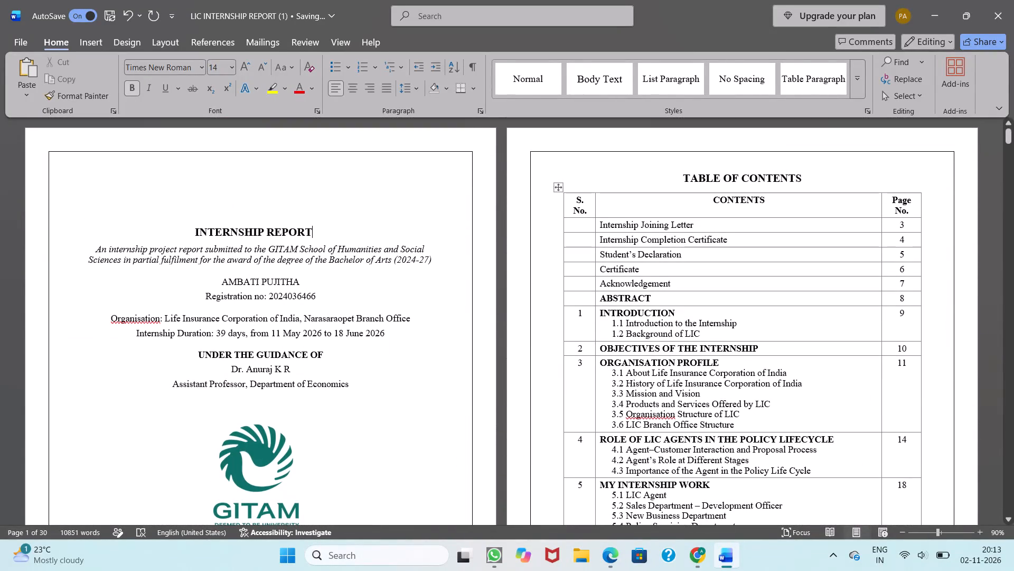
{"action": "scroll", "coordinate": [611, 258], "scroll_direction": "down", "scroll_amount": 2}
{"action": "scroll", "coordinate": [611, 258], "scroll_direction": "up", "scroll_amount": 1}
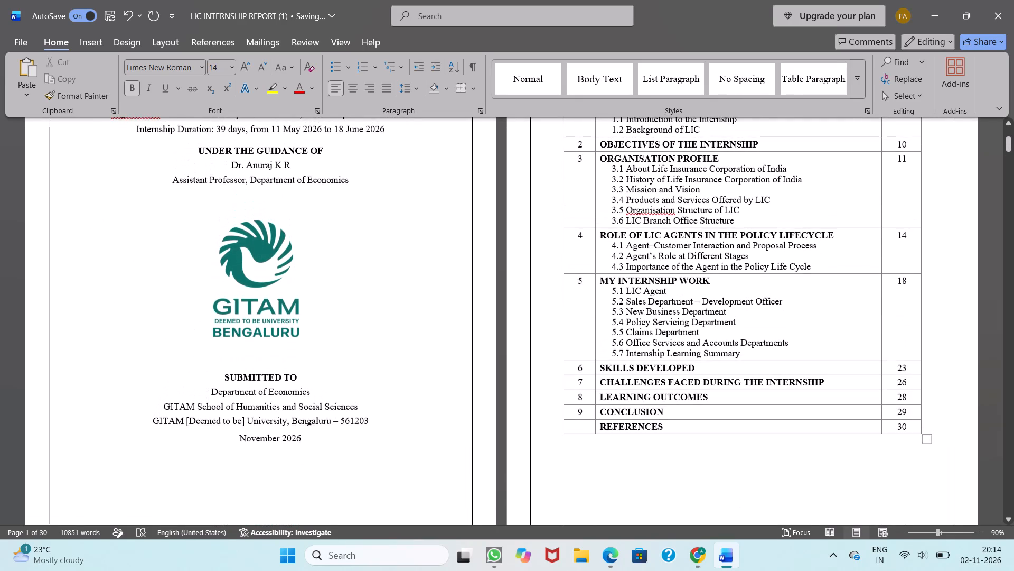
{"action": "scroll", "coordinate": [611, 258], "scroll_direction": "down", "scroll_amount": 2, "text": "ctrl"}
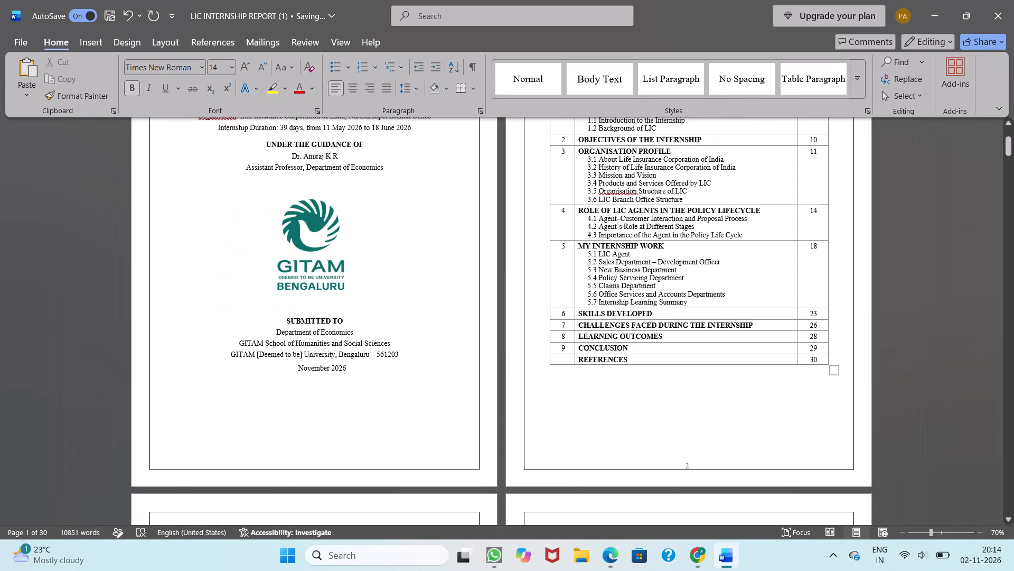
{"action": "scroll", "coordinate": [611, 258], "scroll_direction": "down", "scroll_amount": 2, "text": "ctrl"}
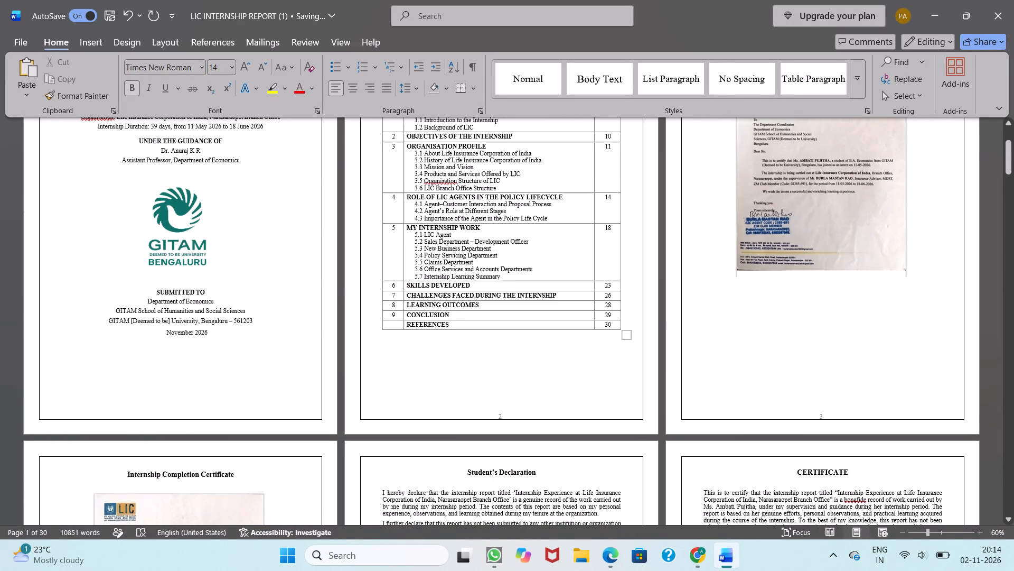
{"action": "scroll", "coordinate": [224, 254], "scroll_direction": "up", "scroll_amount": 7, "text": "ctrl"}
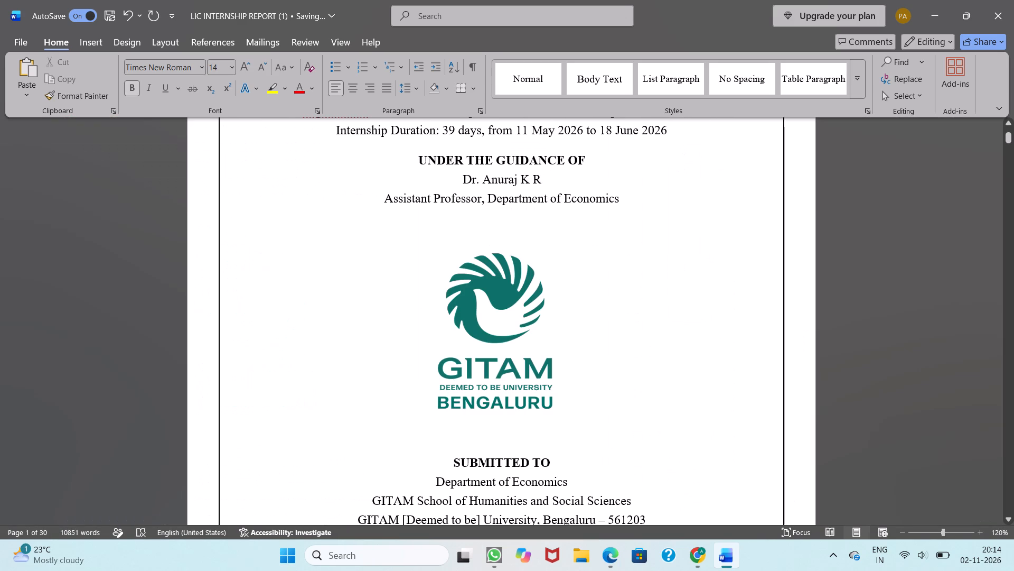
{"action": "scroll", "coordinate": [224, 254], "scroll_direction": "up", "scroll_amount": 1}
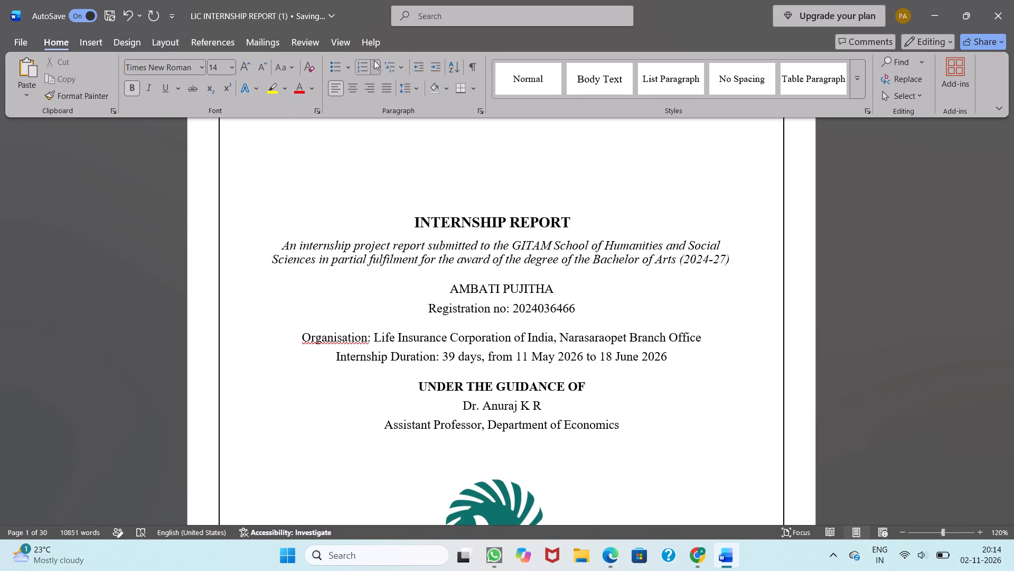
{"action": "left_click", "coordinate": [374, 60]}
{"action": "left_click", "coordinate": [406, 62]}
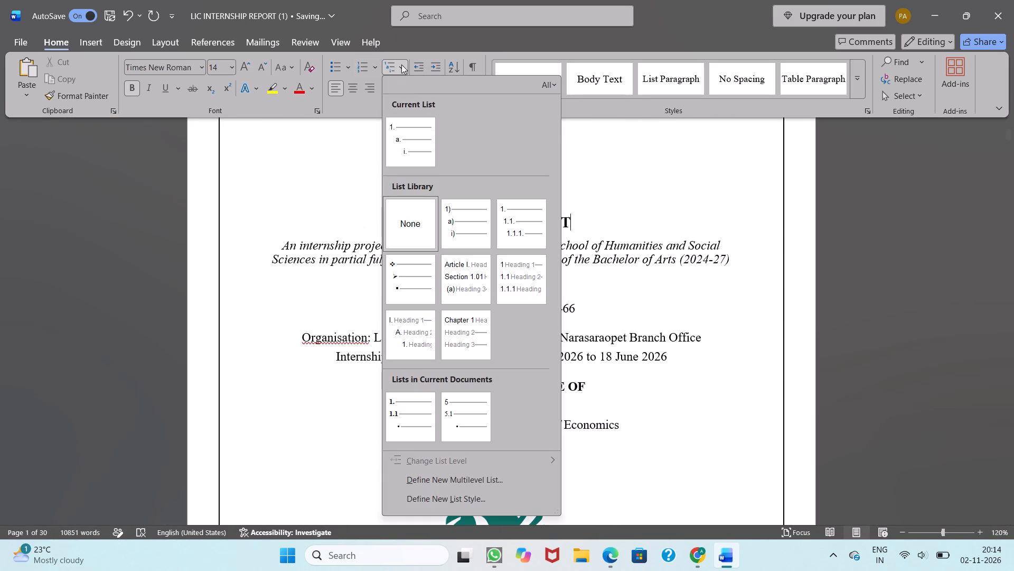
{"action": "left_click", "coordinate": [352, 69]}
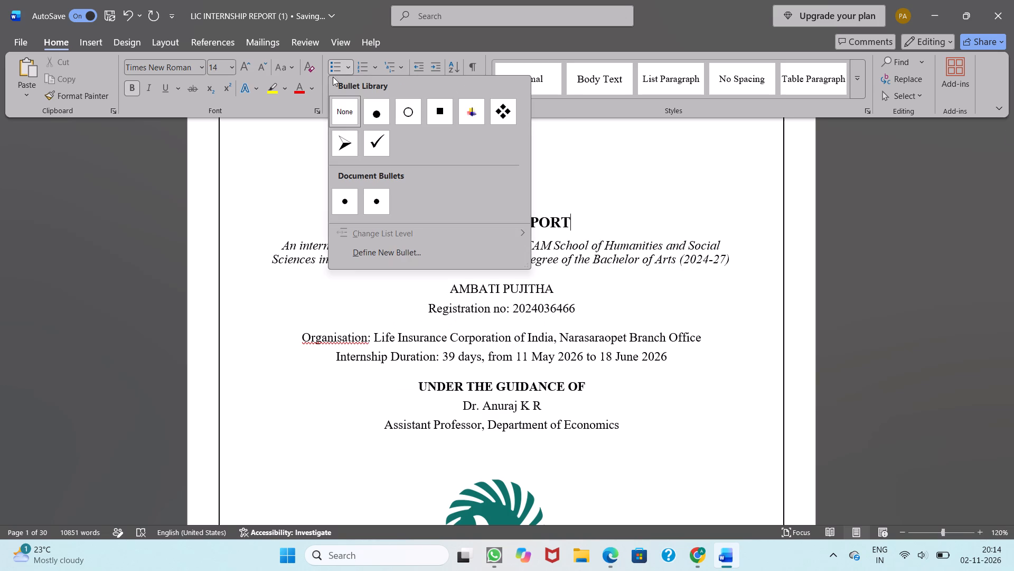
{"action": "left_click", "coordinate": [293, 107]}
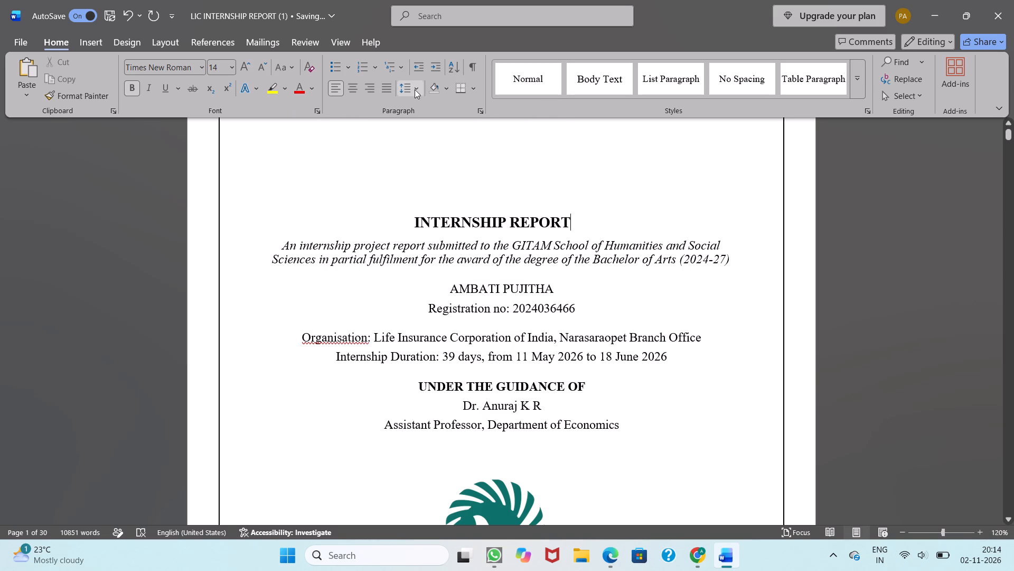
Open the line spacing choices for the INTERNSHIP REPORT title on the cover page.
{"action": "left_click", "coordinate": [420, 89]}
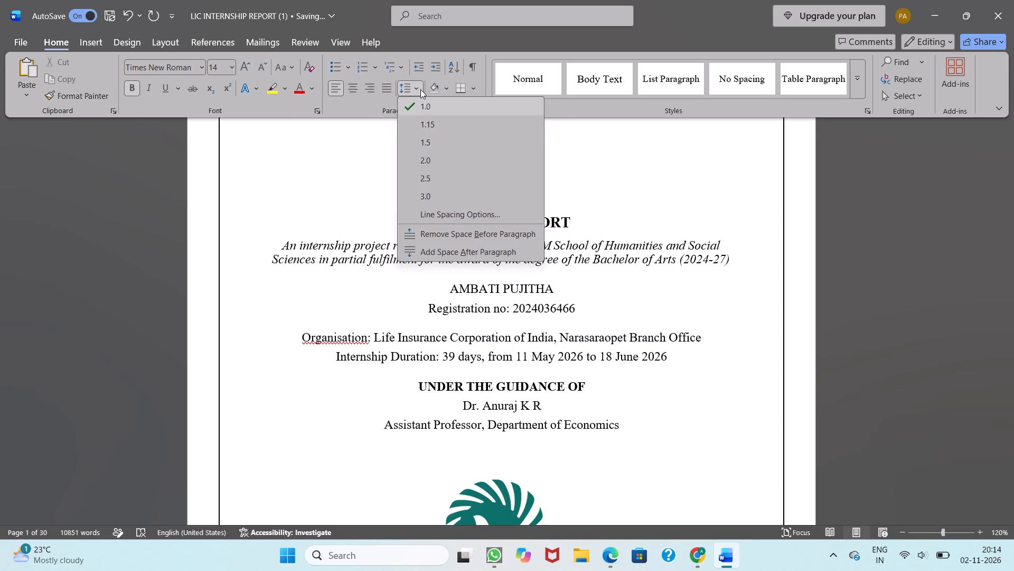
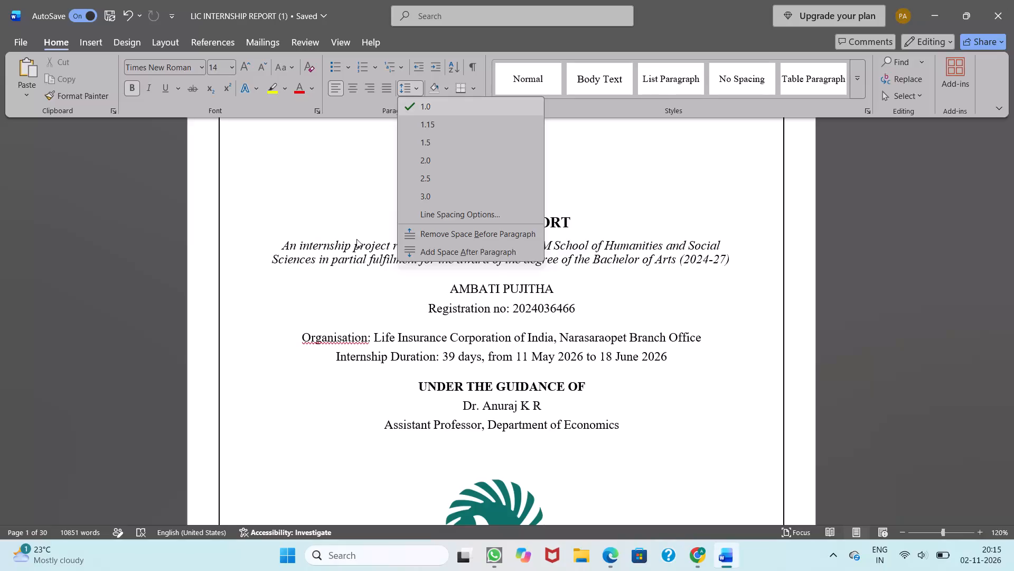
Set 1.5 line spacing for the whole report, from the INTERNSHIP REPORT title to the last reference.
{"action": "scroll", "coordinate": [356, 239], "scroll_direction": "up", "scroll_amount": 1}
{"action": "left_click", "coordinate": [356, 239]}
{"action": "left_click_drag", "start_coordinate": [411, 269], "coordinate": [411, 269]}
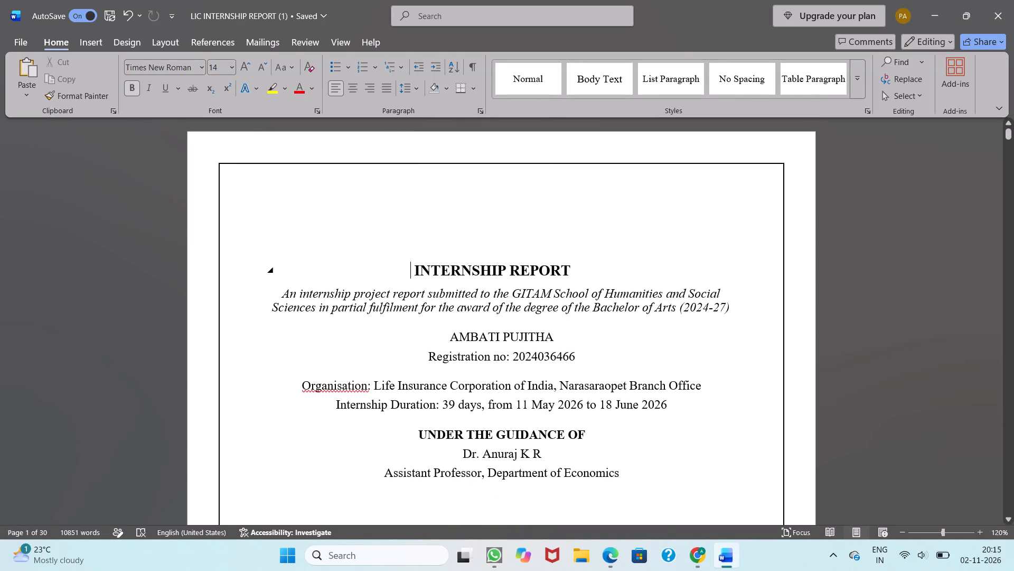
{"action": "left_click_drag", "start_coordinate": [411, 269], "coordinate": [464, 570]}
{"action": "scroll", "coordinate": [384, 355], "scroll_direction": "up", "scroll_amount": 1}
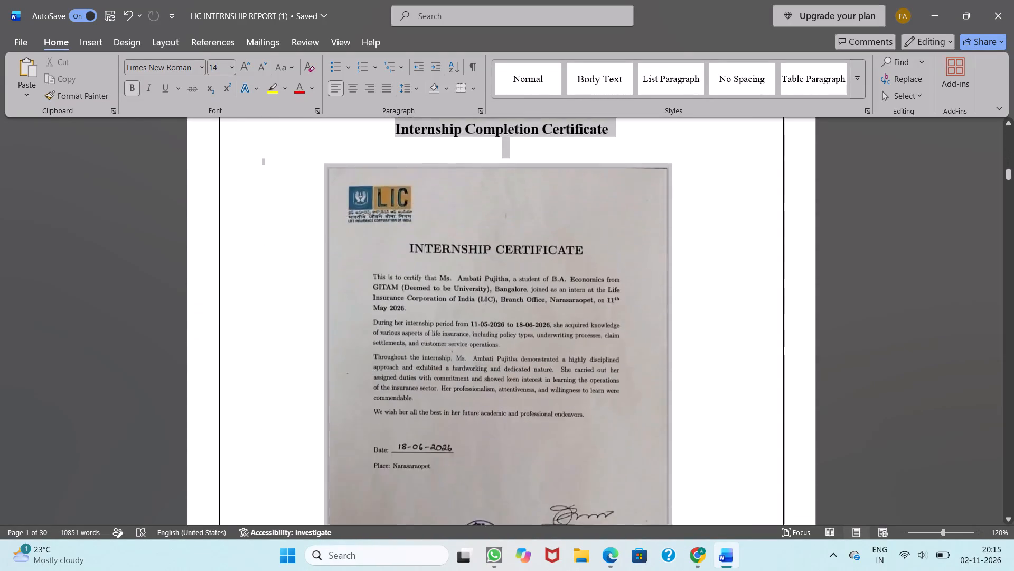
{"action": "left_click_drag", "start_coordinate": [464, 570], "coordinate": [463, 570]}
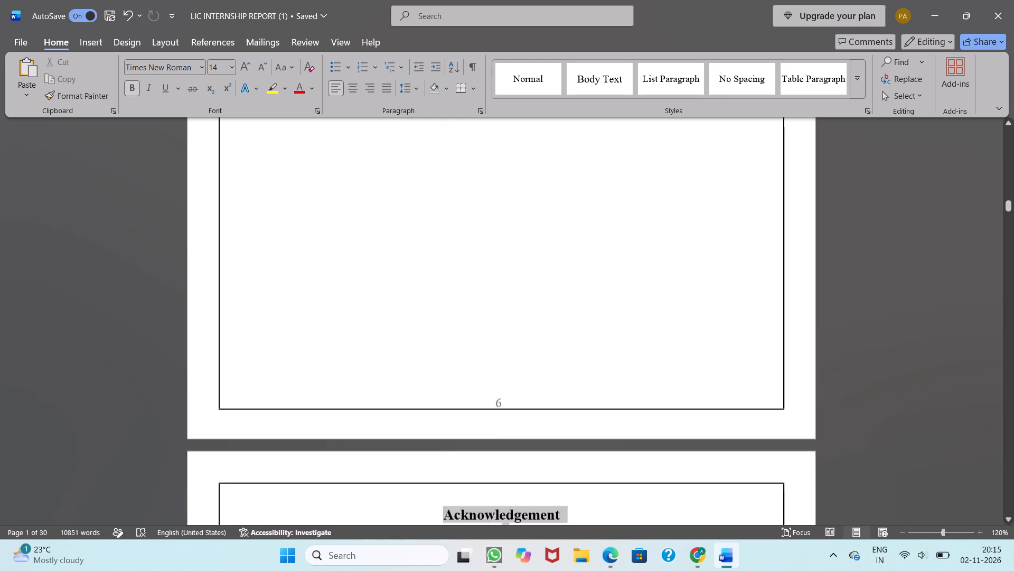
{"action": "left_click_drag", "start_coordinate": [463, 570], "coordinate": [468, 570]}
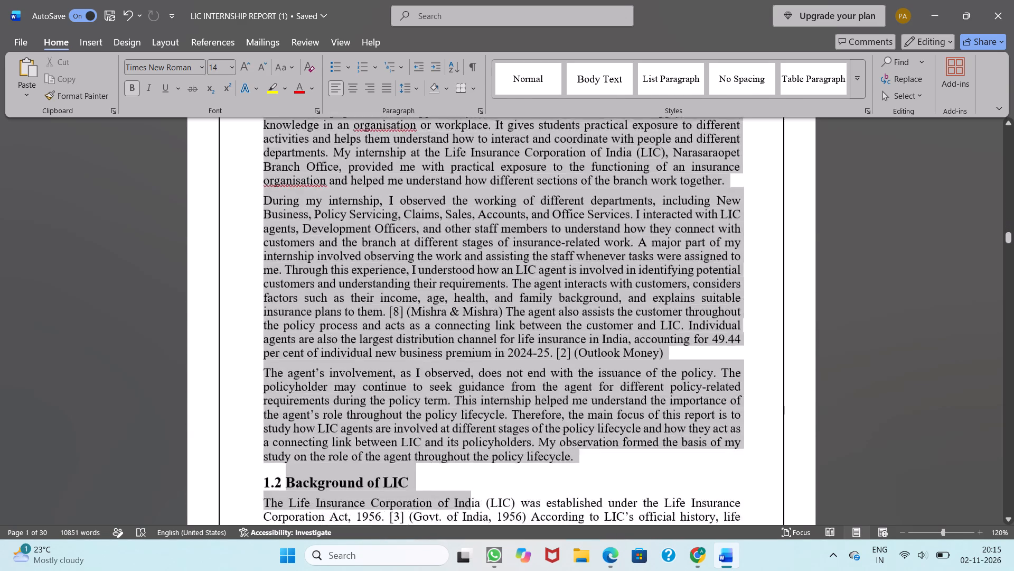
{"action": "left_click_drag", "start_coordinate": [468, 570], "coordinate": [468, 570]}
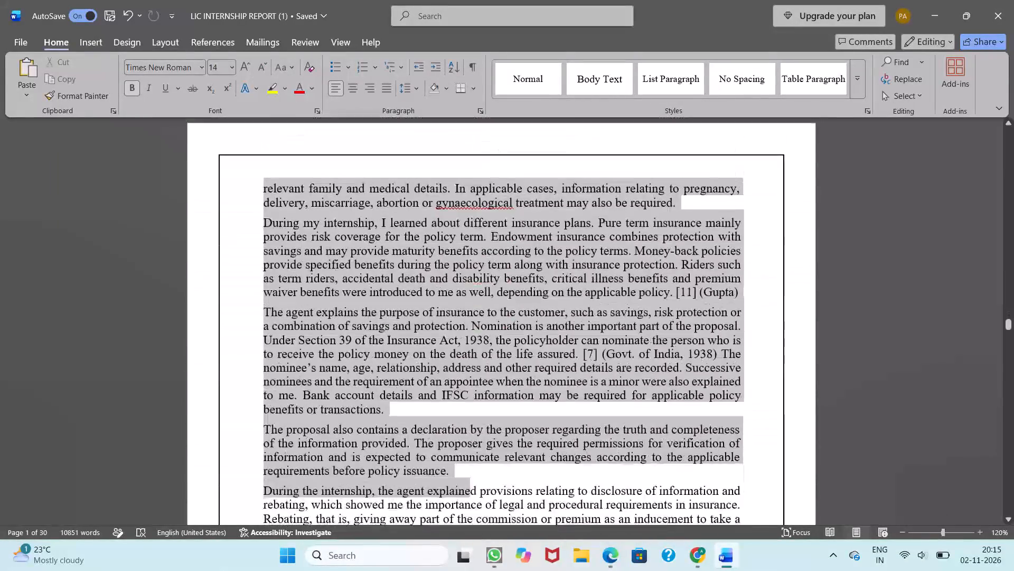
{"action": "left_click_drag", "start_coordinate": [468, 570], "coordinate": [469, 570]}
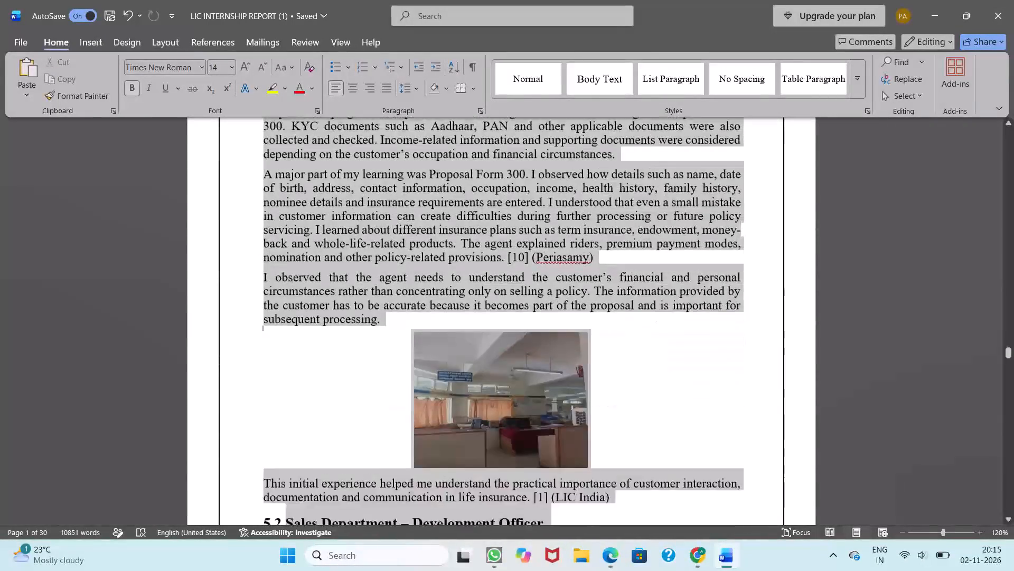
{"action": "left_click_drag", "start_coordinate": [469, 570], "coordinate": [470, 570]}
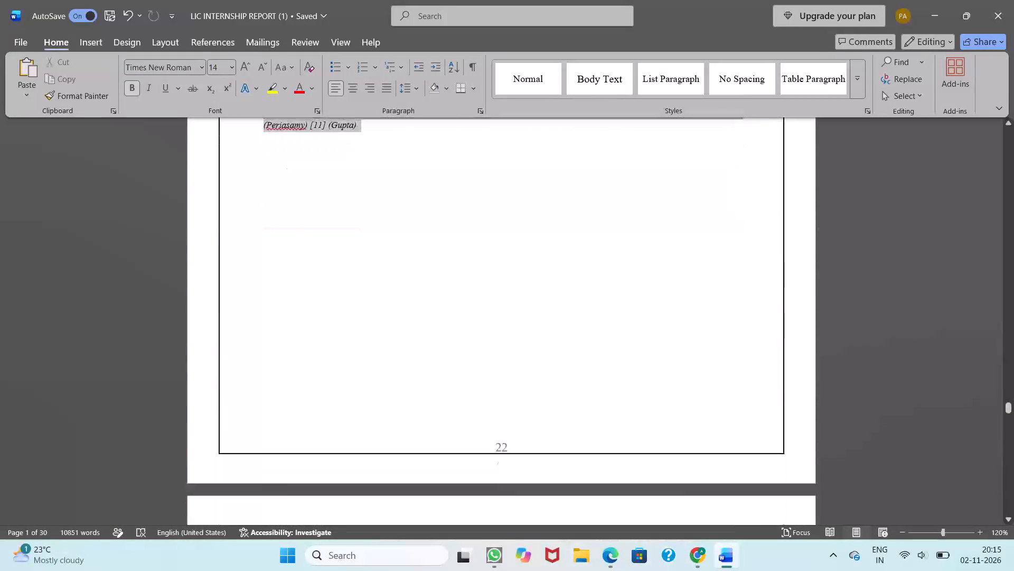
{"action": "left_click_drag", "start_coordinate": [470, 570], "coordinate": [470, 570]}
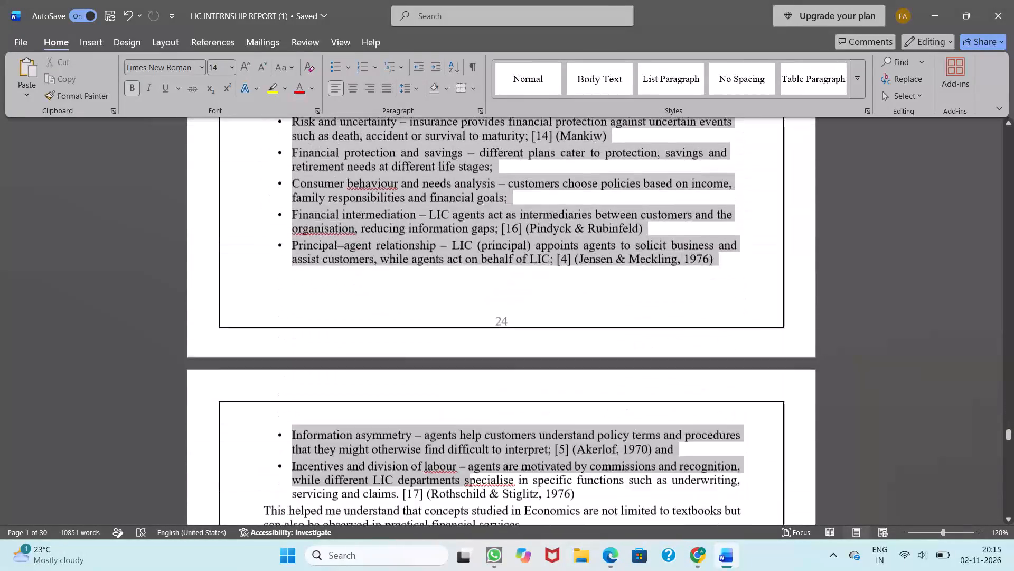
{"action": "left_click_drag", "start_coordinate": [470, 570], "coordinate": [470, 569]}
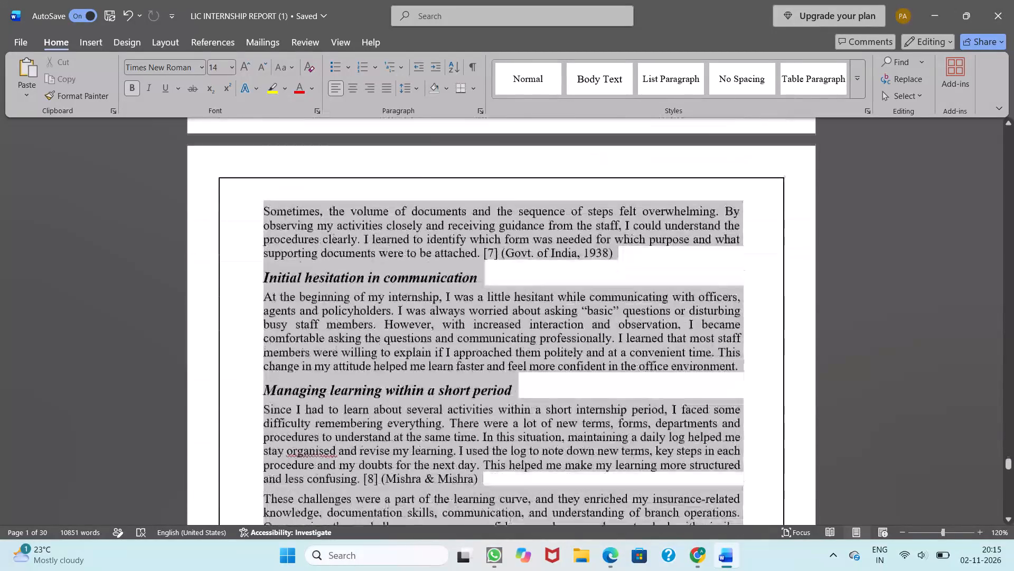
{"action": "left_click_drag", "start_coordinate": [470, 569], "coordinate": [471, 569]}
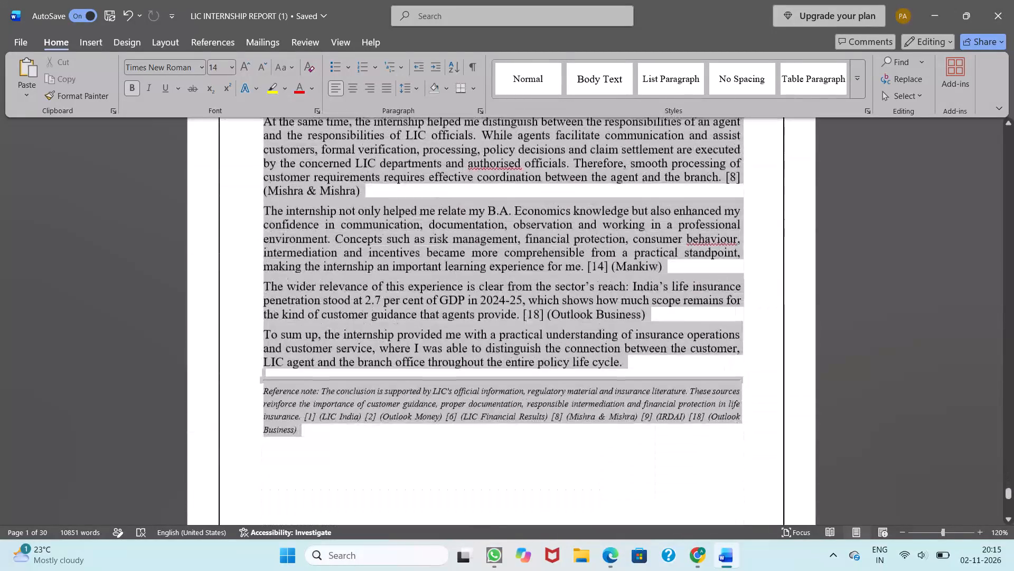
{"action": "left_click_drag", "start_coordinate": [471, 569], "coordinate": [471, 567]}
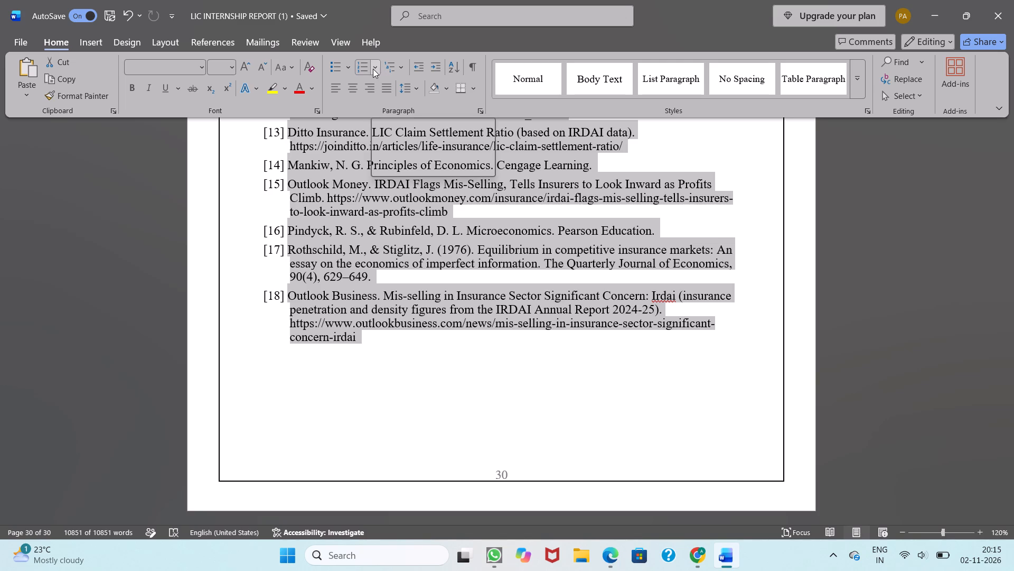
{"action": "left_click", "coordinate": [419, 88]}
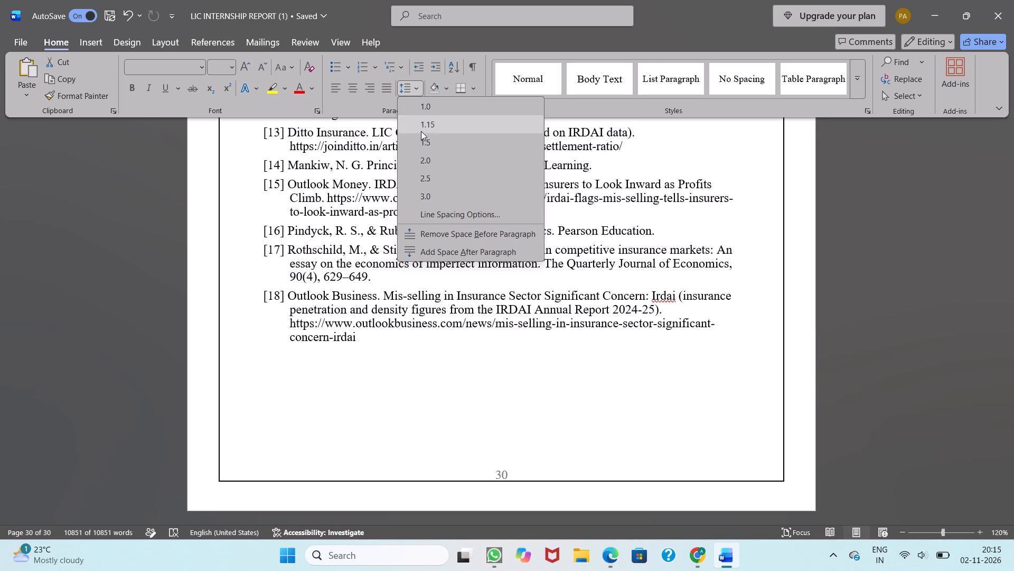
{"action": "left_click", "coordinate": [421, 143]}
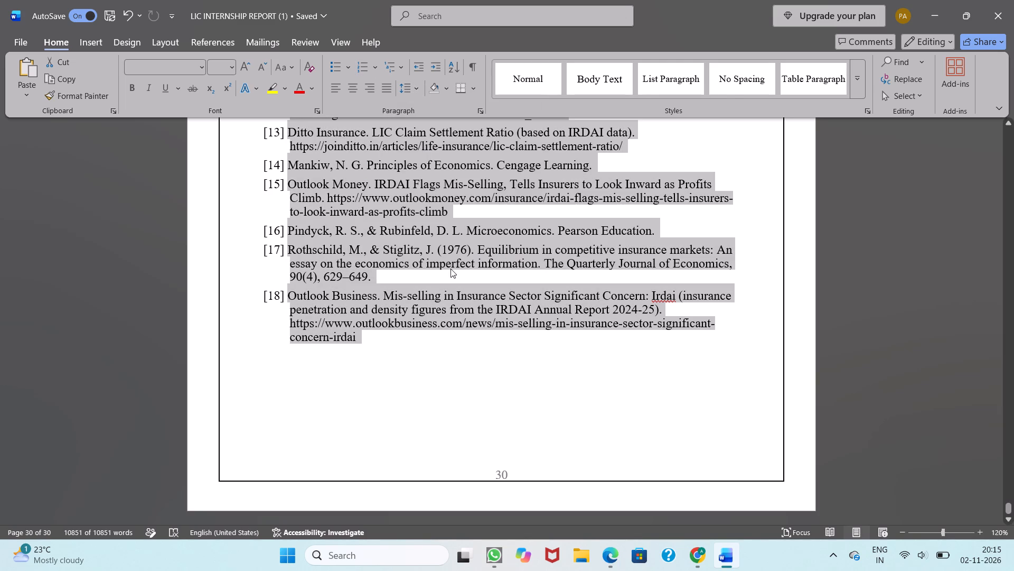
Check the line spacing and page layout of the references and conclusion pages, working backward.
{"action": "scroll", "coordinate": [450, 269], "scroll_direction": "up", "scroll_amount": 3}
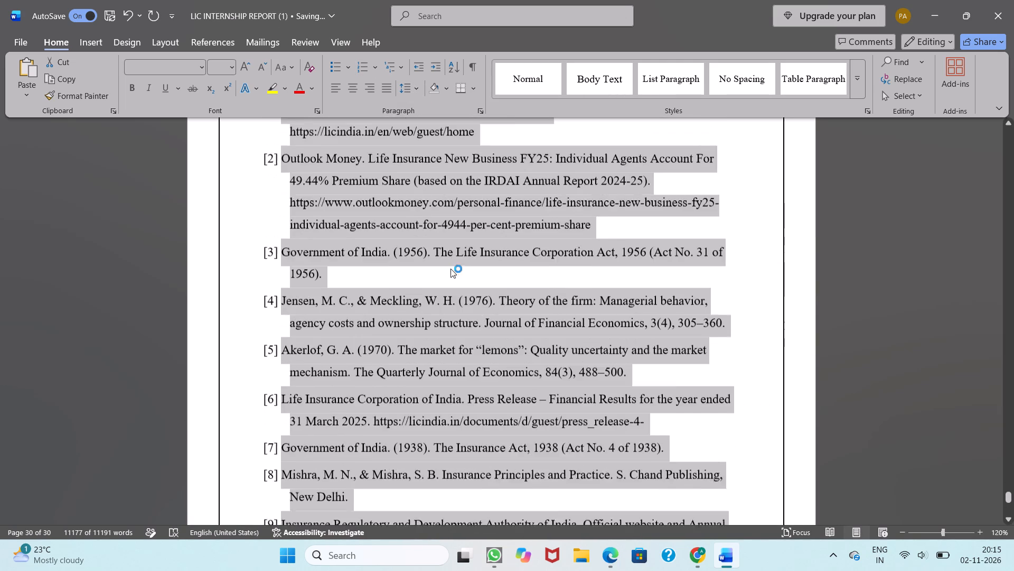
{"action": "scroll", "coordinate": [450, 269], "scroll_direction": "down", "scroll_amount": 3}
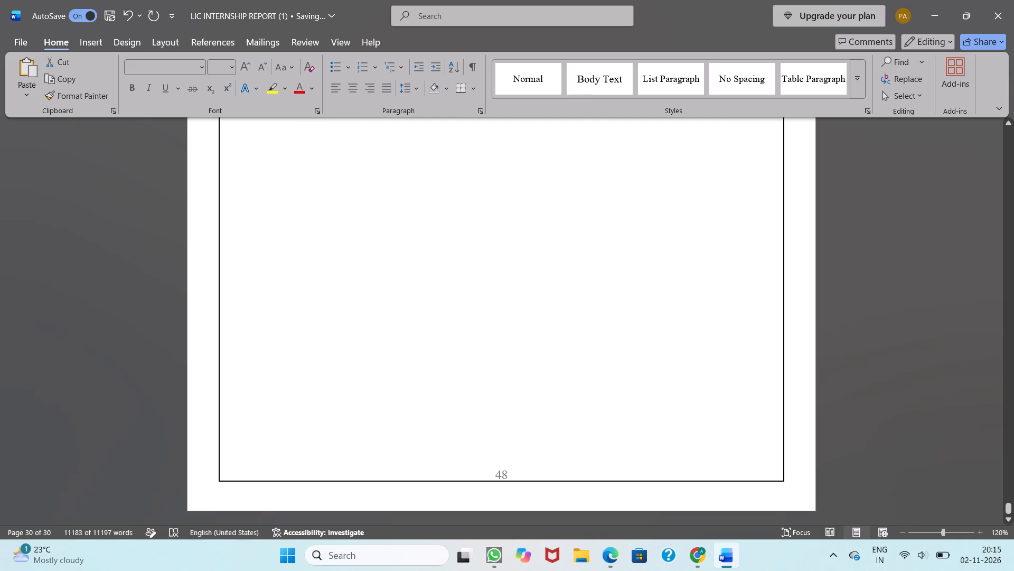
{"action": "scroll", "coordinate": [450, 269], "scroll_direction": "up", "scroll_amount": 5}
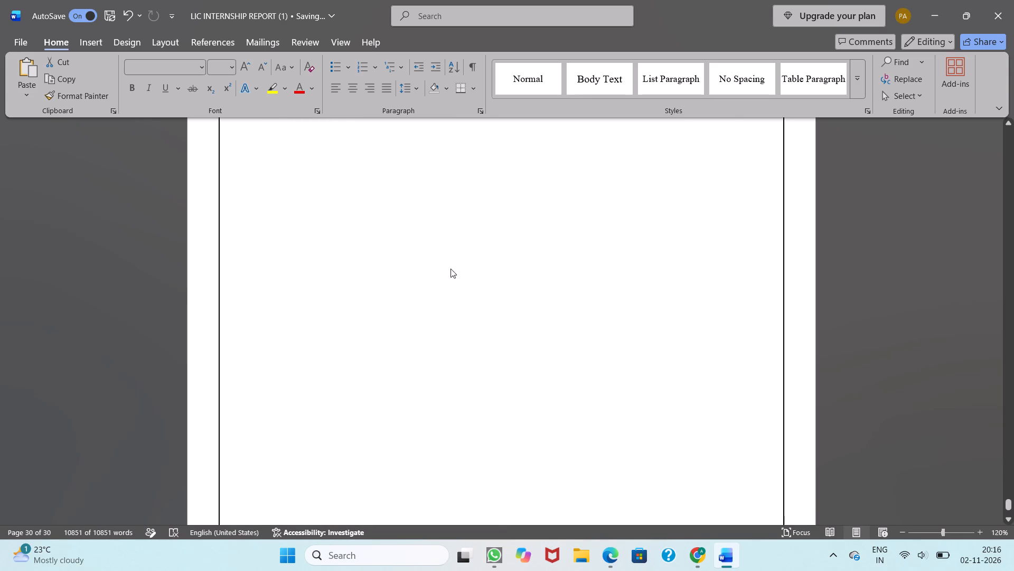
{"action": "scroll", "coordinate": [450, 269], "scroll_direction": "up", "scroll_amount": 7}
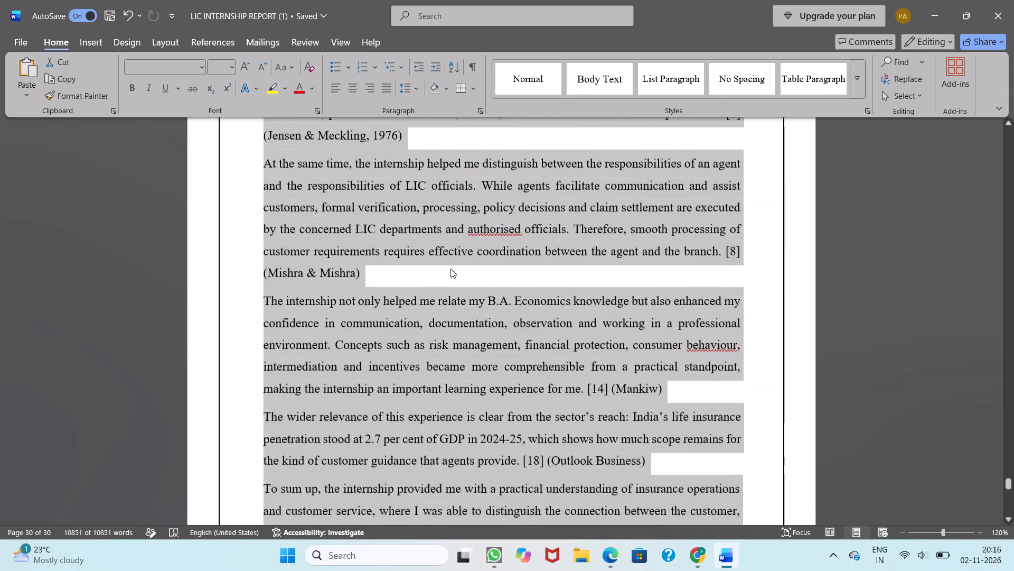
{"action": "scroll", "coordinate": [450, 269], "scroll_direction": "up", "scroll_amount": 3}
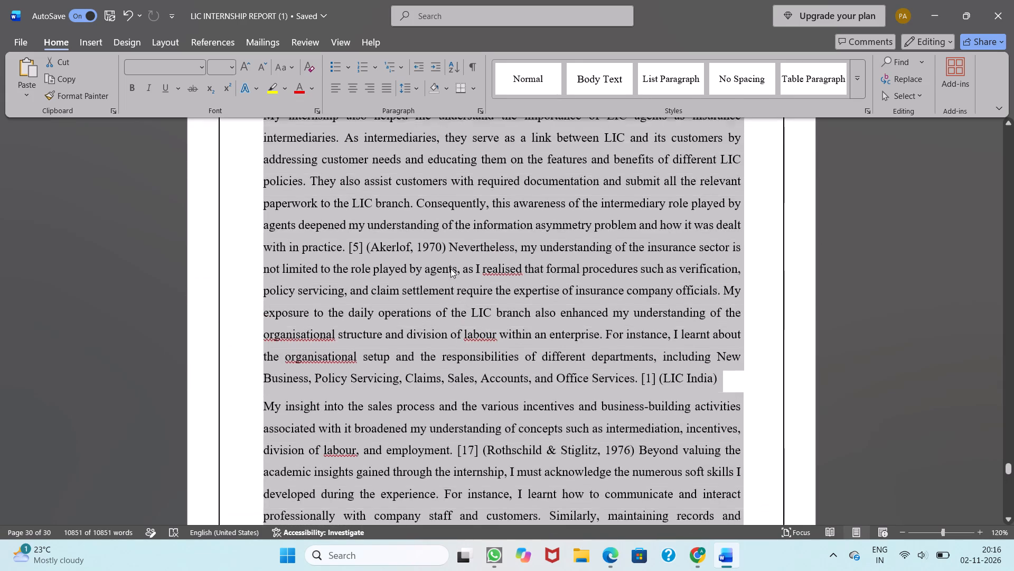
Check the line spacing from the internship challenges pages back through the skills, chapter 5 and contents pages to the cover.
{"action": "scroll", "coordinate": [450, 269], "scroll_direction": "up", "scroll_amount": 6}
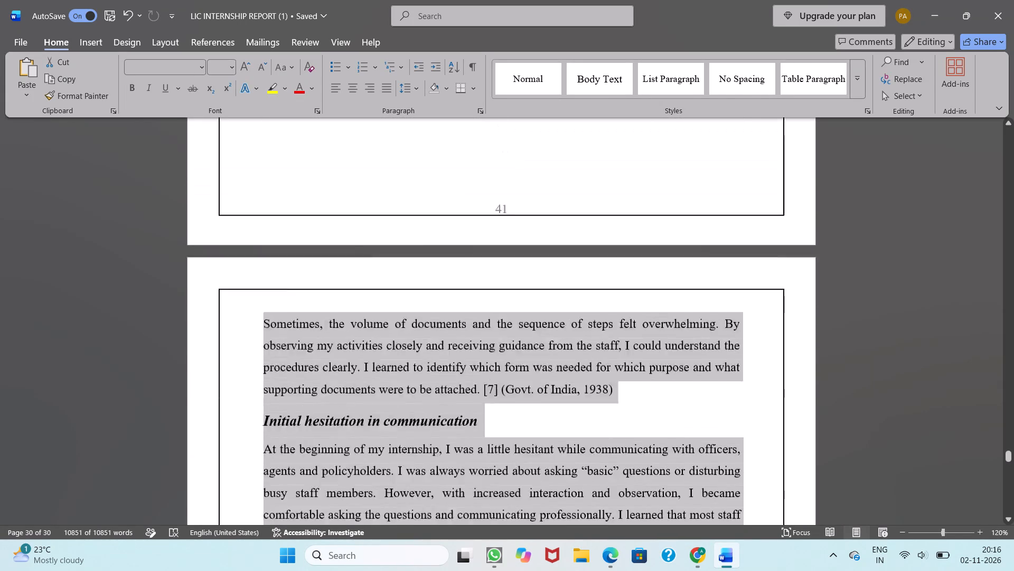
{"action": "scroll", "coordinate": [450, 269], "scroll_direction": "up", "scroll_amount": 3}
{"action": "scroll", "coordinate": [450, 269], "scroll_direction": "down", "scroll_amount": 1}
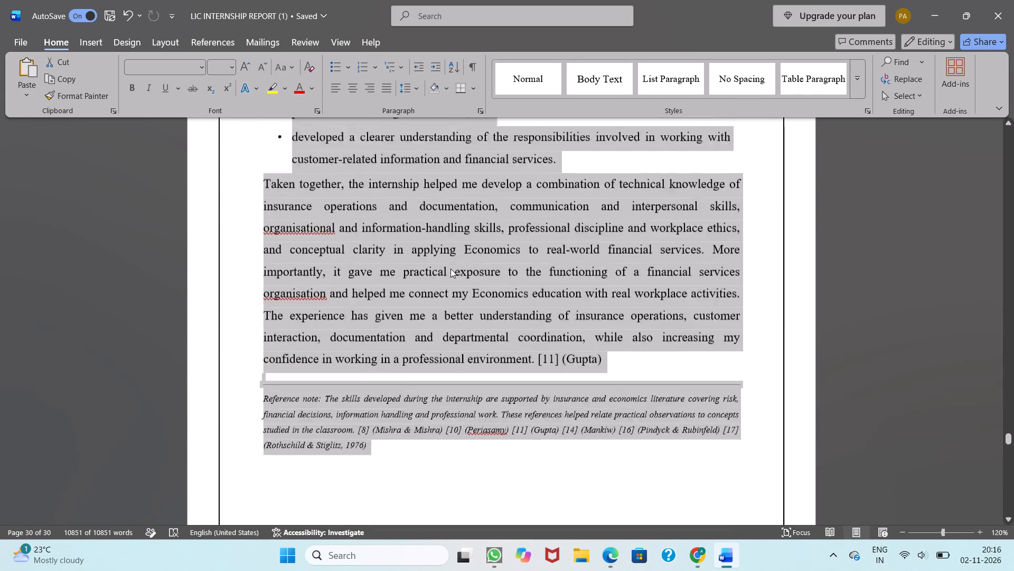
{"action": "scroll", "coordinate": [450, 269], "scroll_direction": "down", "scroll_amount": 1}
{"action": "scroll", "coordinate": [450, 269], "scroll_direction": "up", "scroll_amount": 6}
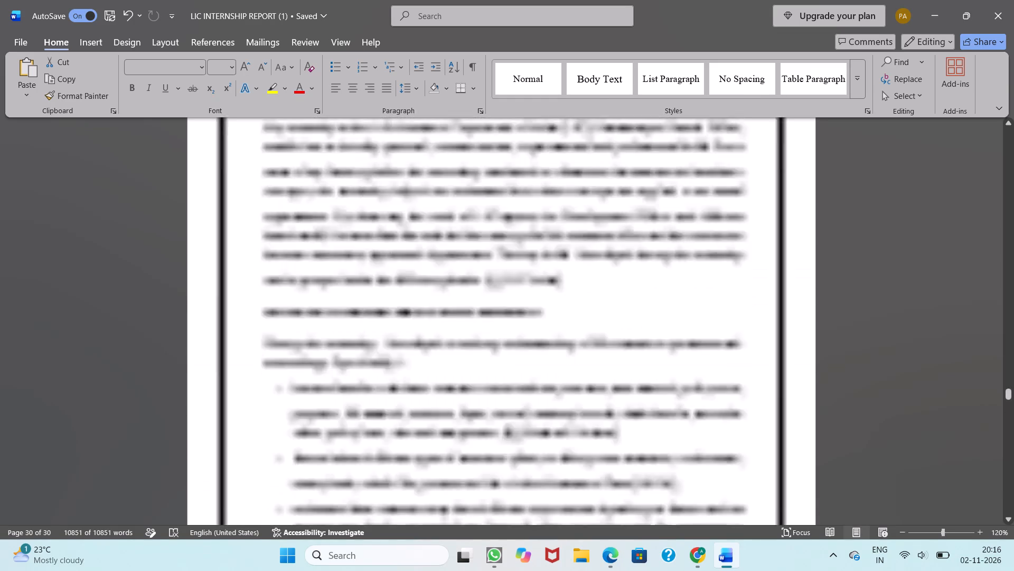
{"action": "scroll", "coordinate": [450, 269], "scroll_direction": "up", "scroll_amount": 7}
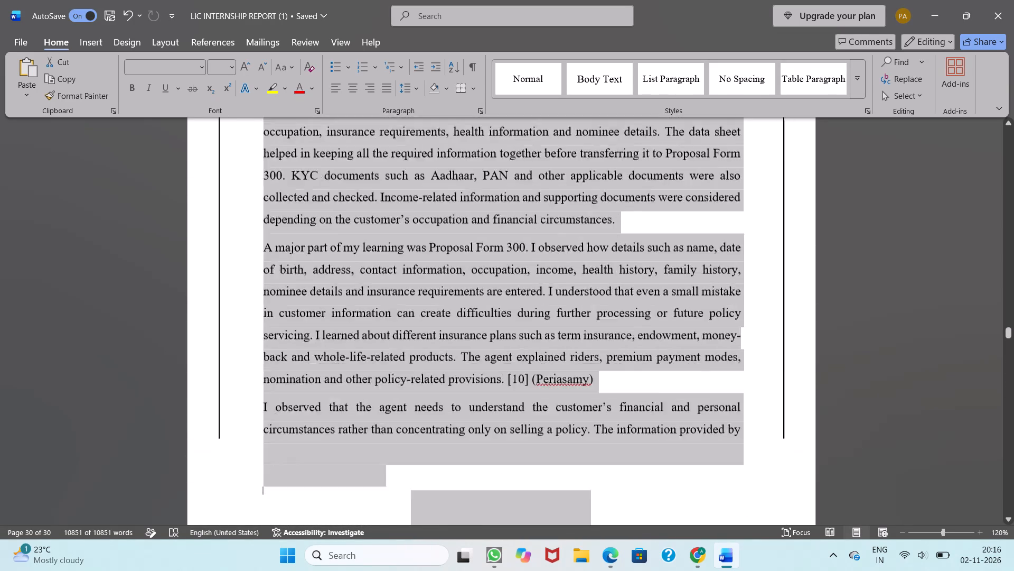
{"action": "scroll", "coordinate": [450, 269], "scroll_direction": "up", "scroll_amount": 6}
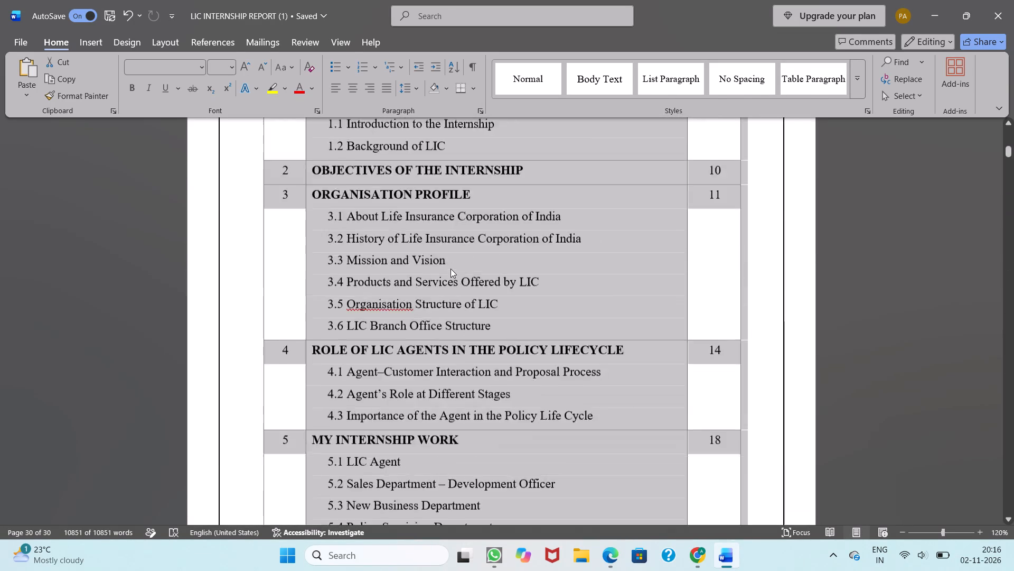
{"action": "scroll", "coordinate": [450, 269], "scroll_direction": "up", "scroll_amount": 6}
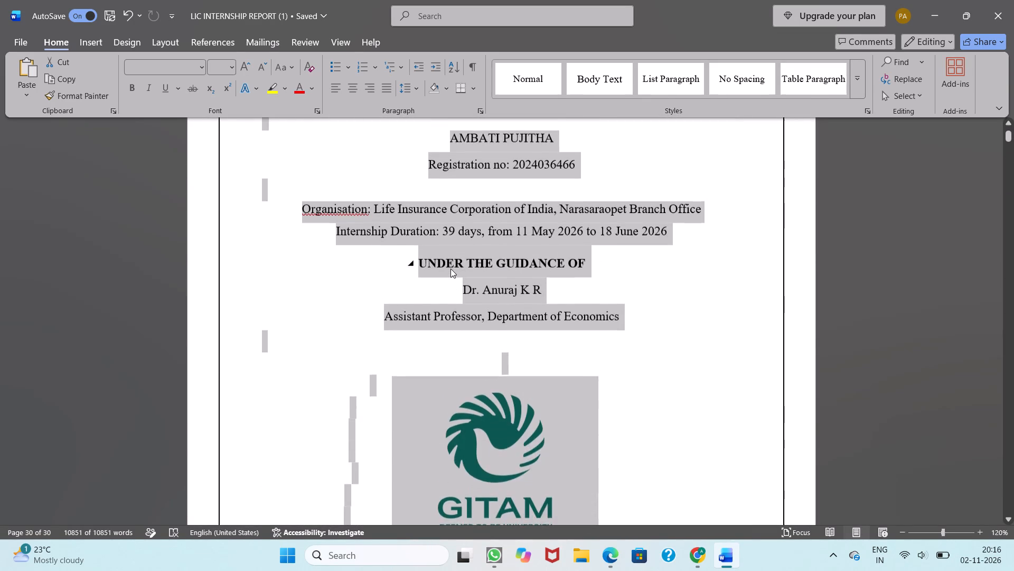
{"action": "scroll", "coordinate": [450, 269], "scroll_direction": "up", "scroll_amount": 2}
{"action": "left_click", "coordinate": [869, 326]}
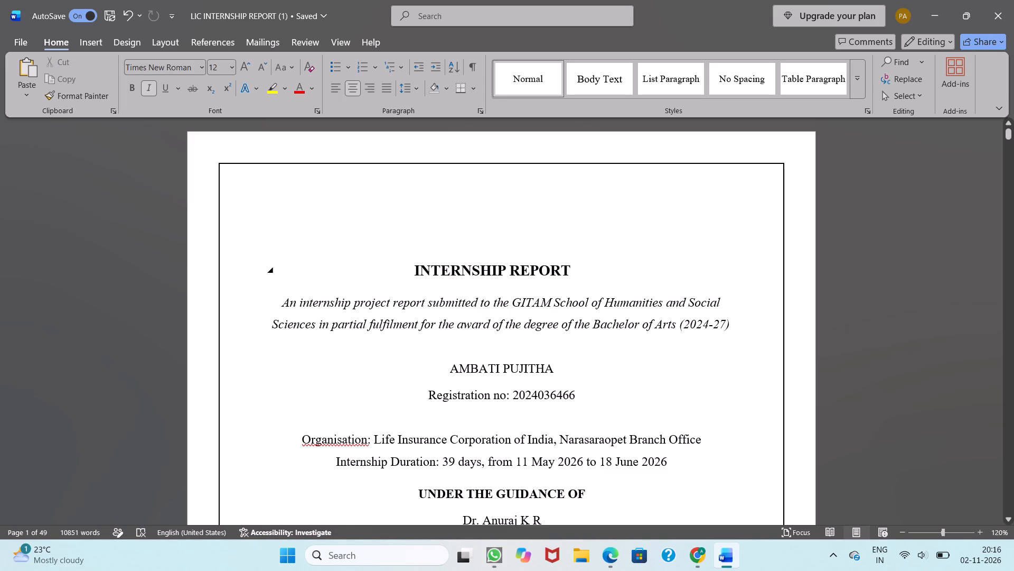
Add two spaces before the INTERNSHIP REPORT title on the cover page.
{"action": "left_click", "coordinate": [412, 270]}
{"action": "key", "text": "space"}
{"action": "key", "text": "space"}
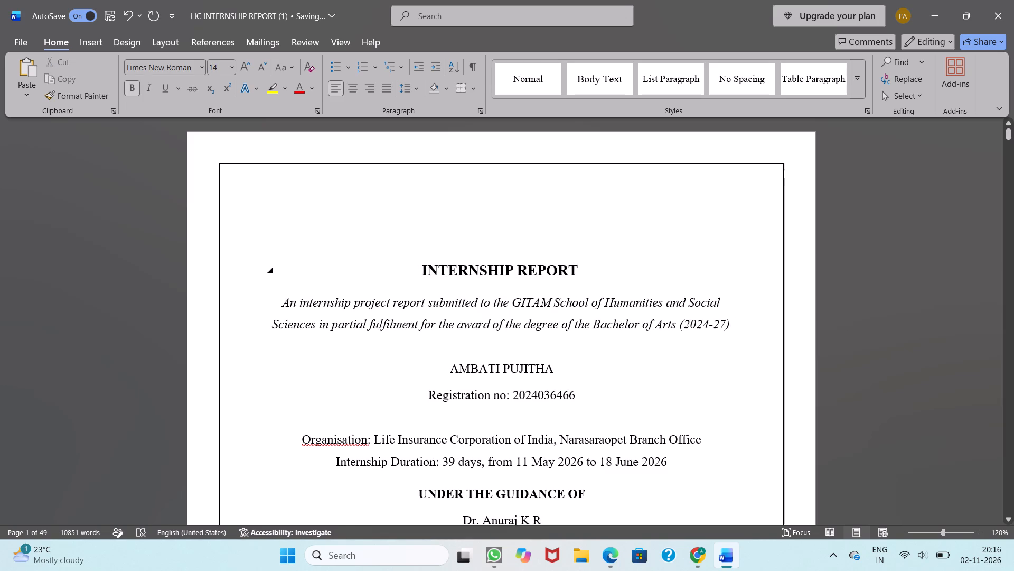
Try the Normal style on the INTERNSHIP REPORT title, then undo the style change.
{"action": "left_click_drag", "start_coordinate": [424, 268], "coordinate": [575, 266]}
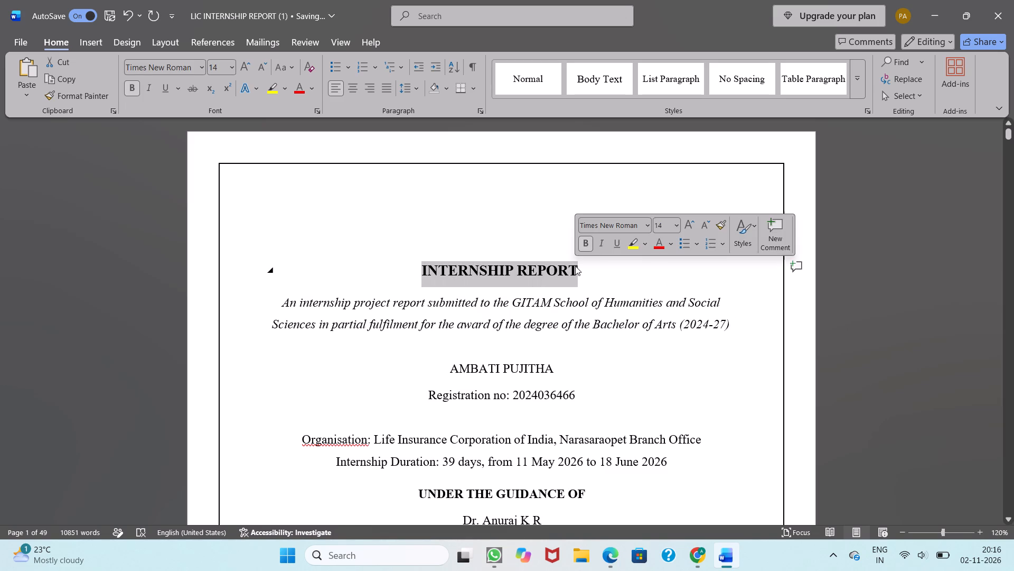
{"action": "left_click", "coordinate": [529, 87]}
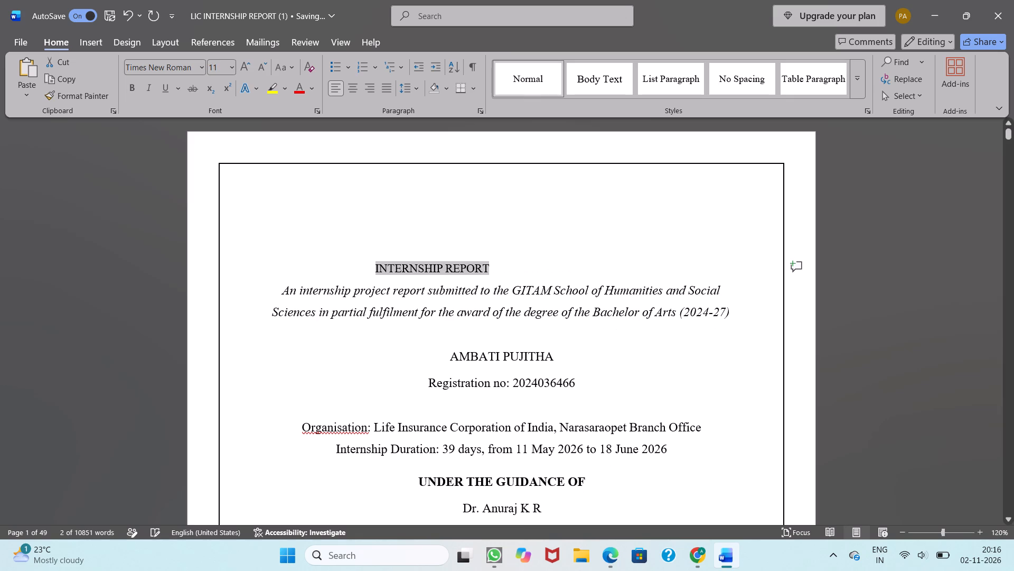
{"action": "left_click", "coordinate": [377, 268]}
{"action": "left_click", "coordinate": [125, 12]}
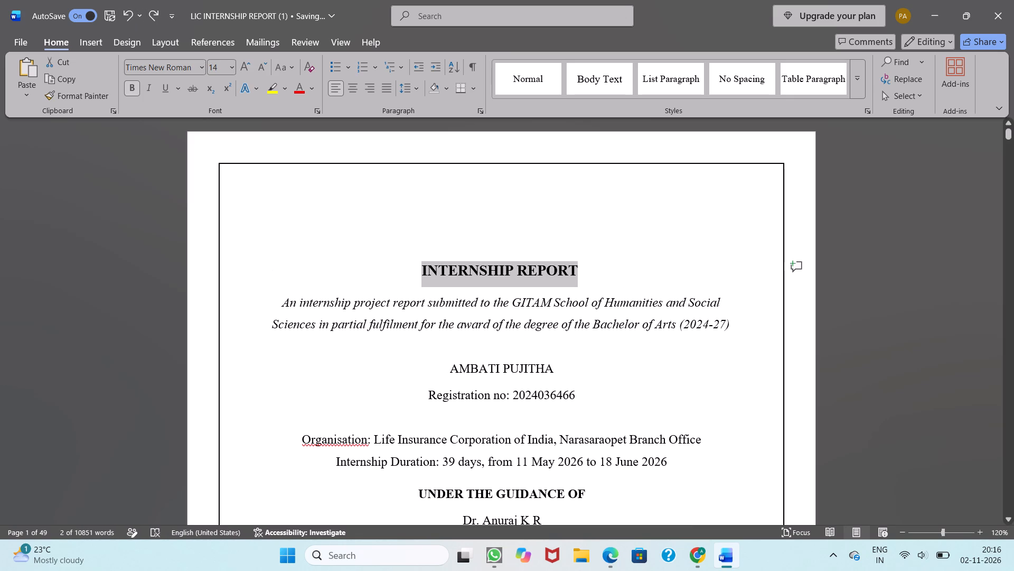
Apply the Normal style to the INTERNSHIP REPORT title on the cover page.
{"action": "scroll", "coordinate": [505, 337], "scroll_direction": "down", "scroll_amount": 1}
{"action": "scroll", "coordinate": [505, 337], "scroll_direction": "up", "scroll_amount": 1}
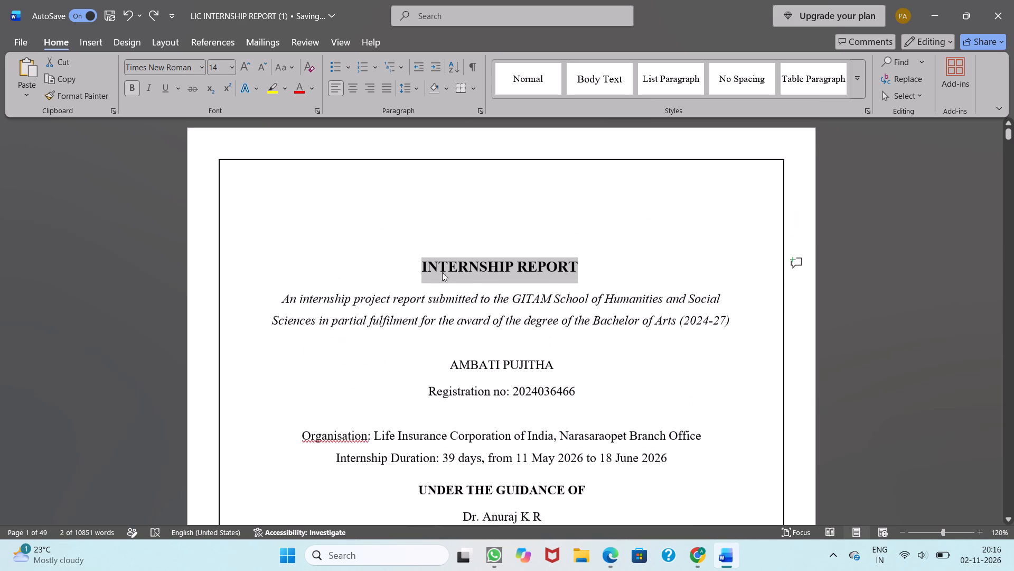
{"action": "left_click", "coordinate": [424, 271]}
{"action": "left_click_drag", "start_coordinate": [423, 268], "coordinate": [580, 263]}
{"action": "double_click", "coordinate": [536, 76]}
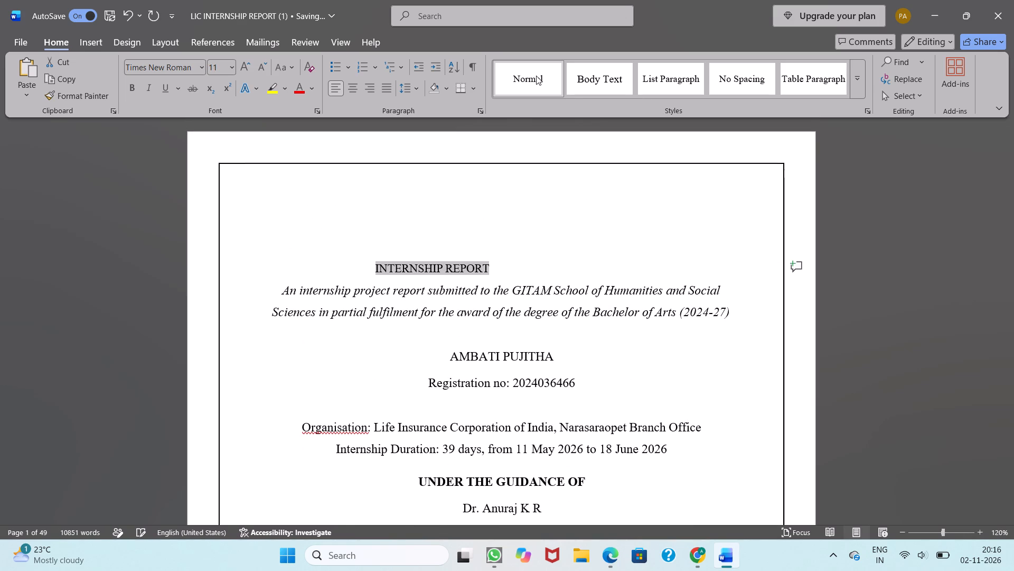
Make the INTERNSHIP REPORT title on the cover page bold.
{"action": "left_click_drag", "start_coordinate": [374, 273], "coordinate": [475, 275]}
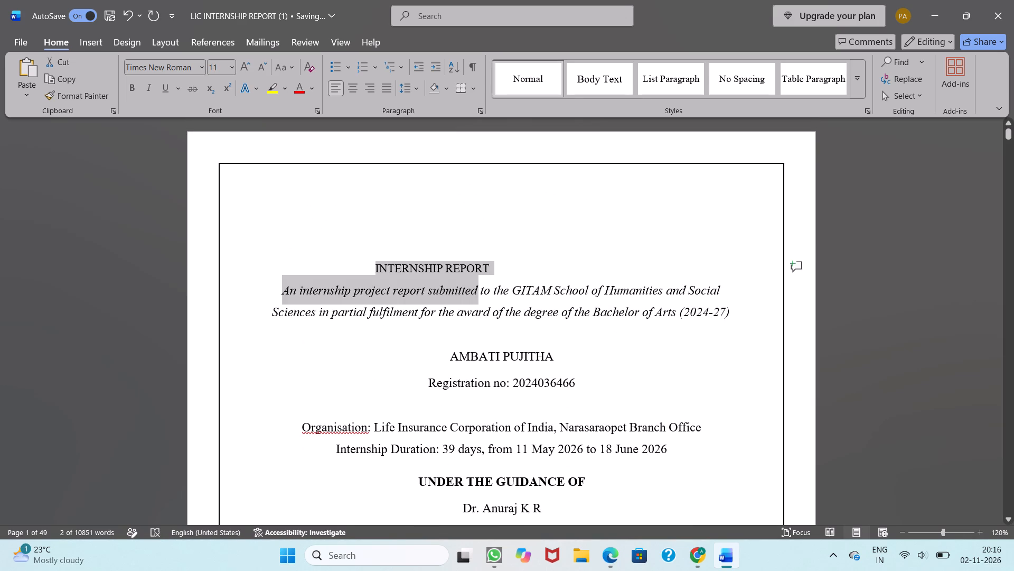
{"action": "left_click_drag", "start_coordinate": [475, 275], "coordinate": [487, 266]}
{"action": "left_click", "coordinate": [499, 240]}
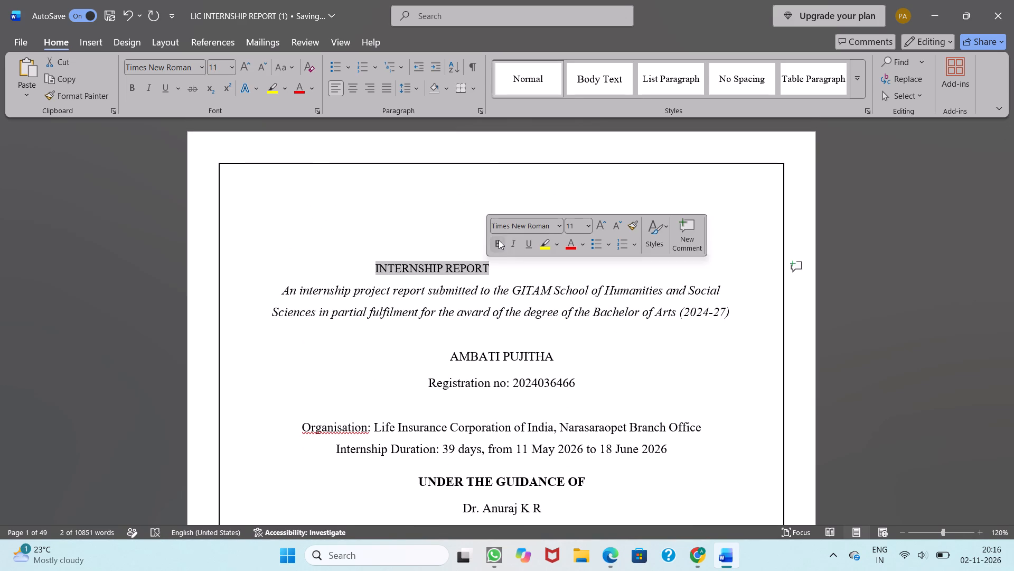
Set the font size of the INTERNSHIP REPORT title on the cover page to 14.
{"action": "left_click", "coordinate": [588, 222]}
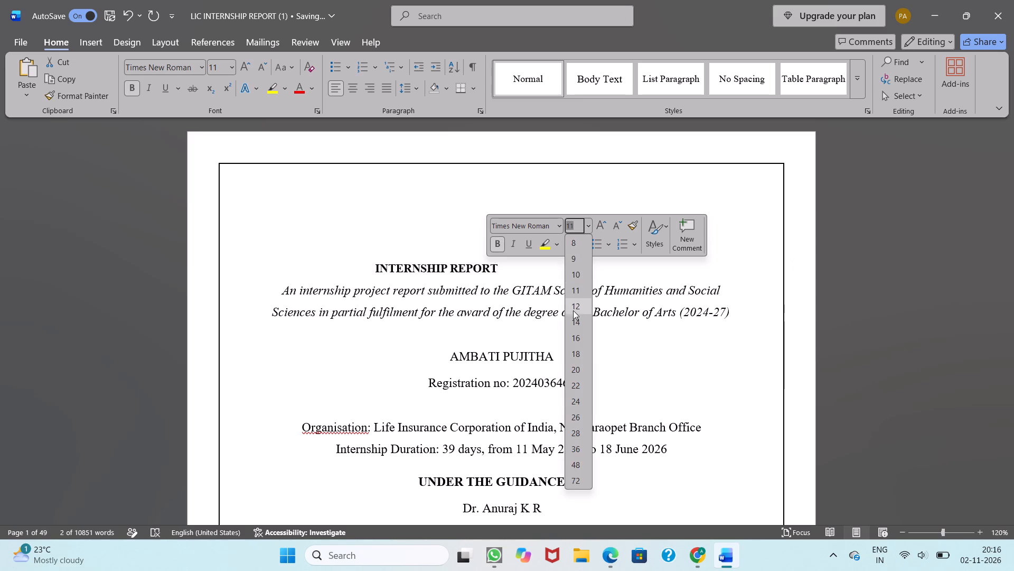
{"action": "left_click", "coordinate": [573, 323]}
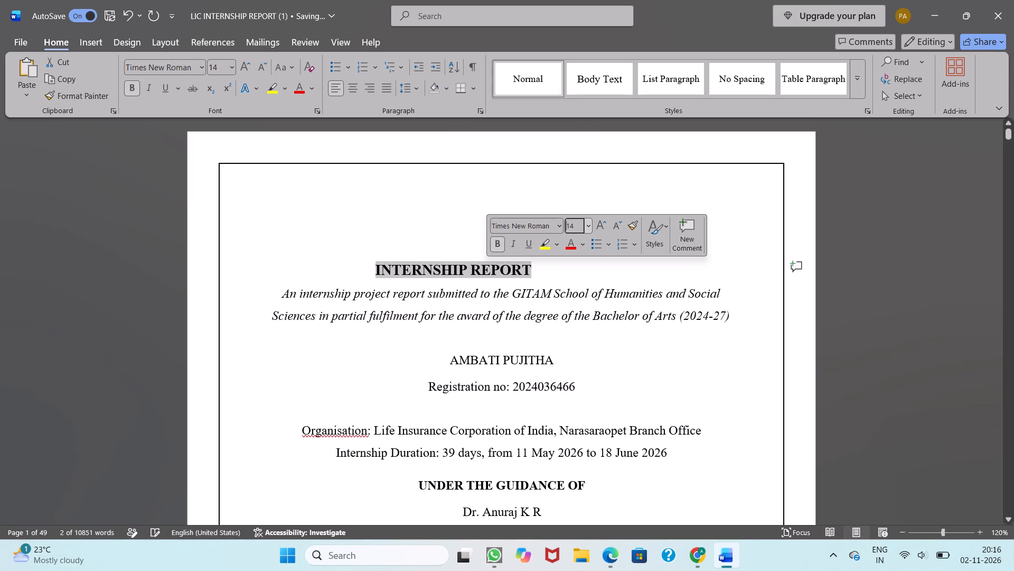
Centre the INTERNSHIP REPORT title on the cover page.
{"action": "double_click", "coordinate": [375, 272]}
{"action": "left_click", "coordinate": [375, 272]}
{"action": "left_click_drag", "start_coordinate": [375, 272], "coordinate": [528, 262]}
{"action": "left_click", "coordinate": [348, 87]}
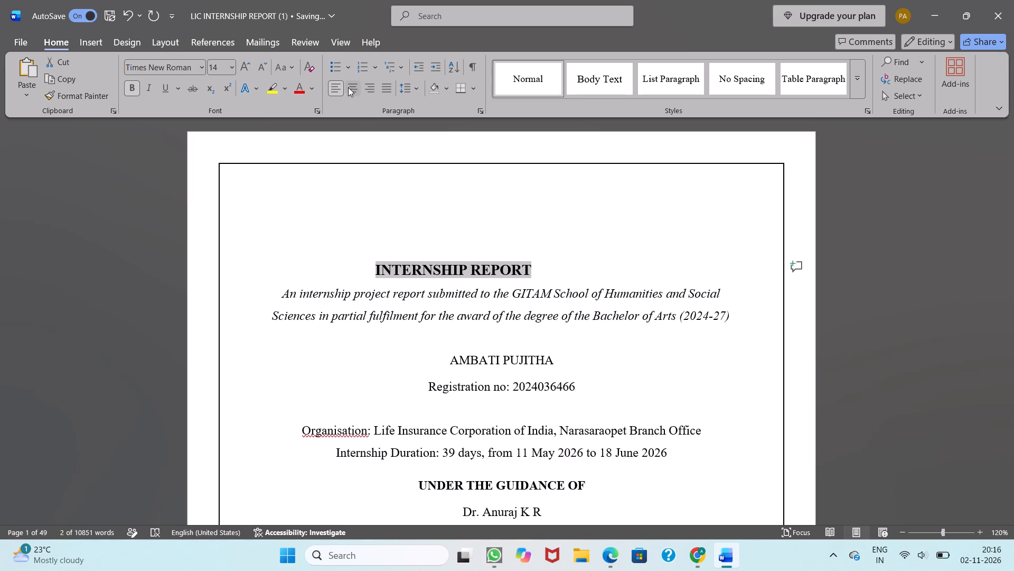
Delete the empty line directly above the INTERNSHIP REPORT title.
{"action": "left_click", "coordinate": [480, 260]}
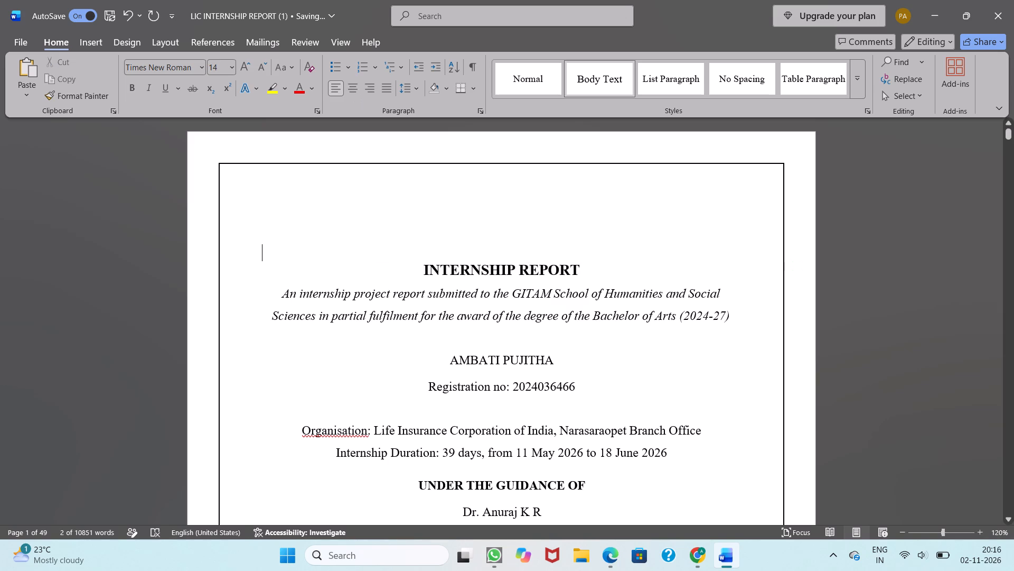
{"action": "left_click", "coordinate": [410, 262]}
{"action": "key", "text": "BackSpace"}
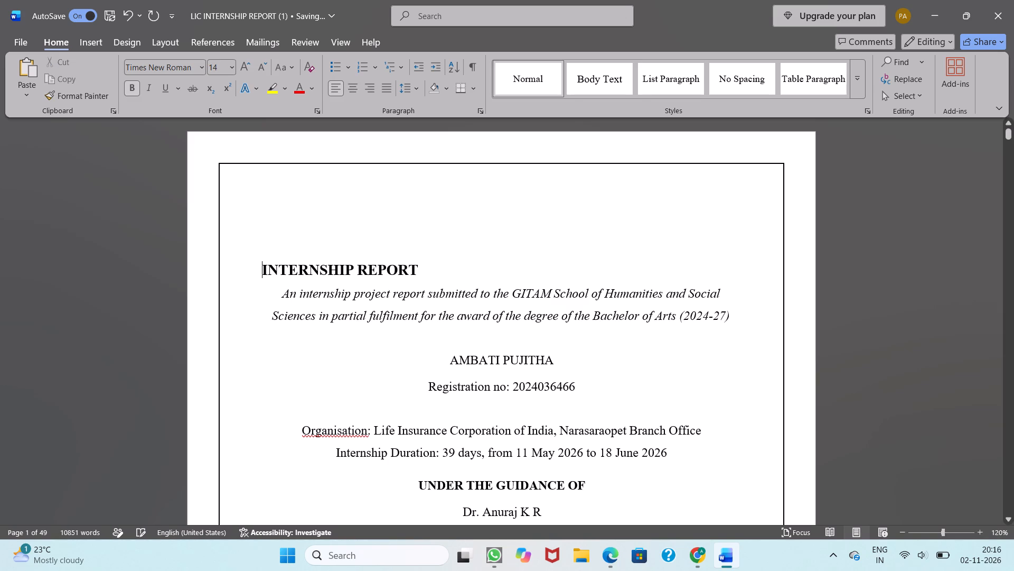
{"action": "key", "text": "BackSpace"}
Insert a run of spaces before the INTERNSHIP REPORT title to move it towards the middle of the page.
{"action": "key", "text": "space"}
{"action": "key", "text": "space"}
{"action": "key", "text": "space"}
{"action": "key", "text": "space"}
{"action": "key", "text": "space"}
{"action": "key", "text": "space"}
{"action": "key", "text": "space"}
{"action": "key", "text": "space"}
{"action": "key", "text": "space"}
{"action": "key", "text": "space"}
{"action": "key", "text": "space"}
{"action": "key", "text": "space"}
{"action": "key", "text": "space"}
{"action": "key", "text": "space"}
{"action": "key", "text": "space"}
{"action": "key", "text": "space"}
{"action": "key", "text": "space"}
{"action": "key", "text": "space"}
{"action": "key", "text": "space"}
{"action": "key", "text": "space"}
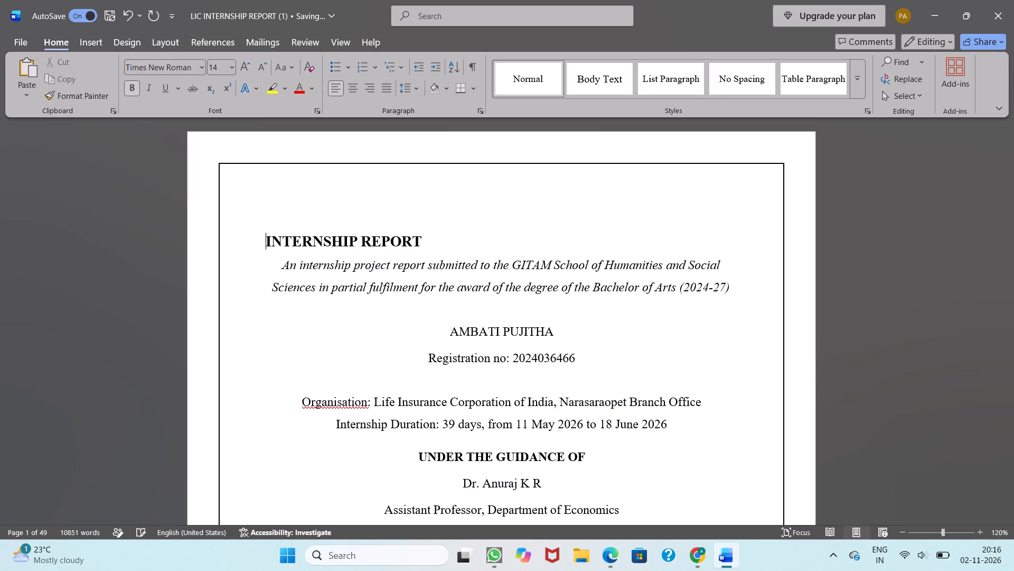
{"action": "key", "text": "space"}
{"action": "key", "text": "space"}
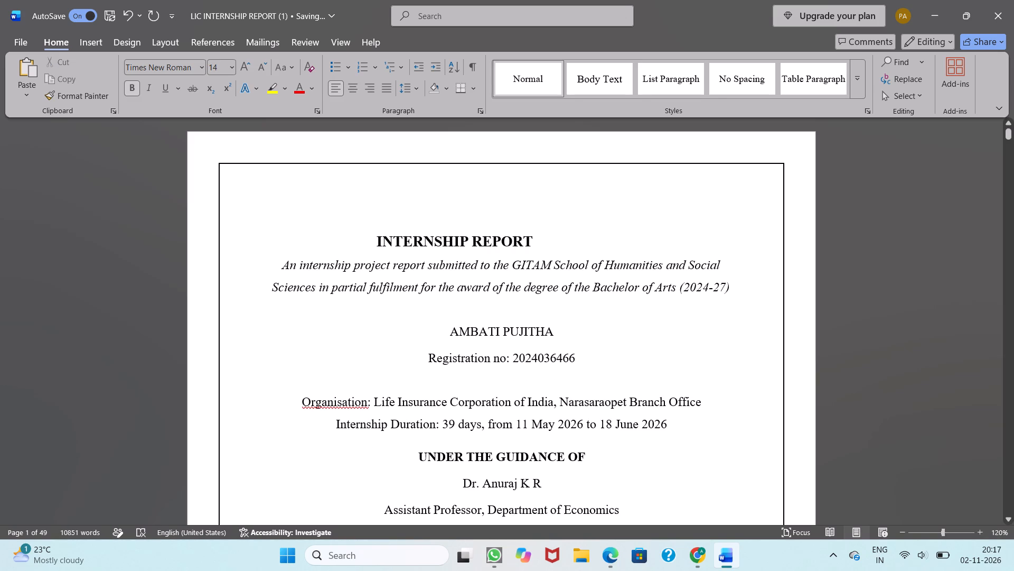
Centre-align the INTERNSHIP REPORT title line on the cover page.
{"action": "left_click_drag", "start_coordinate": [377, 239], "coordinate": [517, 245]}
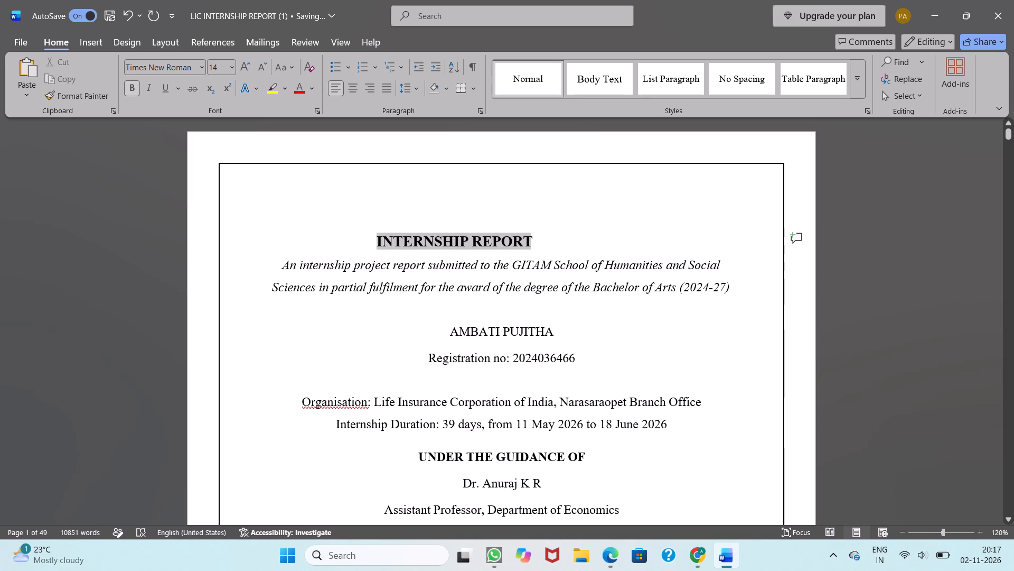
{"action": "left_click_drag", "start_coordinate": [517, 245], "coordinate": [527, 245]}
{"action": "left_click", "coordinate": [353, 89]}
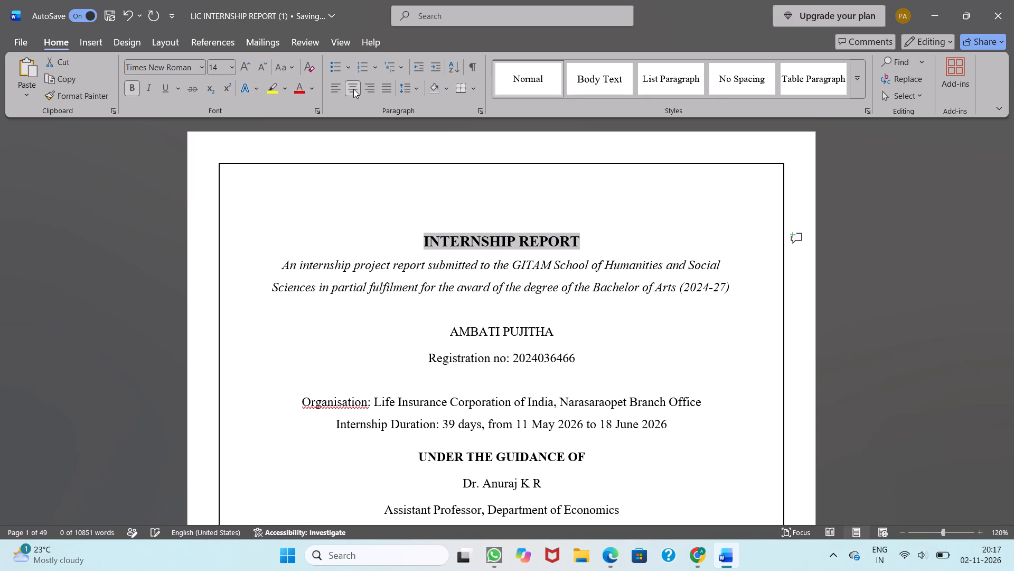
{"action": "left_click", "coordinate": [1000, 418]}
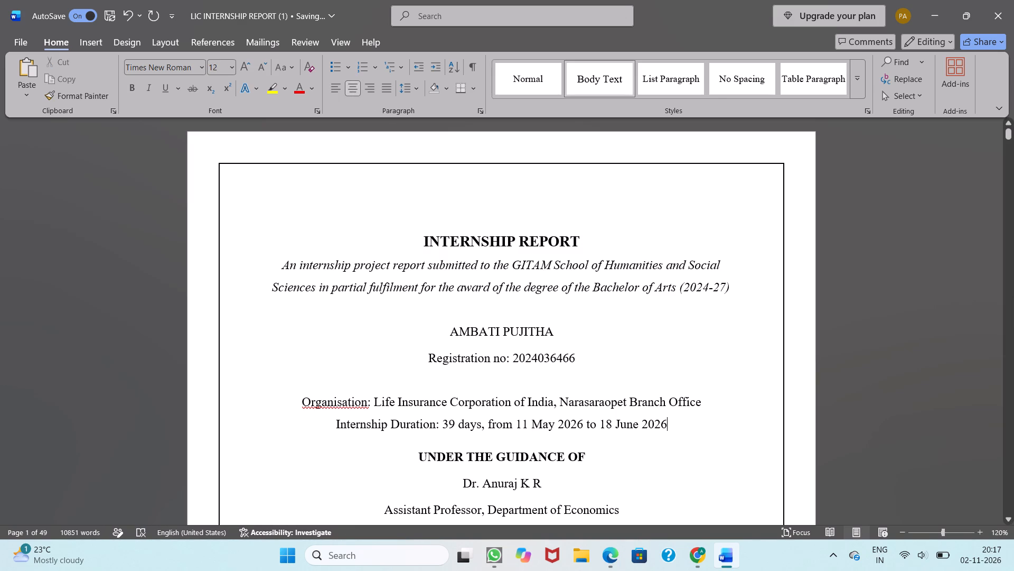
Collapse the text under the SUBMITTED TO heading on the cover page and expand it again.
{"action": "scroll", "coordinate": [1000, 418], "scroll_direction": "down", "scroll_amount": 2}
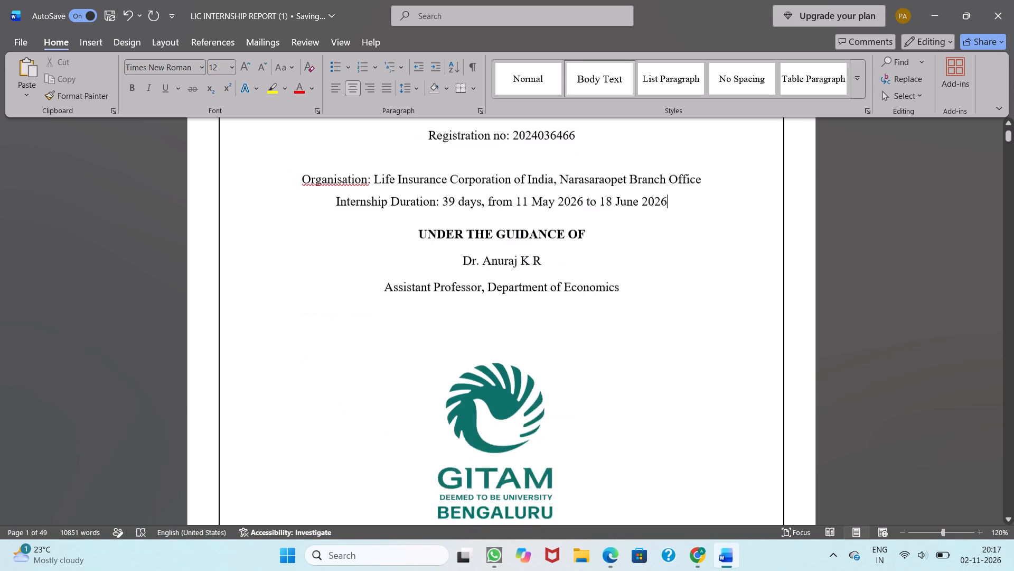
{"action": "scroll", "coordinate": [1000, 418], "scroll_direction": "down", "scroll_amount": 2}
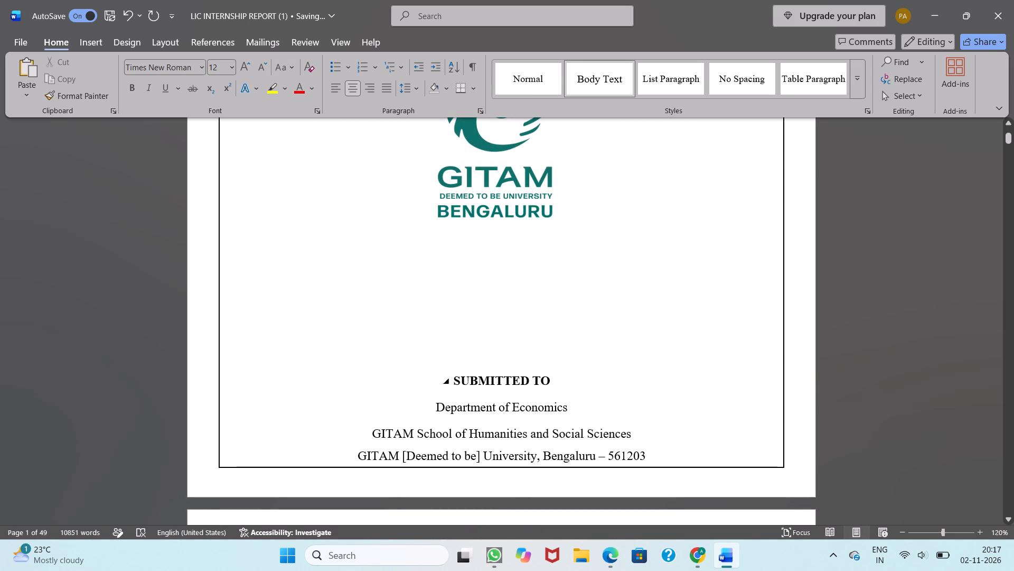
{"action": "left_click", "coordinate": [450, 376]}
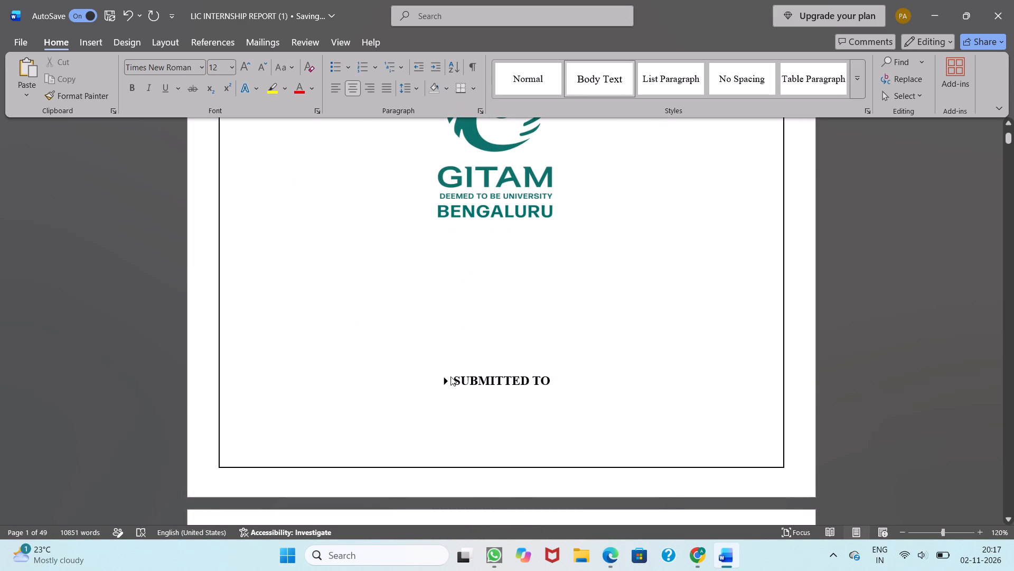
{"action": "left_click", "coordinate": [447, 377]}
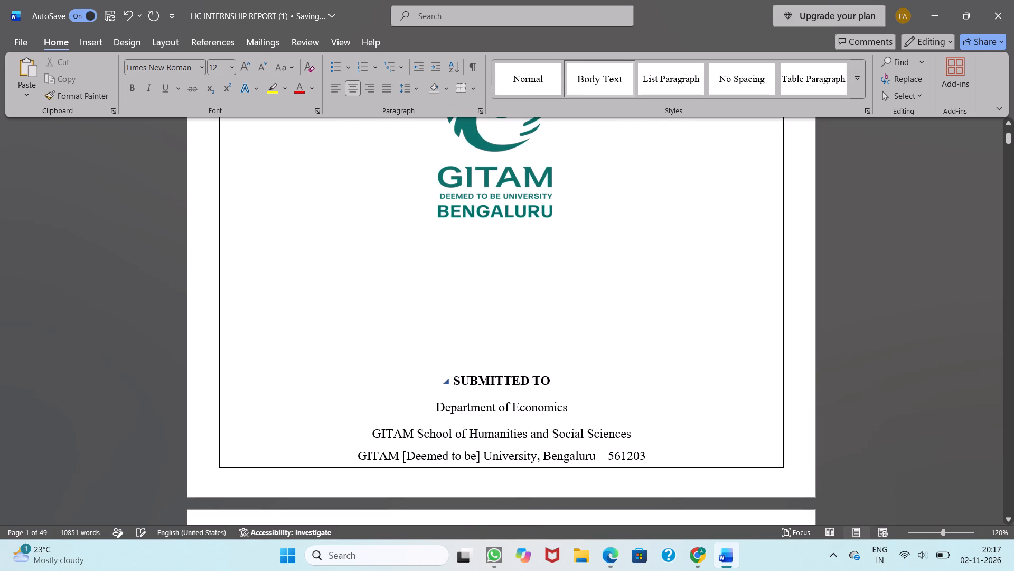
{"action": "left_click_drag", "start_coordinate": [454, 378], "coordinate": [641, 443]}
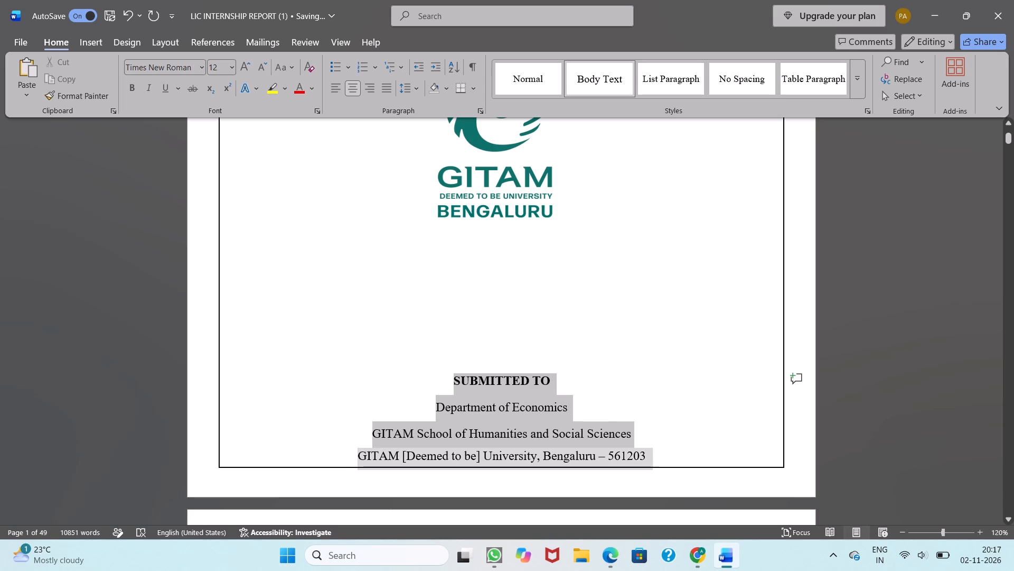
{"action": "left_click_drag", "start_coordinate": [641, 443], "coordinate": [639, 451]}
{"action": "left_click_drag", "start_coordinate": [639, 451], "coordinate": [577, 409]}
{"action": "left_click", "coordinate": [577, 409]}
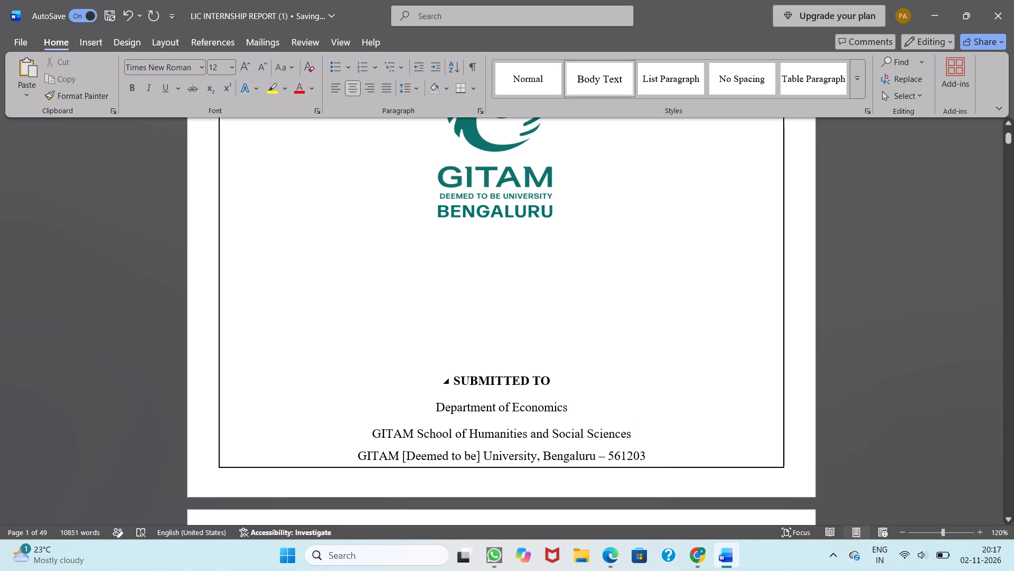
Apply the Normal style to the SUBMITTED TO heading on the cover page.
{"action": "left_click_drag", "start_coordinate": [451, 382], "coordinate": [552, 385]}
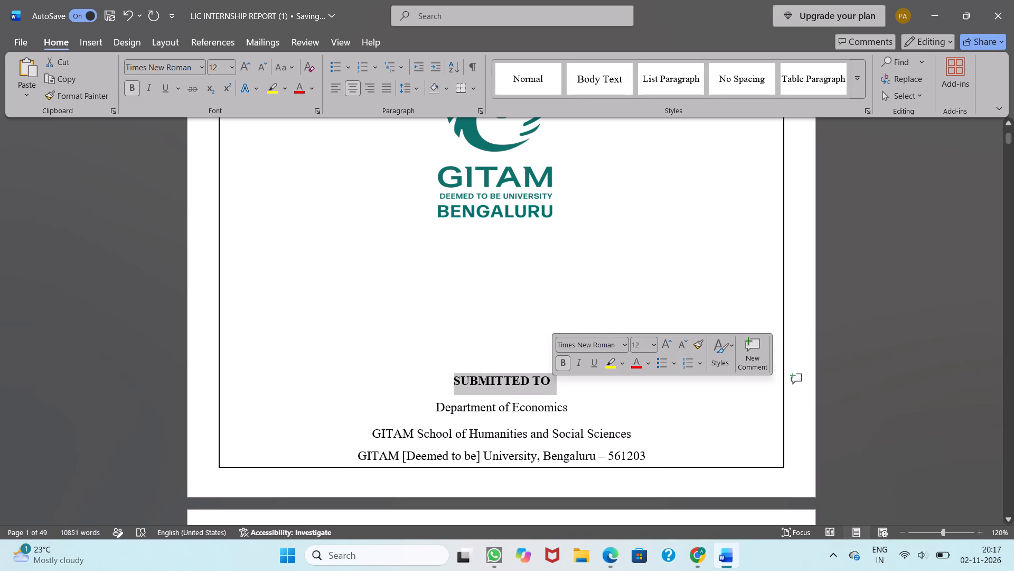
{"action": "left_click", "coordinate": [550, 89]}
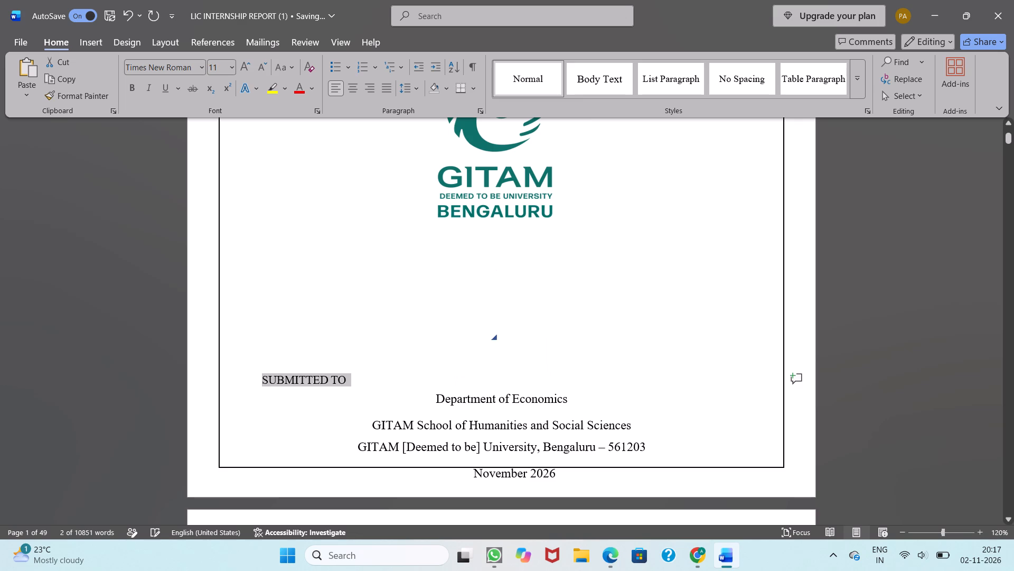
Format the SUBMITTED TO line as 12-point bold text.
{"action": "left_click", "coordinate": [255, 375]}
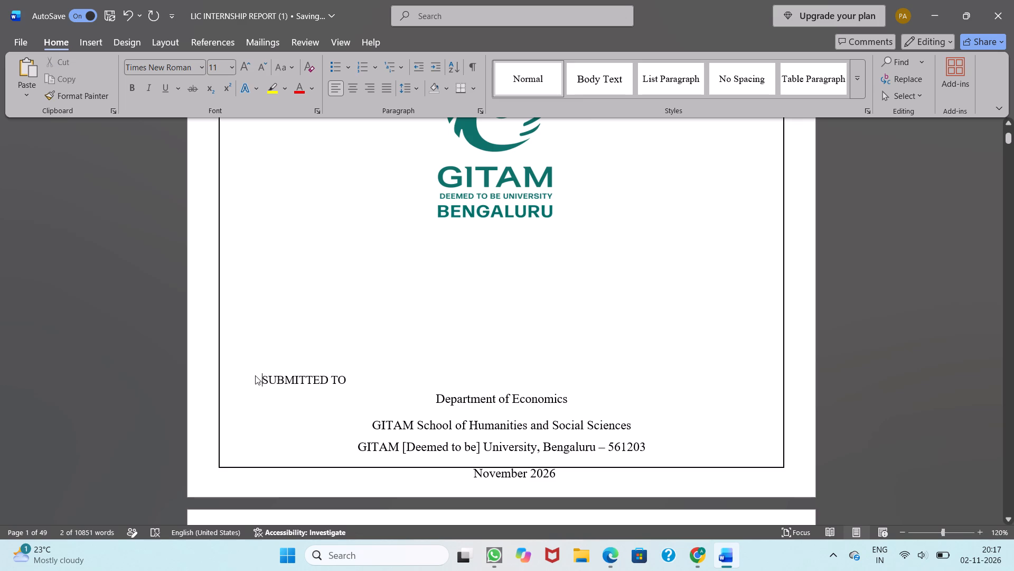
{"action": "left_click_drag", "start_coordinate": [260, 375], "coordinate": [325, 377]}
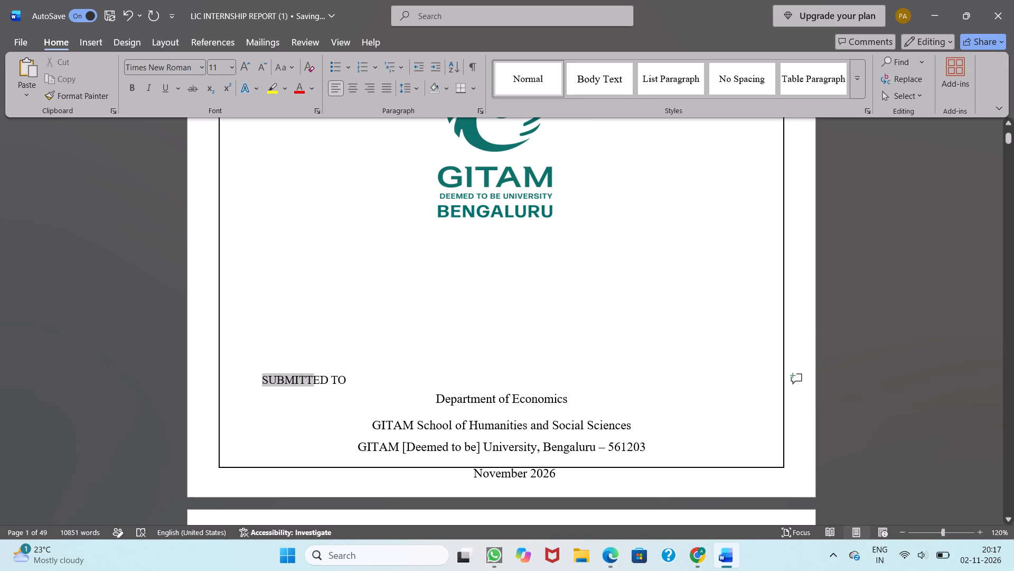
{"action": "left_click_drag", "start_coordinate": [325, 377], "coordinate": [352, 381]}
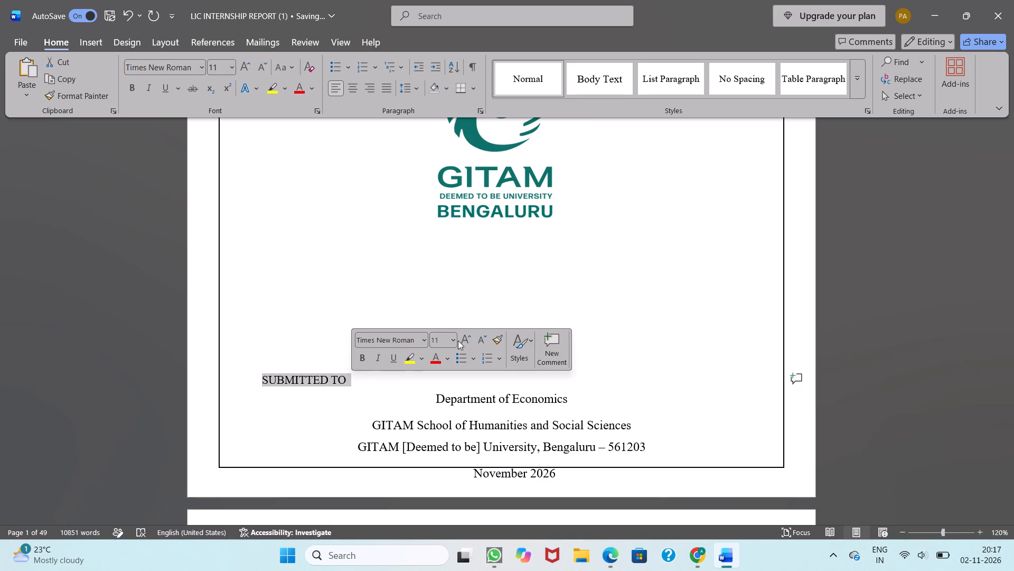
{"action": "left_click", "coordinate": [455, 340]}
{"action": "left_click", "coordinate": [445, 151]}
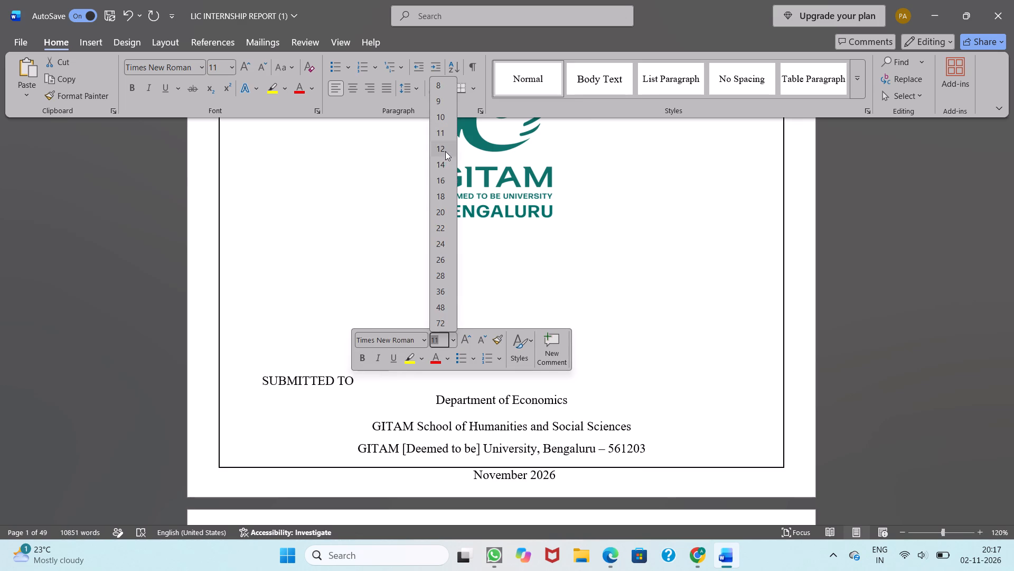
{"action": "left_click", "coordinate": [361, 362]}
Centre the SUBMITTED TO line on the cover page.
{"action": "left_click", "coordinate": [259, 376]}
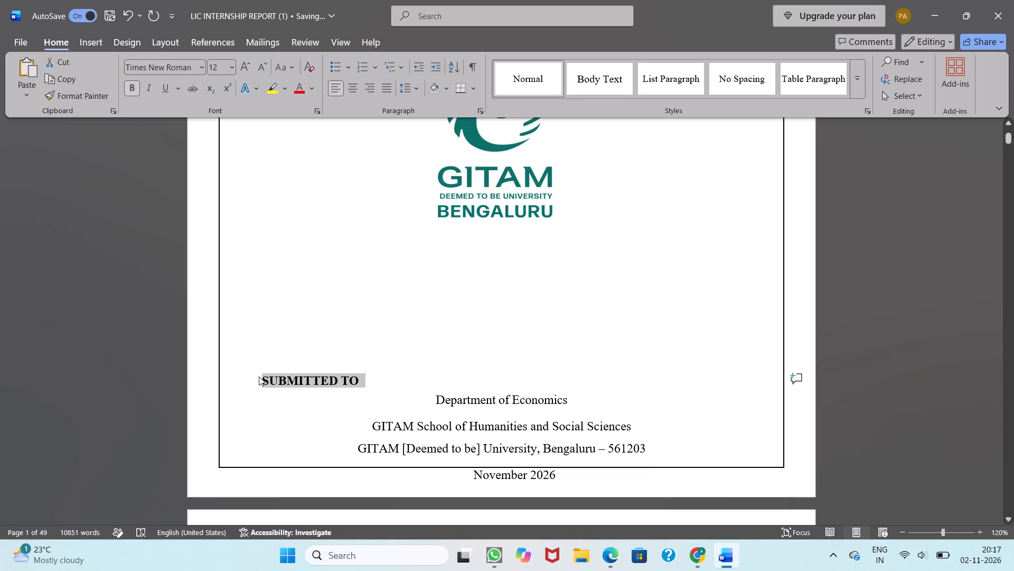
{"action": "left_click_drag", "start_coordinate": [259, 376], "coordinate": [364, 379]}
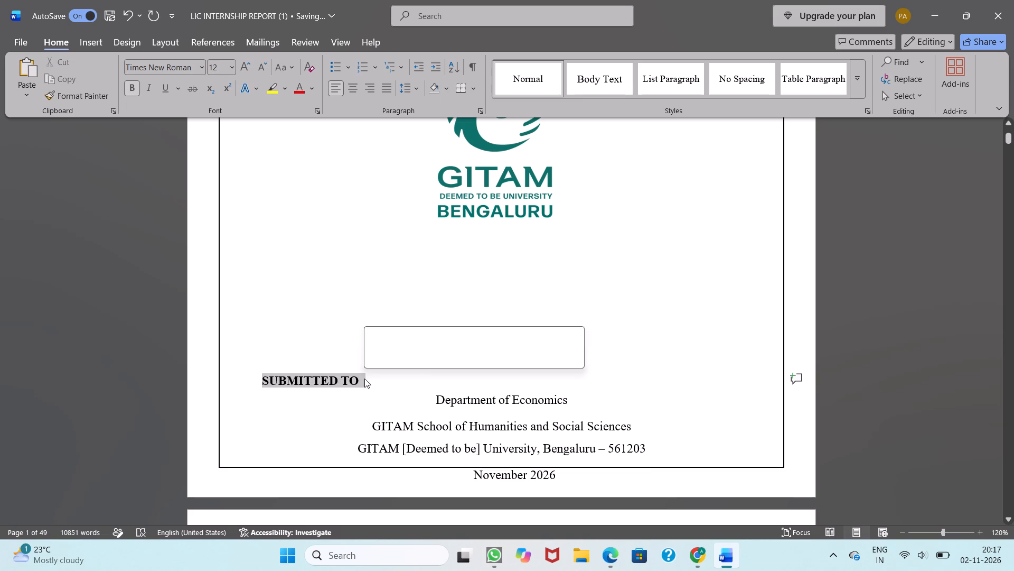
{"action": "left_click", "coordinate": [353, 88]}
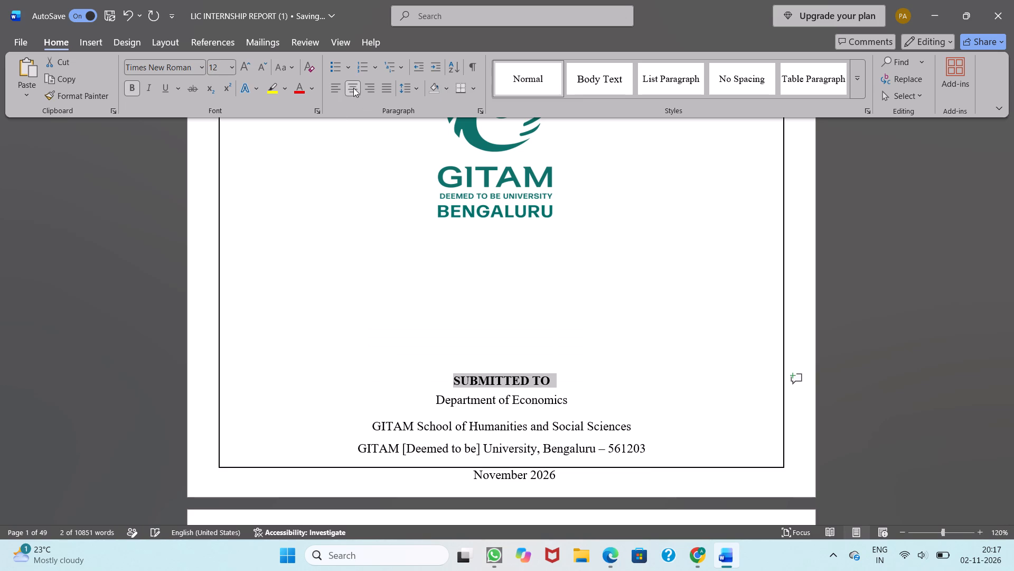
Delete four empty lines above SUBMITTED TO to move the submission block up the cover page.
{"action": "left_click", "coordinate": [445, 375]}
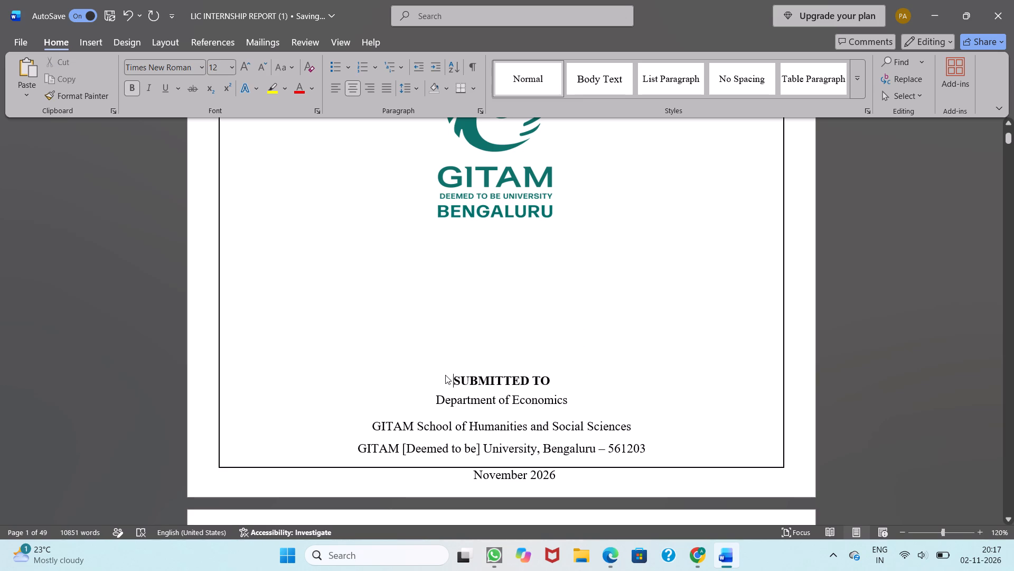
{"action": "key", "text": "BackSpace"}
{"action": "key", "text": "BackSpace"}
{"action": "key", "text": "BackSpace"}
{"action": "key", "text": "BackSpace"}
{"action": "key", "text": "BackSpace"}
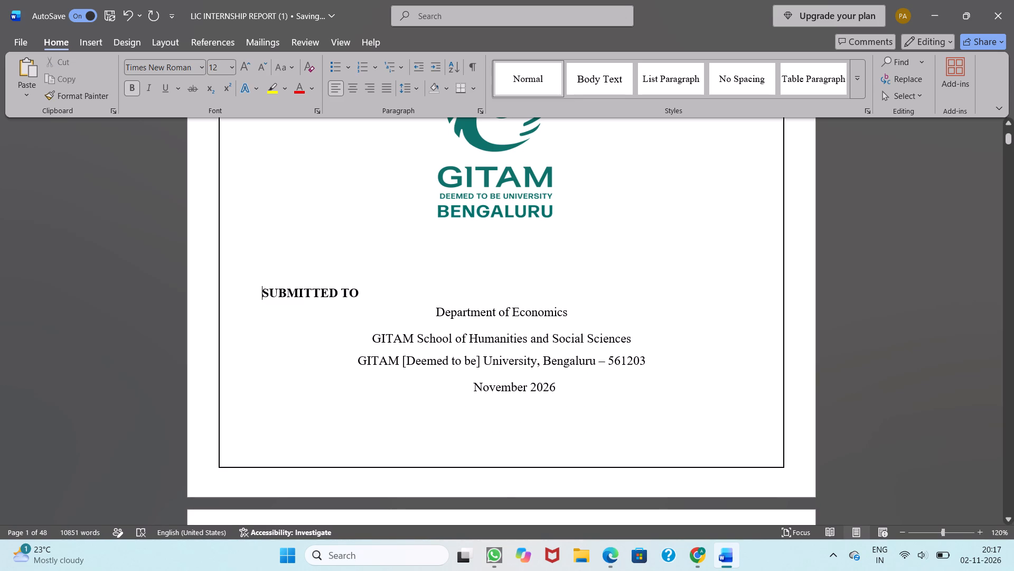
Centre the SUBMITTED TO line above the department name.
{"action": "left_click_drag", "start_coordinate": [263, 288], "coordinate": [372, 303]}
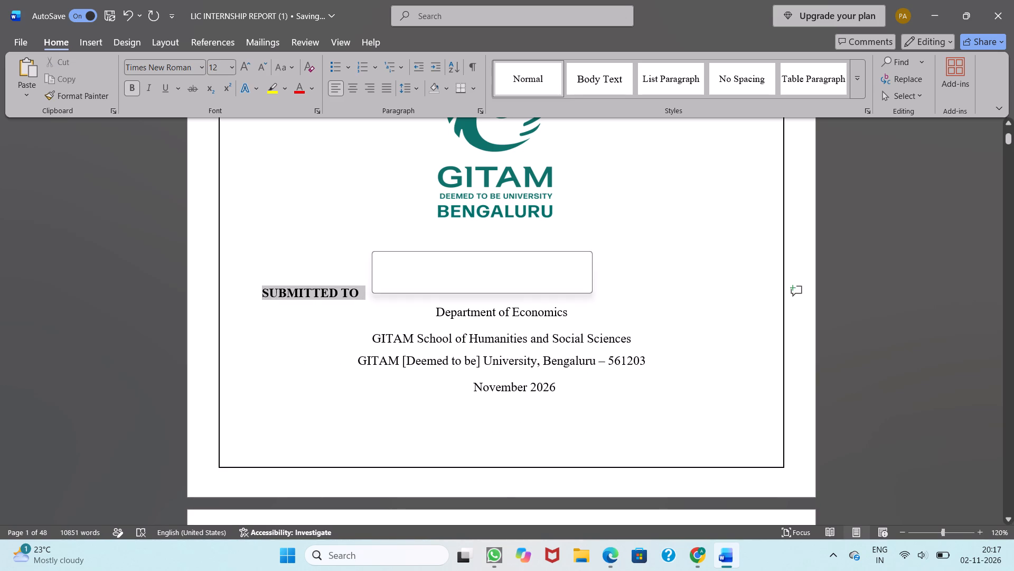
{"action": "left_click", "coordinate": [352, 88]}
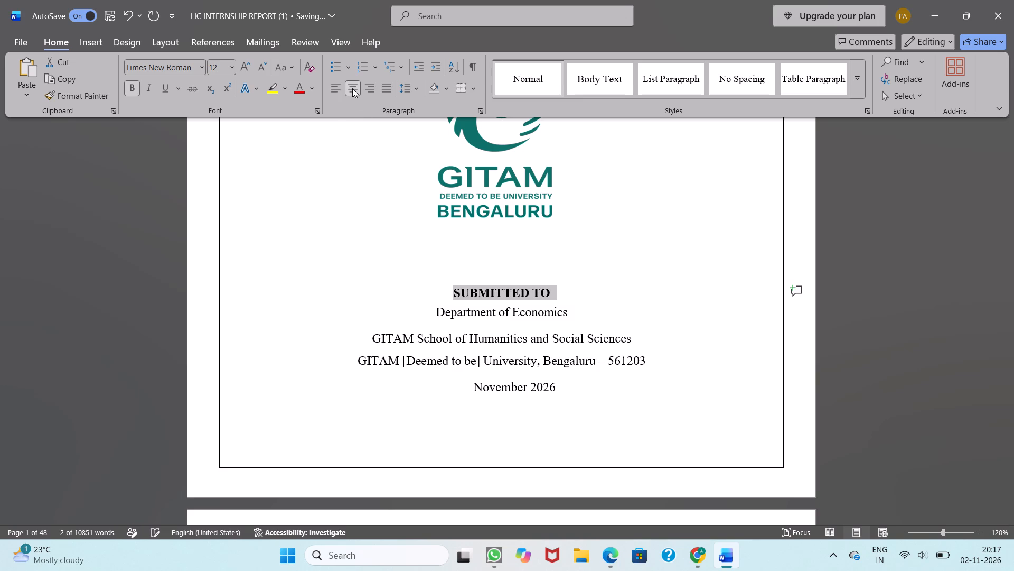
Delete two more empty lines above SUBMITTED TO, bringing the submission block closer to the GITAM logo.
{"action": "left_click", "coordinate": [448, 295]}
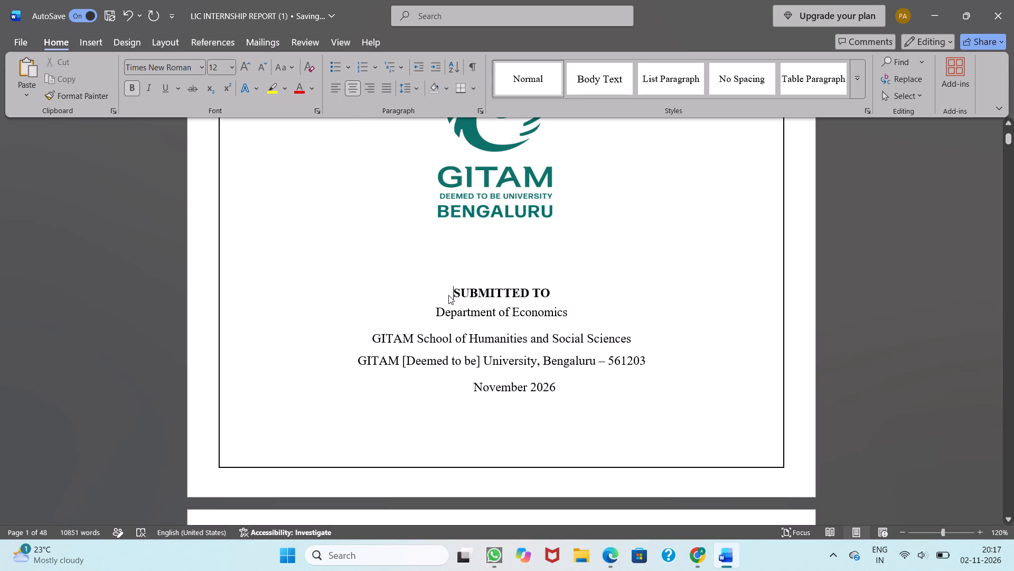
{"action": "key", "text": "BackSpace"}
{"action": "key", "text": "BackSpace"}
{"action": "key", "text": "BackSpace"}
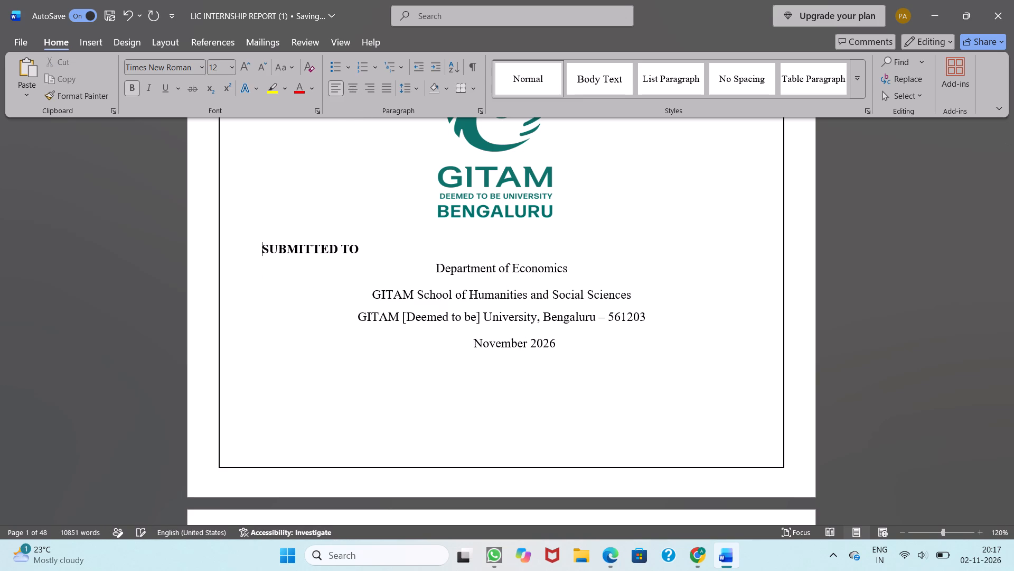
Insert spaces before SUBMITTED TO to shift it towards the middle of the page.
{"action": "key", "text": "space"}
{"action": "key", "text": "space"}
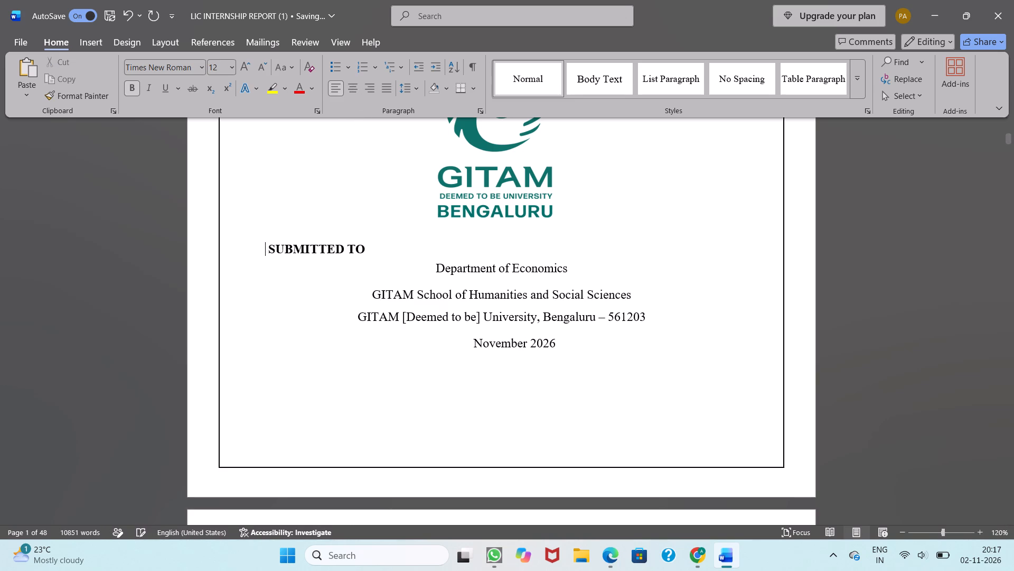
{"action": "key", "text": "space"}
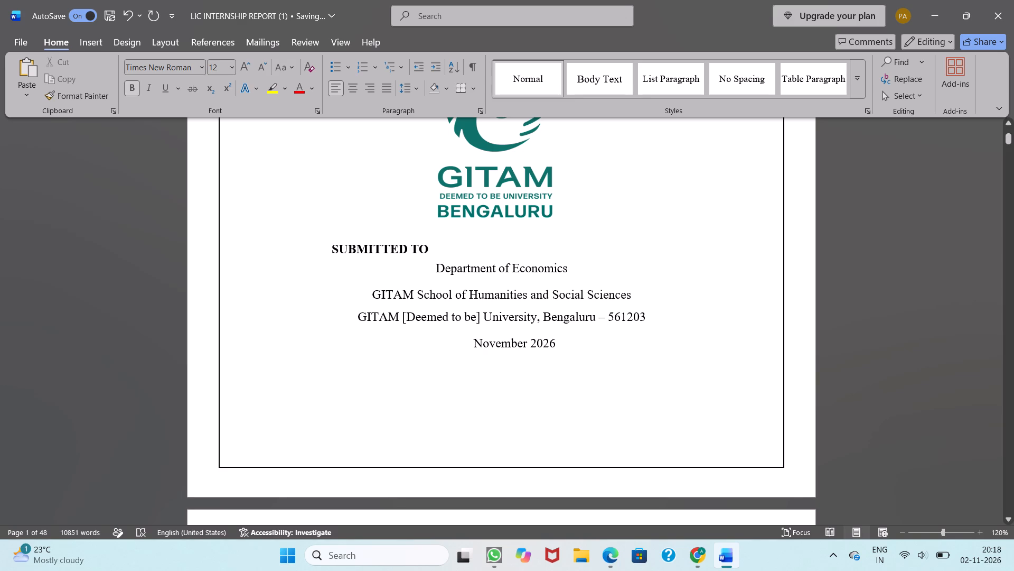
Centre the SUBMITTED TO line on the cover page above Department of Economics.
{"action": "left_click_drag", "start_coordinate": [334, 253], "coordinate": [410, 257]}
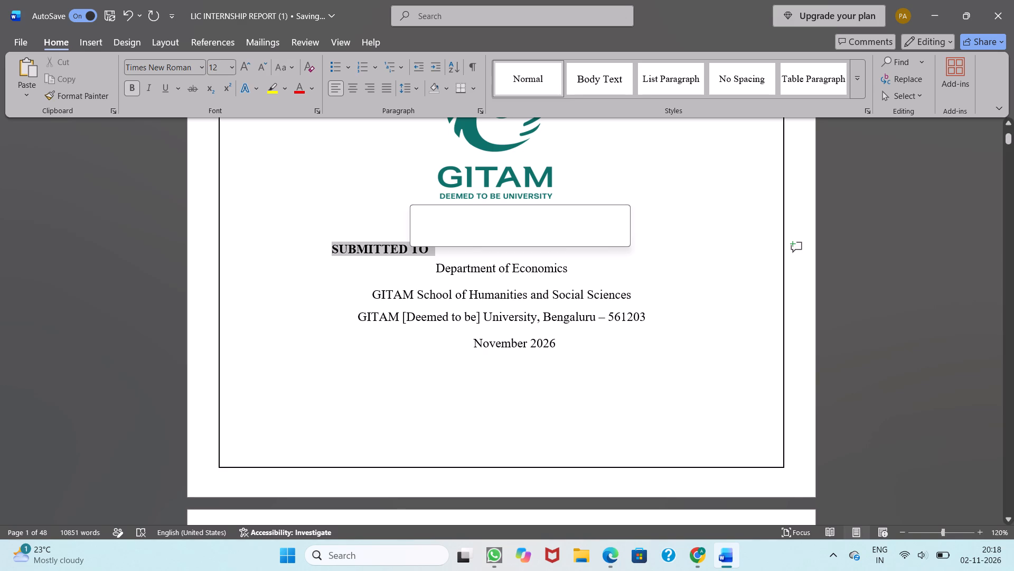
{"action": "left_click", "coordinate": [353, 88]}
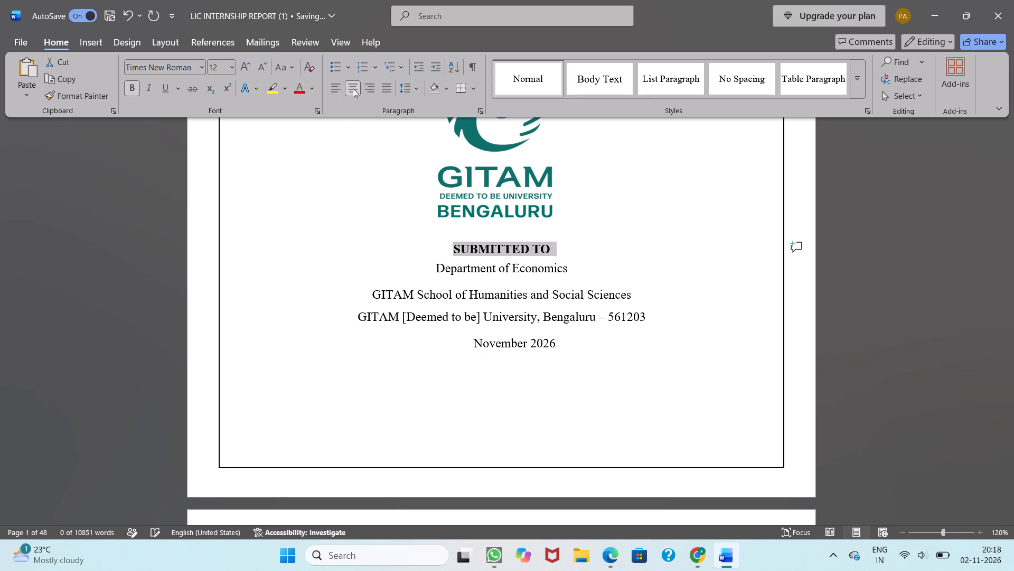
{"action": "left_click", "coordinate": [716, 341]}
Stretch the GITAM logo slightly taller by extending its top edge towards the Assistant Professor line.
{"action": "scroll", "coordinate": [716, 341], "scroll_direction": "up", "scroll_amount": 2}
{"action": "scroll", "coordinate": [716, 341], "scroll_direction": "down", "scroll_amount": 1}
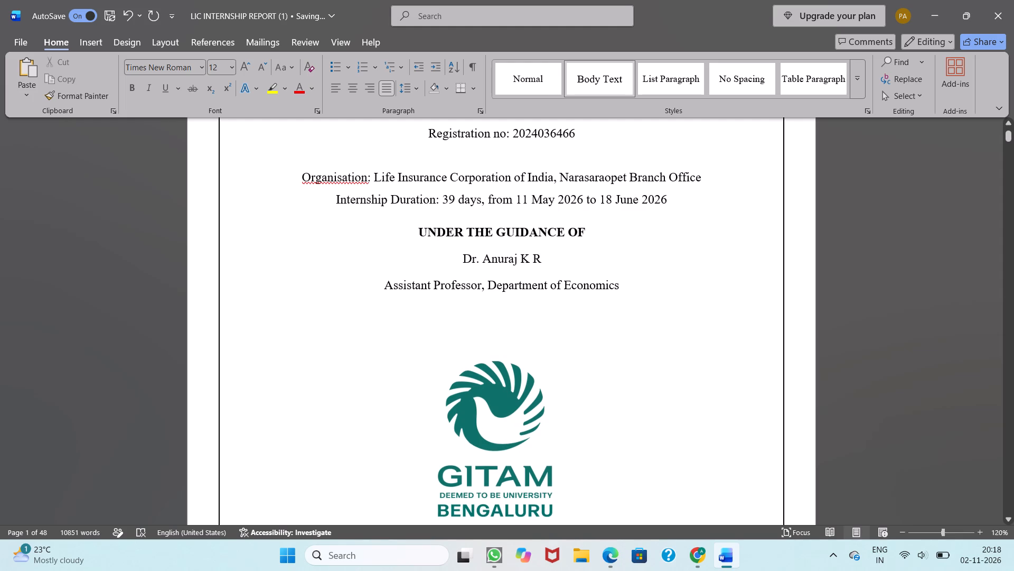
{"action": "left_click", "coordinate": [515, 406]}
{"action": "scroll", "coordinate": [515, 406], "scroll_direction": "down", "scroll_amount": 1}
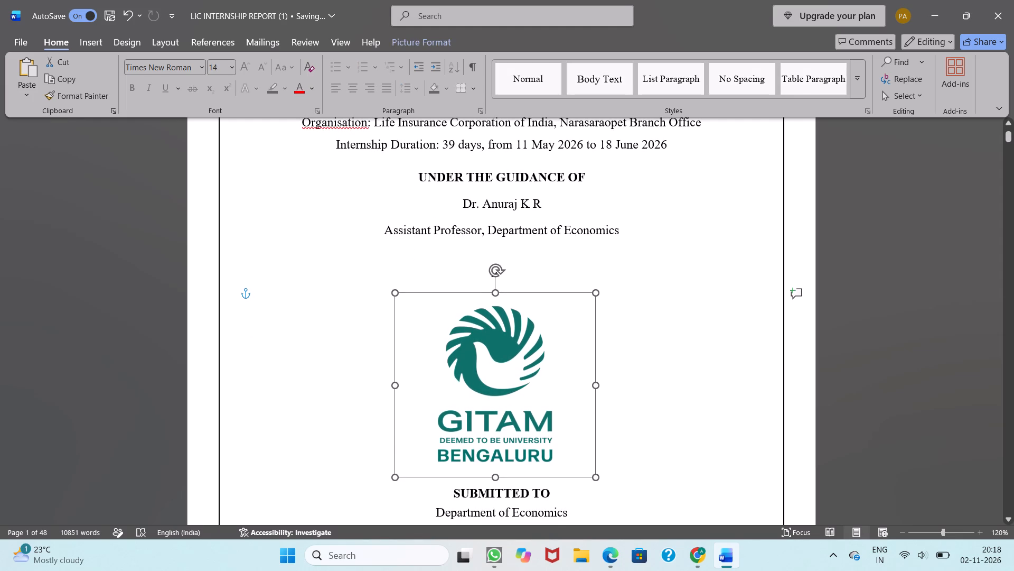
{"action": "left_click_drag", "start_coordinate": [493, 291], "coordinate": [497, 268]}
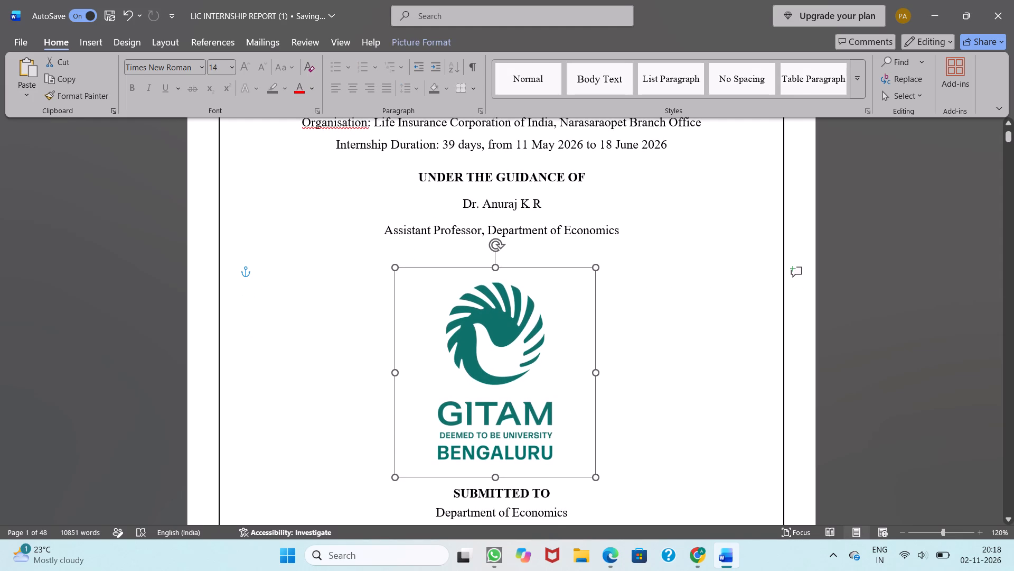
{"action": "left_click_drag", "start_coordinate": [497, 268], "coordinate": [499, 260]}
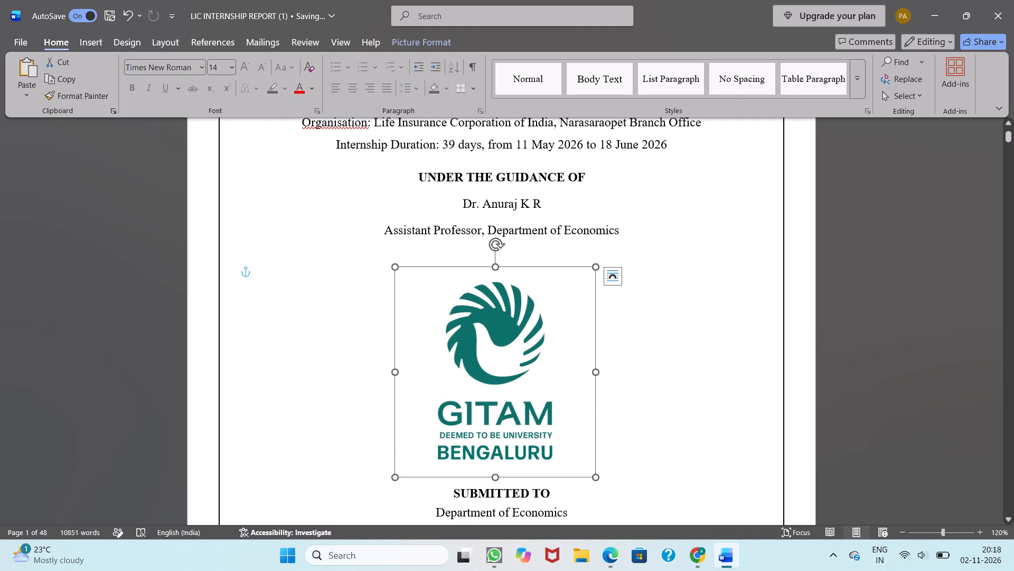
{"action": "left_click", "coordinate": [672, 404]}
Review the cover page layout and the table of contents pages at 100% zoom.
{"action": "scroll", "coordinate": [672, 404], "scroll_direction": "down", "scroll_amount": 1, "text": "ctrl"}
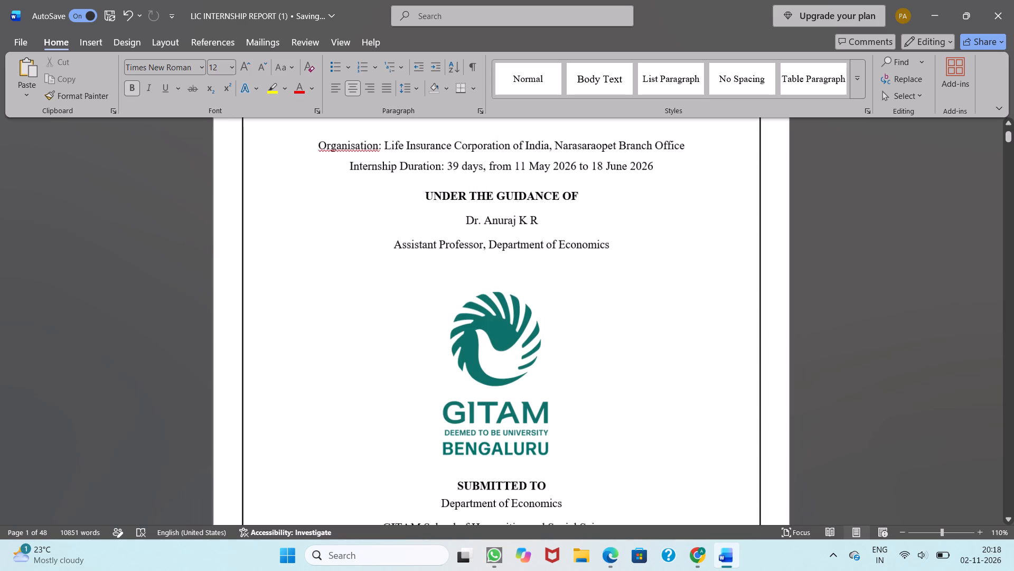
{"action": "scroll", "coordinate": [672, 404], "scroll_direction": "up", "scroll_amount": 2}
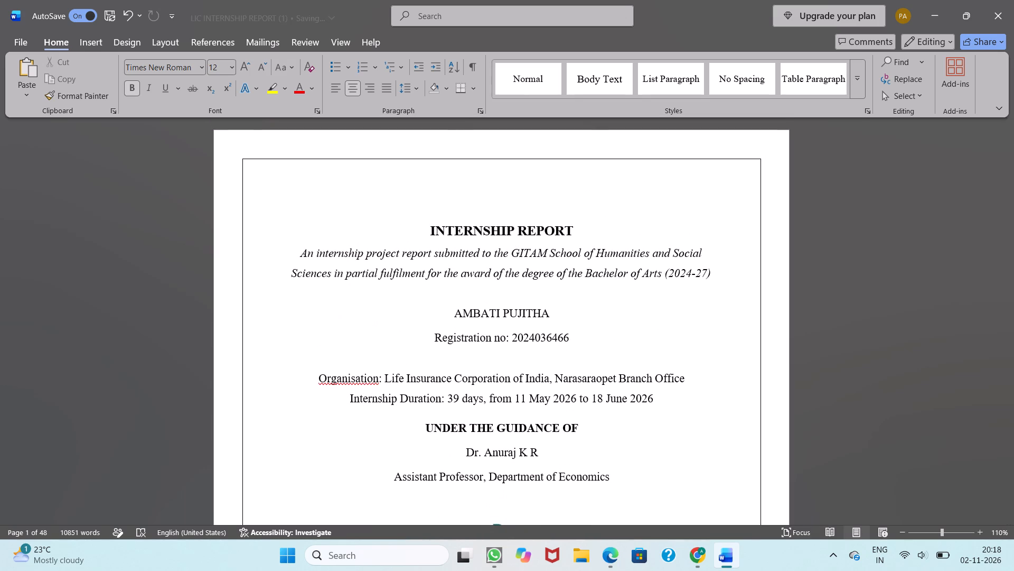
{"action": "scroll", "coordinate": [672, 404], "scroll_direction": "down", "scroll_amount": 4}
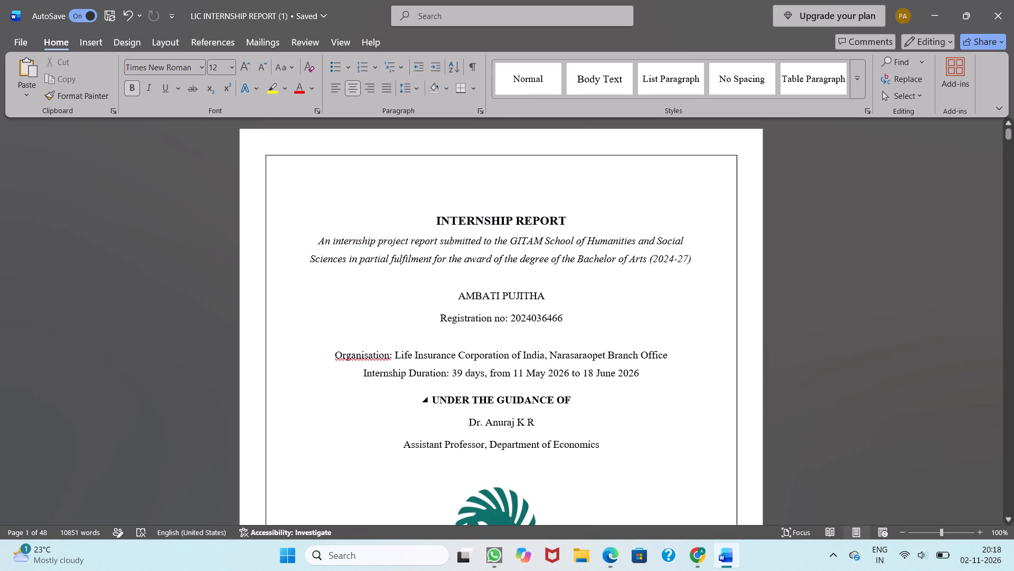
{"action": "scroll", "coordinate": [672, 404], "scroll_direction": "down", "scroll_amount": 6}
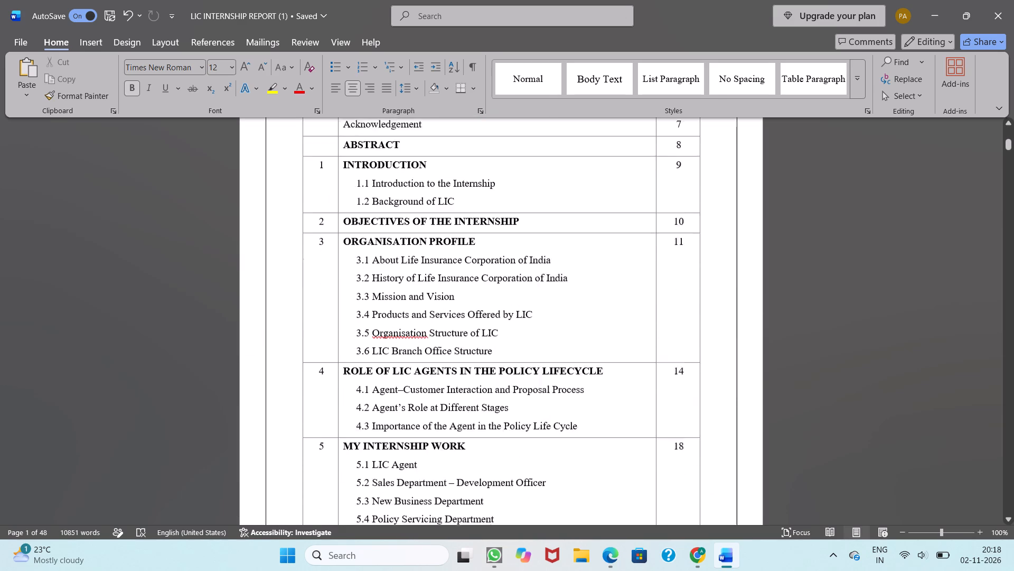
{"action": "scroll", "coordinate": [672, 404], "scroll_direction": "down", "scroll_amount": 5}
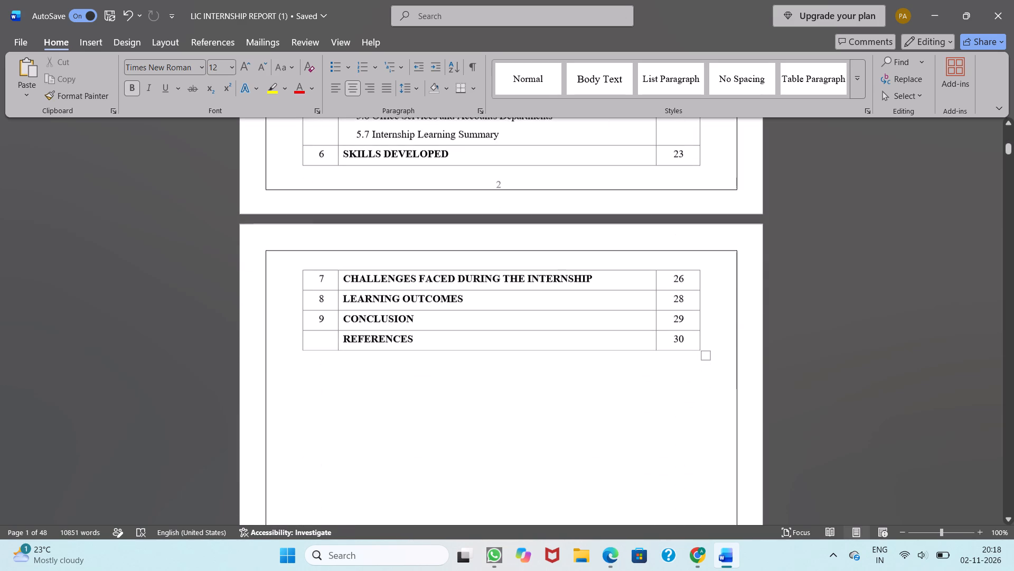
{"action": "scroll", "coordinate": [672, 404], "scroll_direction": "up", "scroll_amount": 2}
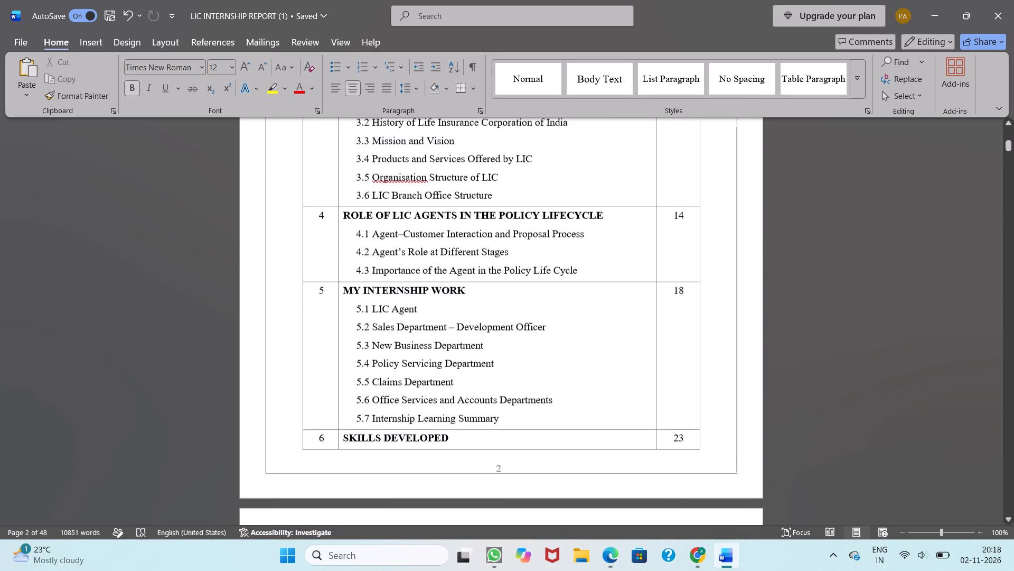
{"action": "scroll", "coordinate": [672, 404], "scroll_direction": "up", "scroll_amount": 1}
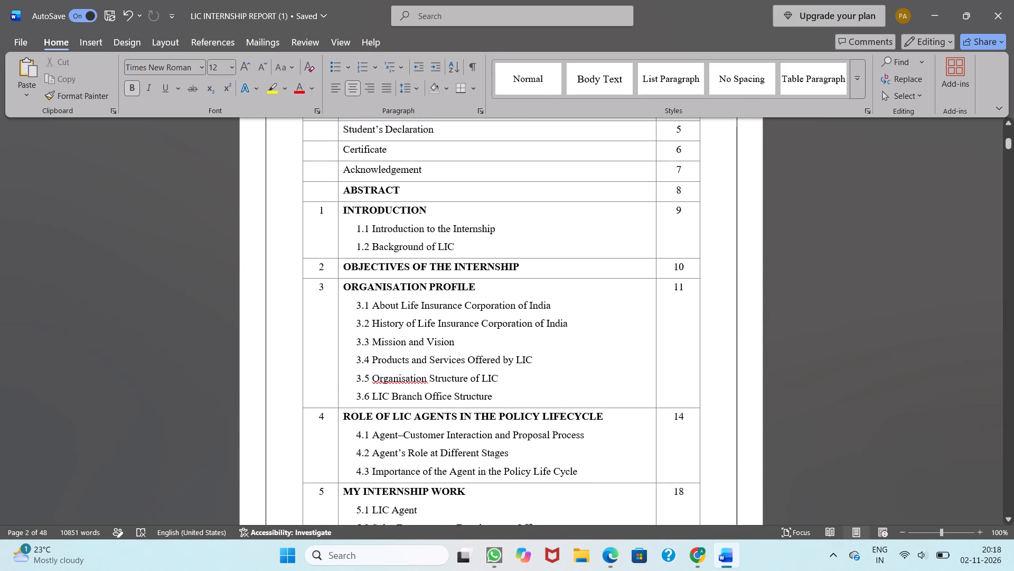
{"action": "scroll", "coordinate": [672, 404], "scroll_direction": "up", "scroll_amount": 1}
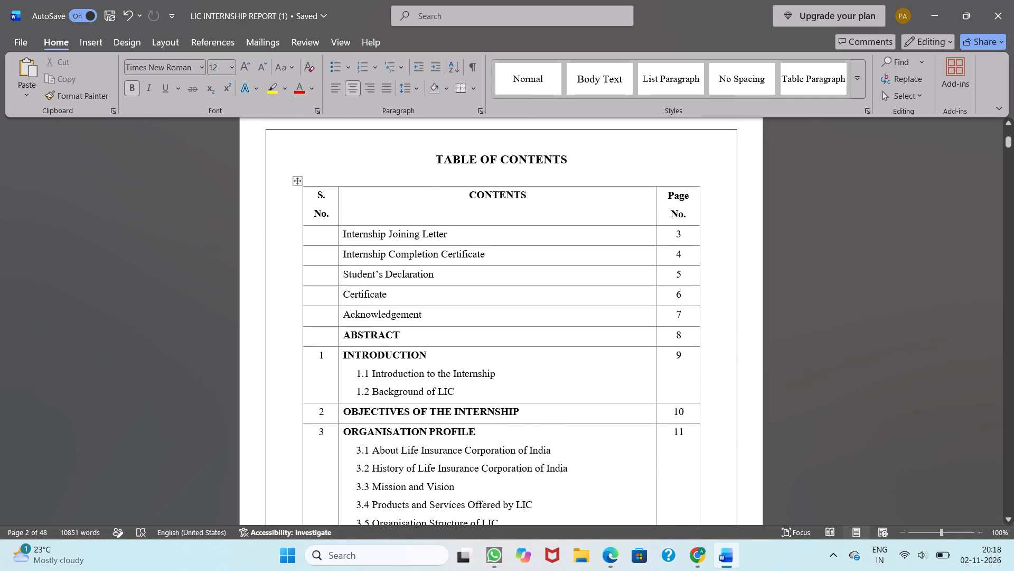
{"action": "scroll", "coordinate": [672, 404], "scroll_direction": "up", "scroll_amount": 4}
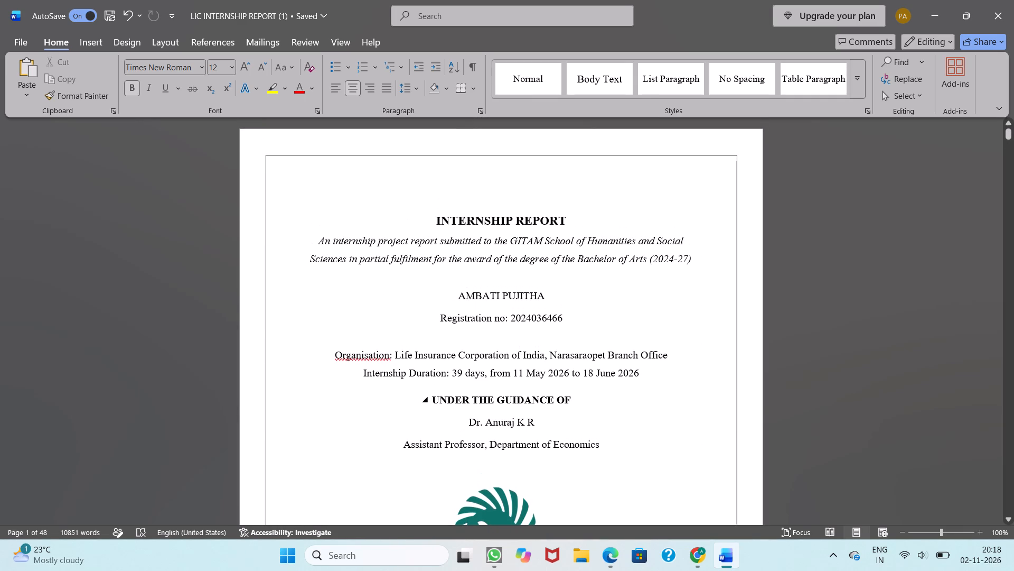
Stretch the GITAM logo's top edge up a little more, keeping it just below the Assistant Professor line.
{"action": "scroll", "coordinate": [672, 404], "scroll_direction": "down", "scroll_amount": 2}
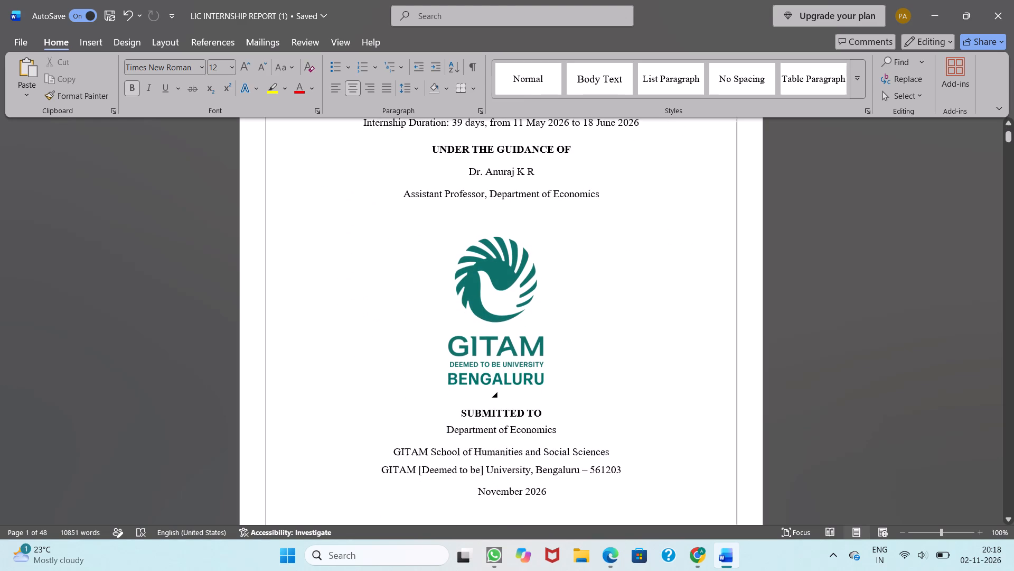
{"action": "left_click", "coordinate": [517, 293]}
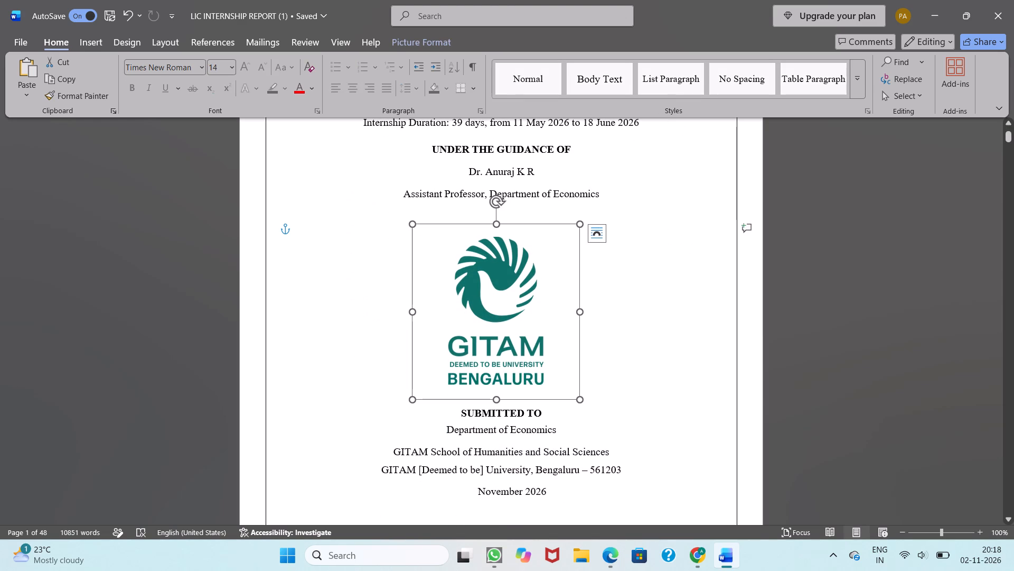
{"action": "left_click_drag", "start_coordinate": [496, 227], "coordinate": [501, 163]}
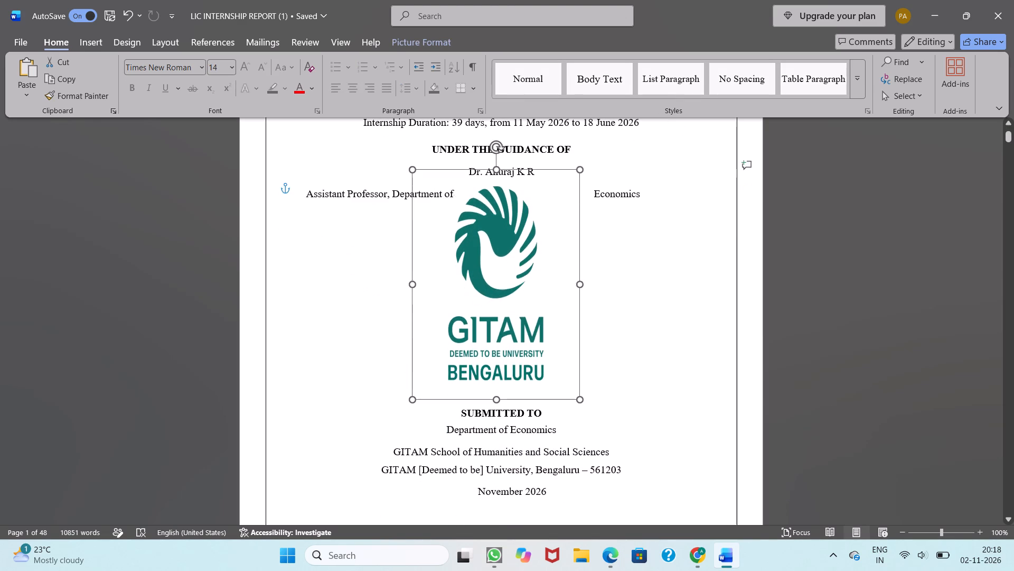
{"action": "left_click_drag", "start_coordinate": [501, 163], "coordinate": [497, 209]}
{"action": "left_click", "coordinate": [665, 299]}
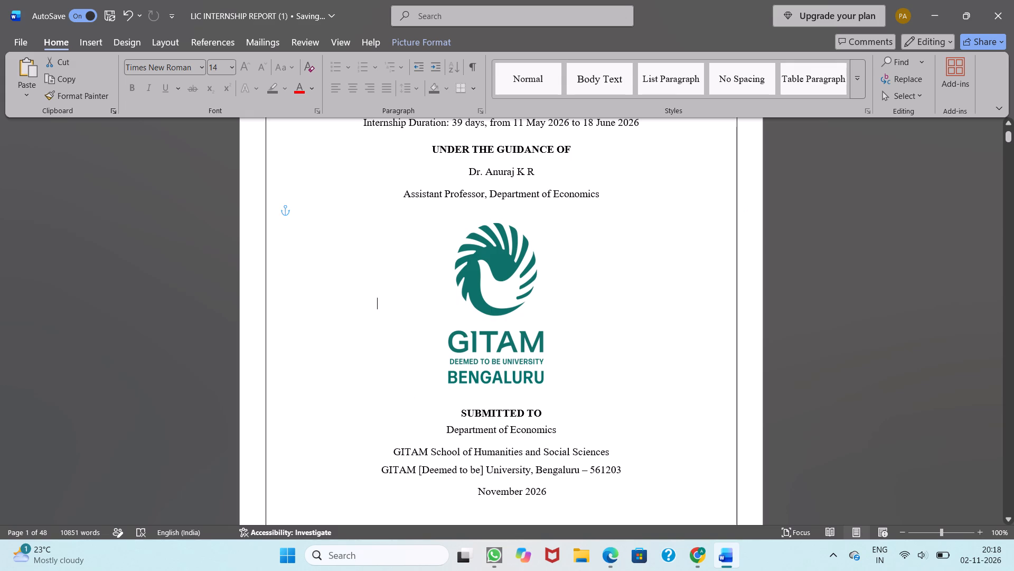
Insert one space before SUBMITTED TO to nudge the centred line sideways on the cover page.
{"action": "scroll", "coordinate": [665, 299], "scroll_direction": "up", "scroll_amount": 1}
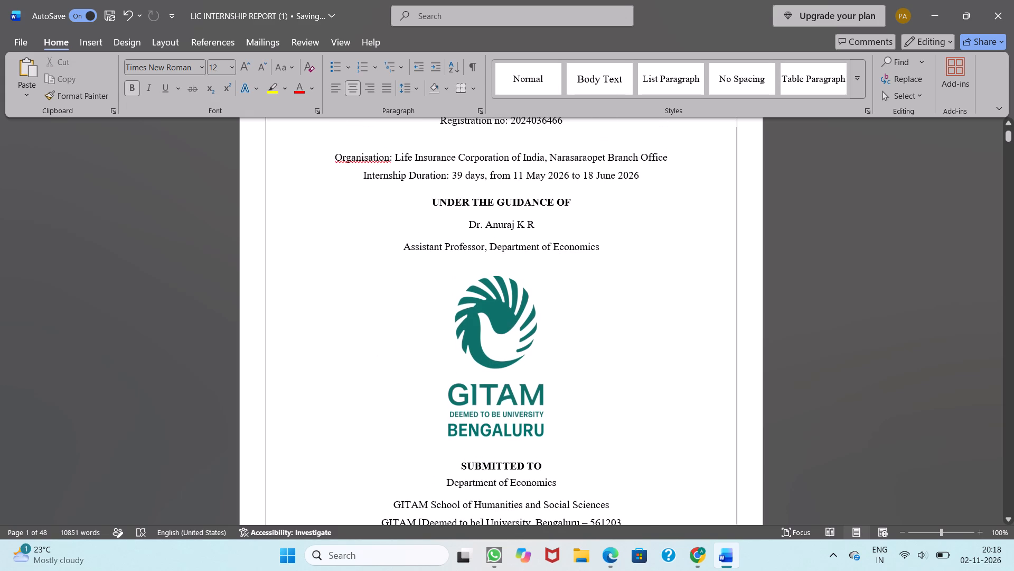
{"action": "scroll", "coordinate": [665, 299], "scroll_direction": "up", "scroll_amount": 2}
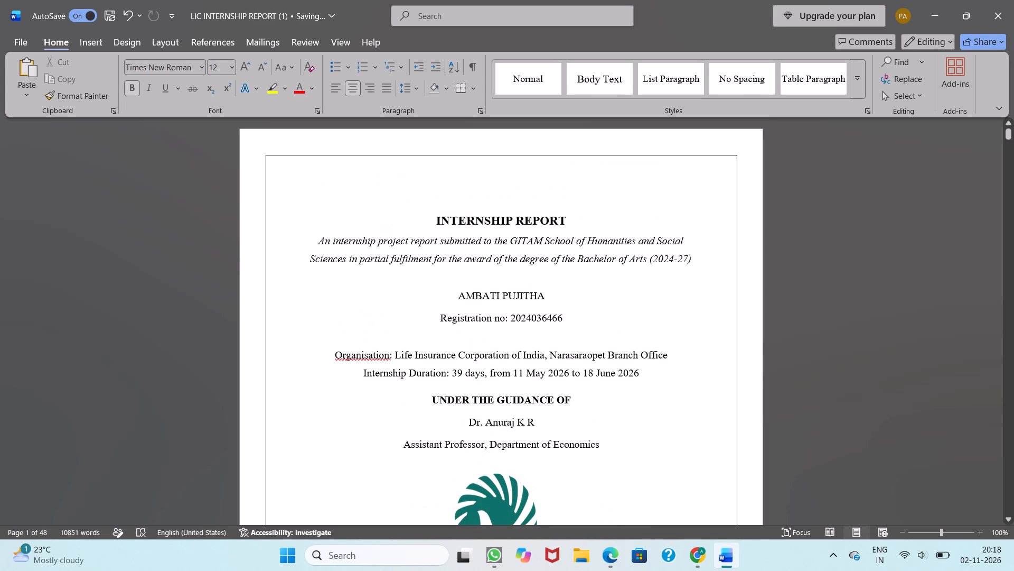
{"action": "scroll", "coordinate": [665, 299], "scroll_direction": "down", "scroll_amount": 4}
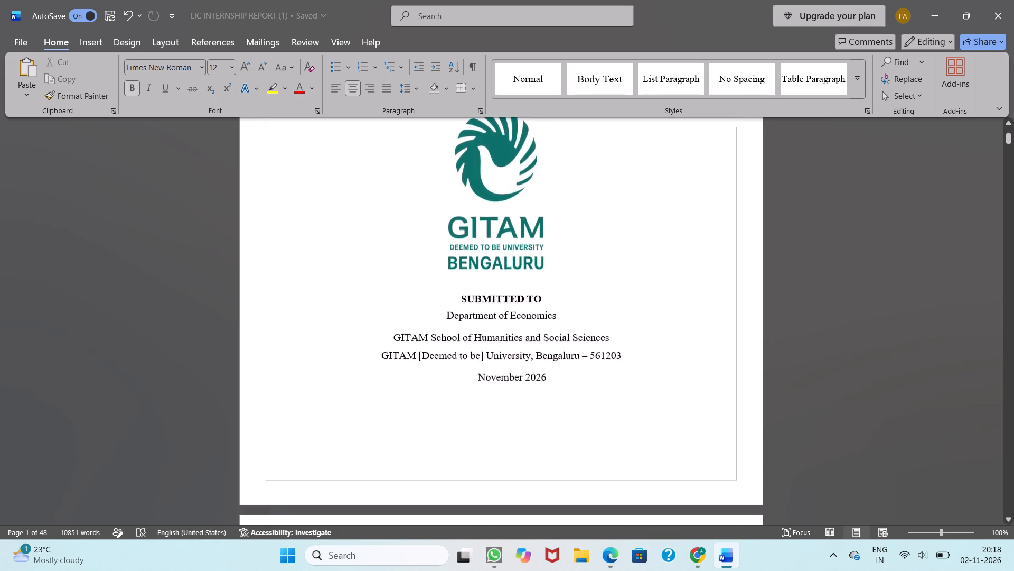
{"action": "scroll", "coordinate": [665, 299], "scroll_direction": "down", "scroll_amount": 1}
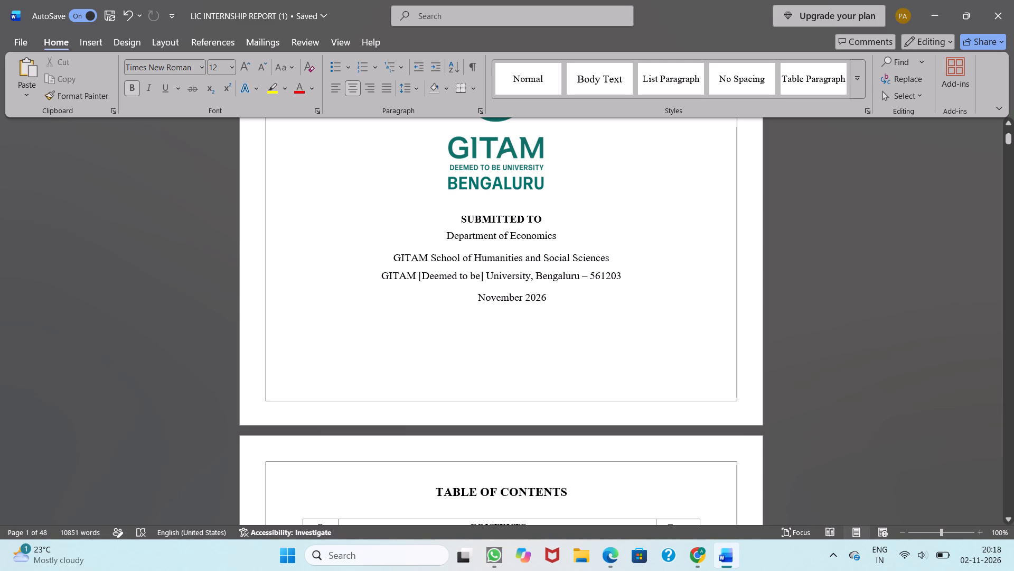
{"action": "left_click", "coordinate": [461, 215]}
{"action": "key", "text": "space"}
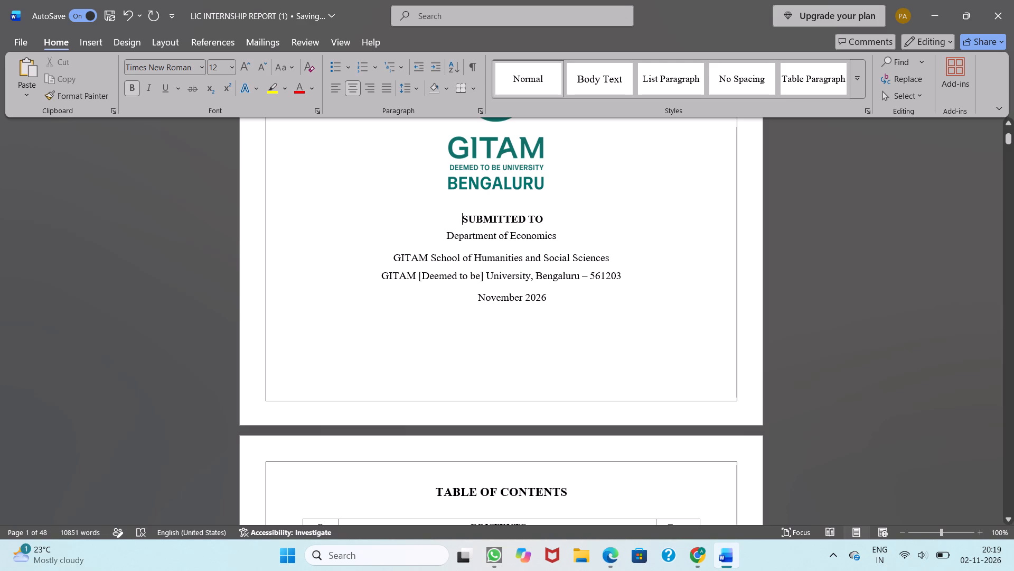
{"action": "left_click", "coordinate": [846, 333]}
Switch to YouTube in Chrome, play the Chiranjeeva Full Video Song, and return to the report in Word.
{"action": "scroll", "coordinate": [846, 333], "scroll_direction": "down", "scroll_amount": 3}
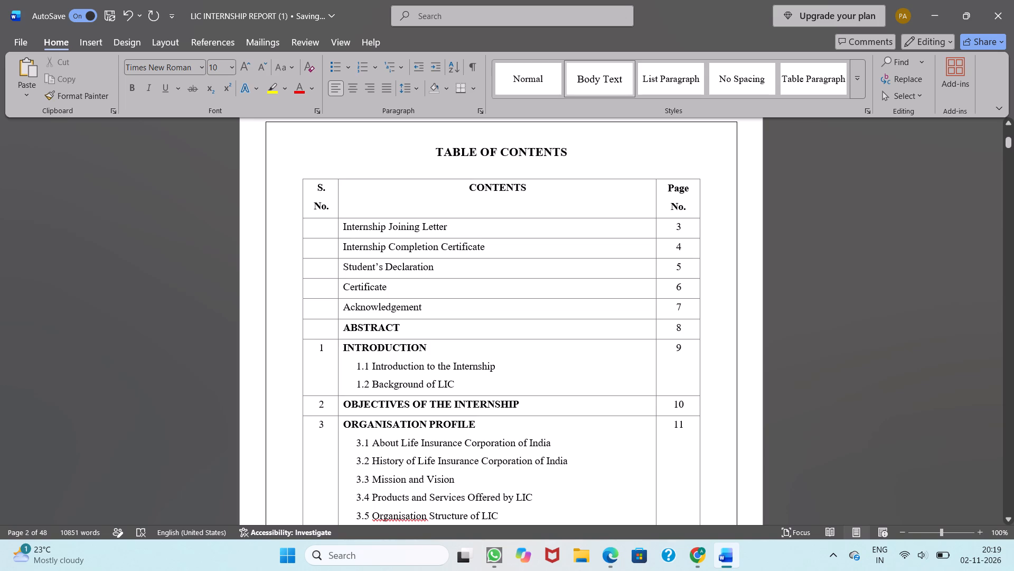
{"action": "left_click", "coordinate": [701, 565]}
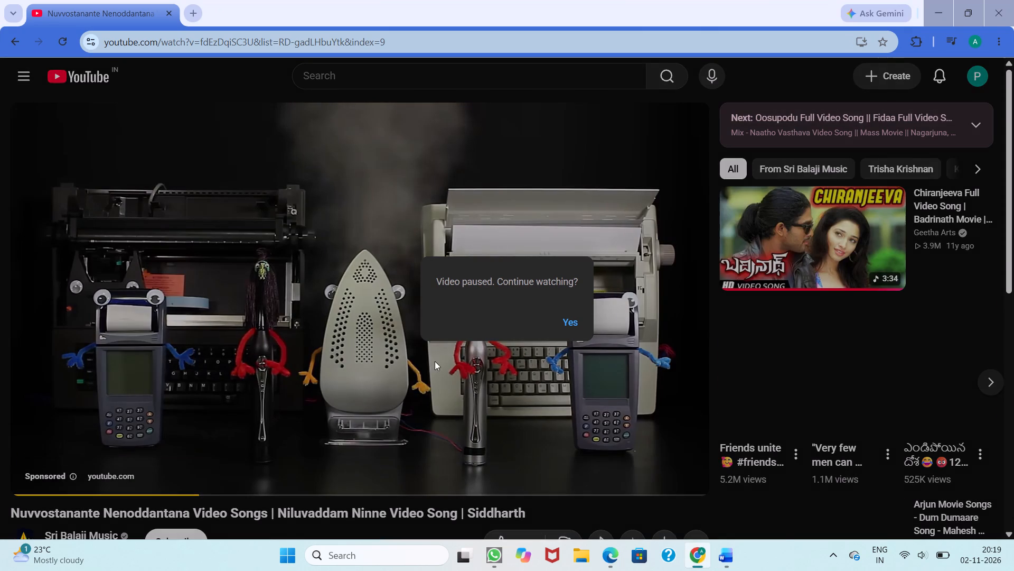
{"action": "left_click", "coordinate": [789, 258]}
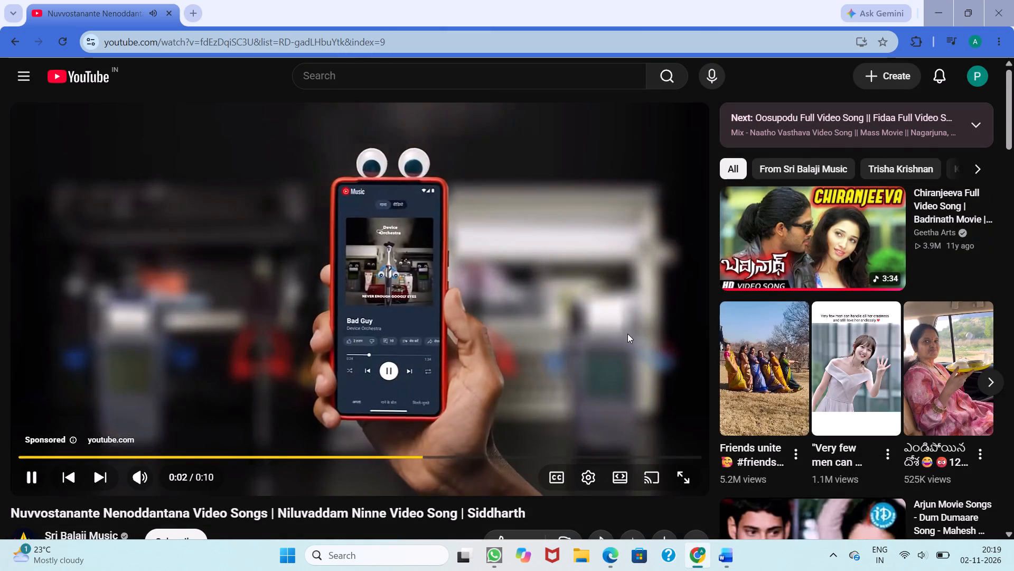
{"action": "left_click", "coordinate": [777, 273]}
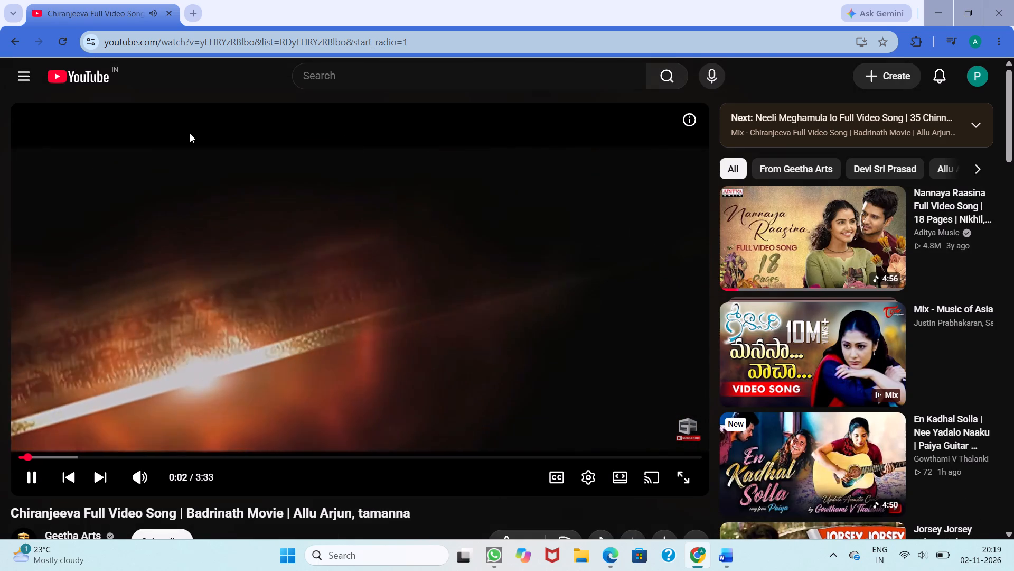
{"action": "left_click", "coordinate": [932, 15]}
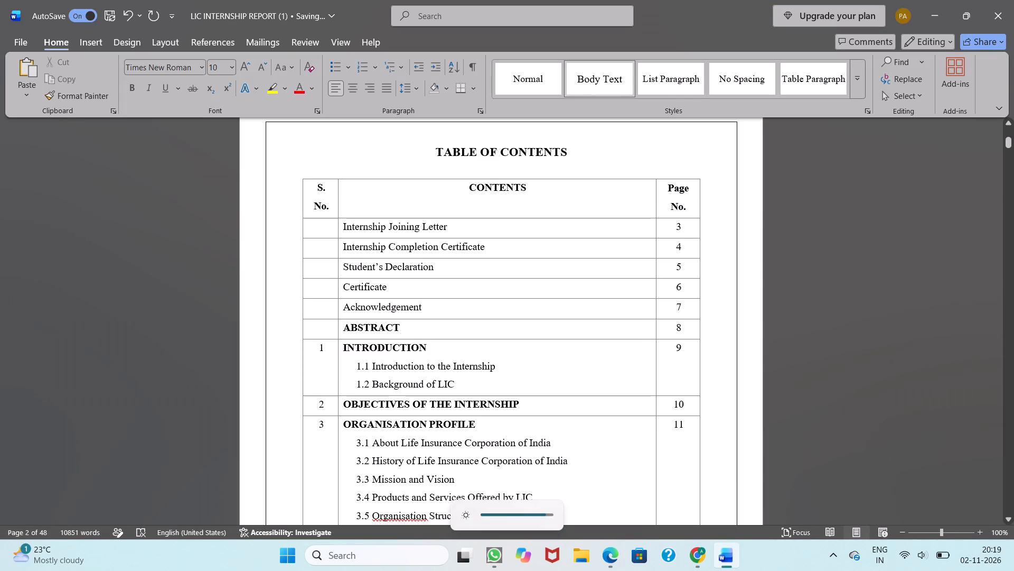
Review the table of contents, joining letter, internship certificate, declaration, certificate and acknowledgement pages for layout and headings.
{"action": "scroll", "coordinate": [836, 402], "scroll_direction": "down", "scroll_amount": 1}
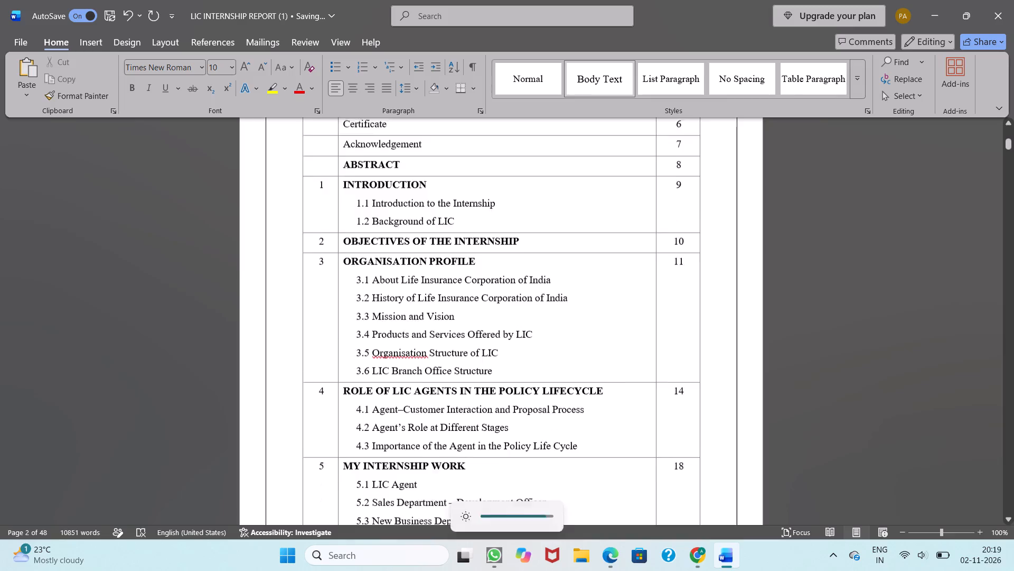
{"action": "scroll", "coordinate": [836, 402], "scroll_direction": "down", "scroll_amount": 4}
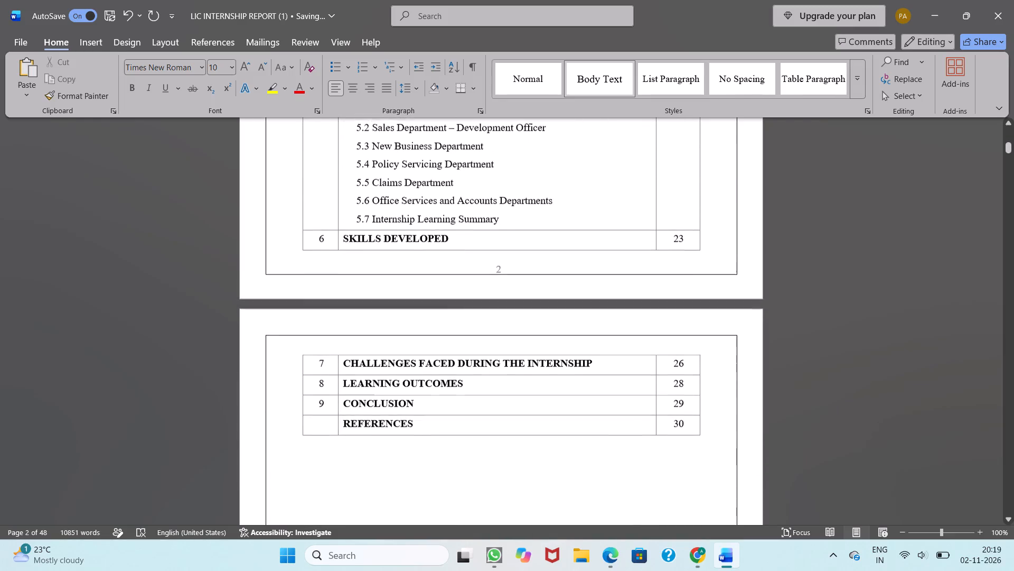
{"action": "scroll", "coordinate": [836, 402], "scroll_direction": "down", "scroll_amount": 4}
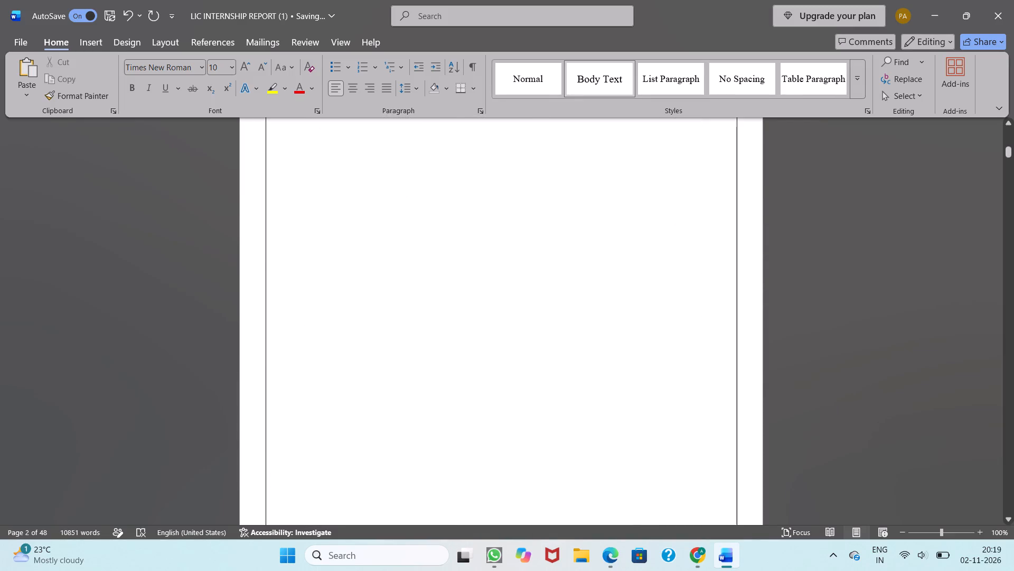
{"action": "scroll", "coordinate": [836, 402], "scroll_direction": "down", "scroll_amount": 3}
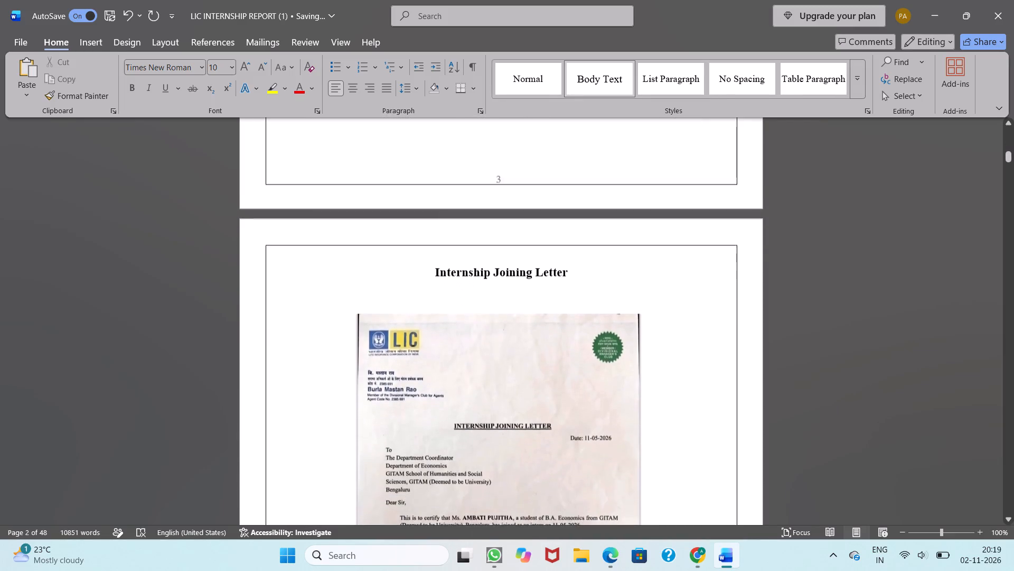
{"action": "scroll", "coordinate": [836, 402], "scroll_direction": "down", "scroll_amount": 6}
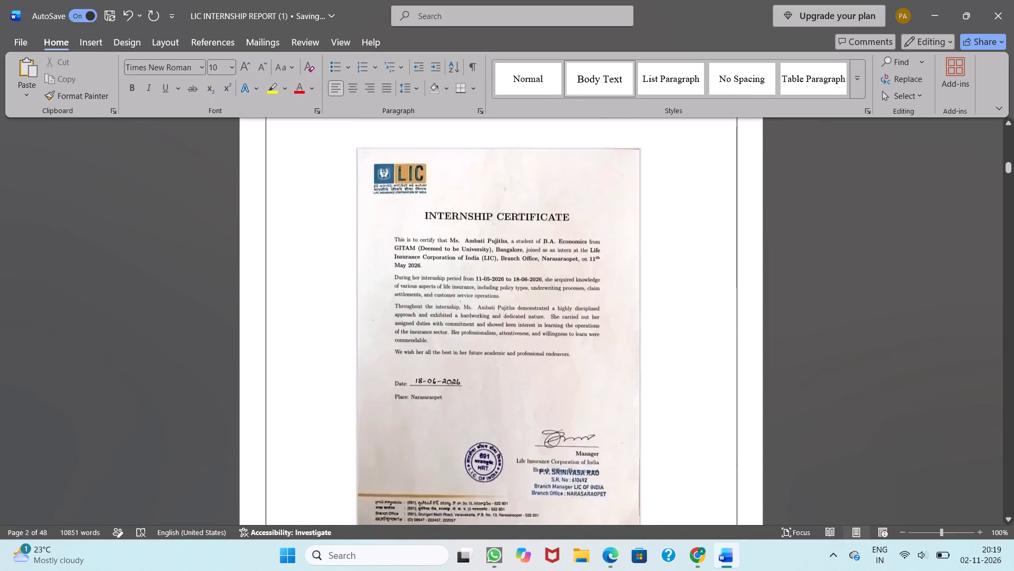
{"action": "scroll", "coordinate": [836, 402], "scroll_direction": "down", "scroll_amount": 3}
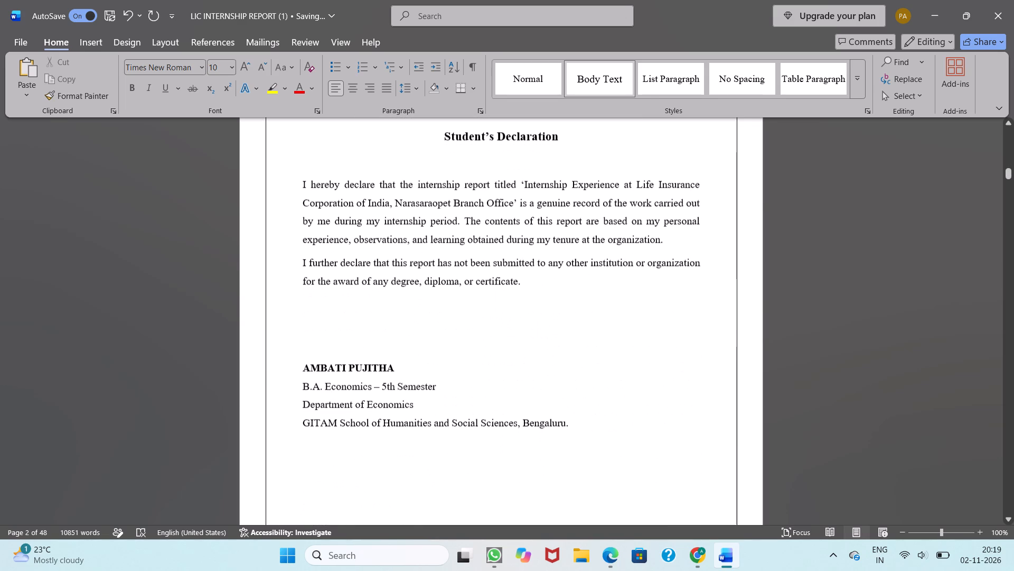
{"action": "scroll", "coordinate": [836, 402], "scroll_direction": "down", "scroll_amount": 2}
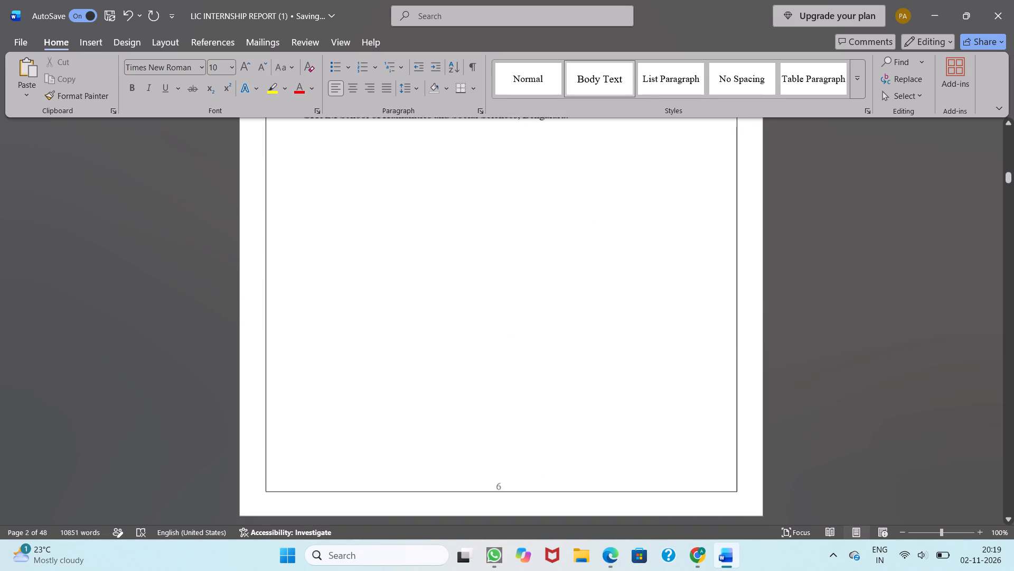
{"action": "scroll", "coordinate": [836, 402], "scroll_direction": "down", "scroll_amount": 1}
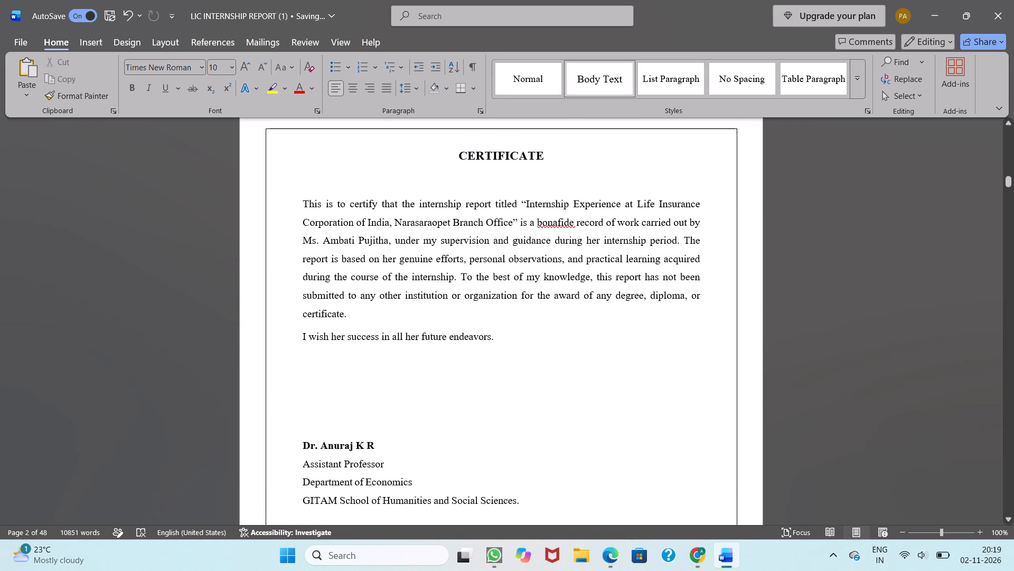
{"action": "scroll", "coordinate": [836, 402], "scroll_direction": "down", "scroll_amount": 4}
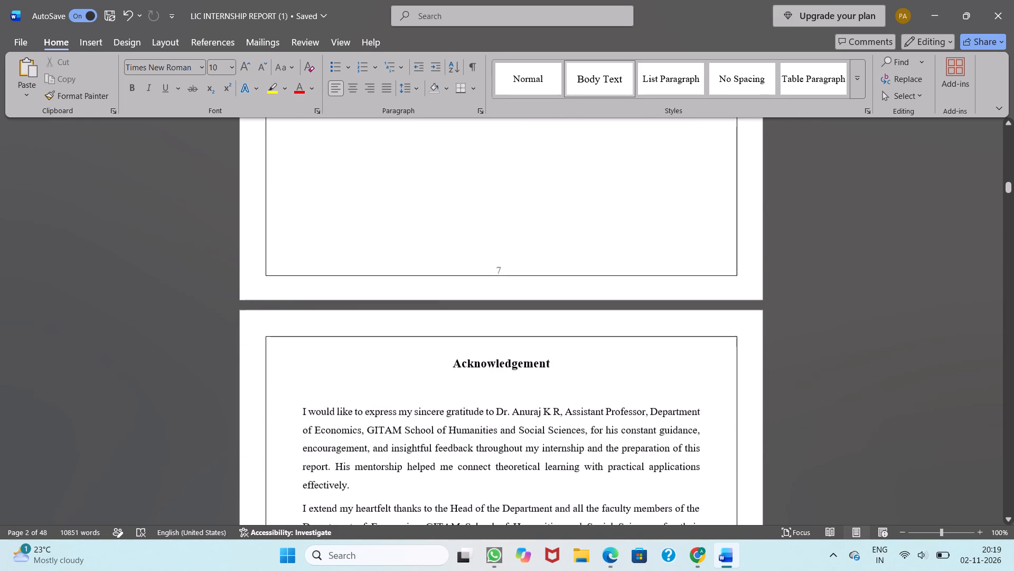
{"action": "scroll", "coordinate": [836, 402], "scroll_direction": "down", "scroll_amount": 4}
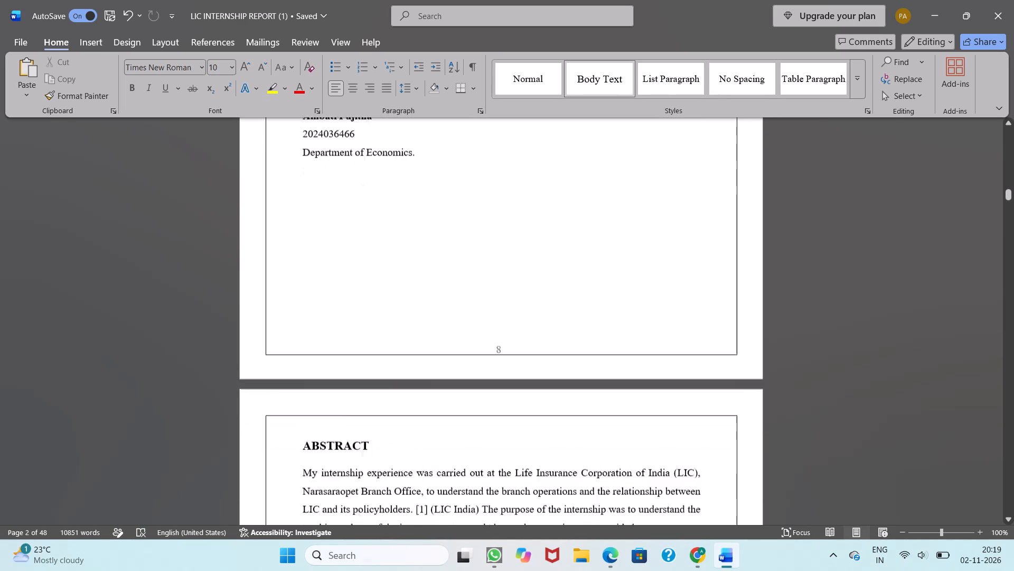
Review the Abstract, Introduction and Objectives of the Internship pages for heading style, spacing and page breaks.
{"action": "scroll", "coordinate": [836, 402], "scroll_direction": "down", "scroll_amount": 4}
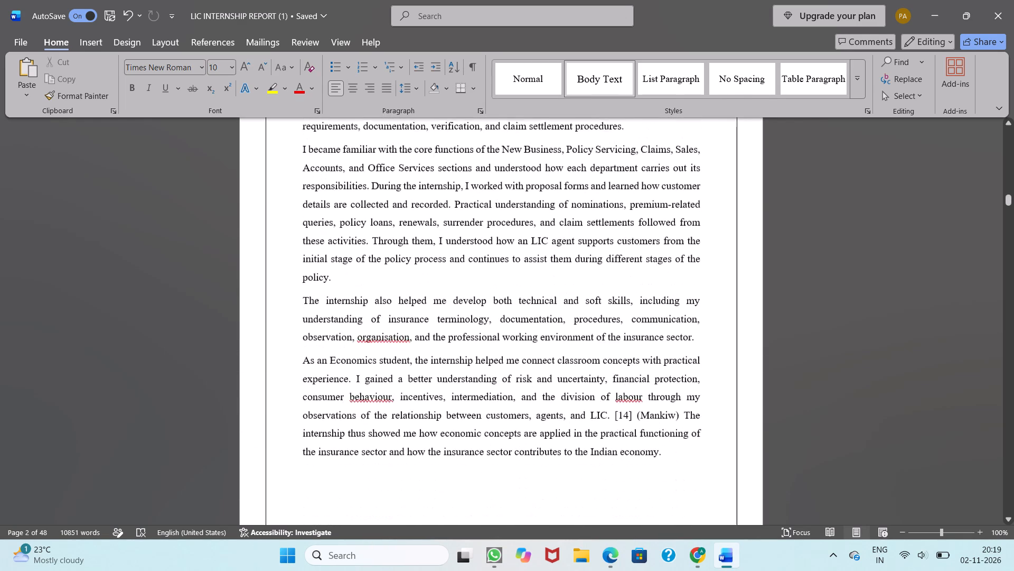
{"action": "scroll", "coordinate": [836, 402], "scroll_direction": "down", "scroll_amount": 1}
{"action": "scroll", "coordinate": [836, 402], "scroll_direction": "up", "scroll_amount": 1}
{"action": "scroll", "coordinate": [836, 402], "scroll_direction": "down", "scroll_amount": 1}
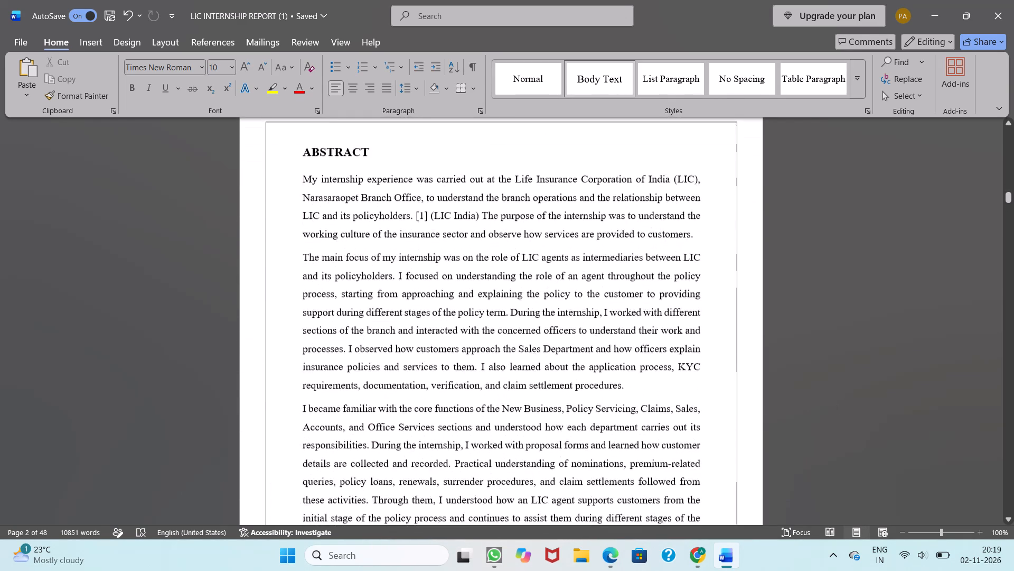
{"action": "scroll", "coordinate": [836, 402], "scroll_direction": "down", "scroll_amount": 4}
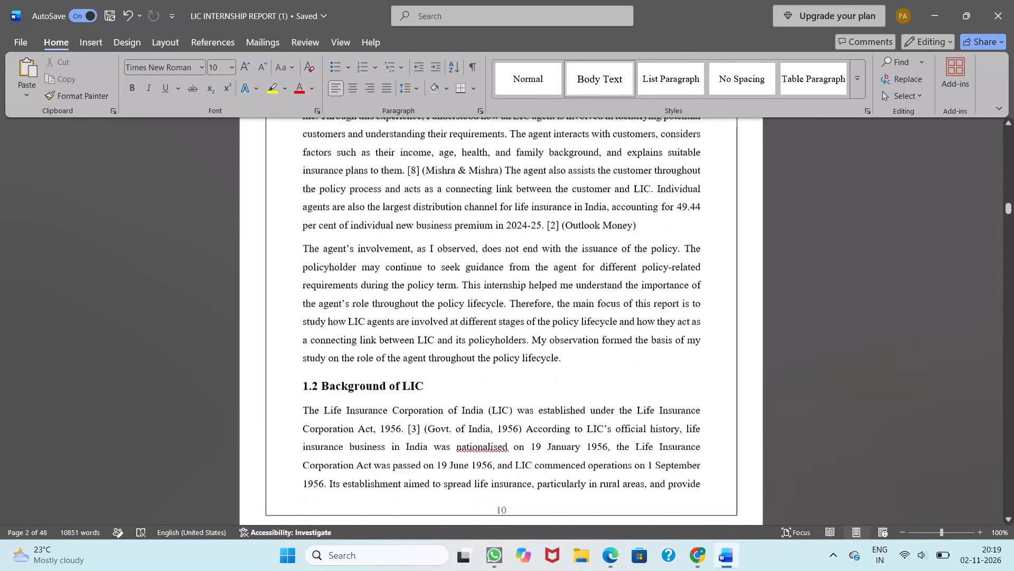
{"action": "scroll", "coordinate": [836, 402], "scroll_direction": "down", "scroll_amount": 3}
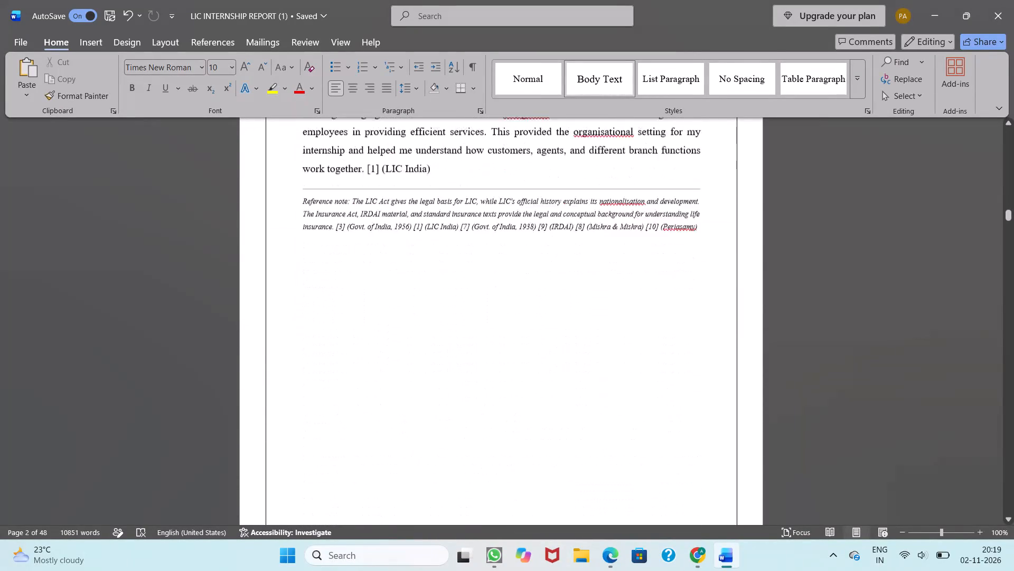
{"action": "scroll", "coordinate": [836, 402], "scroll_direction": "down", "scroll_amount": 3}
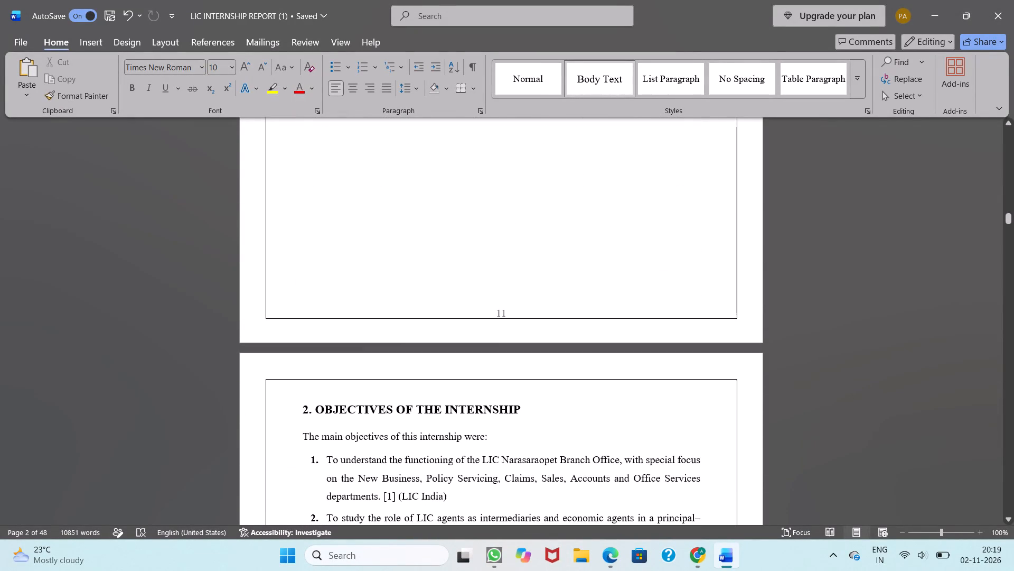
{"action": "scroll", "coordinate": [836, 402], "scroll_direction": "down", "scroll_amount": 2}
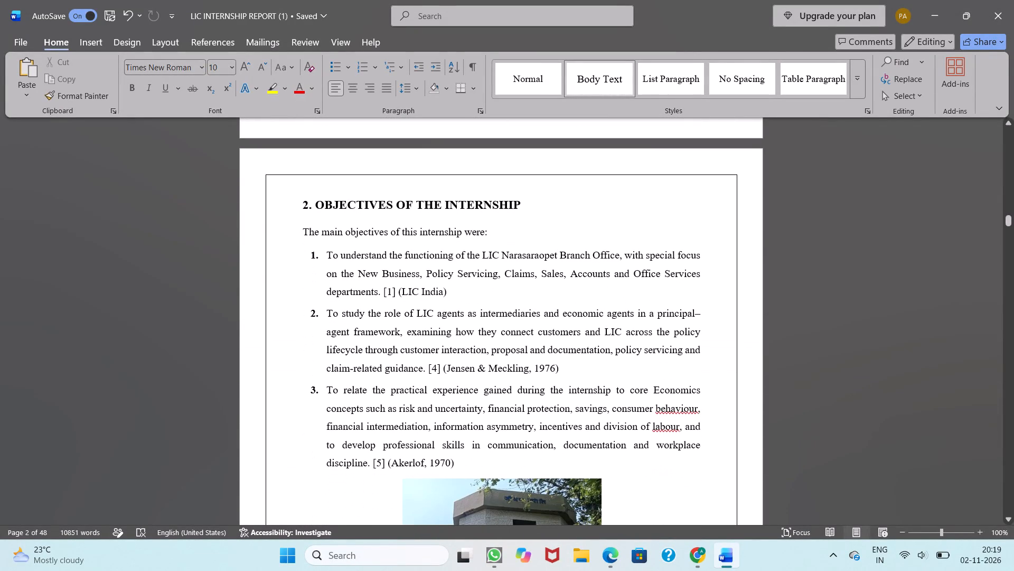
{"action": "scroll", "coordinate": [836, 402], "scroll_direction": "down", "scroll_amount": 3}
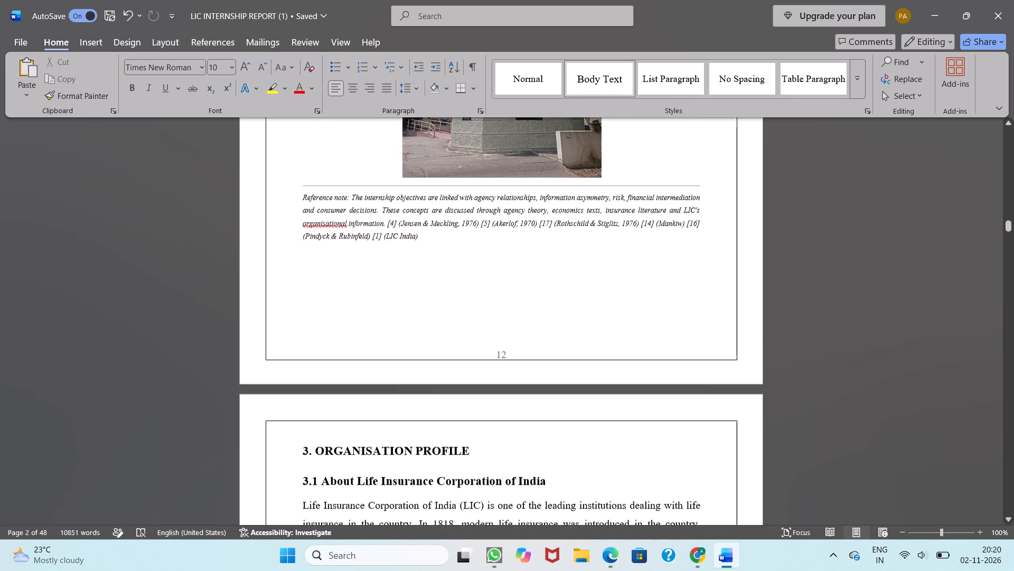
Examine the Organisation Profile pages from section 3.1 to 3.4, especially the break before 3.3 Mission and Vision.
{"action": "scroll", "coordinate": [836, 402], "scroll_direction": "down", "scroll_amount": 3}
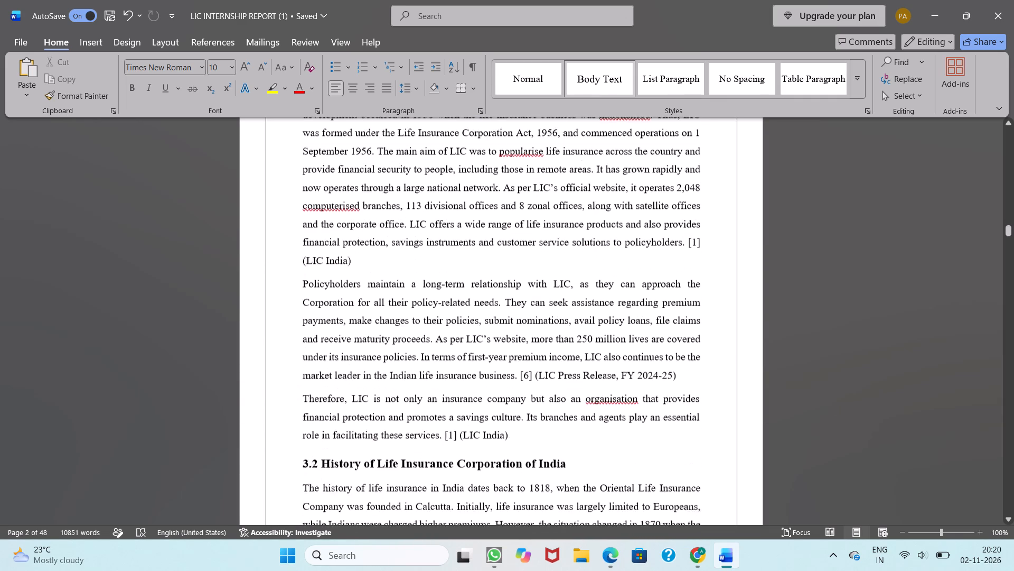
{"action": "scroll", "coordinate": [836, 402], "scroll_direction": "down", "scroll_amount": 4}
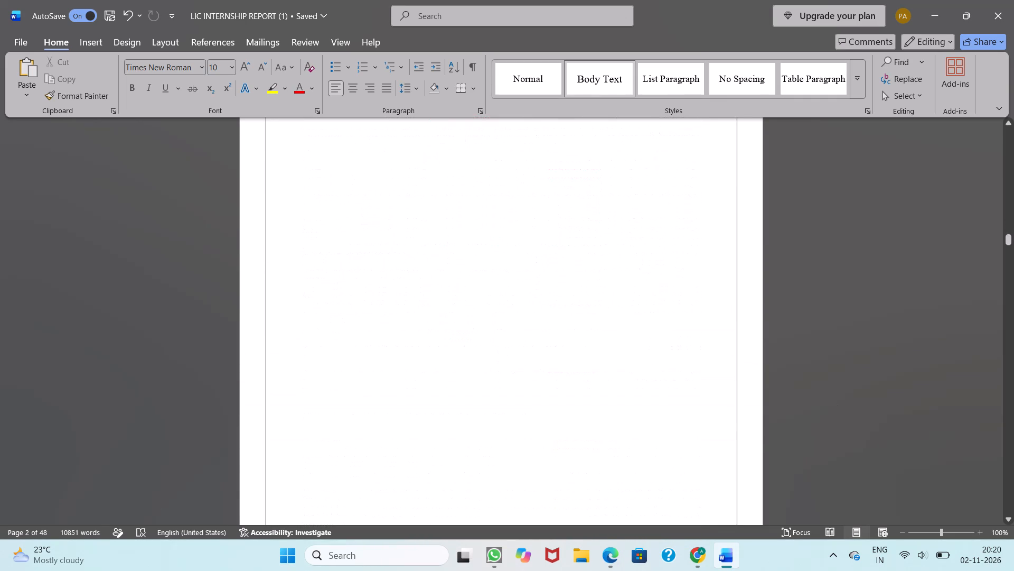
{"action": "scroll", "coordinate": [836, 402], "scroll_direction": "down", "scroll_amount": 1}
{"action": "scroll", "coordinate": [836, 402], "scroll_direction": "up", "scroll_amount": 1}
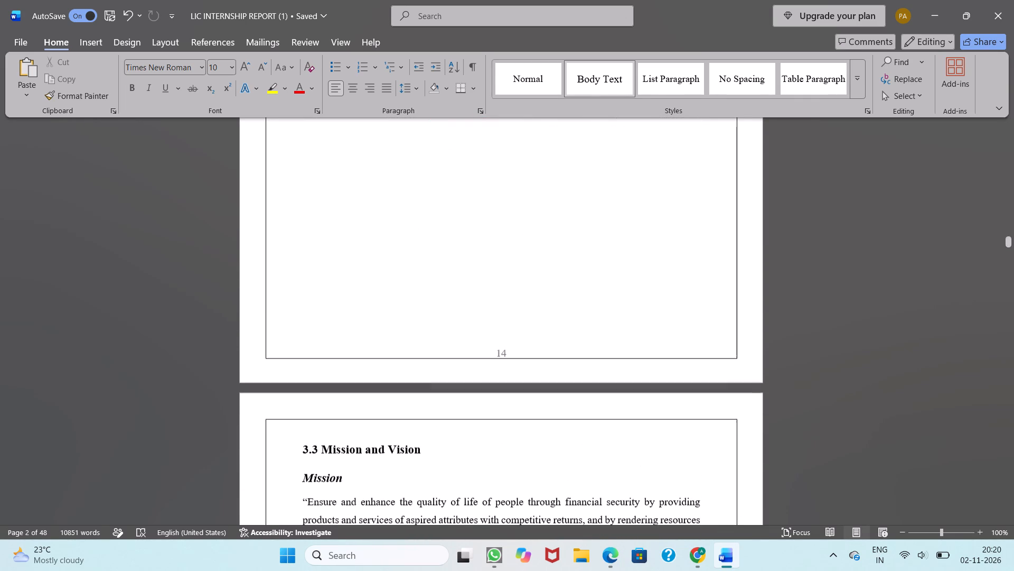
{"action": "scroll", "coordinate": [302, 453], "scroll_direction": "up", "scroll_amount": 3}
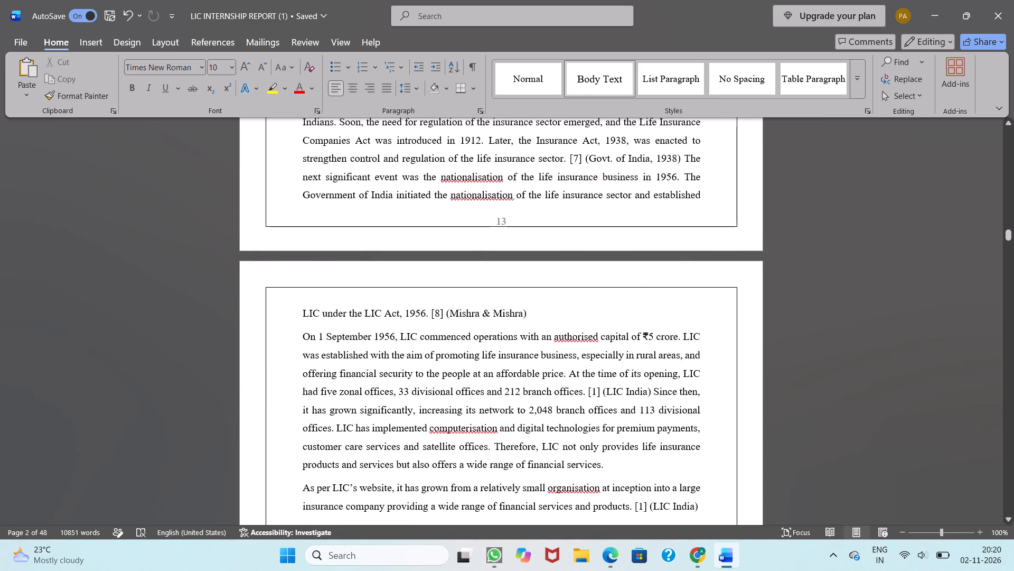
{"action": "scroll", "coordinate": [302, 453], "scroll_direction": "up", "scroll_amount": 2}
{"action": "scroll", "coordinate": [302, 453], "scroll_direction": "down", "scroll_amount": 2}
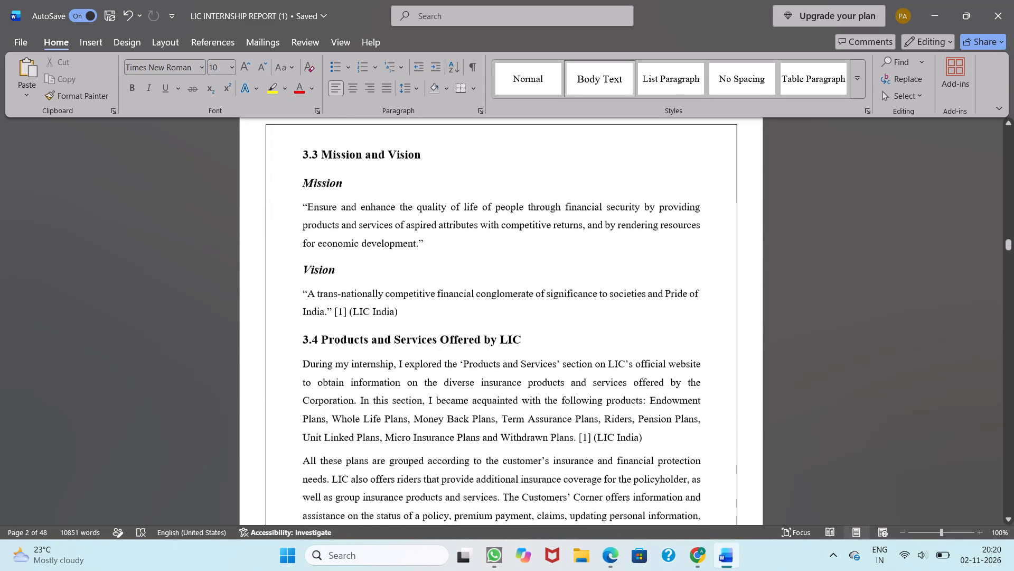
{"action": "scroll", "coordinate": [302, 453], "scroll_direction": "up", "scroll_amount": 1}
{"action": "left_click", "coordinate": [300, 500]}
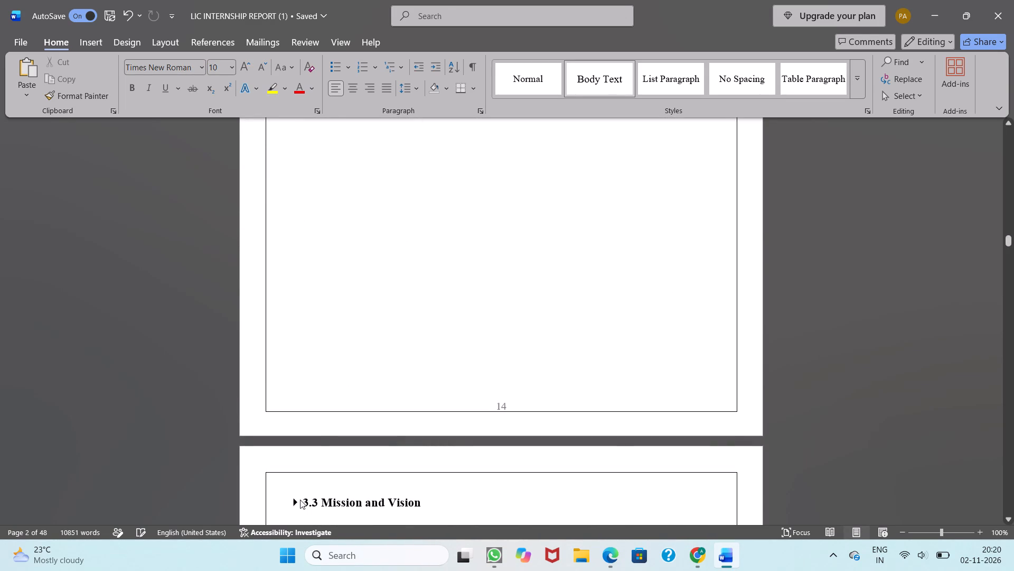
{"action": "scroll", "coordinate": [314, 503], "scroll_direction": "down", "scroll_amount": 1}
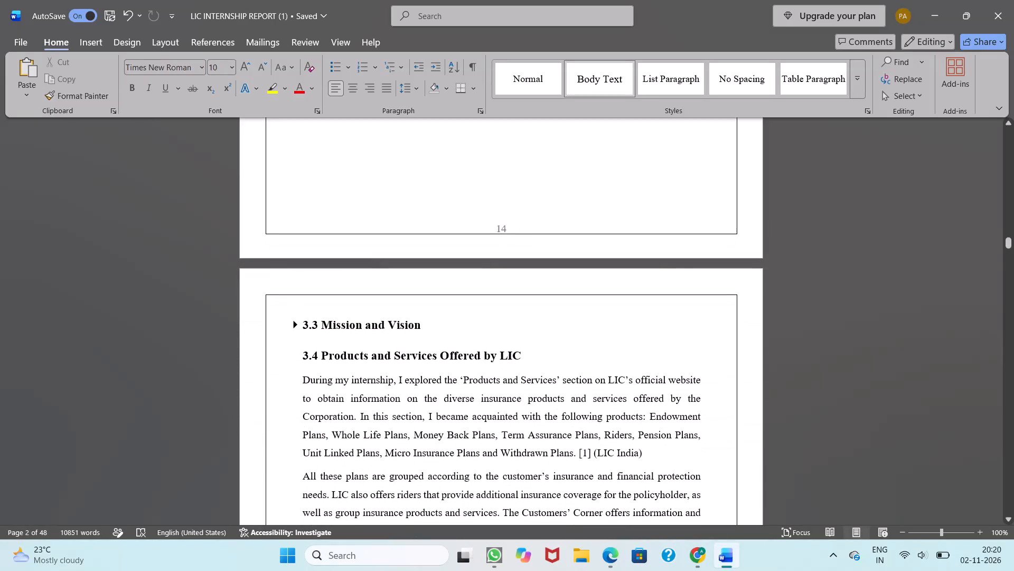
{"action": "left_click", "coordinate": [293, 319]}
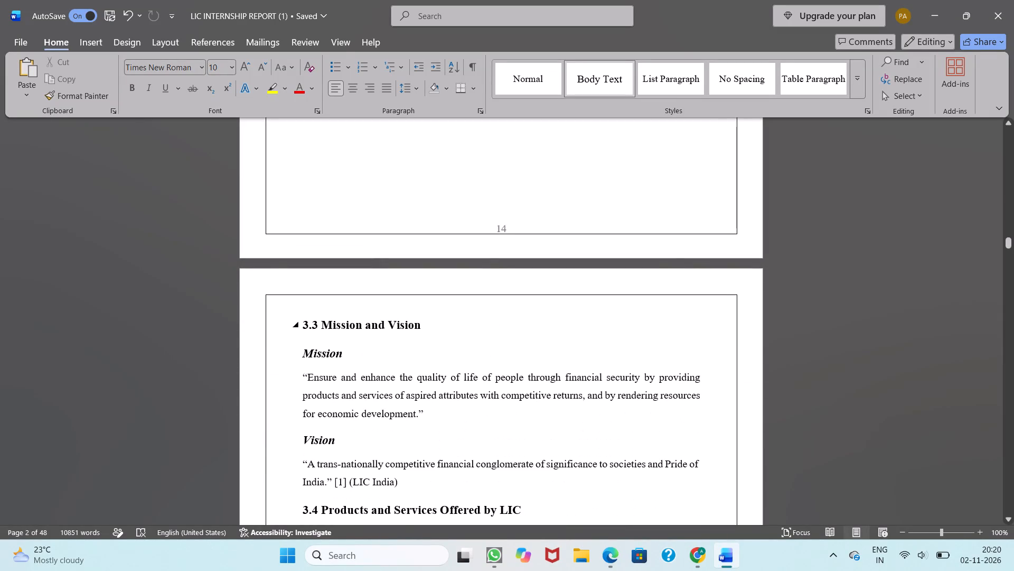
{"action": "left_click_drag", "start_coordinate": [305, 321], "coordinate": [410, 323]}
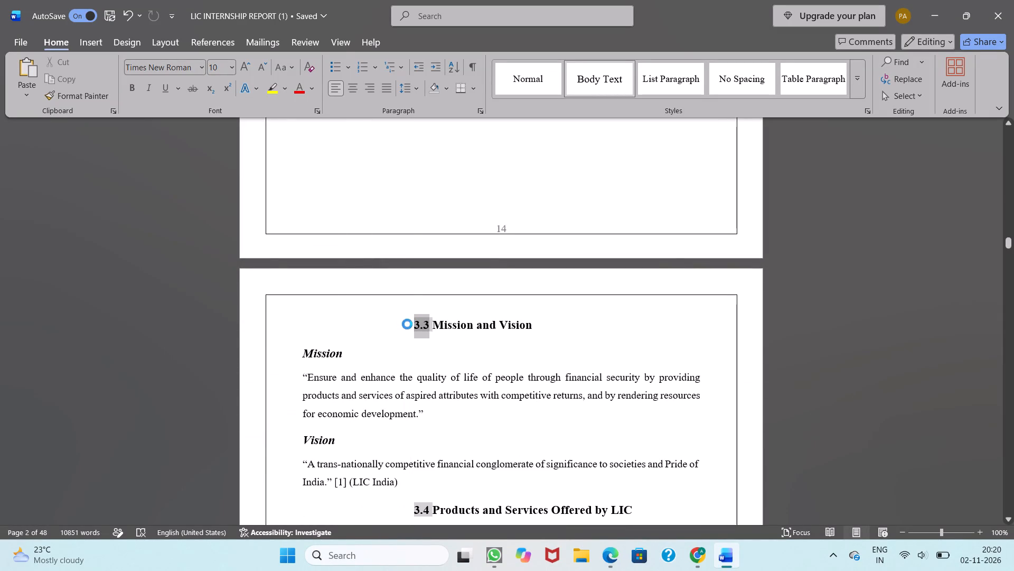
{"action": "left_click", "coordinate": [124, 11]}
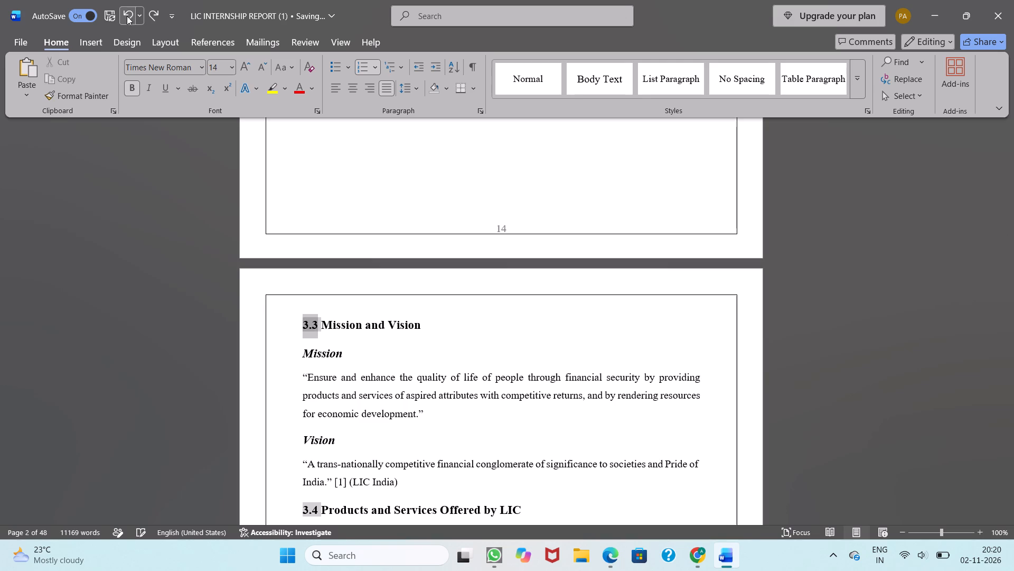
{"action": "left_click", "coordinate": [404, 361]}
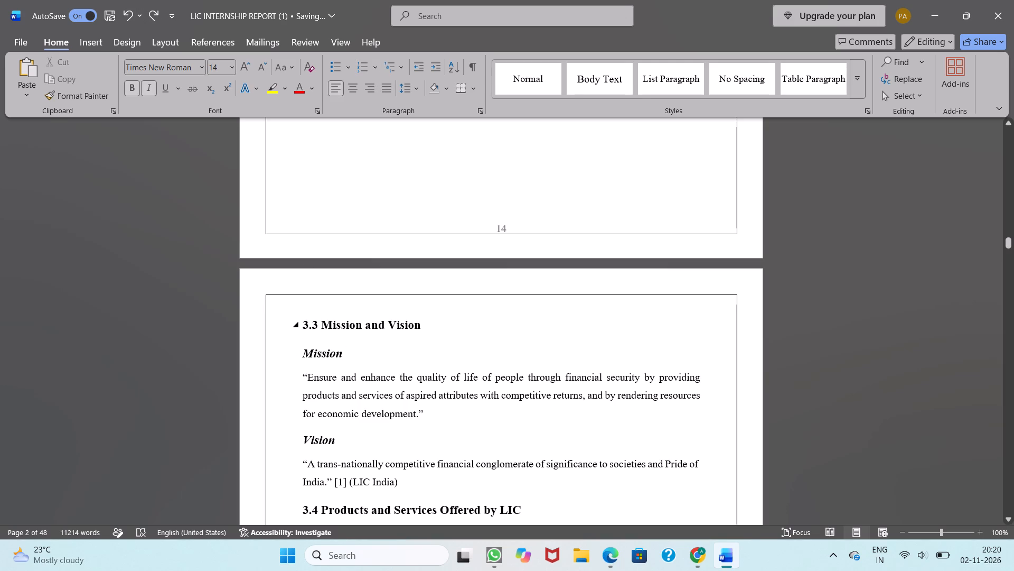
Restyle the 3.3 Mission and Vision heading with the Normal style and format its text as 14 pt bold.
{"action": "left_click_drag", "start_coordinate": [420, 325], "coordinate": [337, 324]}
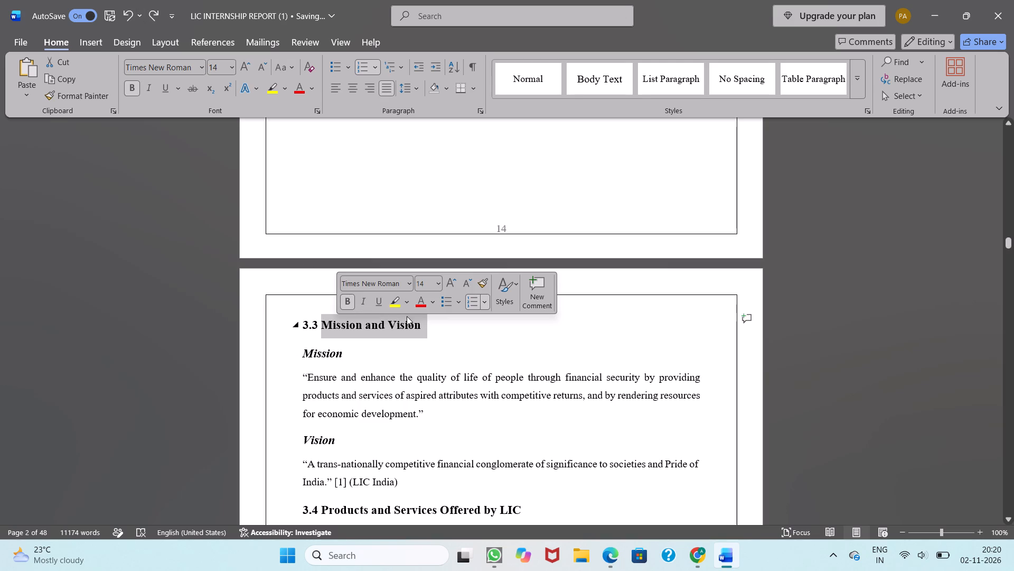
{"action": "left_click", "coordinate": [524, 80]}
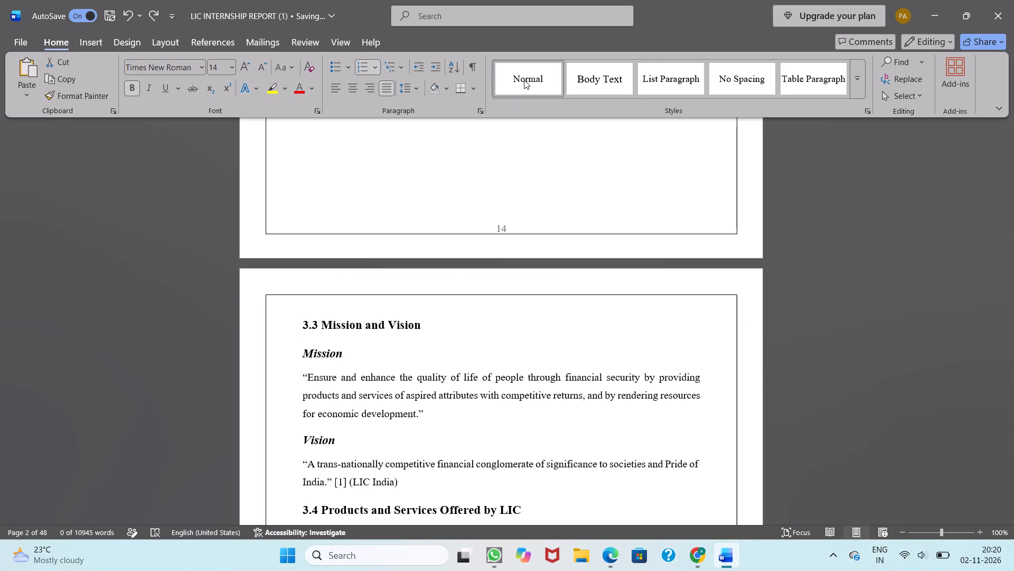
{"action": "left_click", "coordinate": [303, 321]}
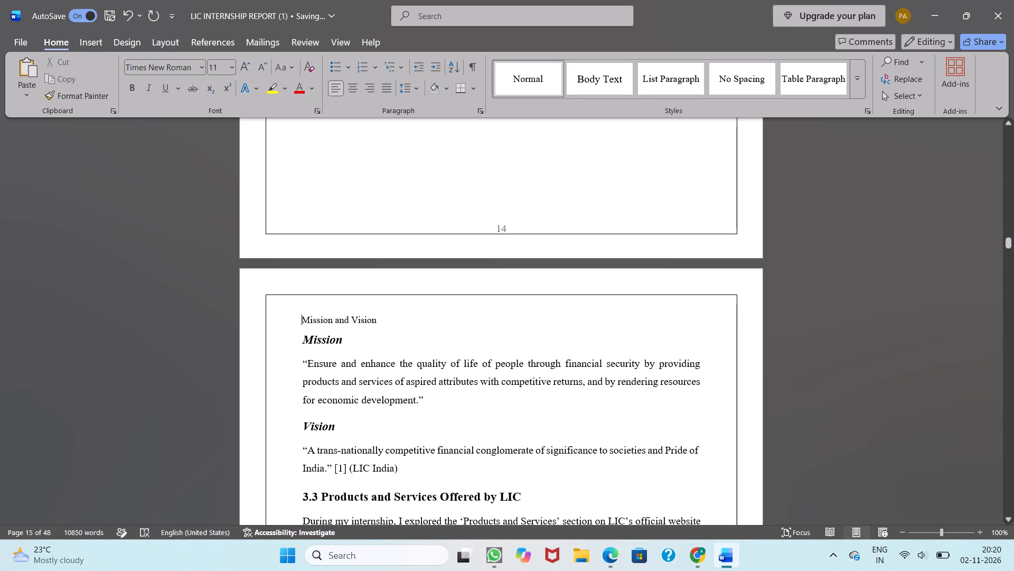
{"action": "left_click_drag", "start_coordinate": [303, 321], "coordinate": [387, 323]}
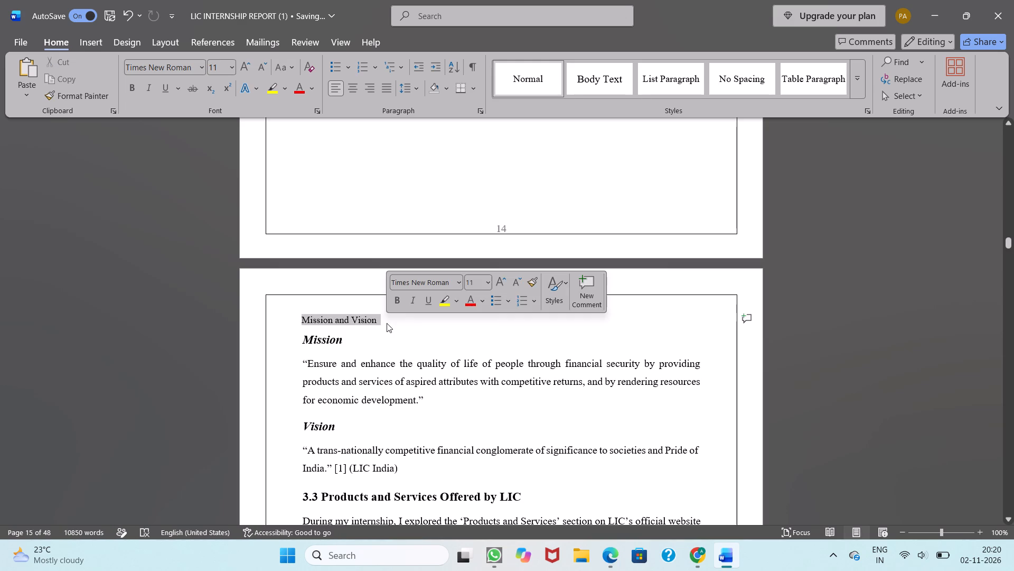
{"action": "left_click", "coordinate": [490, 284]}
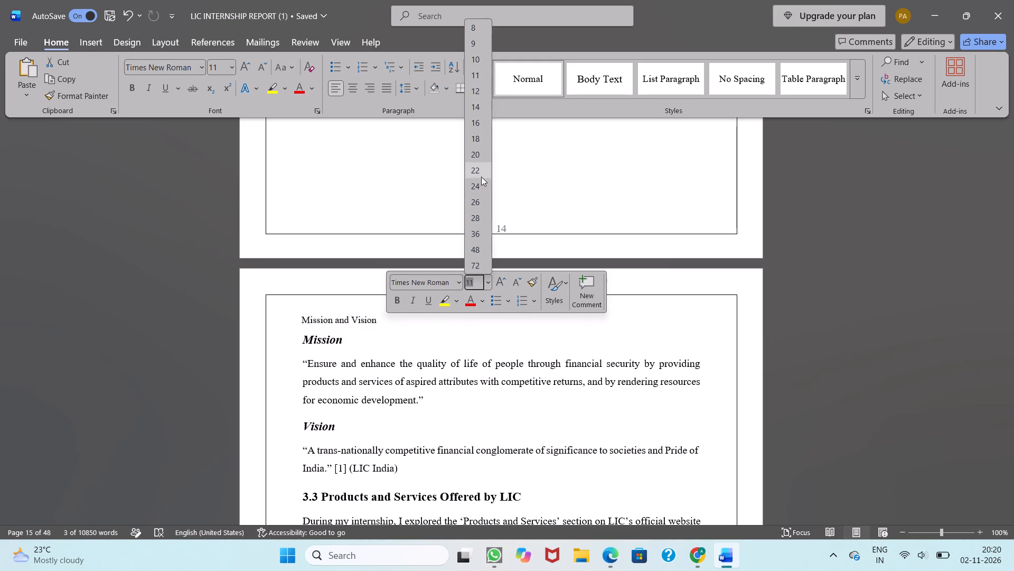
{"action": "left_click", "coordinate": [480, 111]}
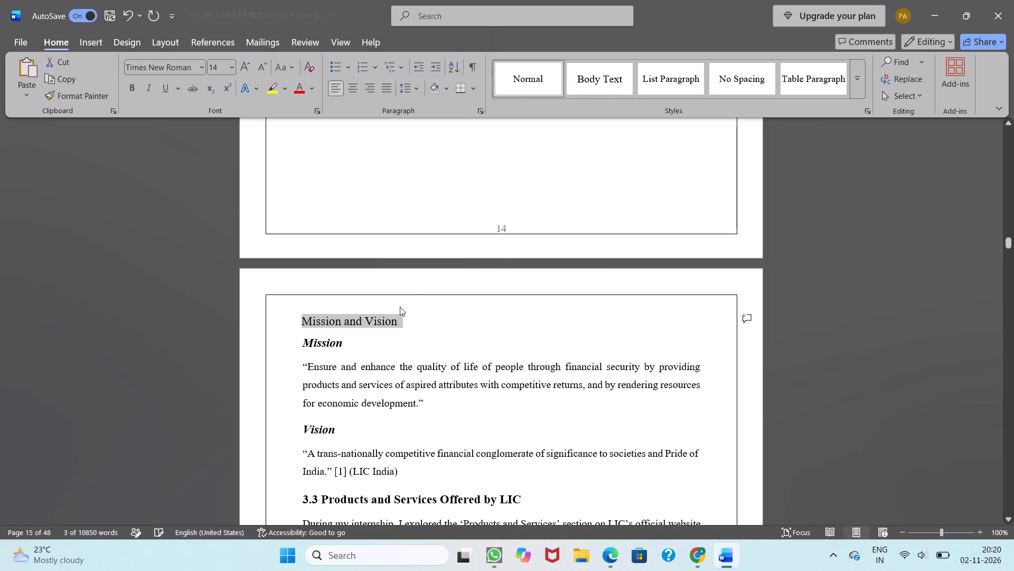
{"action": "left_click", "coordinate": [132, 89]}
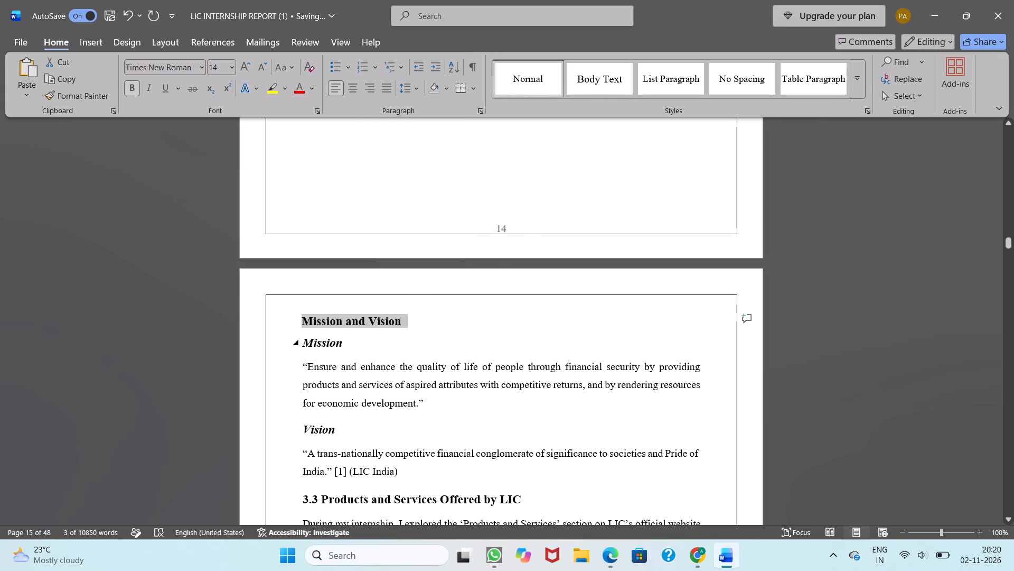
Add the section number 3.3 and a space before the Mission and Vision heading.
{"action": "left_click", "coordinate": [302, 328]}
{"action": "left_click", "coordinate": [300, 321]}
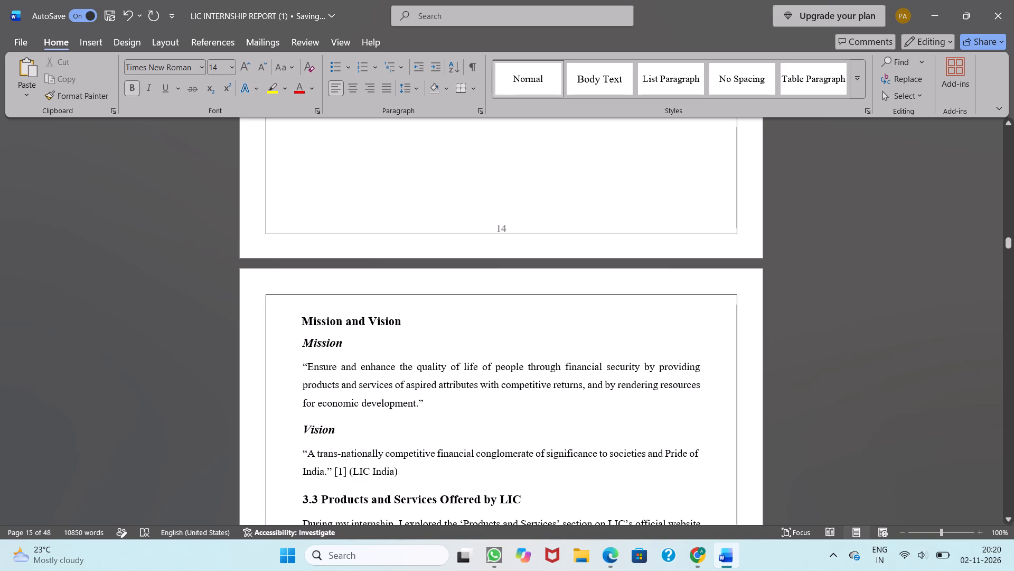
{"action": "scroll", "coordinate": [300, 321], "scroll_direction": "up", "scroll_amount": 4}
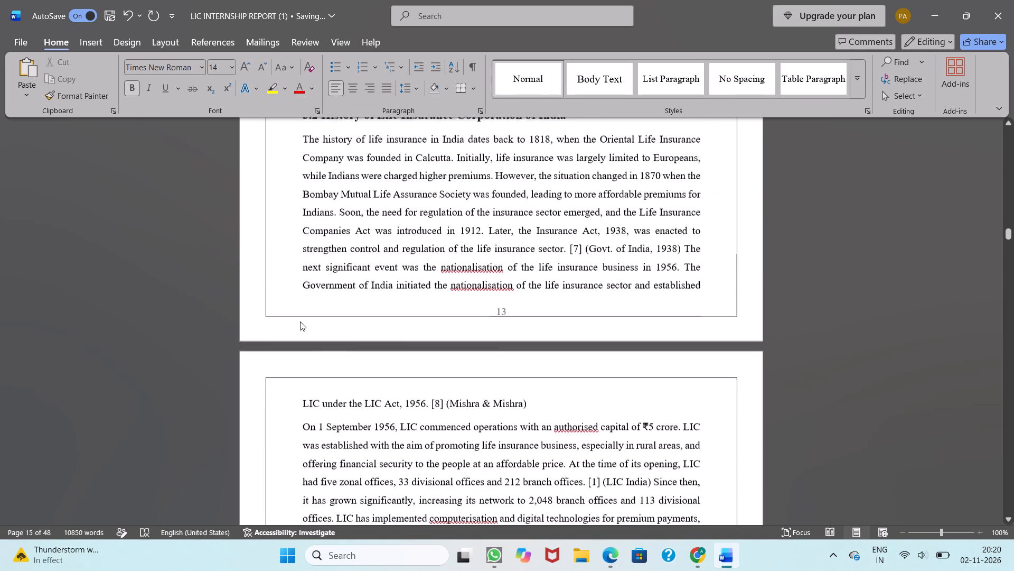
{"action": "scroll", "coordinate": [300, 321], "scroll_direction": "down", "scroll_amount": 3}
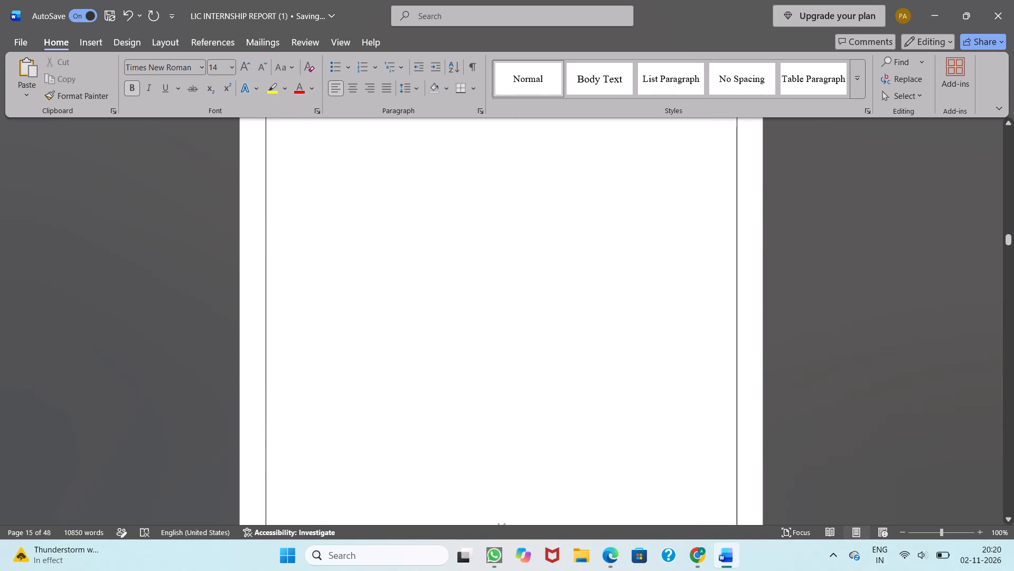
{"action": "scroll", "coordinate": [300, 321], "scroll_direction": "down", "scroll_amount": 1}
{"action": "key", "text": "3"}
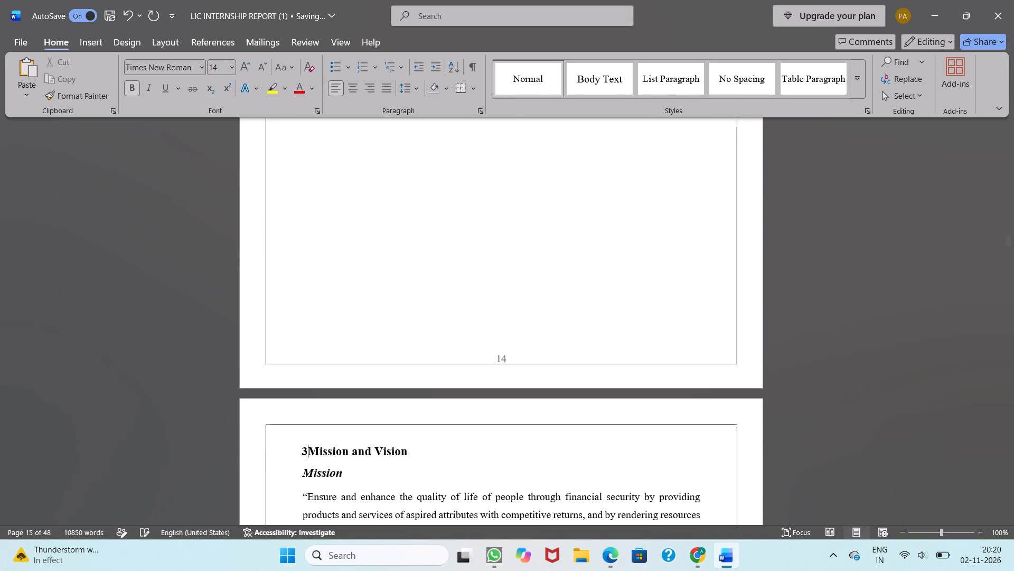
{"action": "type", "text": ".3"}
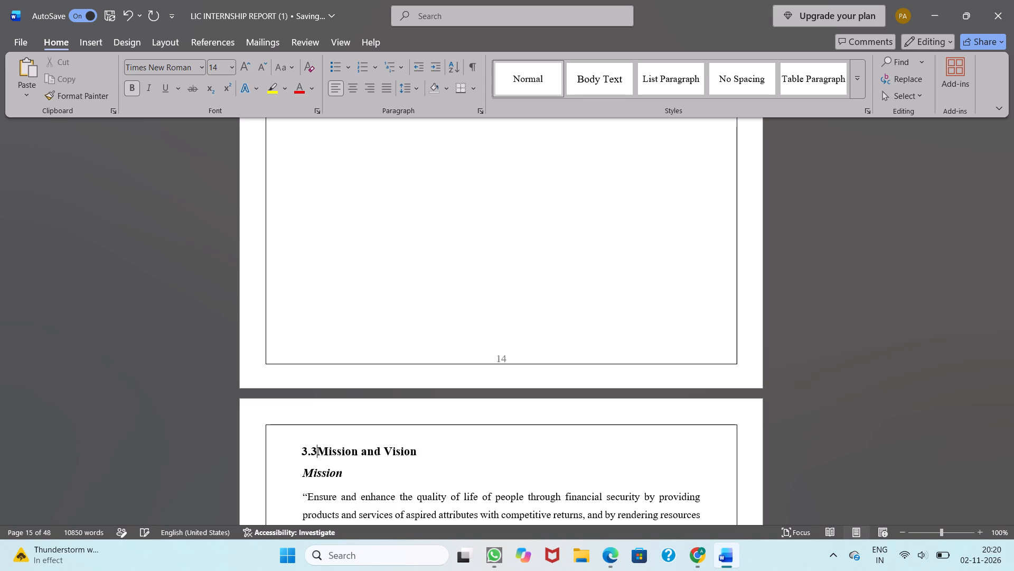
{"action": "key", "text": "space"}
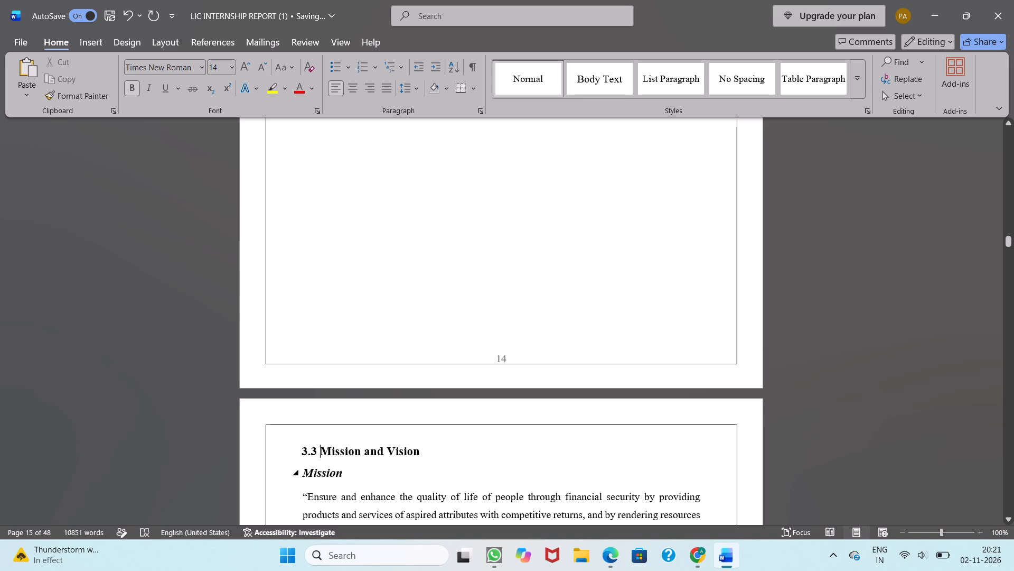
Try to remove the break before the 3.3 Mission and Vision heading so it moves up onto page 14.
{"action": "left_click", "coordinate": [302, 447]}
{"action": "key", "text": "BackSpace"}
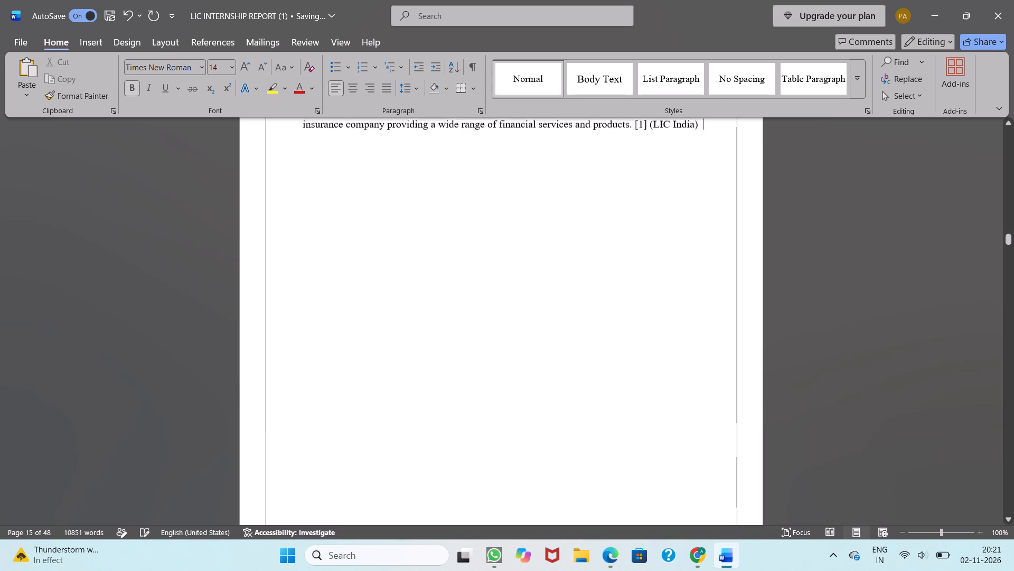
{"action": "scroll", "coordinate": [313, 307], "scroll_direction": "down", "scroll_amount": 3}
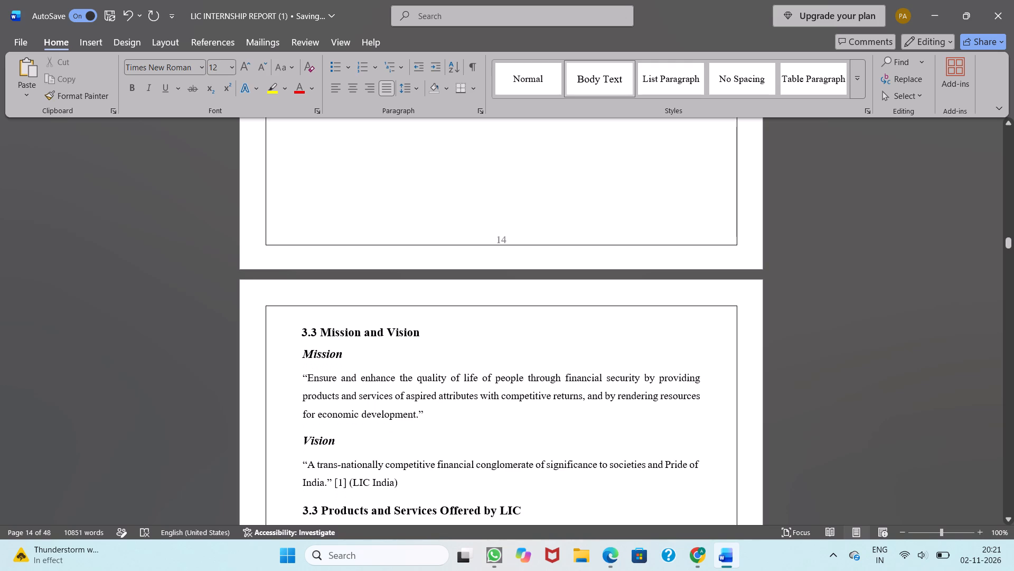
Copy the 3.3 section, from the Mission and Vision heading through the Vision statement, to the end of the history text on page 14.
{"action": "left_click", "coordinate": [304, 333]}
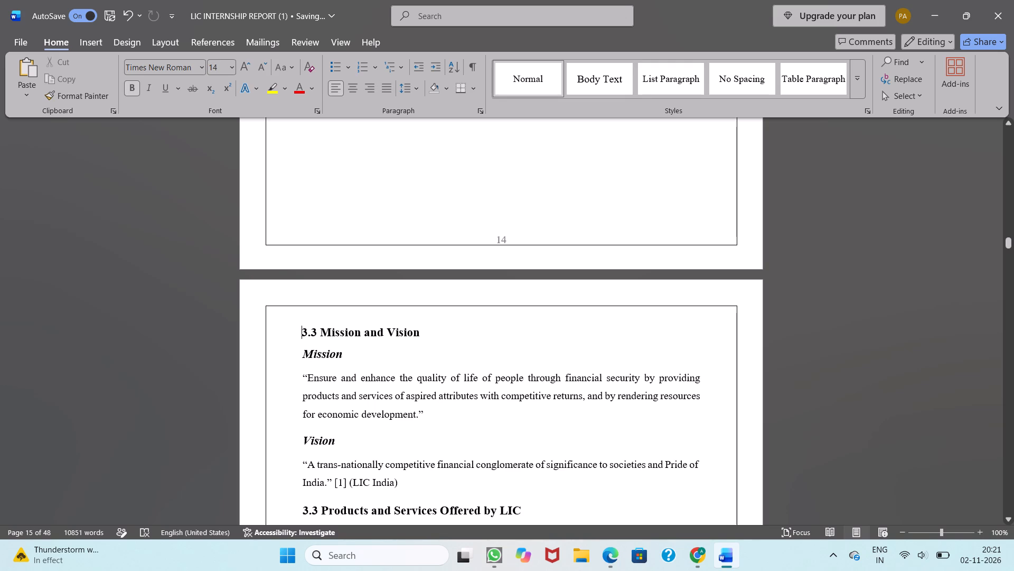
{"action": "left_click_drag", "start_coordinate": [302, 331], "coordinate": [412, 492]}
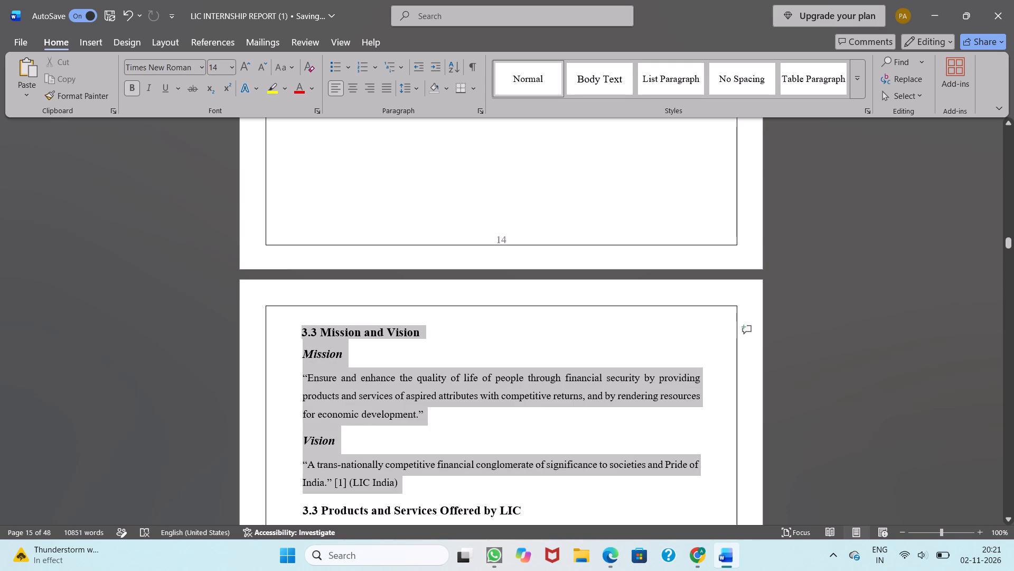
{"action": "left_click_drag", "start_coordinate": [412, 492], "coordinate": [413, 492]}
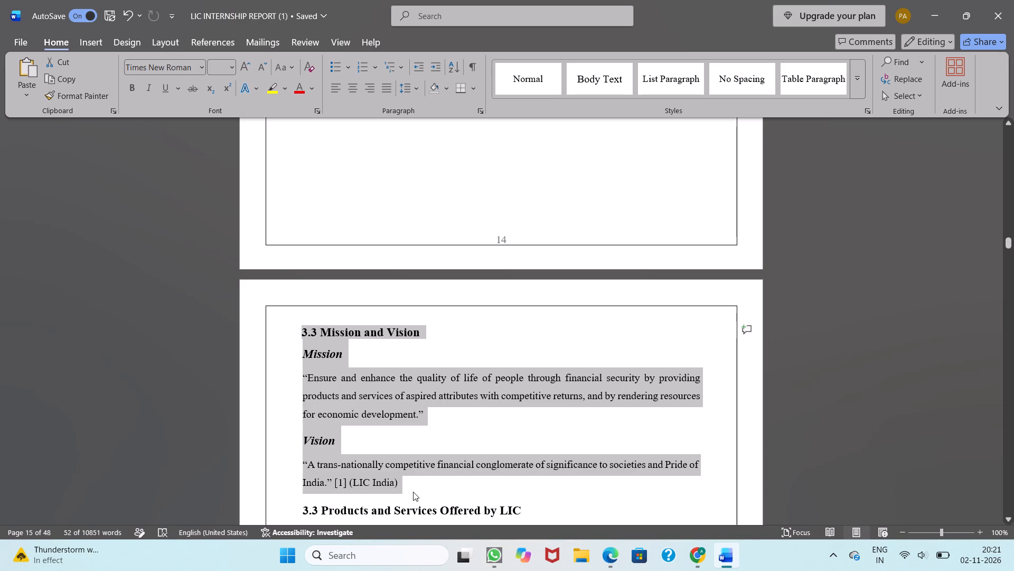
{"action": "key", "text": "ctrl+c"}
{"action": "scroll", "coordinate": [413, 492], "scroll_direction": "up", "scroll_amount": 2}
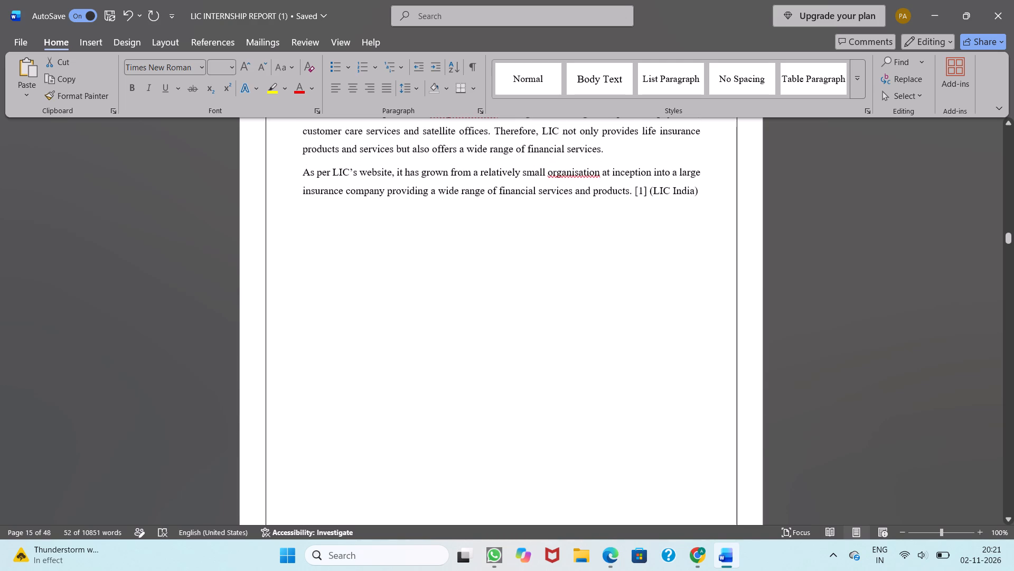
{"action": "left_click", "coordinate": [307, 210]}
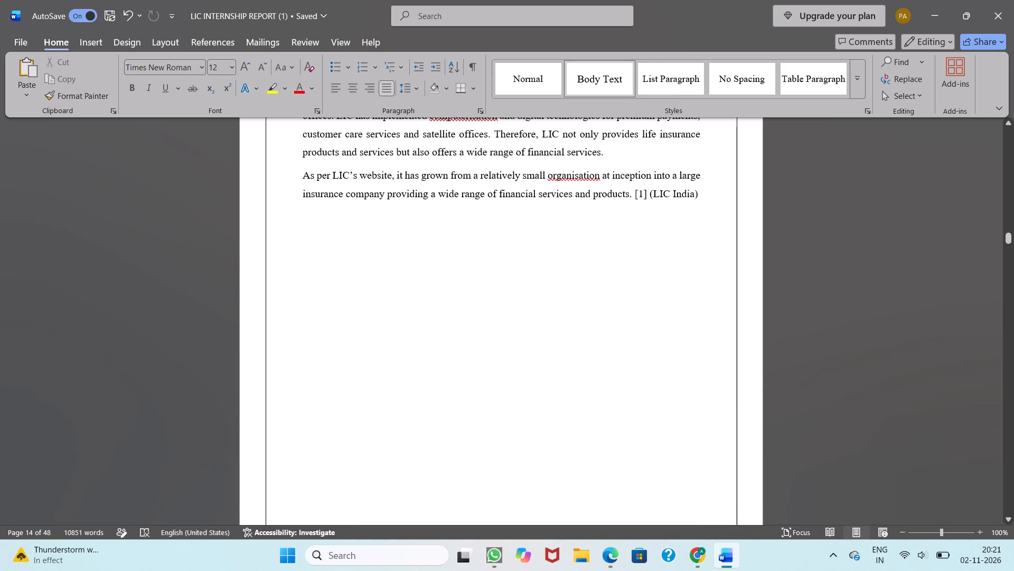
{"action": "left_click", "coordinate": [308, 218]}
{"action": "left_click", "coordinate": [707, 191]}
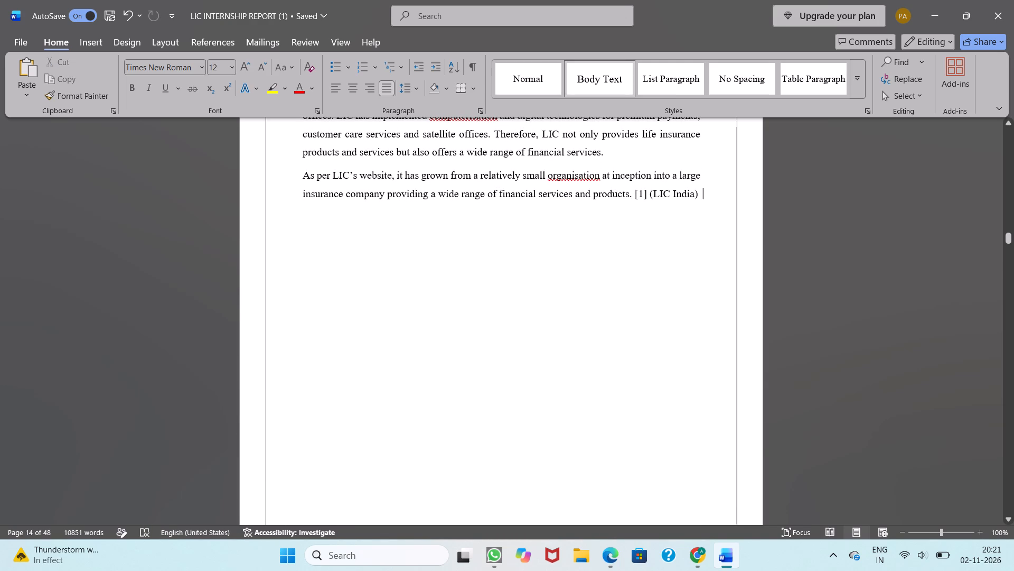
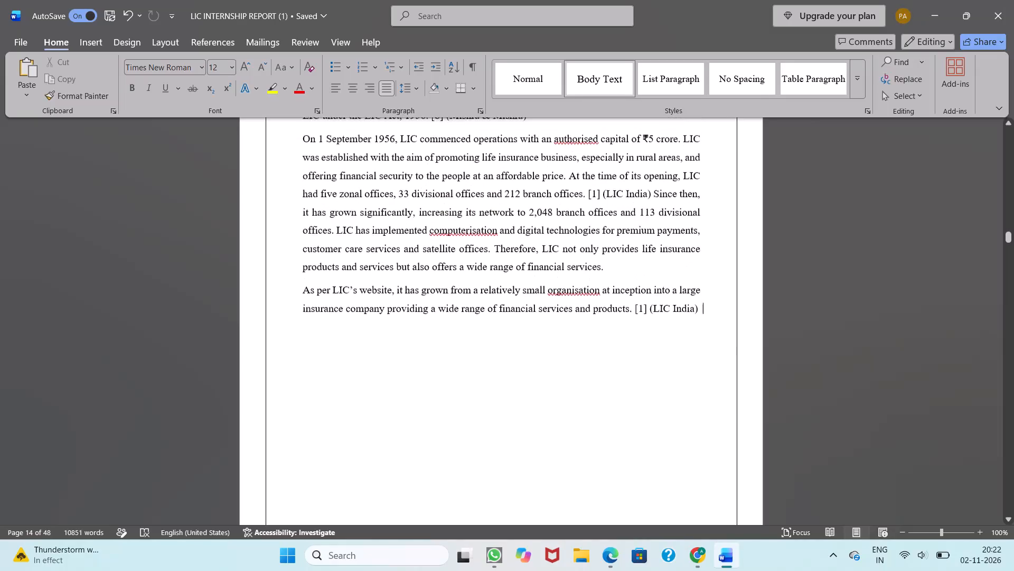
Start a new paragraph after the last line of the history text on page 14.
{"action": "scroll", "coordinate": [707, 191], "scroll_direction": "up", "scroll_amount": 1}
{"action": "scroll", "coordinate": [707, 191], "scroll_direction": "down", "scroll_amount": 2}
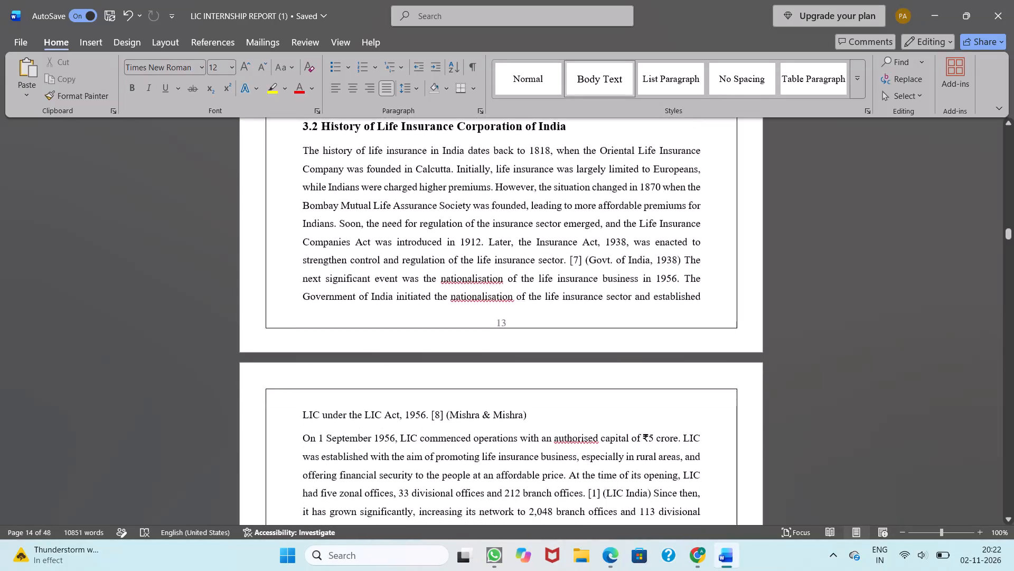
{"action": "scroll", "coordinate": [707, 191], "scroll_direction": "down", "scroll_amount": 3}
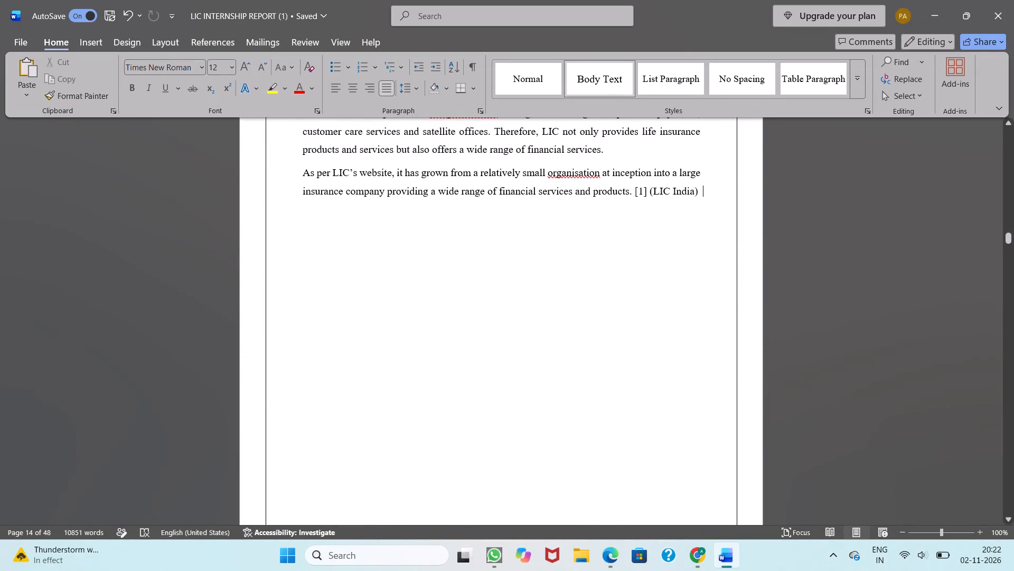
{"action": "left_click", "coordinate": [309, 218]}
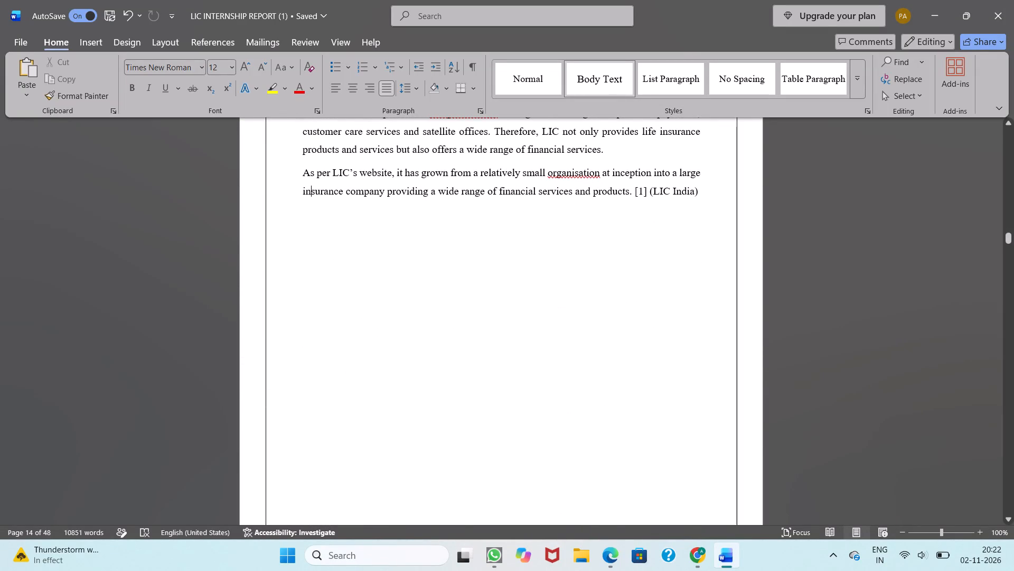
{"action": "left_click", "coordinate": [701, 185]}
{"action": "key", "text": "Return"}
Copy the 3.3 section, from the Mission and Vision heading through the Vision statement, into the new paragraph on page 14.
{"action": "scroll", "coordinate": [701, 185], "scroll_direction": "down", "scroll_amount": 3}
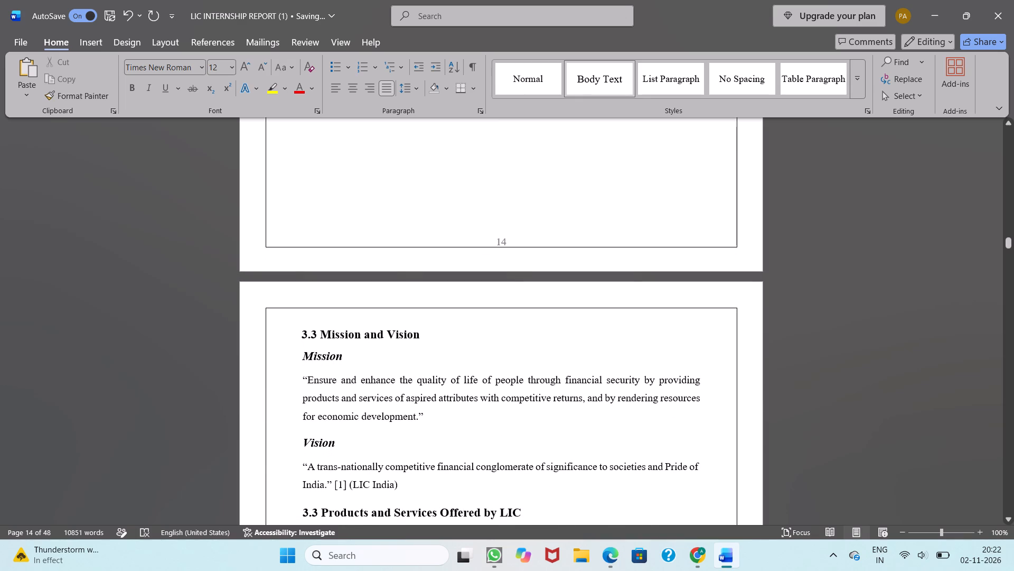
{"action": "left_click_drag", "start_coordinate": [304, 336], "coordinate": [346, 423]}
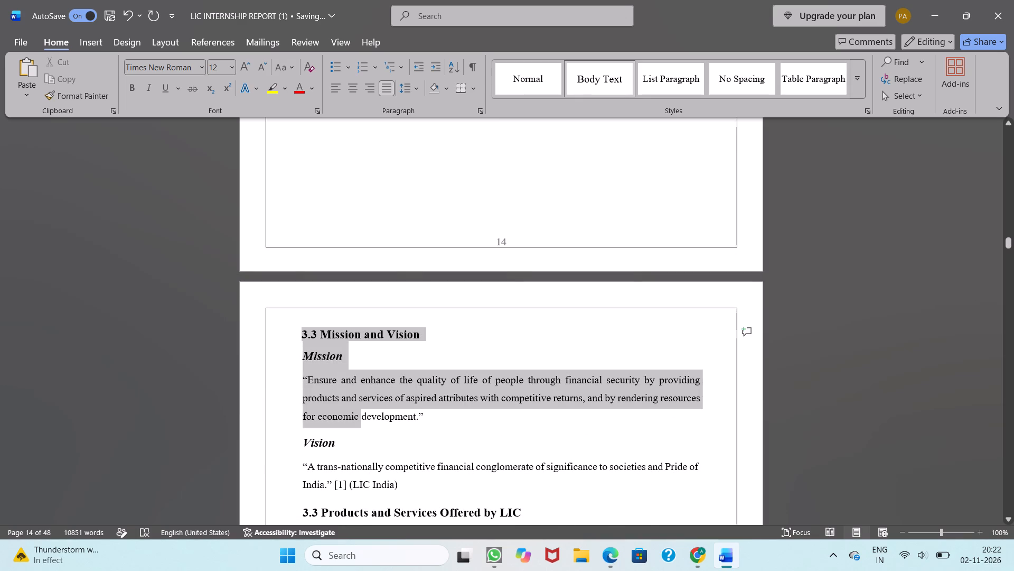
{"action": "left_click_drag", "start_coordinate": [346, 423], "coordinate": [404, 421]}
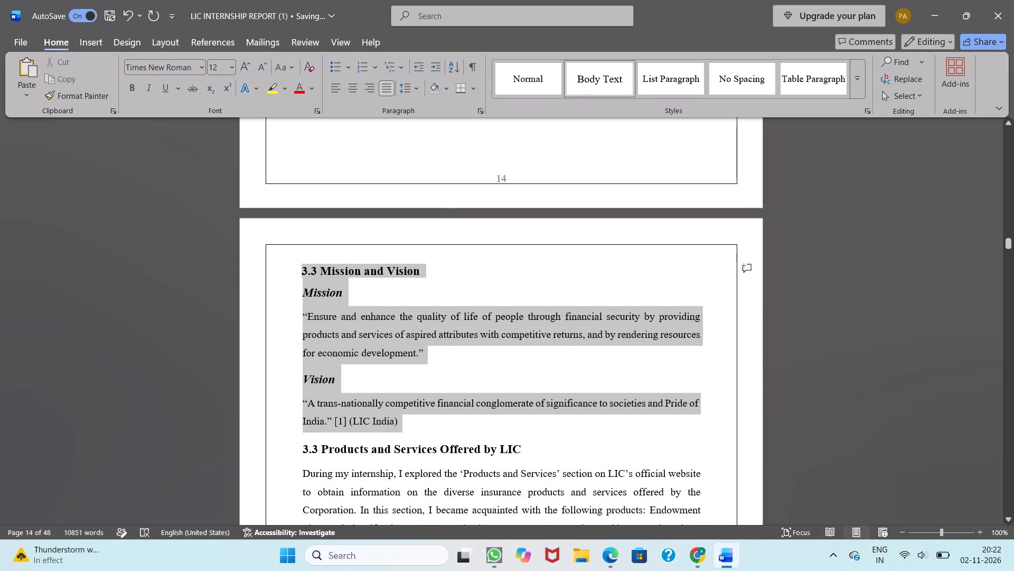
{"action": "left_click_drag", "start_coordinate": [404, 421], "coordinate": [406, 421]}
{"action": "key", "text": "ctrl+c"}
{"action": "scroll", "coordinate": [406, 421], "scroll_direction": "up", "scroll_amount": 3}
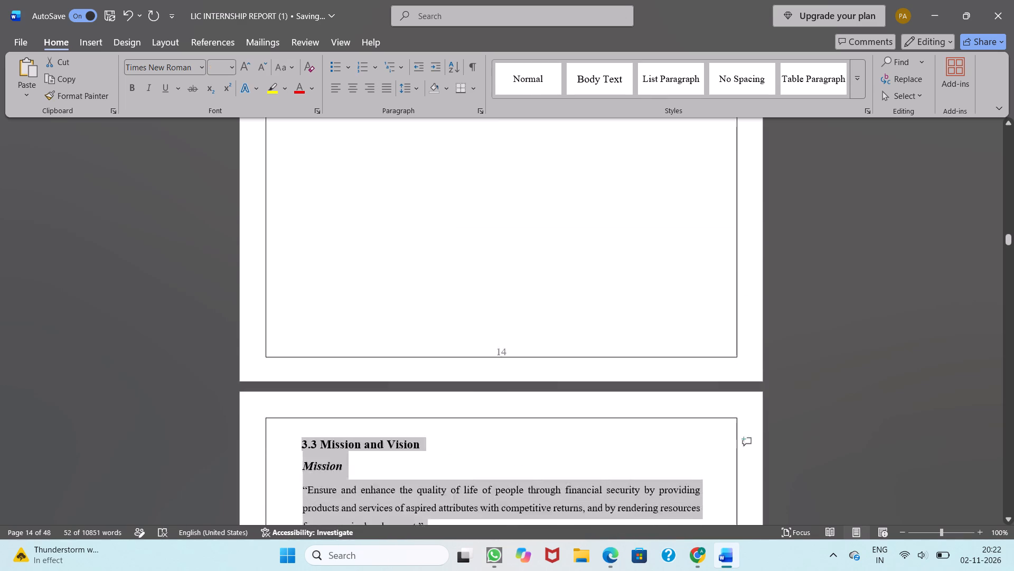
{"action": "left_click", "coordinate": [306, 272]}
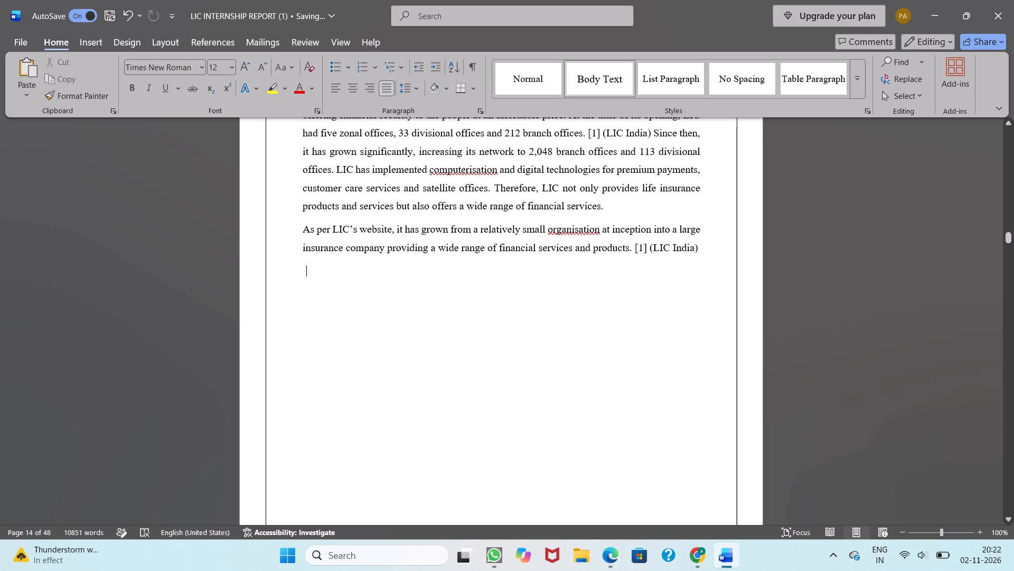
{"action": "key", "text": "ctrl+v"}
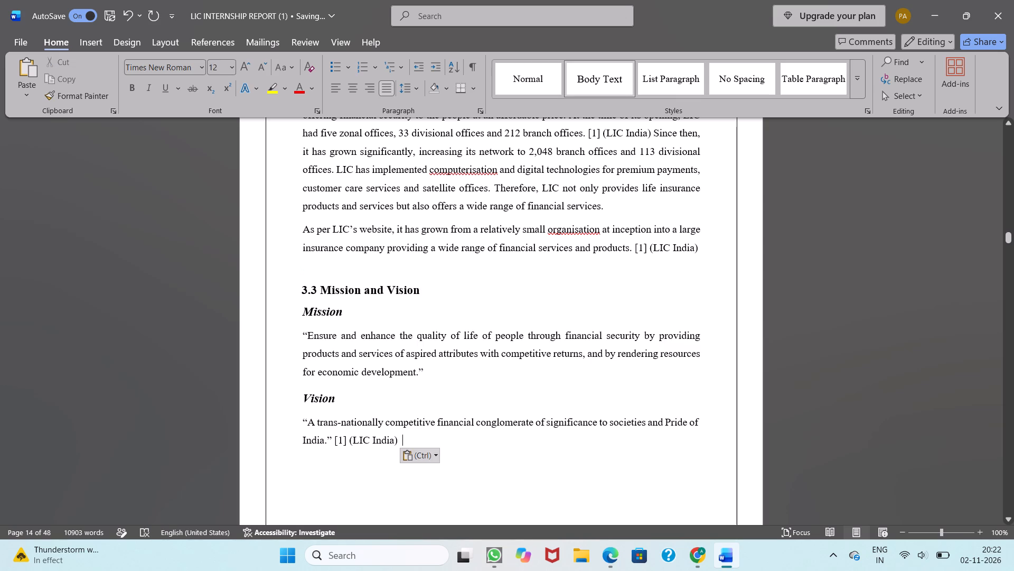
Delete the empty line above the pasted 3.3 Mission and Vision heading and insert a fresh line before the heading.
{"action": "left_click", "coordinate": [300, 289]}
{"action": "key", "text": "BackSpace"}
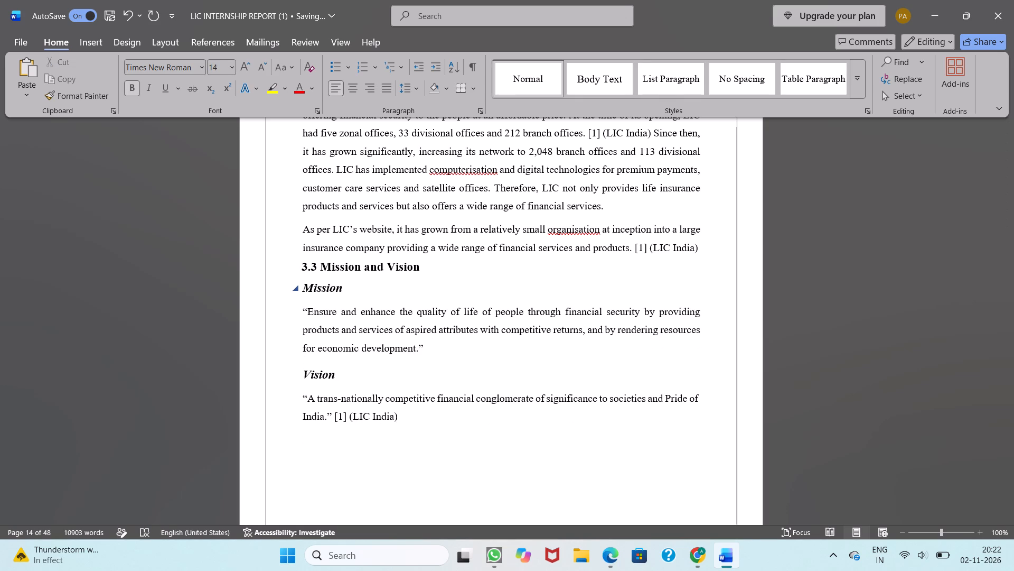
{"action": "key", "text": "Return"}
Delete the original 3.3 Mission and Vision section, heading through Vision statement, from the top of page 15.
{"action": "scroll", "coordinate": [300, 289], "scroll_direction": "up", "scroll_amount": 3}
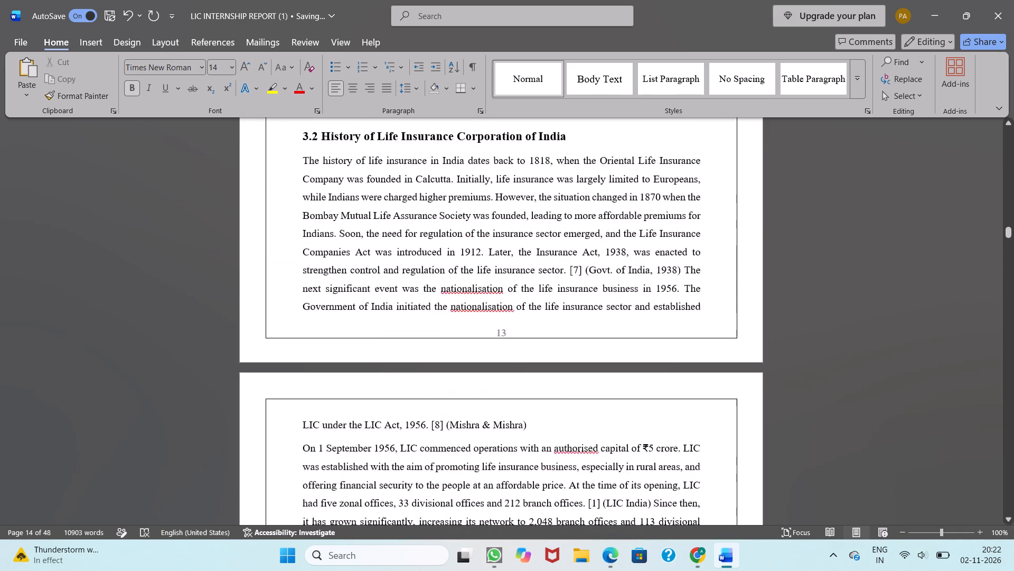
{"action": "scroll", "coordinate": [300, 289], "scroll_direction": "up", "scroll_amount": 1}
{"action": "scroll", "coordinate": [300, 289], "scroll_direction": "down", "scroll_amount": 3}
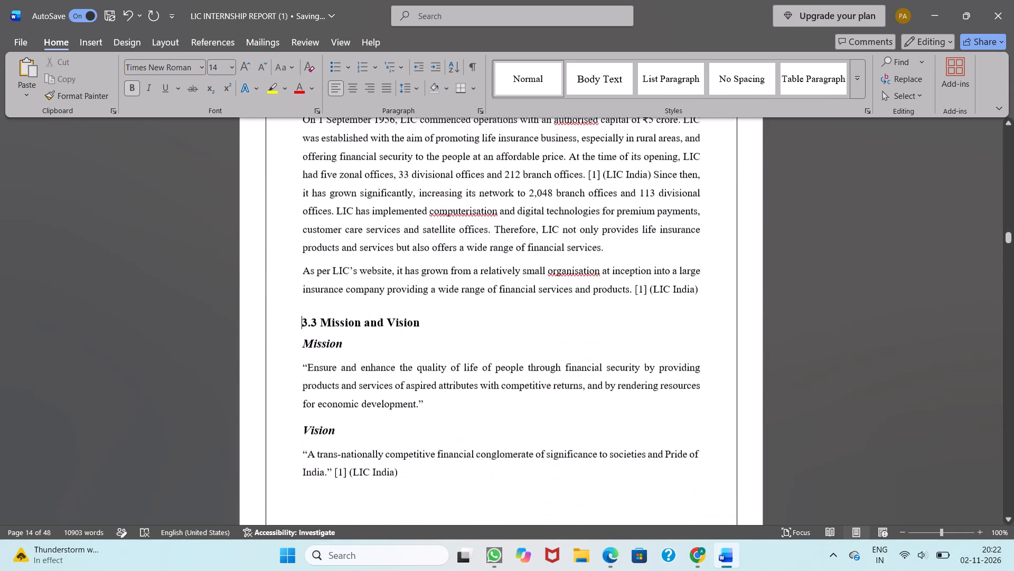
{"action": "scroll", "coordinate": [314, 387], "scroll_direction": "down", "scroll_amount": 2}
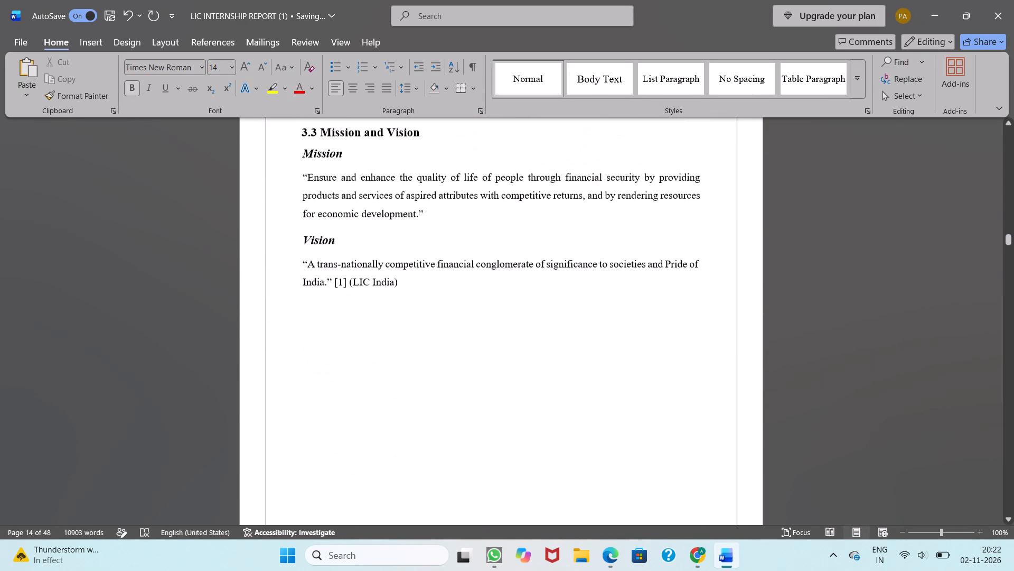
{"action": "scroll", "coordinate": [314, 387], "scroll_direction": "down", "scroll_amount": 1}
{"action": "left_click_drag", "start_coordinate": [300, 388], "coordinate": [314, 388]}
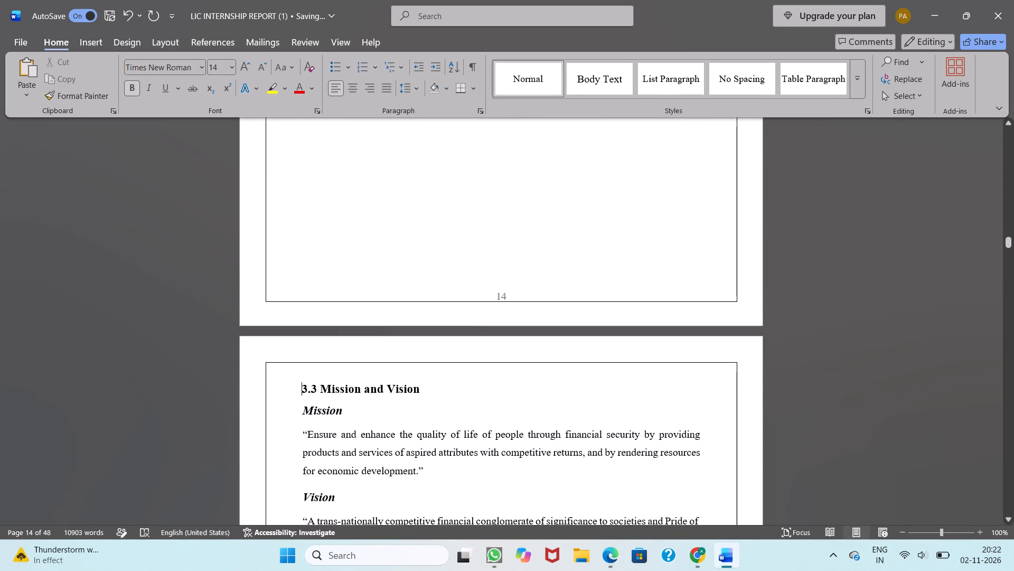
{"action": "left_click_drag", "start_coordinate": [314, 388], "coordinate": [410, 475]}
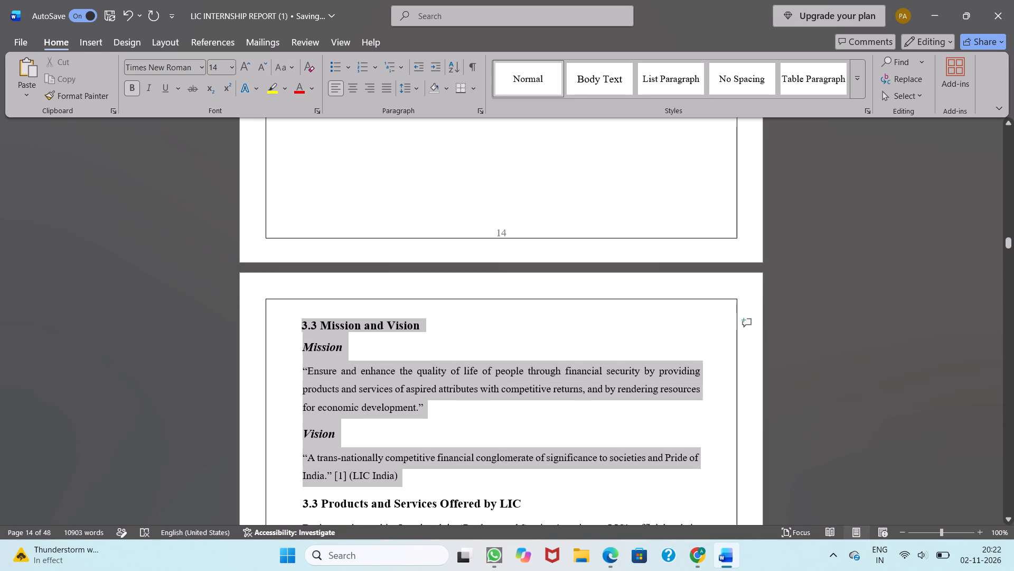
{"action": "left_click_drag", "start_coordinate": [410, 475], "coordinate": [409, 475]}
{"action": "key", "text": "BackSpace"}
Apply the Normal style to the Products and Services Offered by LIC heading on page 15.
{"action": "scroll", "coordinate": [409, 475], "scroll_direction": "up", "scroll_amount": 2}
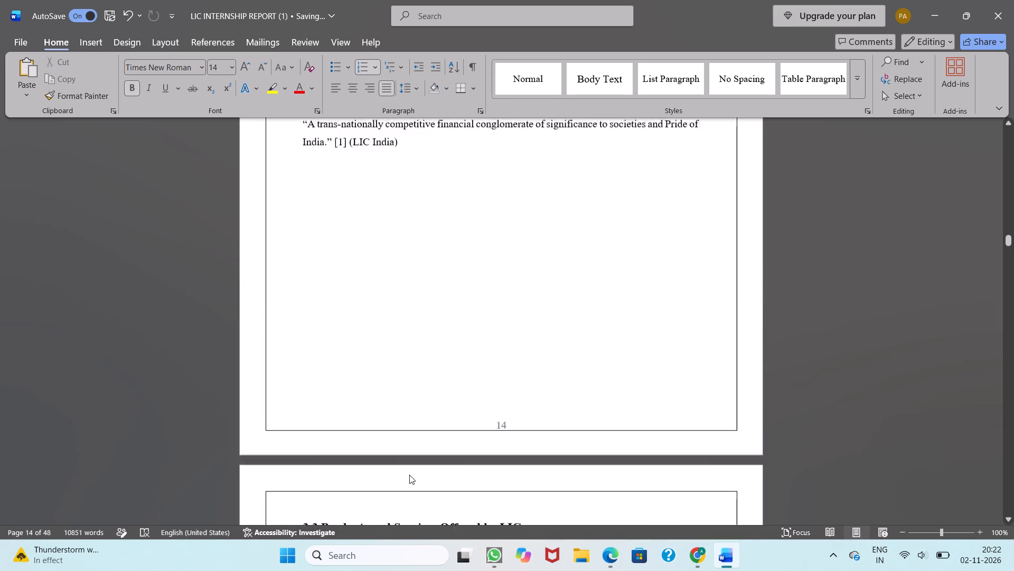
{"action": "scroll", "coordinate": [409, 475], "scroll_direction": "up", "scroll_amount": 1}
{"action": "scroll", "coordinate": [409, 475], "scroll_direction": "down", "scroll_amount": 1}
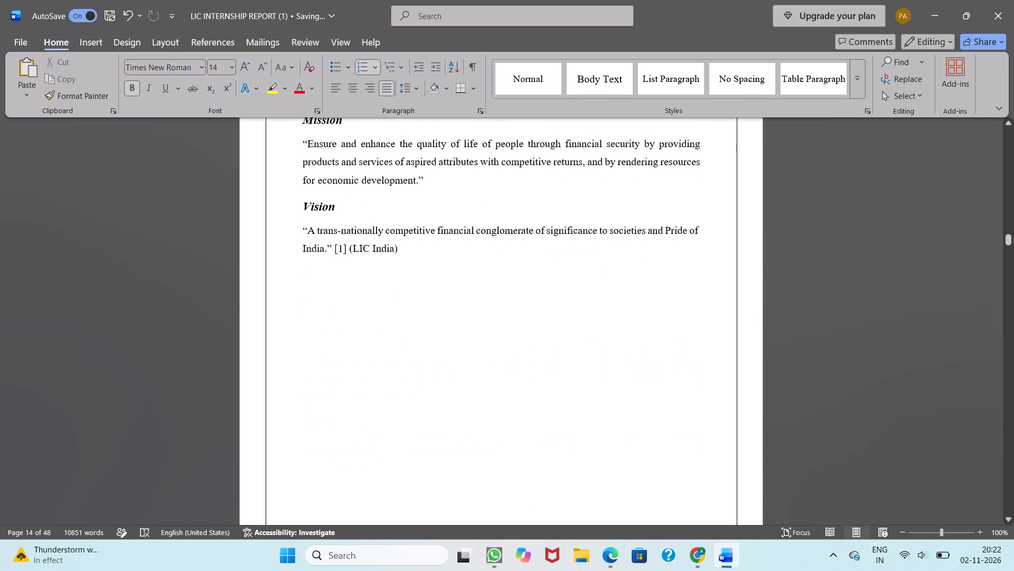
{"action": "scroll", "coordinate": [409, 475], "scroll_direction": "down", "scroll_amount": 1}
{"action": "left_click", "coordinate": [315, 420]}
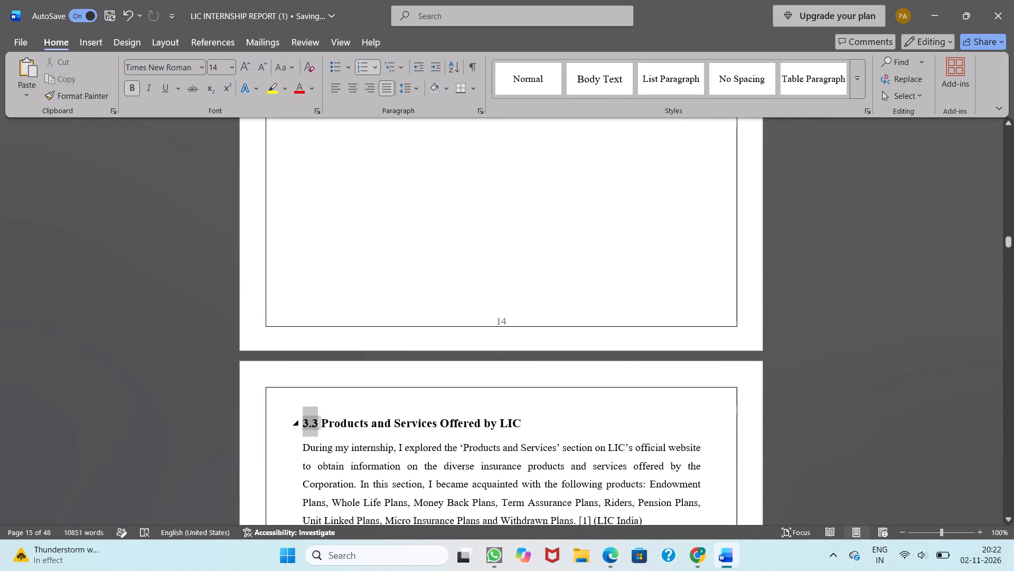
{"action": "left_click", "coordinate": [316, 420]}
{"action": "left_click", "coordinate": [329, 429]}
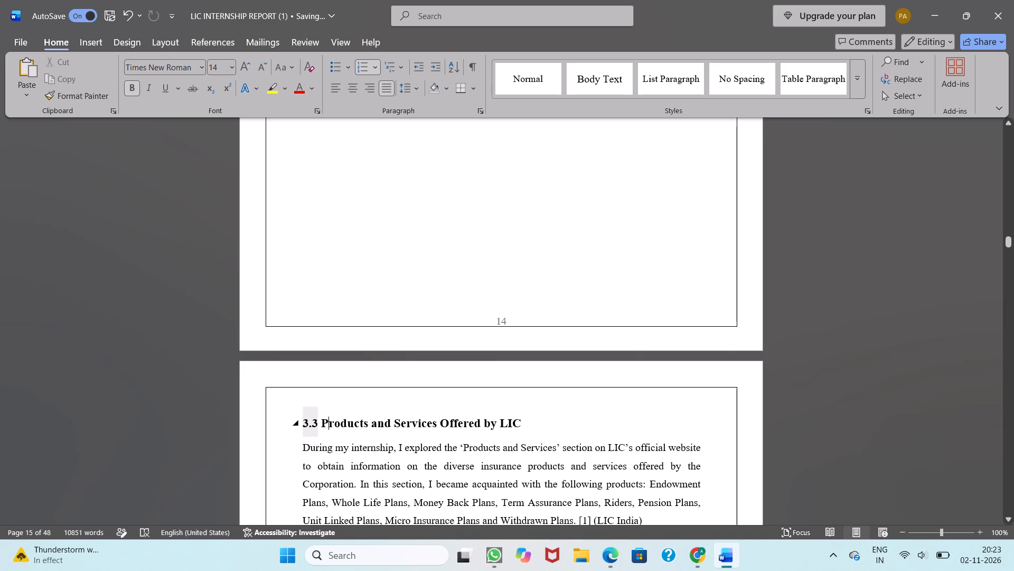
{"action": "left_click", "coordinate": [317, 422]}
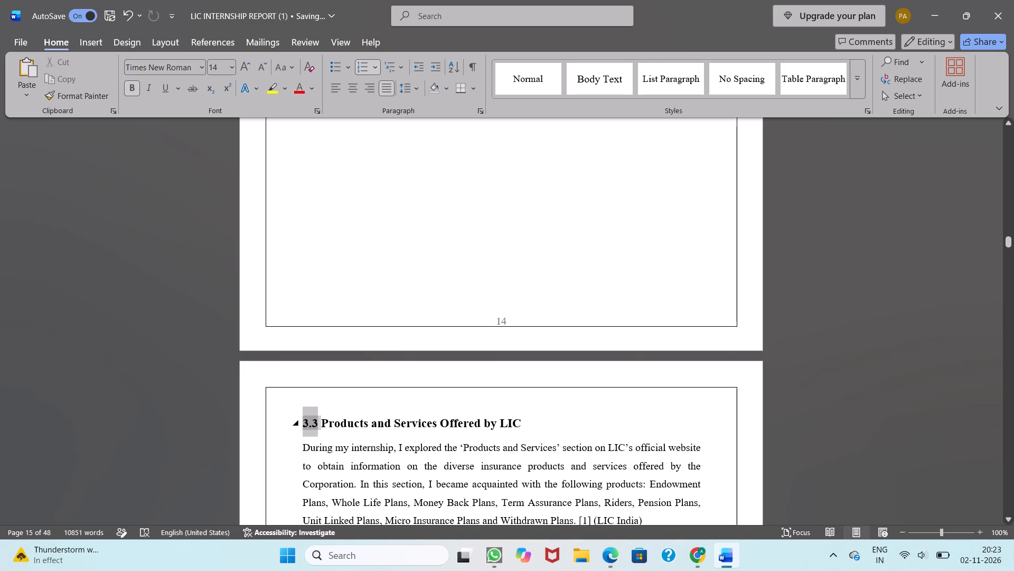
{"action": "left_click_drag", "start_coordinate": [323, 420], "coordinate": [533, 414]}
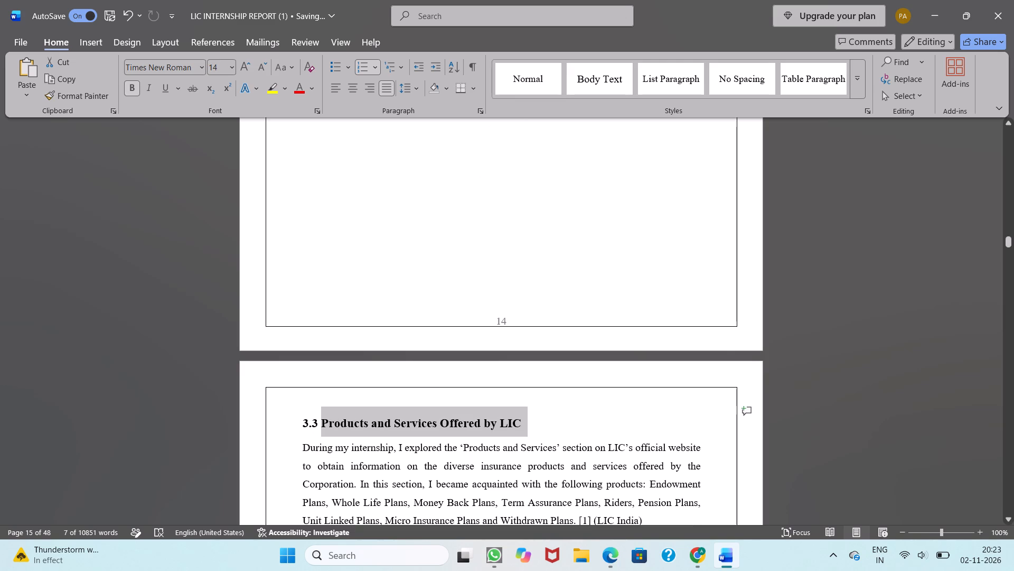
{"action": "left_click", "coordinate": [546, 84]}
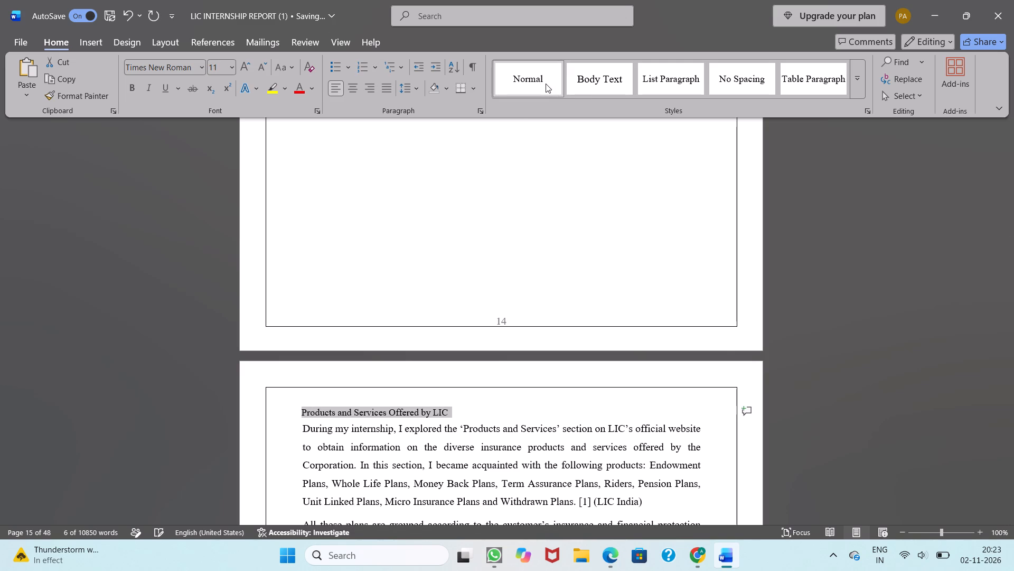
Format the Products and Services Offered by LIC heading as 14 pt bold.
{"action": "left_click", "coordinate": [307, 407]}
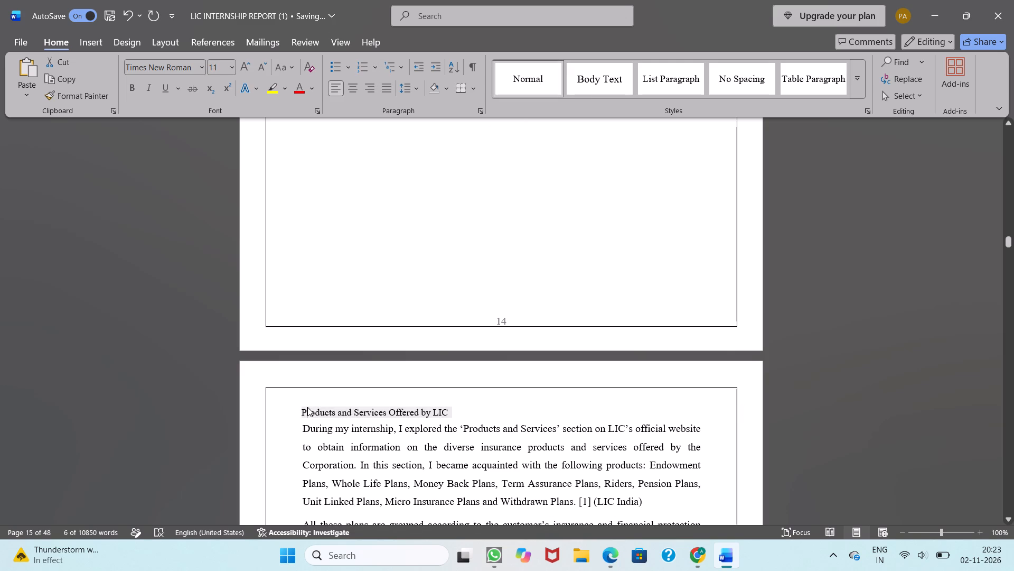
{"action": "left_click_drag", "start_coordinate": [301, 411], "coordinate": [456, 407]}
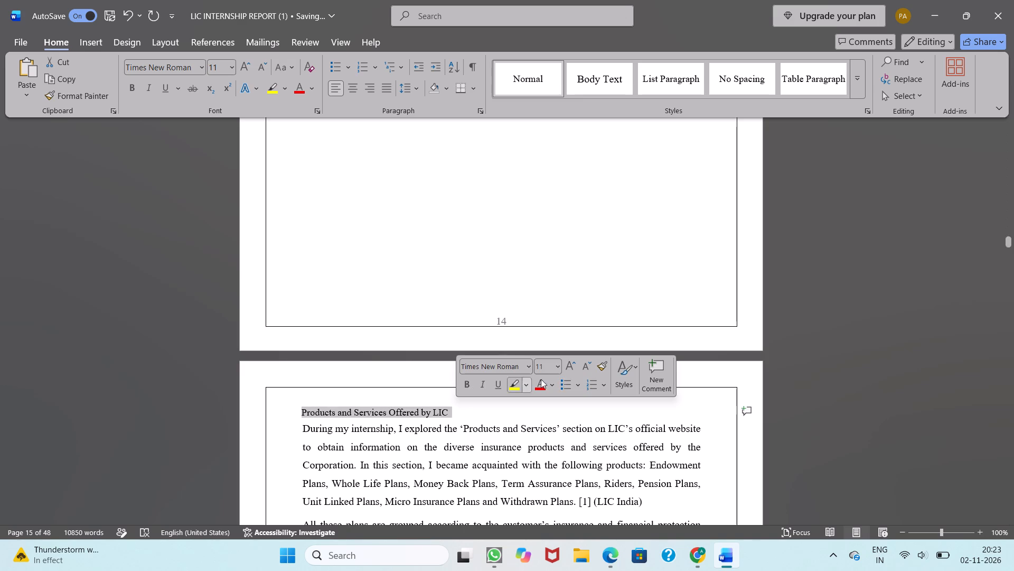
{"action": "left_click", "coordinate": [560, 370]}
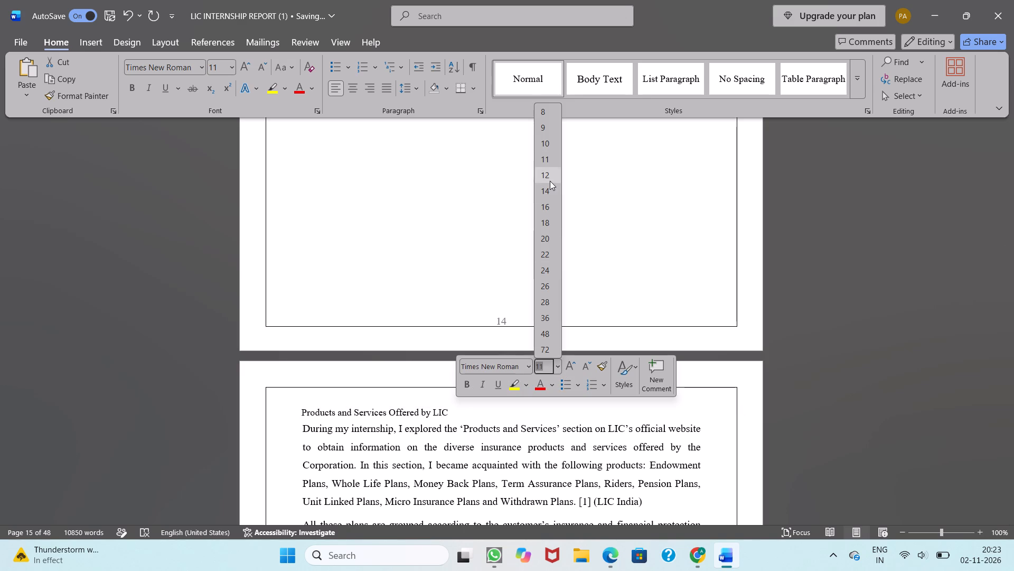
{"action": "left_click", "coordinate": [547, 187]}
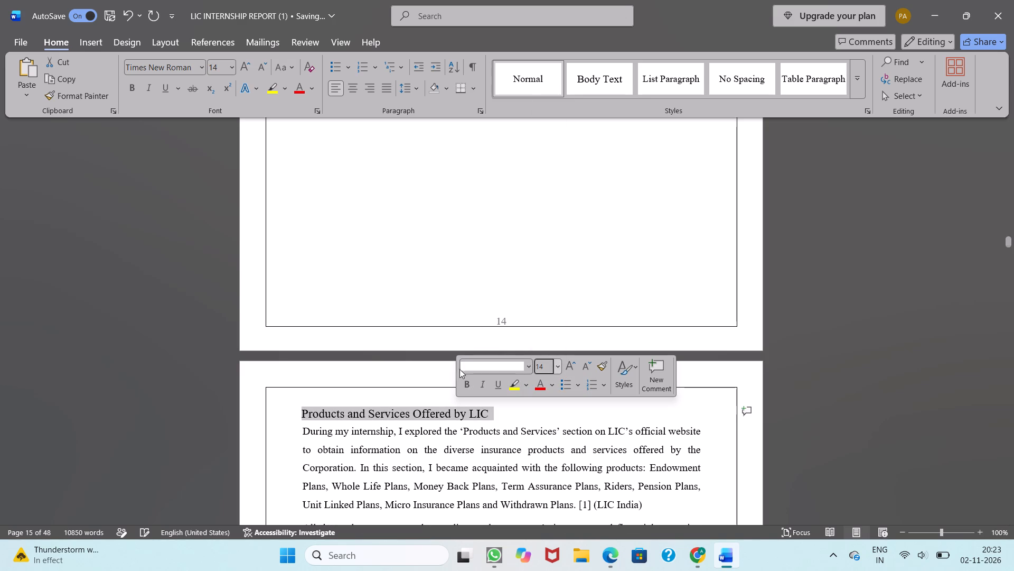
{"action": "left_click", "coordinate": [461, 383]}
Add the section number 3.4 and a space before the Products and Services Offered by LIC heading.
{"action": "left_click", "coordinate": [302, 412]}
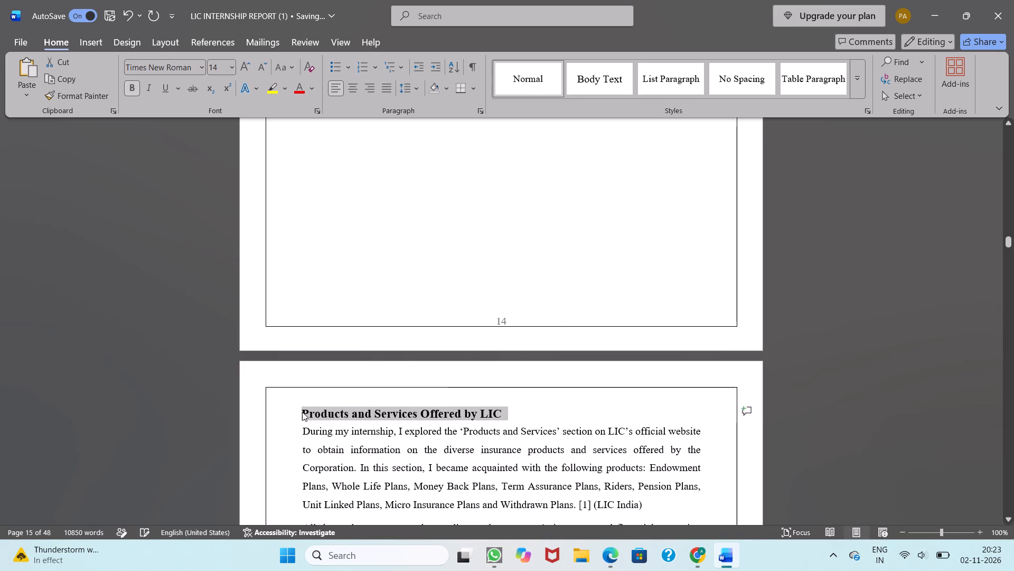
{"action": "type", "text": "3.4"}
{"action": "key", "text": "space"}
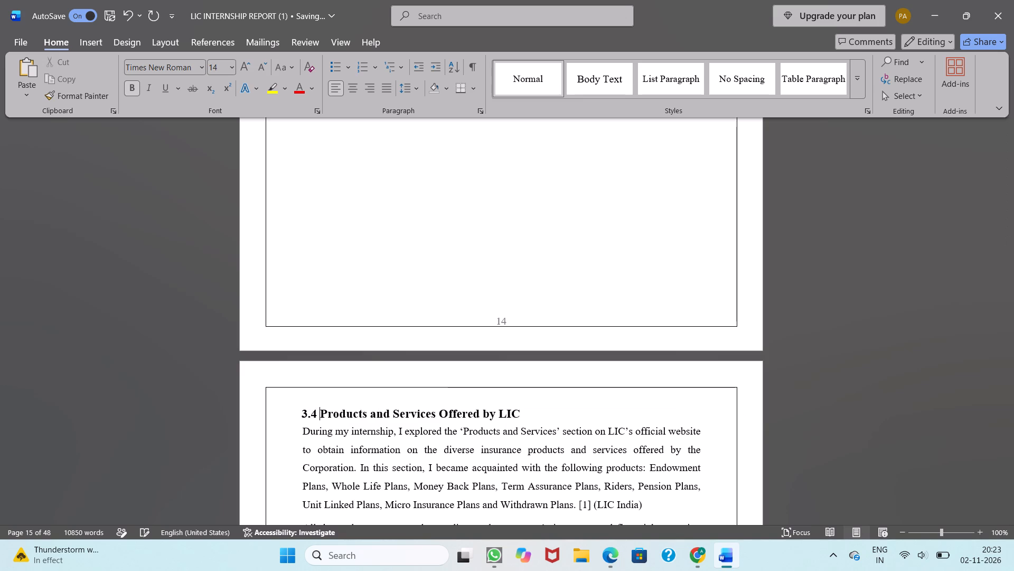
Start a new paragraph after the Vision statement on page 14.
{"action": "scroll", "coordinate": [302, 412], "scroll_direction": "up", "scroll_amount": 2}
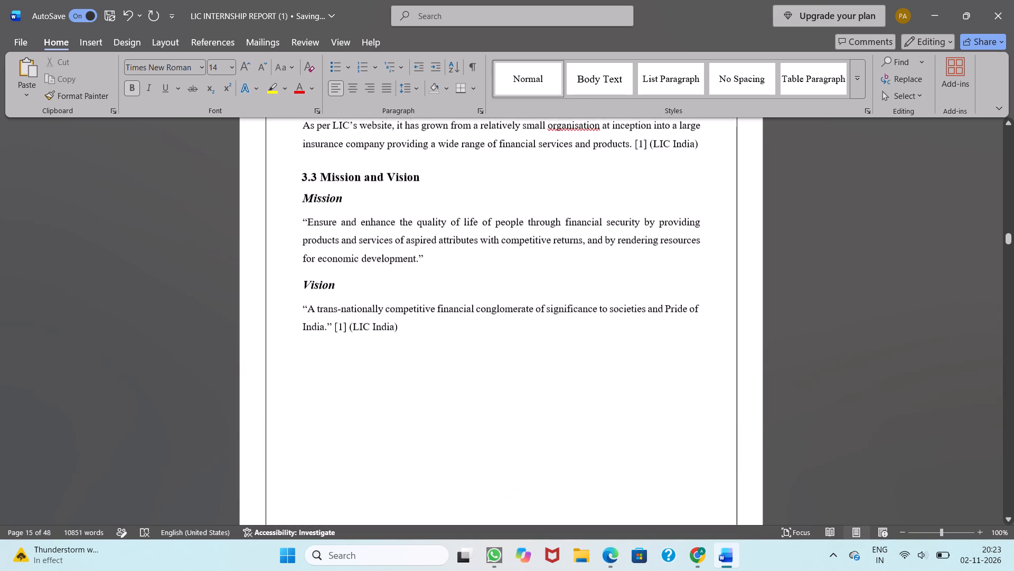
{"action": "scroll", "coordinate": [302, 412], "scroll_direction": "down", "scroll_amount": 1}
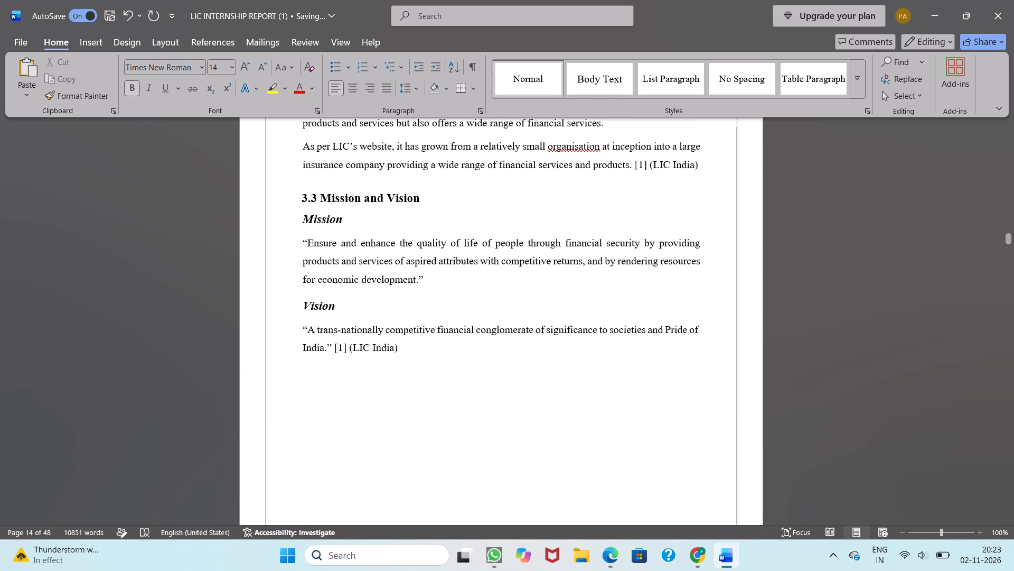
{"action": "left_click", "coordinate": [405, 347]}
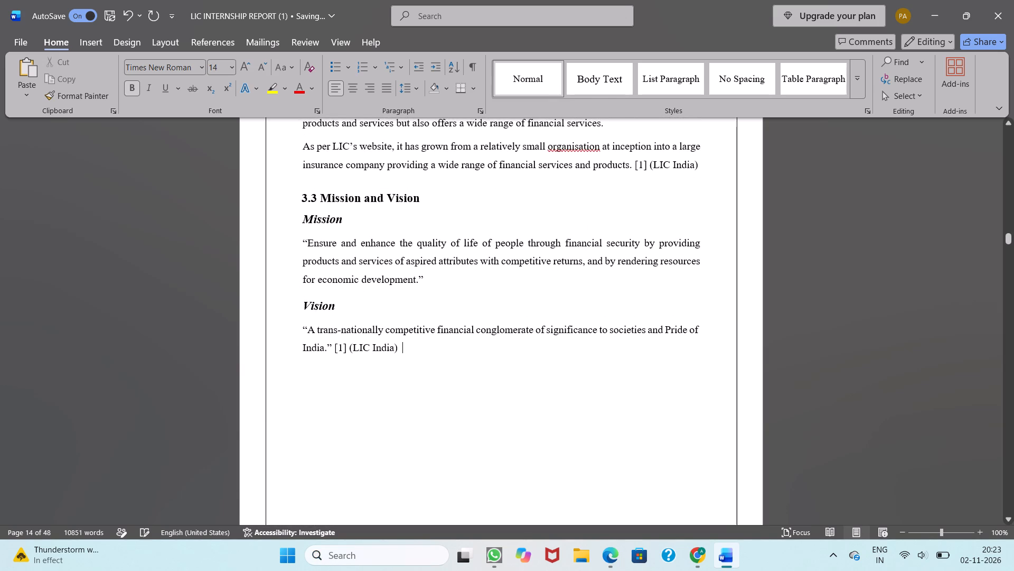
{"action": "key", "text": "Return"}
Copy the whole section 3.4 Products and Services Offered by LIC on page 15, from its heading through the concluding paragraph.
{"action": "scroll", "coordinate": [405, 347], "scroll_direction": "down", "scroll_amount": 1}
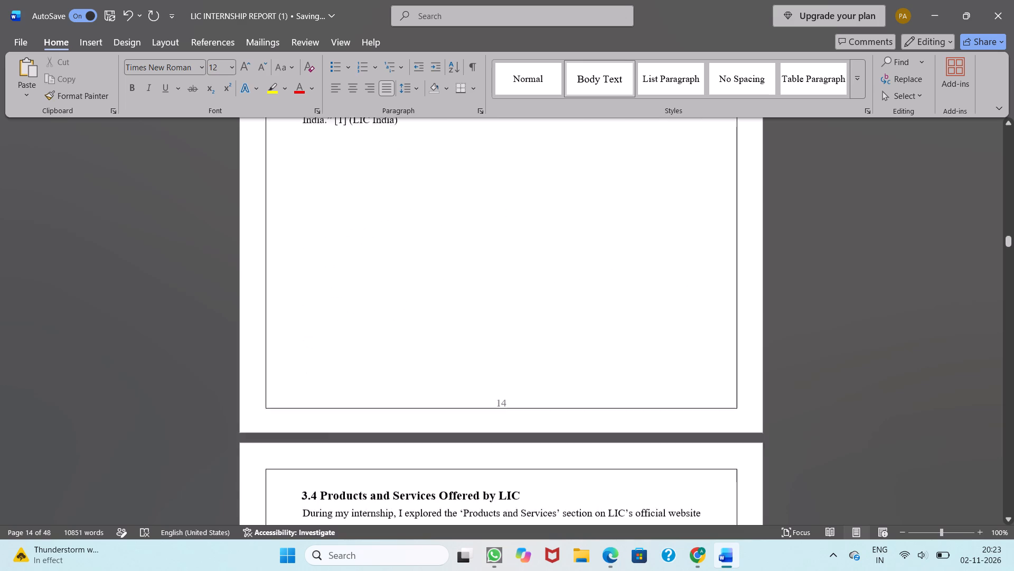
{"action": "scroll", "coordinate": [405, 347], "scroll_direction": "down", "scroll_amount": 4}
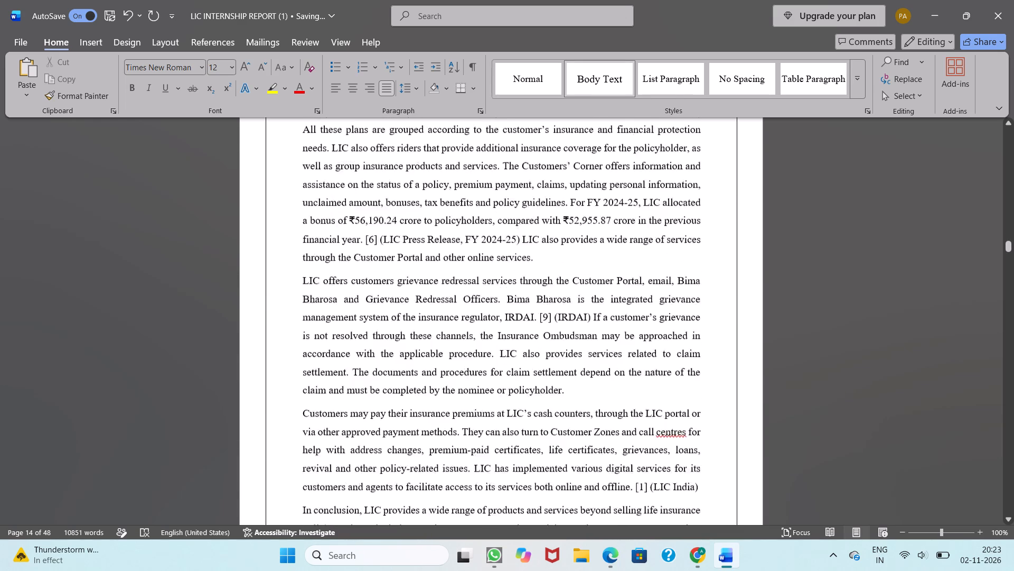
{"action": "scroll", "coordinate": [405, 347], "scroll_direction": "down", "scroll_amount": 1}
{"action": "scroll", "coordinate": [405, 347], "scroll_direction": "up", "scroll_amount": 1}
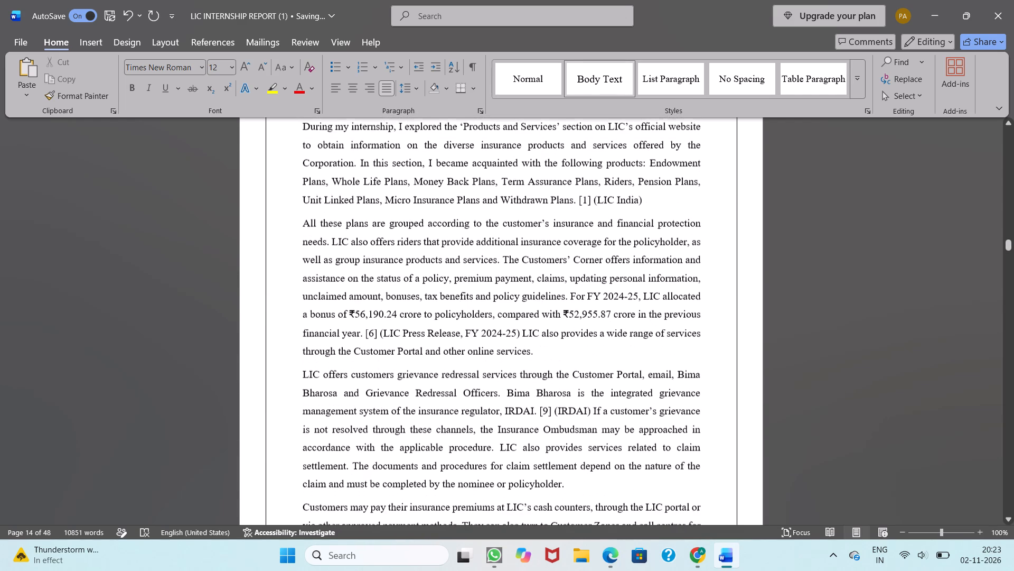
{"action": "scroll", "coordinate": [351, 277], "scroll_direction": "up", "scroll_amount": 2}
{"action": "left_click", "coordinate": [298, 346]}
{"action": "left_click_drag", "start_coordinate": [298, 346], "coordinate": [342, 551]}
{"action": "scroll", "coordinate": [306, 396], "scroll_direction": "up", "scroll_amount": 1}
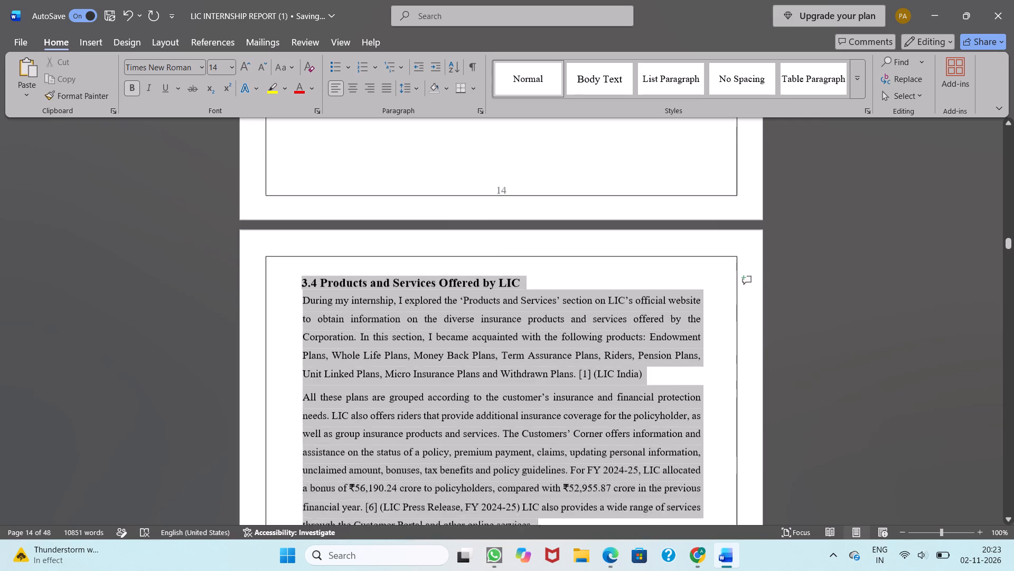
{"action": "left_click_drag", "start_coordinate": [342, 551], "coordinate": [444, 465]}
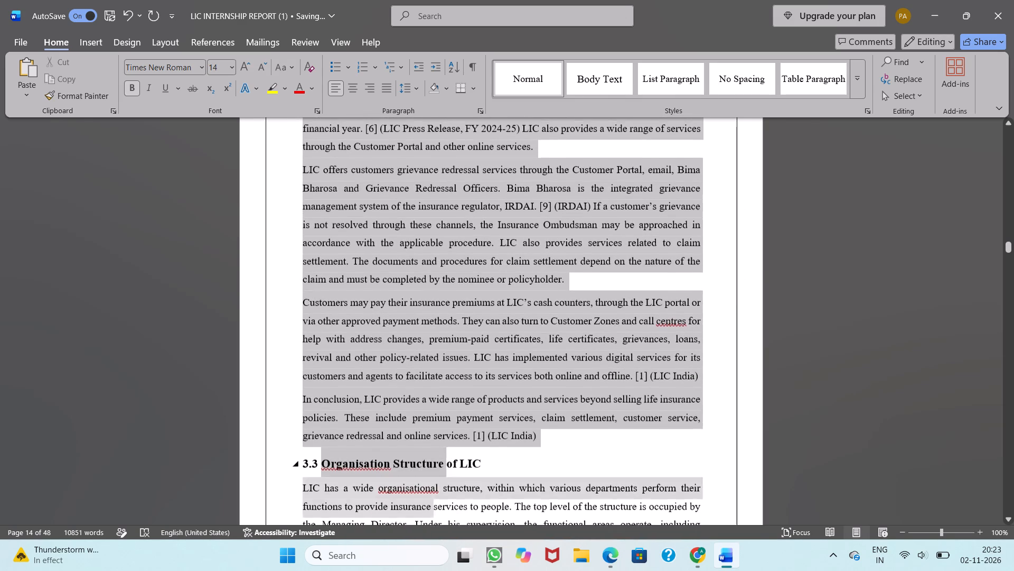
{"action": "left_click_drag", "start_coordinate": [444, 465], "coordinate": [547, 434]}
{"action": "key", "text": "ctrl+c"}
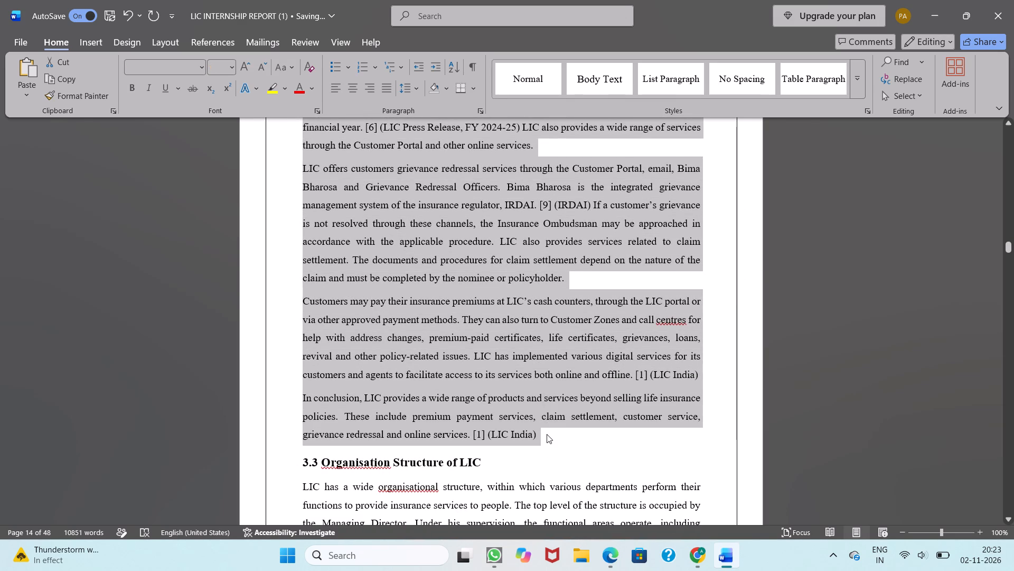
Paste the copied section 3.4 on a new line directly below the Vision statement on page 14.
{"action": "scroll", "coordinate": [547, 434], "scroll_direction": "up", "scroll_amount": 4}
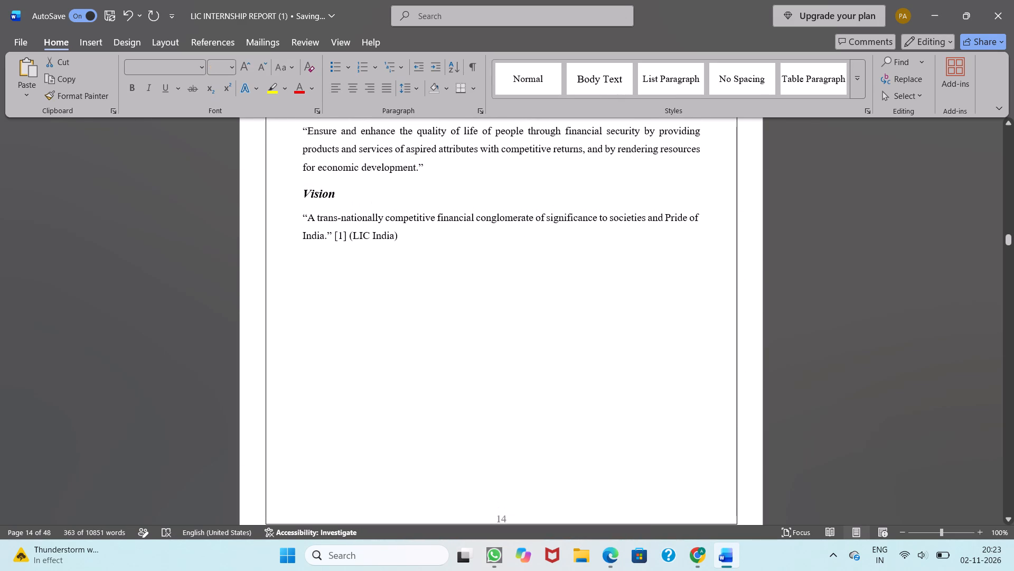
{"action": "left_click", "coordinate": [398, 238]}
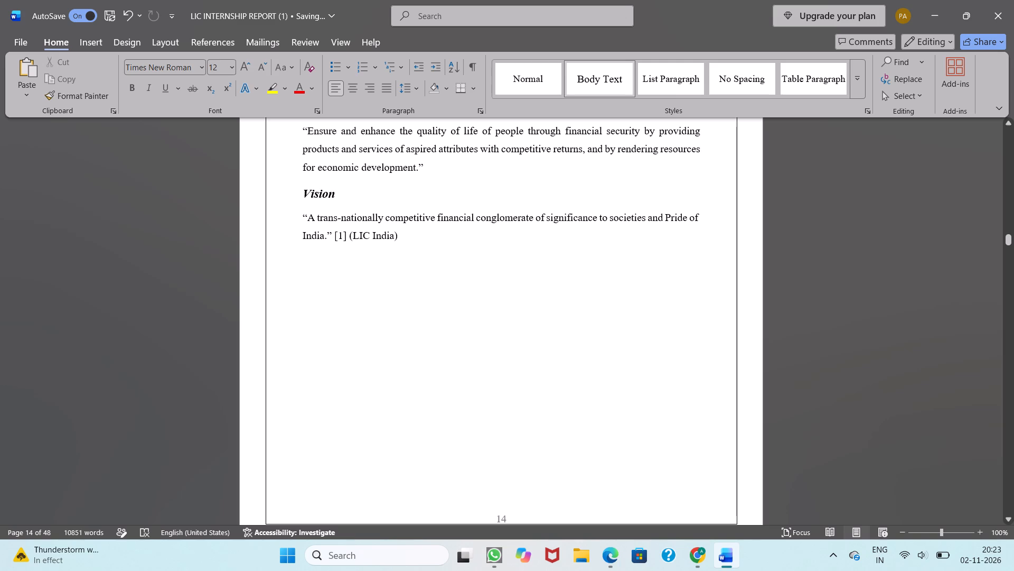
{"action": "key", "text": "Return"}
{"action": "key", "text": "ctrl+v"}
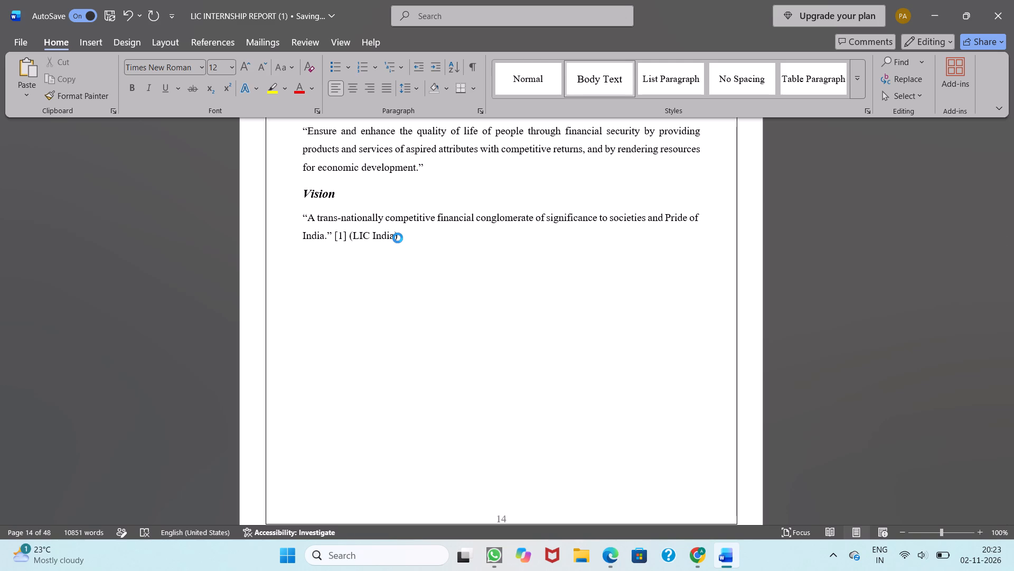
Remove the blank line above the 3.3 Mission and Vision heading on page 14.
{"action": "scroll", "coordinate": [398, 238], "scroll_direction": "up", "scroll_amount": 2}
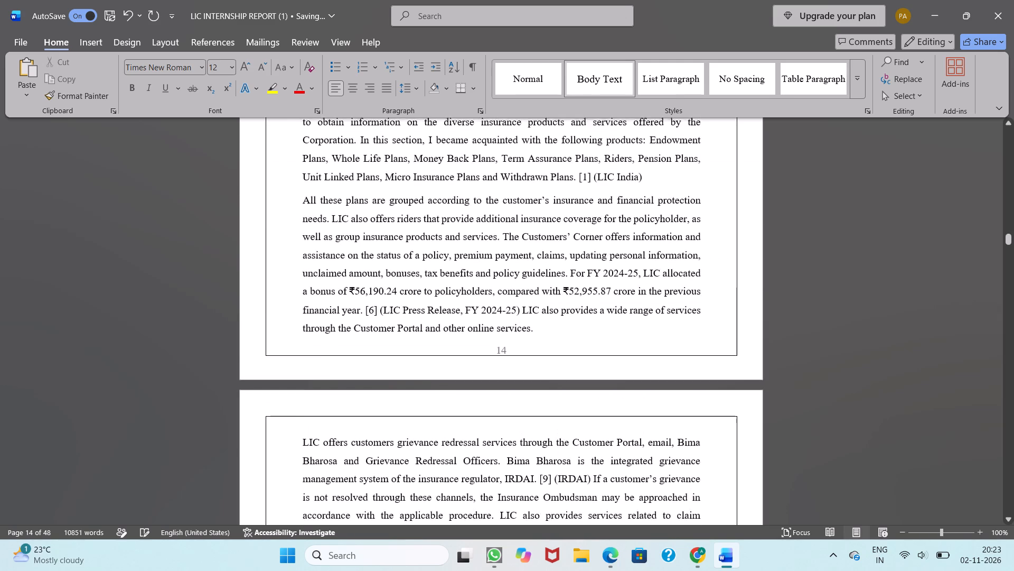
{"action": "scroll", "coordinate": [398, 238], "scroll_direction": "up", "scroll_amount": 1}
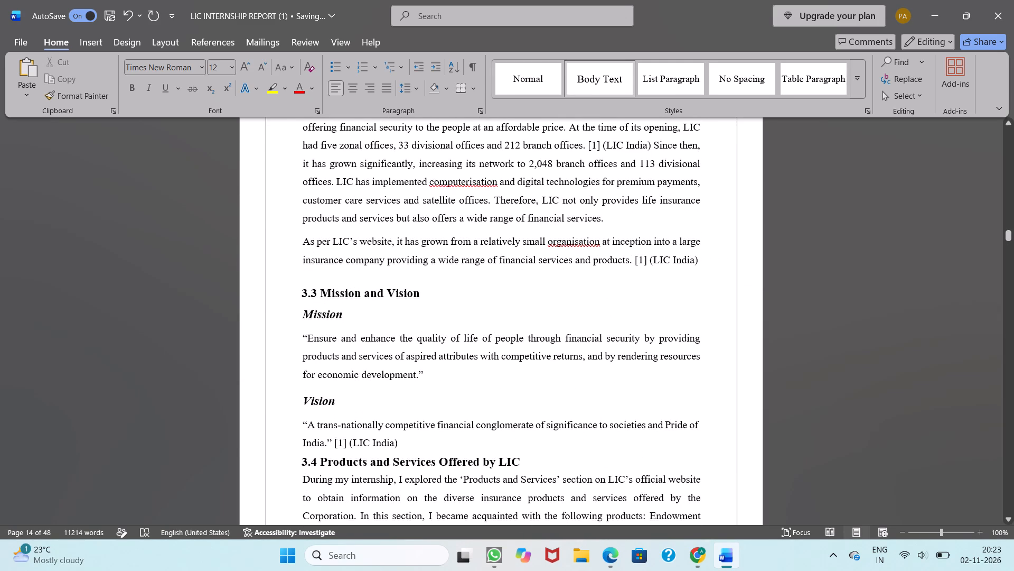
{"action": "left_click", "coordinate": [299, 293]}
{"action": "key", "text": "BackSpace"}
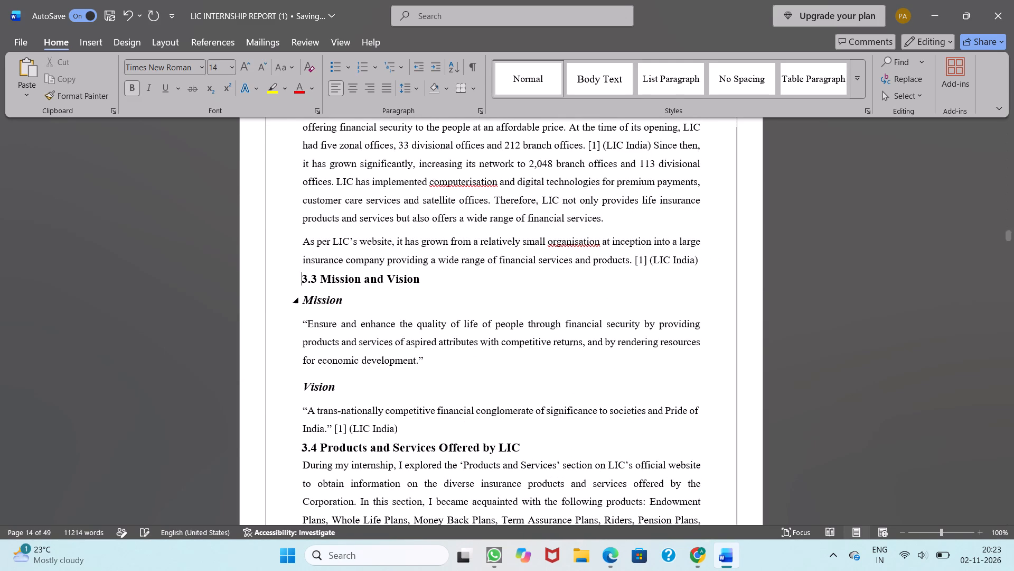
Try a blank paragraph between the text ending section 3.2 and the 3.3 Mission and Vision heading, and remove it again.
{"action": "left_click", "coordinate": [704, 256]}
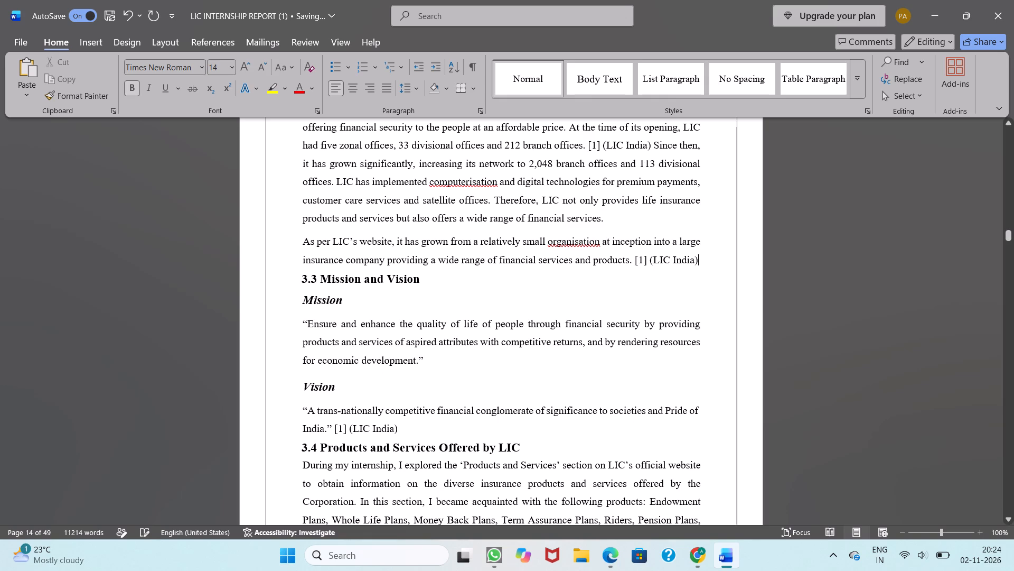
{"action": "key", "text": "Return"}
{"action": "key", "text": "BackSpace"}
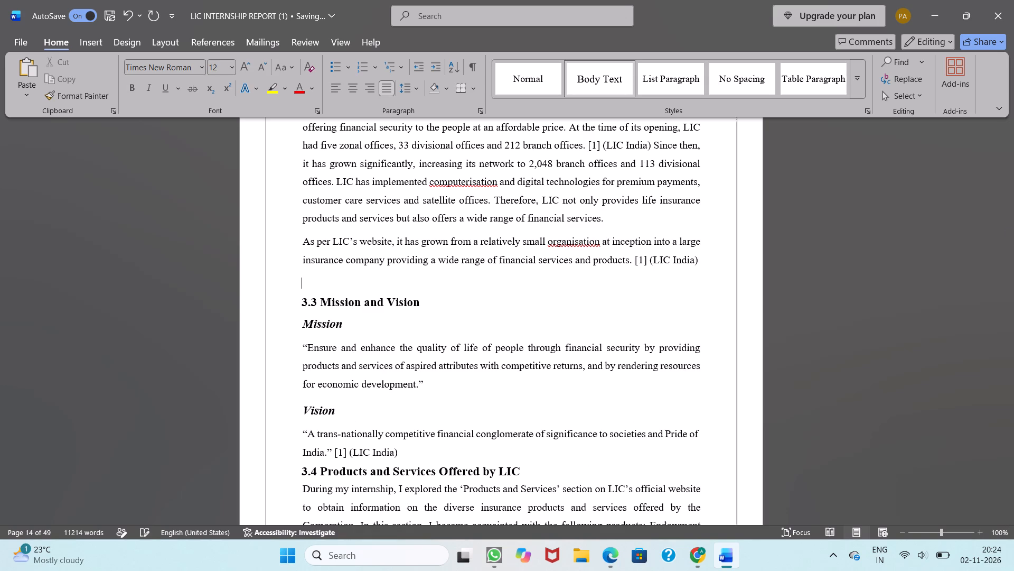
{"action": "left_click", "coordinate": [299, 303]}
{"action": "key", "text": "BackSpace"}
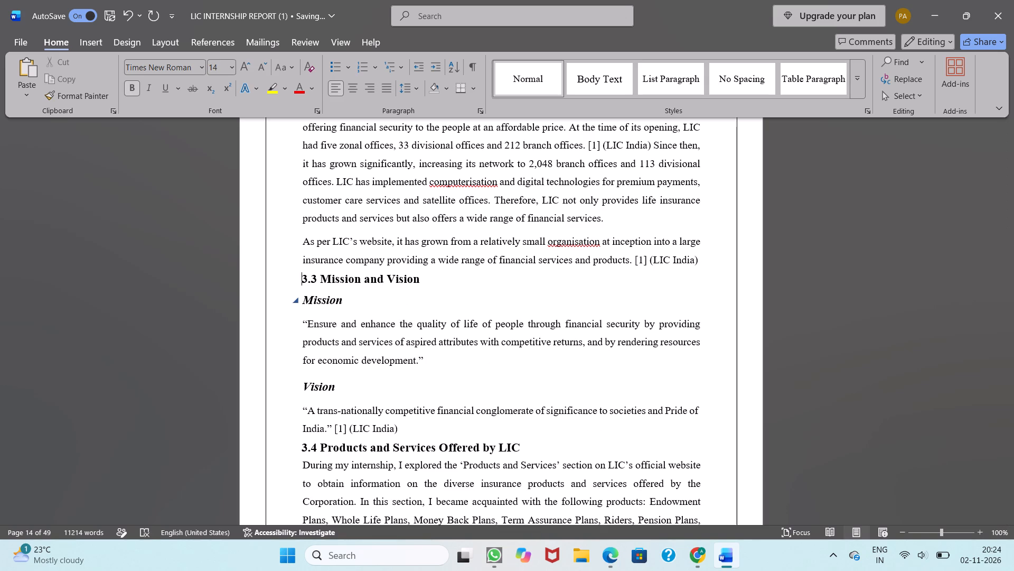
Delete the duplicate original section 3.4 Products and Services Offered by LIC on page 16, including its heading and all its paragraphs.
{"action": "scroll", "coordinate": [323, 412], "scroll_direction": "down", "scroll_amount": 2}
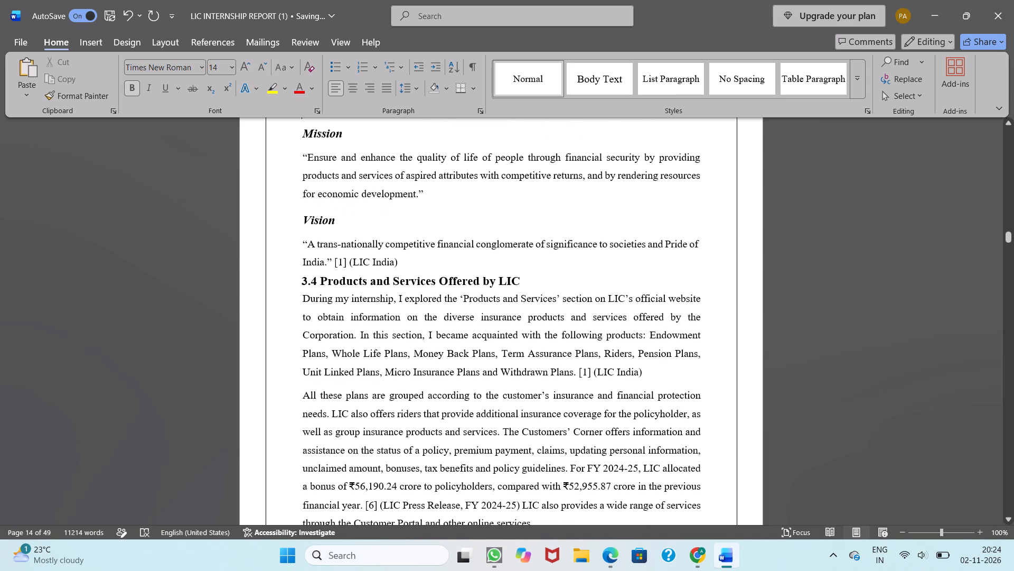
{"action": "scroll", "coordinate": [323, 412], "scroll_direction": "down", "scroll_amount": 4}
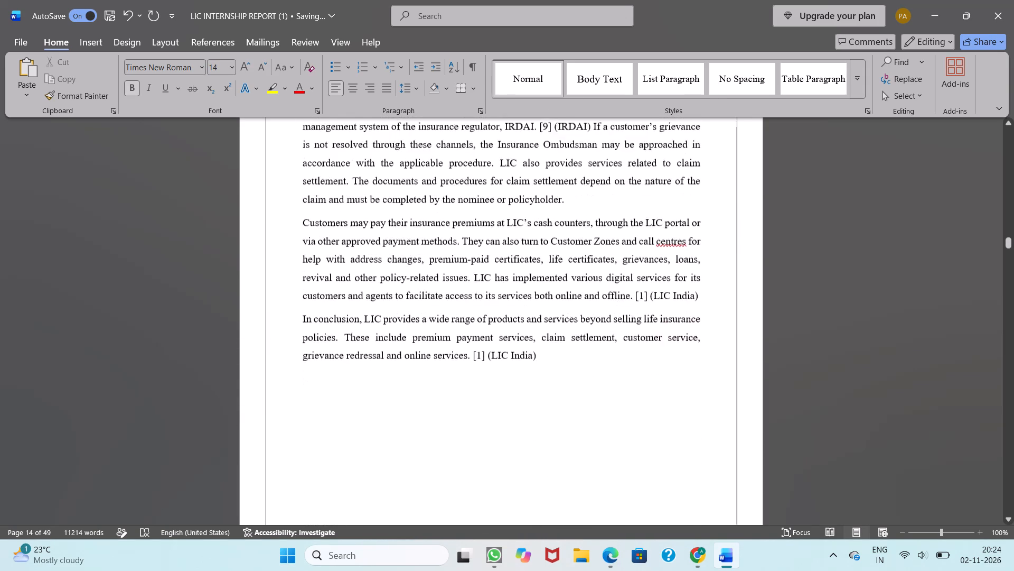
{"action": "scroll", "coordinate": [323, 412], "scroll_direction": "down", "scroll_amount": 3}
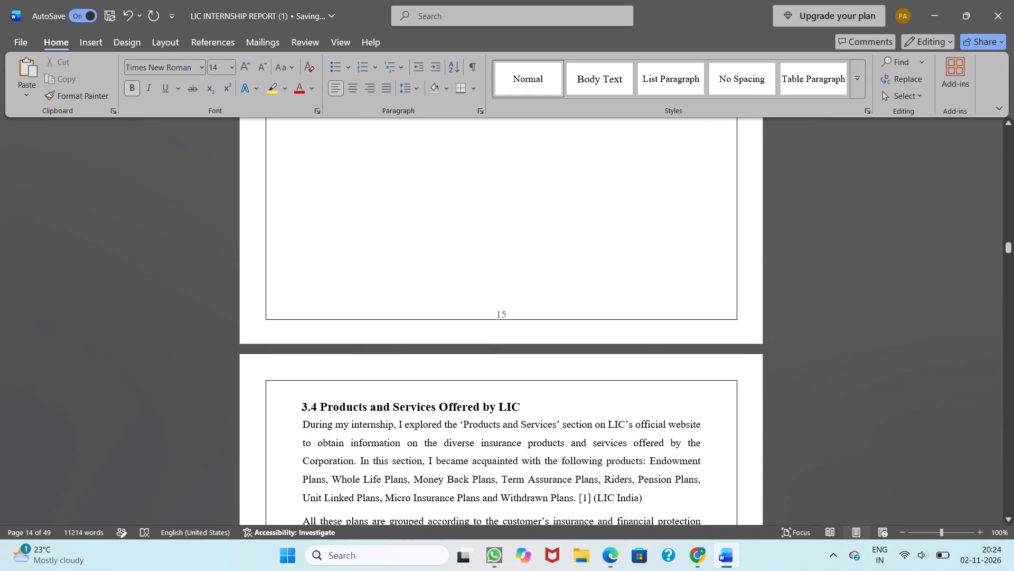
{"action": "scroll", "coordinate": [300, 403], "scroll_direction": "up", "scroll_amount": 4}
{"action": "scroll", "coordinate": [300, 403], "scroll_direction": "down", "scroll_amount": 1}
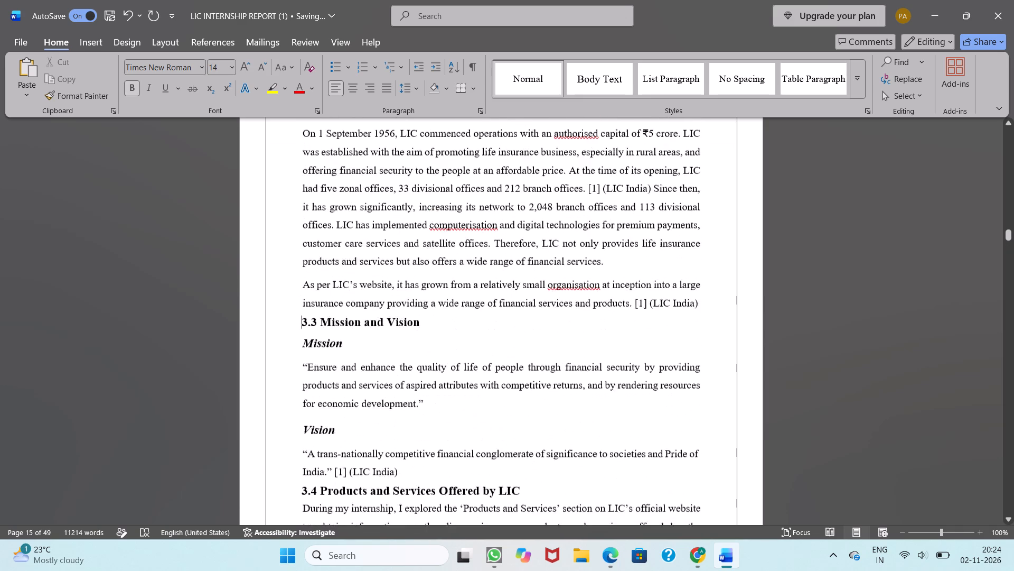
{"action": "scroll", "coordinate": [300, 403], "scroll_direction": "down", "scroll_amount": 2}
{"action": "scroll", "coordinate": [300, 403], "scroll_direction": "up", "scroll_amount": 2}
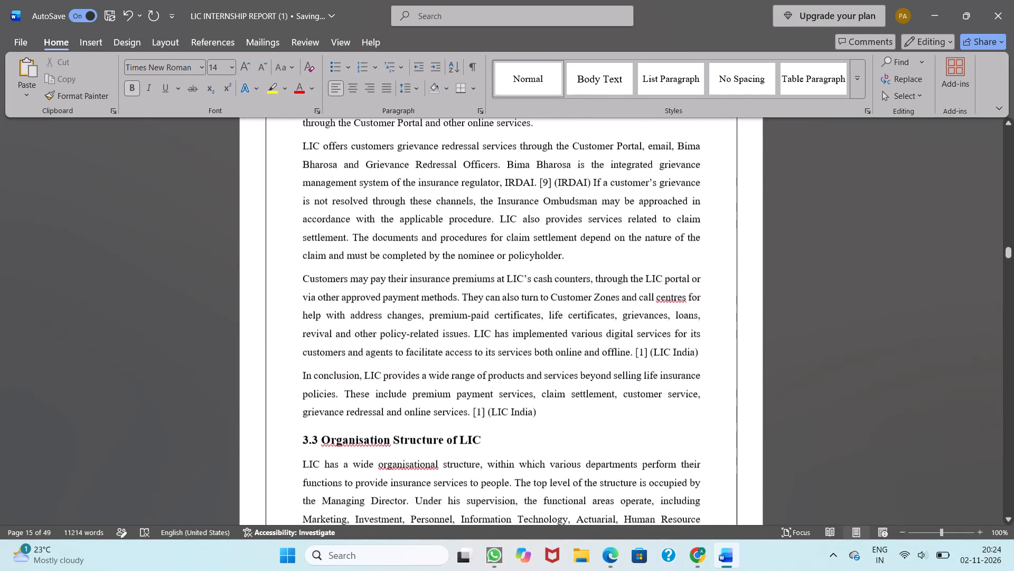
{"action": "scroll", "coordinate": [300, 403], "scroll_direction": "up", "scroll_amount": 1}
{"action": "scroll", "coordinate": [300, 403], "scroll_direction": "down", "scroll_amount": 2}
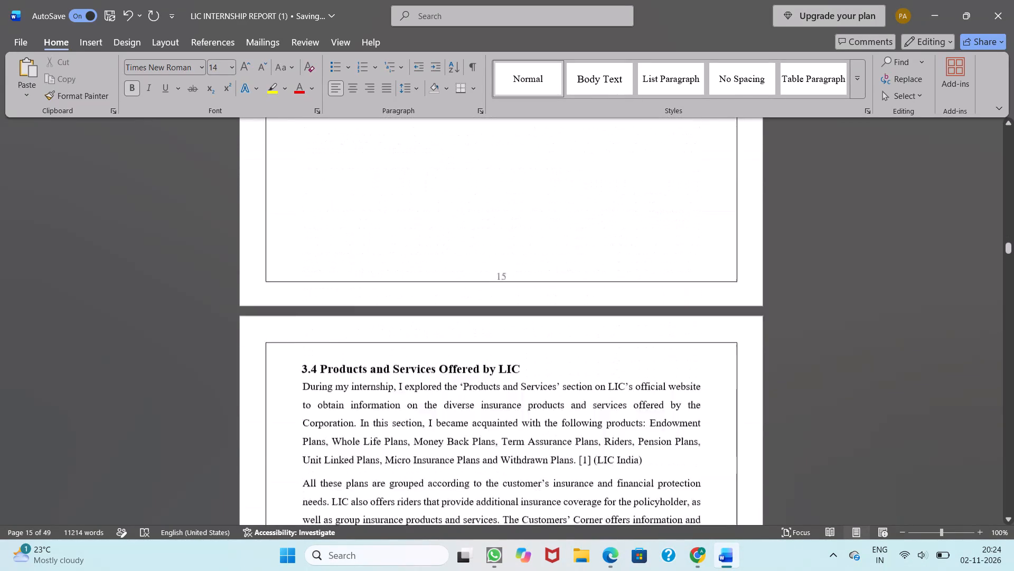
{"action": "scroll", "coordinate": [300, 403], "scroll_direction": "down", "scroll_amount": 1}
{"action": "scroll", "coordinate": [300, 402], "scroll_direction": "up", "scroll_amount": 3}
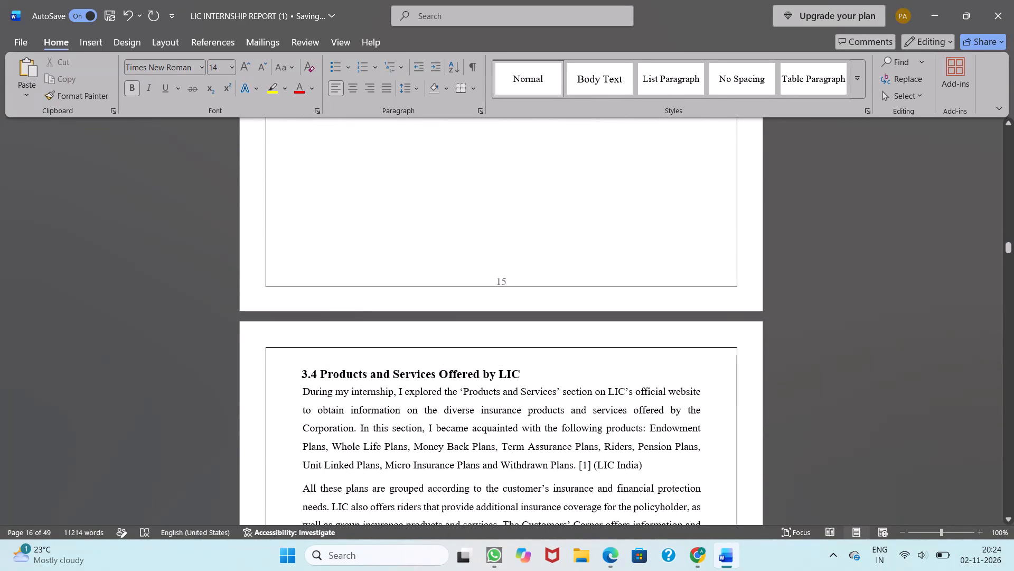
{"action": "left_click_drag", "start_coordinate": [302, 372], "coordinate": [338, 535]}
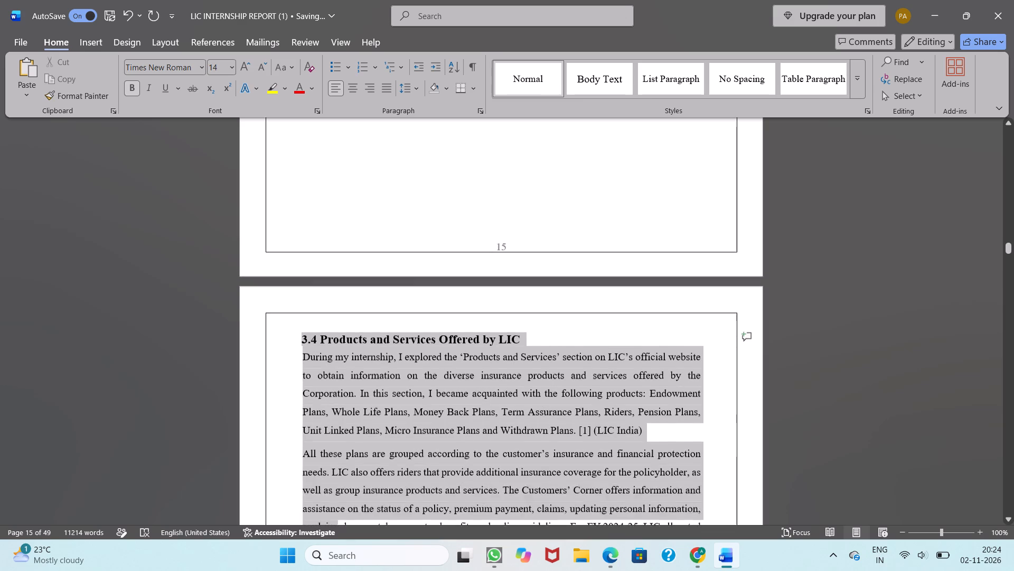
{"action": "left_click_drag", "start_coordinate": [338, 535], "coordinate": [353, 531]}
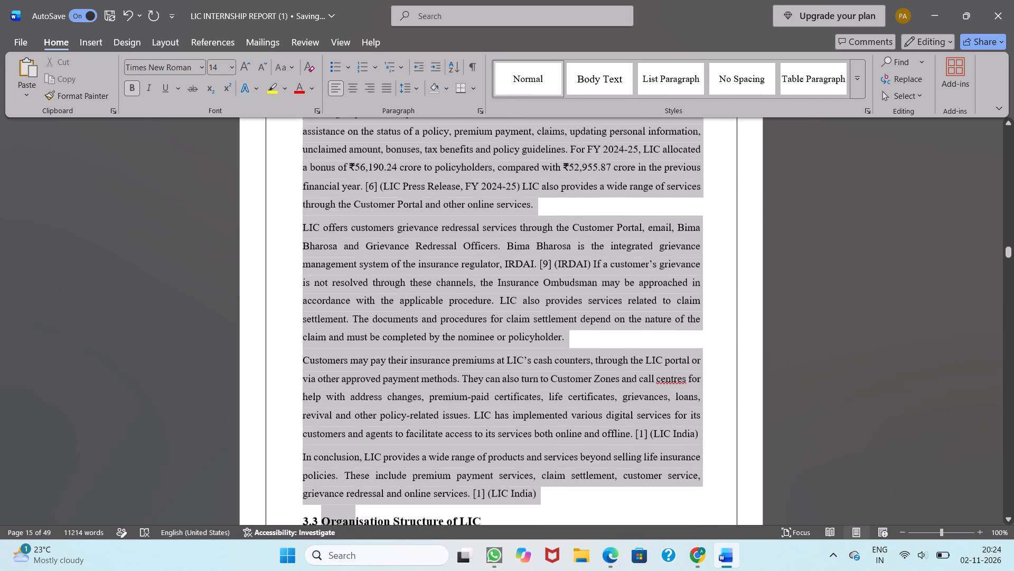
{"action": "left_click_drag", "start_coordinate": [353, 531], "coordinate": [609, 430]}
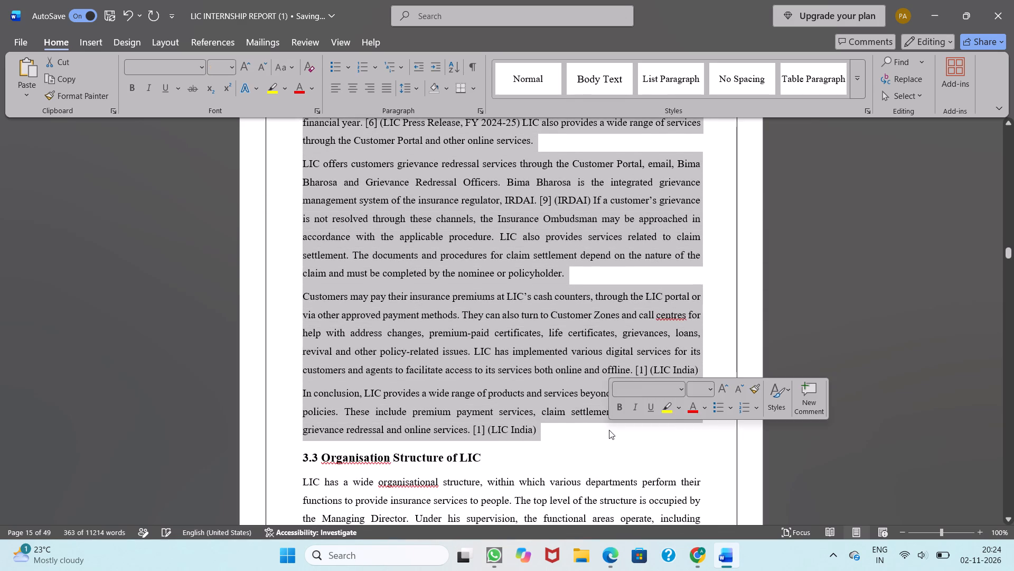
{"action": "key", "text": "BackSpace"}
Review the page flow between the Organisation Structure of LIC section on page 16 and the moved section 3.4 on page 14.
{"action": "scroll", "coordinate": [609, 430], "scroll_direction": "up", "scroll_amount": 1}
{"action": "scroll", "coordinate": [609, 430], "scroll_direction": "down", "scroll_amount": 1}
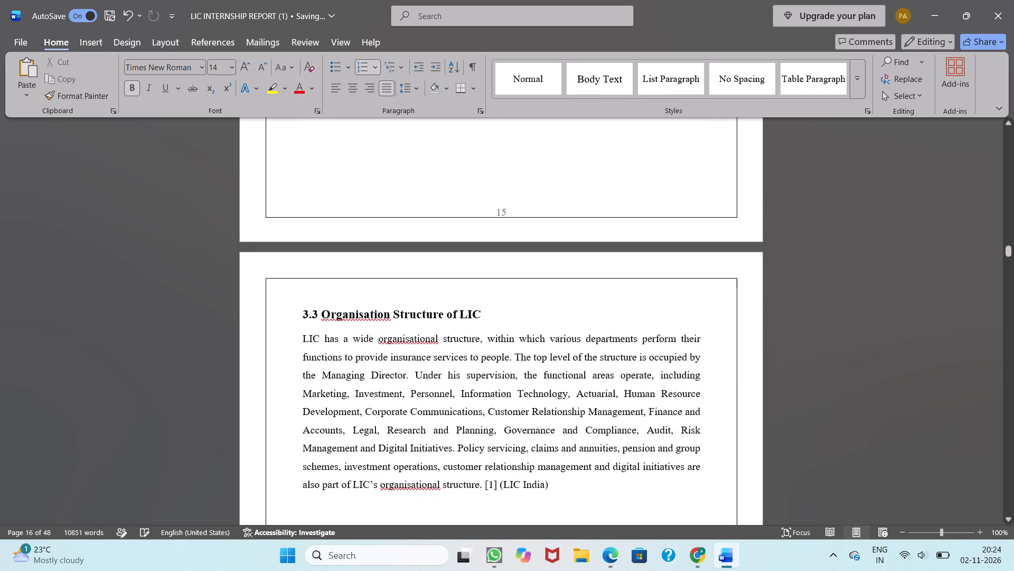
{"action": "scroll", "coordinate": [609, 430], "scroll_direction": "down", "scroll_amount": 1}
{"action": "scroll", "coordinate": [609, 430], "scroll_direction": "up", "scroll_amount": 8}
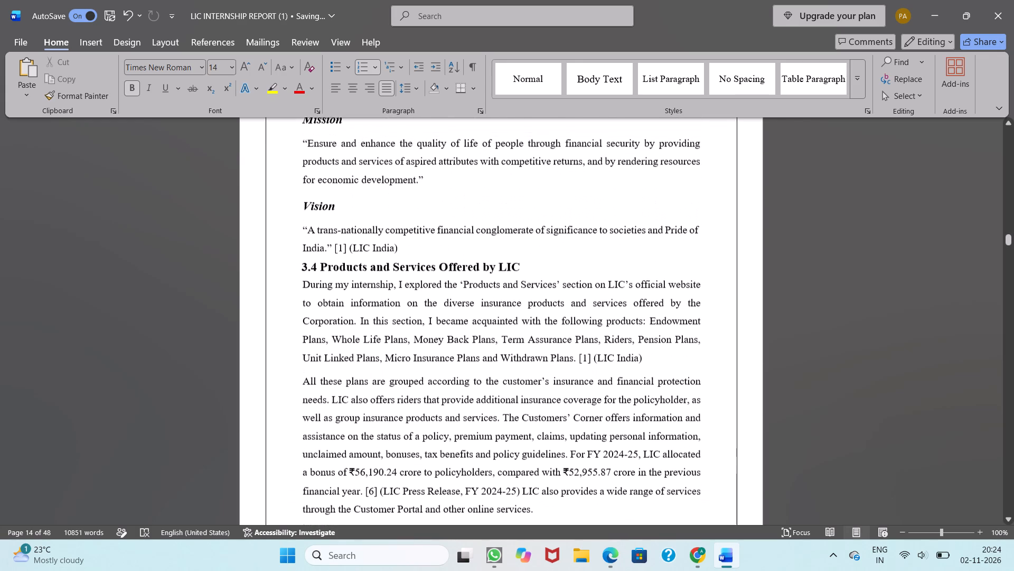
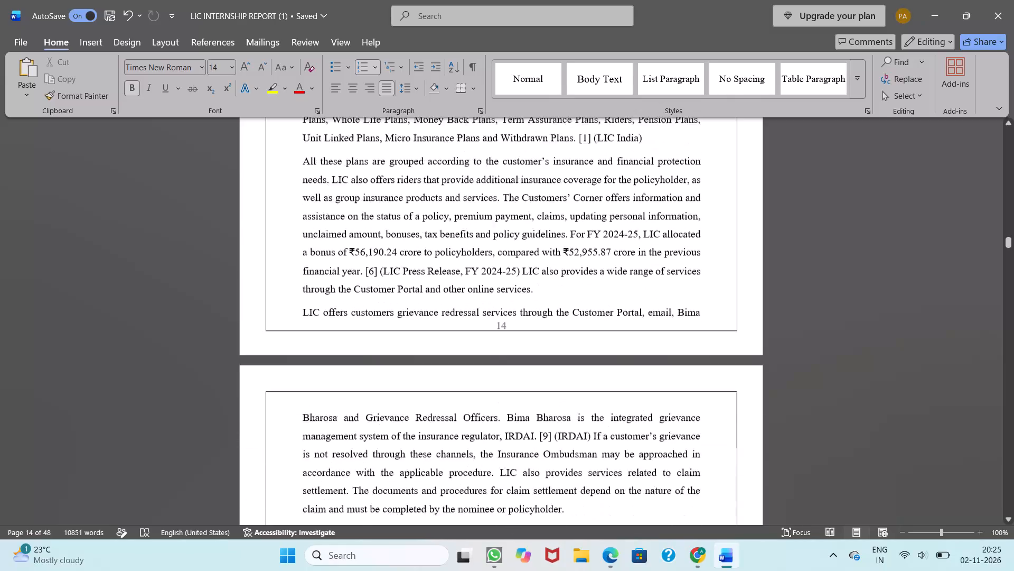
Apply the Normal style to the Organisation Structure of LIC heading on page 16, dropping its automatic number.
{"action": "scroll", "coordinate": [609, 430], "scroll_direction": "down", "scroll_amount": 1}
{"action": "scroll", "coordinate": [609, 430], "scroll_direction": "up", "scroll_amount": 1}
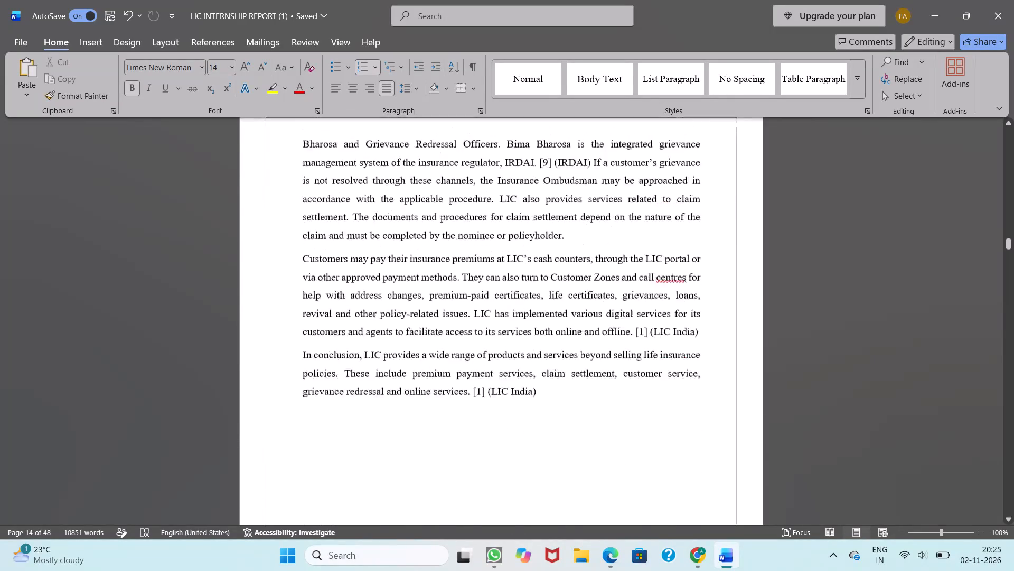
{"action": "scroll", "coordinate": [609, 430], "scroll_direction": "up", "scroll_amount": 2}
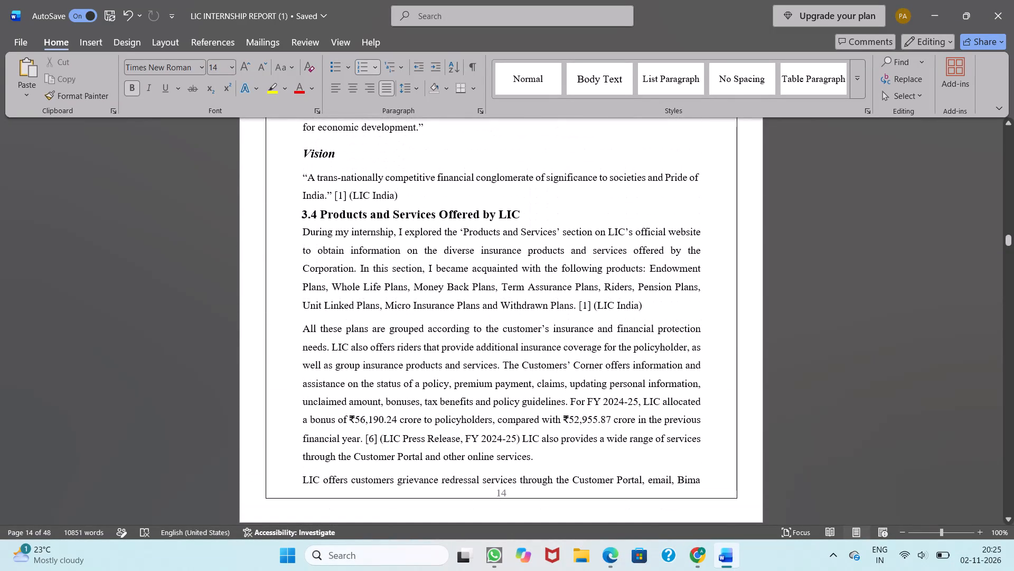
{"action": "scroll", "coordinate": [609, 430], "scroll_direction": "up", "scroll_amount": 1}
{"action": "scroll", "coordinate": [609, 430], "scroll_direction": "down", "scroll_amount": 1}
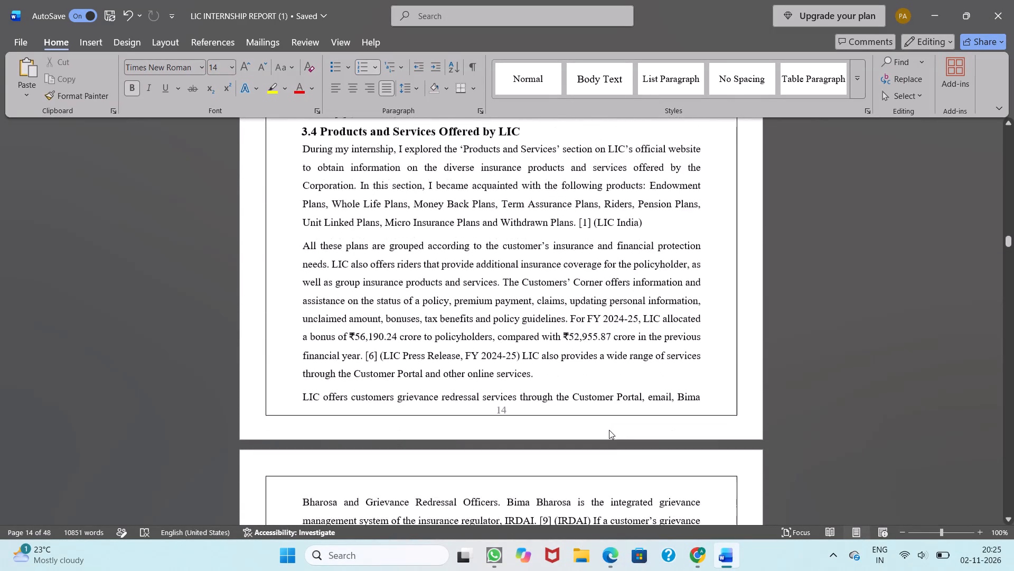
{"action": "scroll", "coordinate": [609, 430], "scroll_direction": "down", "scroll_amount": 3}
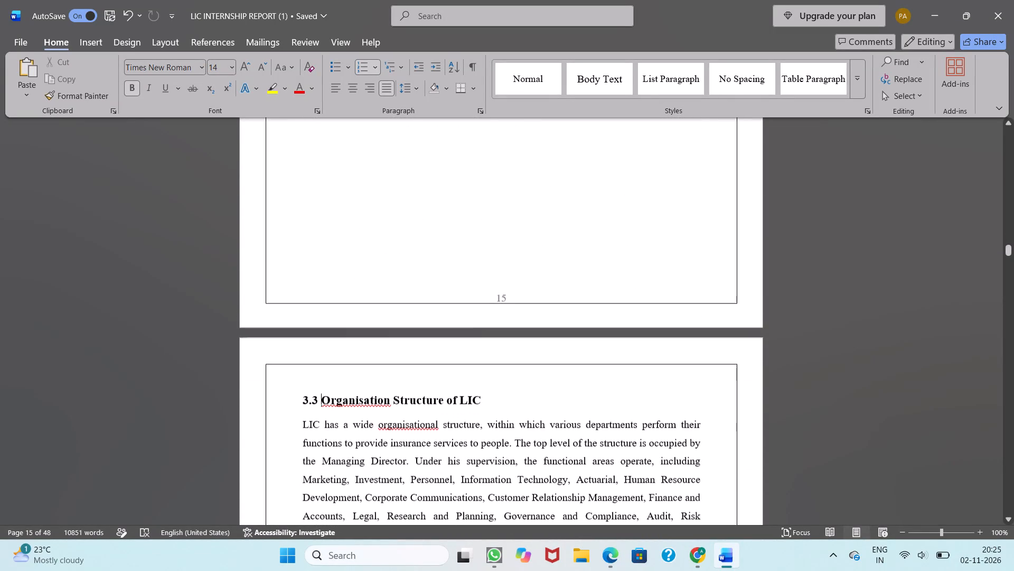
{"action": "left_click", "coordinate": [305, 395]}
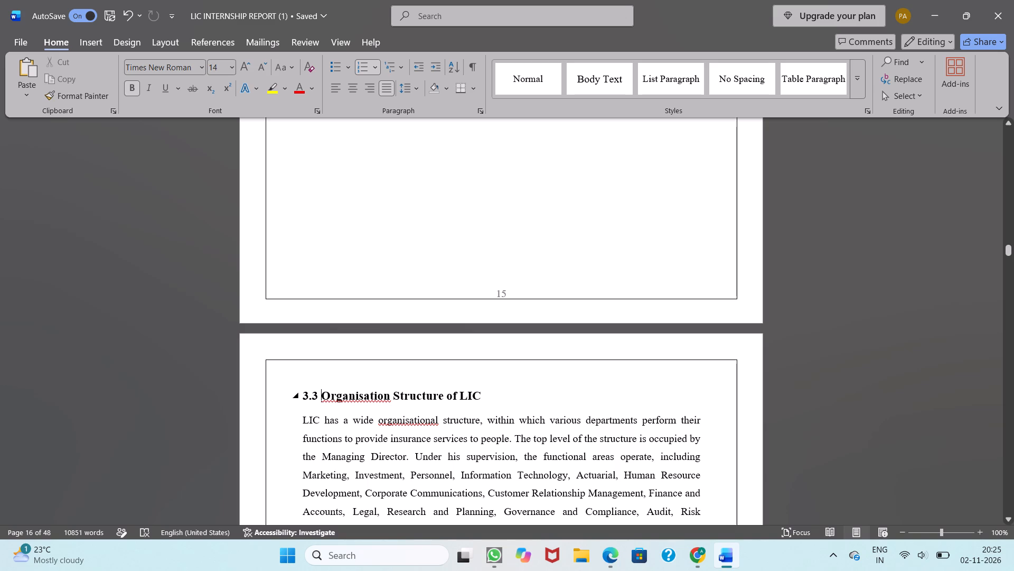
{"action": "left_click", "coordinate": [337, 397]}
{"action": "left_click_drag", "start_coordinate": [321, 397], "coordinate": [493, 397]}
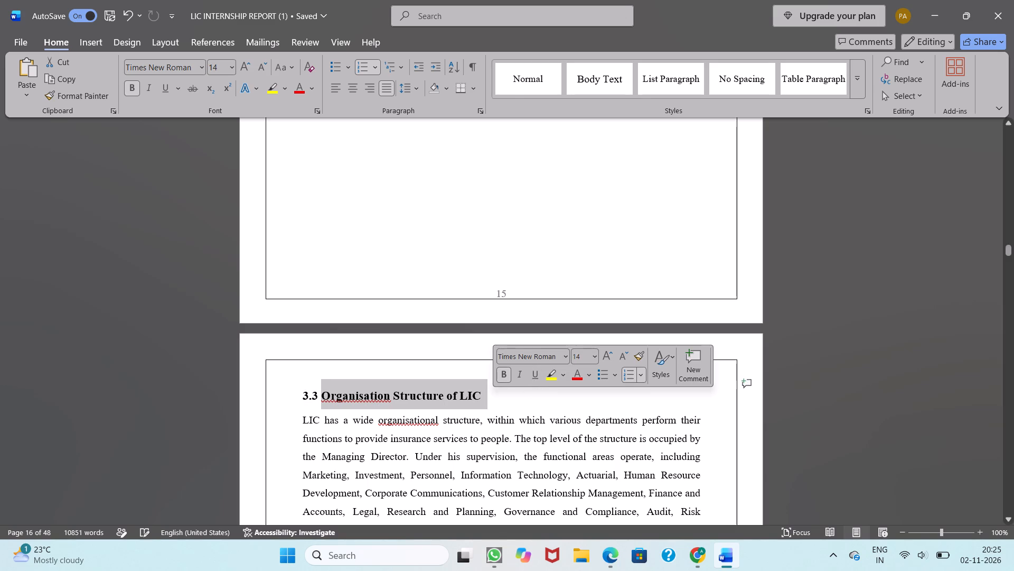
{"action": "left_click", "coordinate": [513, 90]}
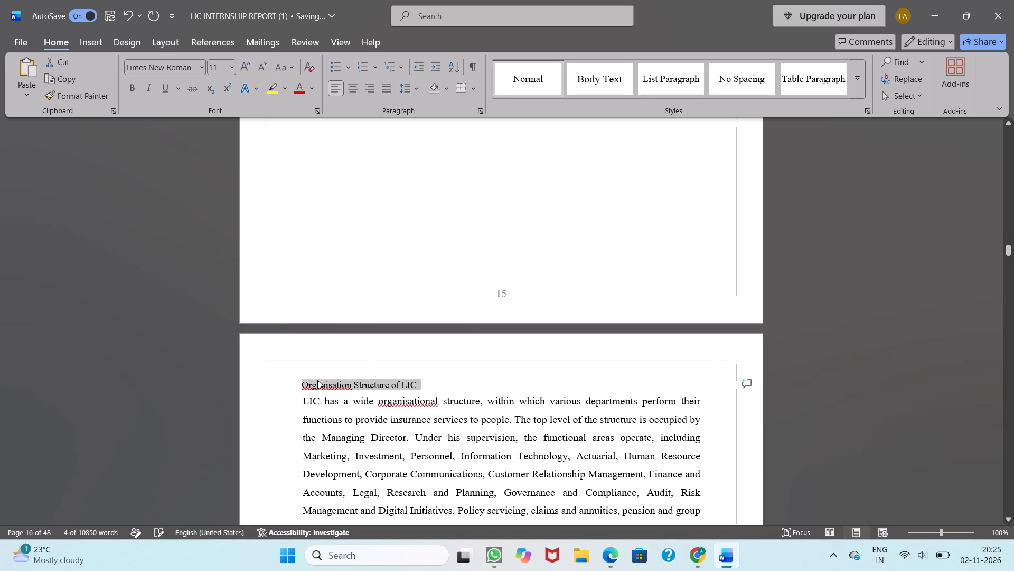
Format the Organisation Structure of LIC heading on page 16 as 14 pt bold.
{"action": "left_click", "coordinate": [299, 387]}
{"action": "left_click_drag", "start_coordinate": [303, 385], "coordinate": [426, 382]}
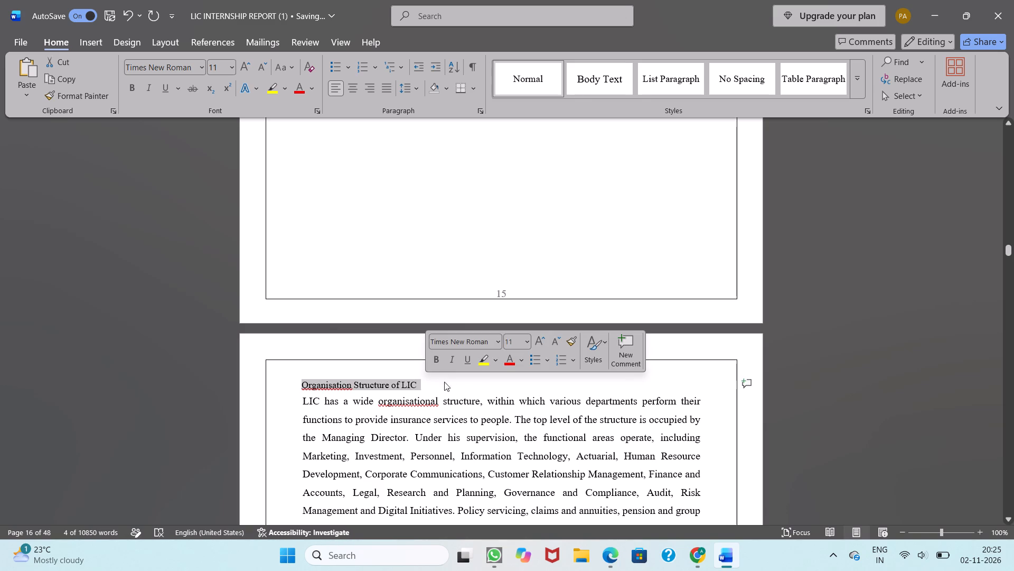
{"action": "left_click", "coordinate": [525, 340]}
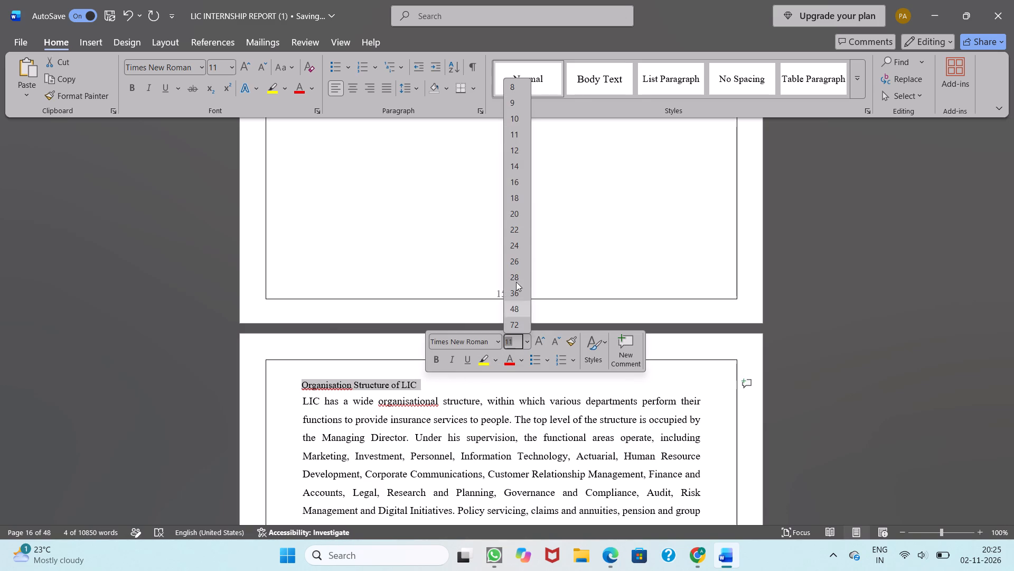
{"action": "left_click", "coordinate": [509, 163]}
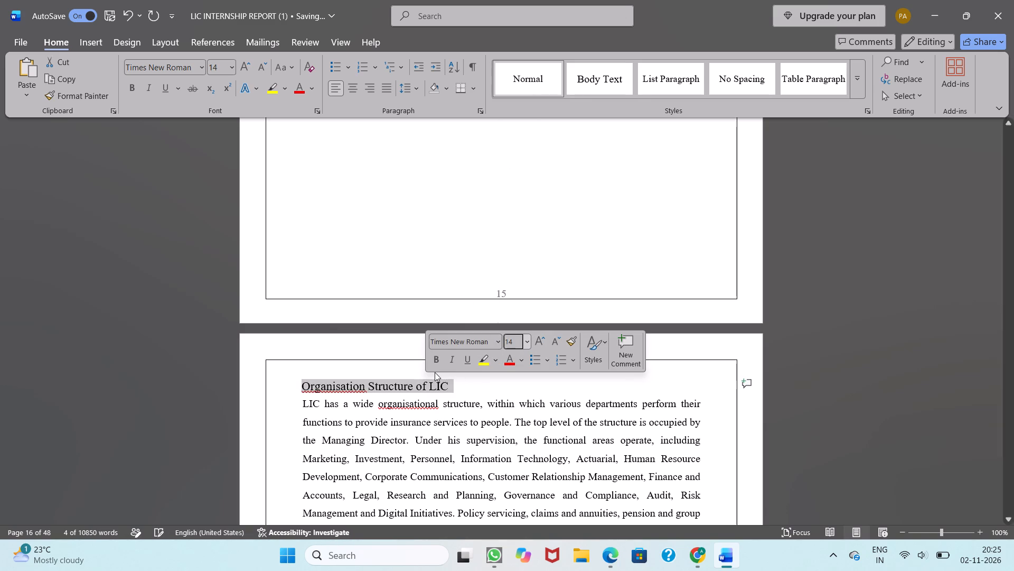
{"action": "left_click", "coordinate": [435, 357]}
Number the Organisation Structure of LIC heading as 3.5.
{"action": "left_click", "coordinate": [303, 385]}
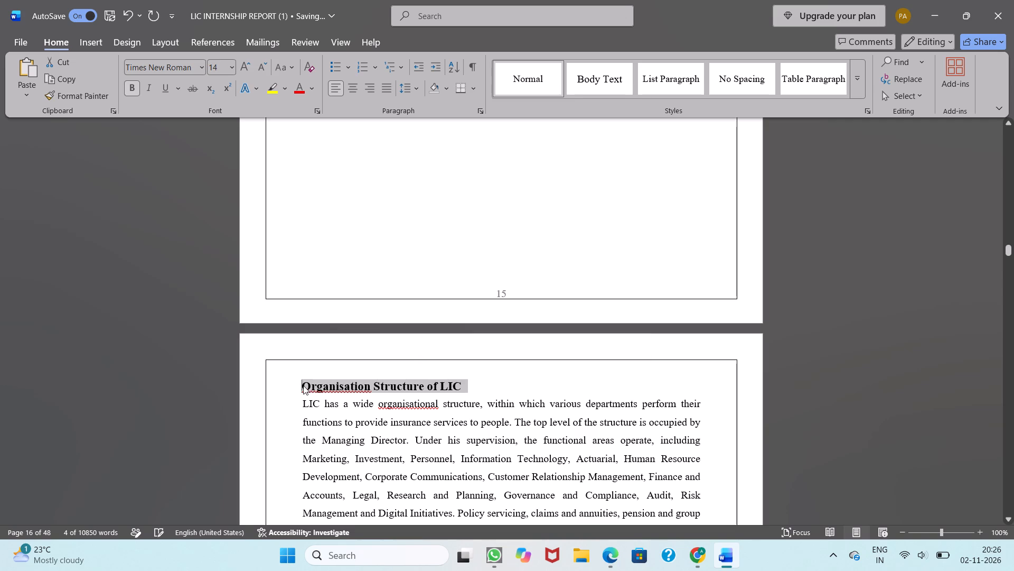
{"action": "type", "text": "3.5"}
{"action": "key", "text": "space"}
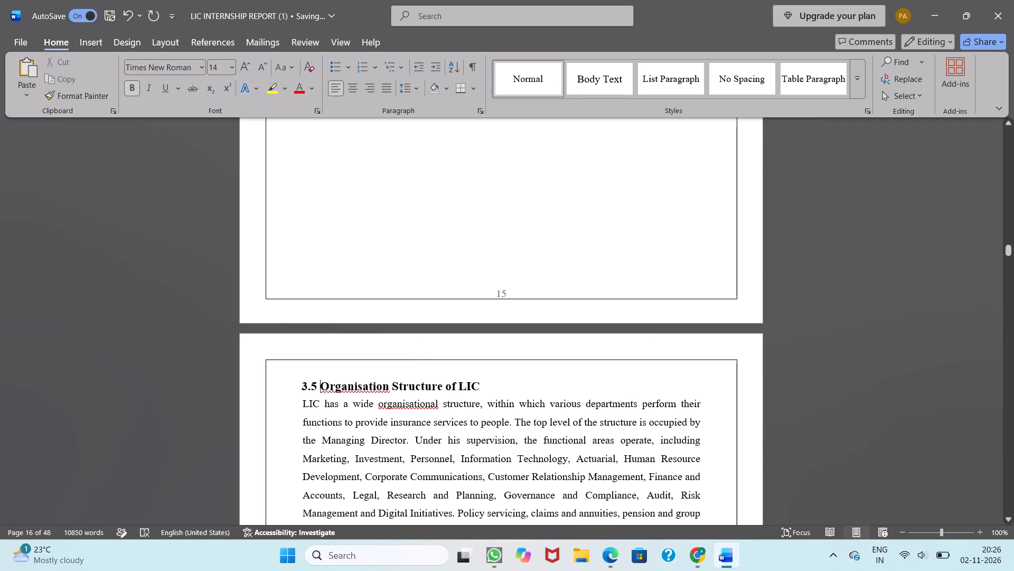
Copy the 3.5 Organisation Structure of LIC heading and its paragraph to a new line below the end of section 3.4 on page 15.
{"action": "left_click_drag", "start_coordinate": [301, 382], "coordinate": [472, 383]}
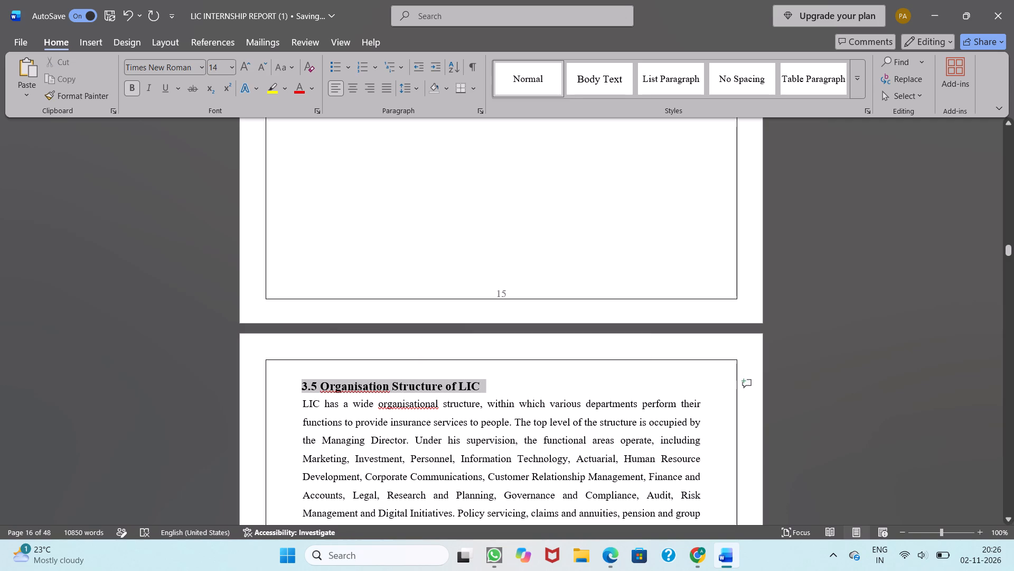
{"action": "left_click_drag", "start_coordinate": [472, 383], "coordinate": [453, 531]}
{"action": "scroll", "coordinate": [457, 420], "scroll_direction": "up", "scroll_amount": 1}
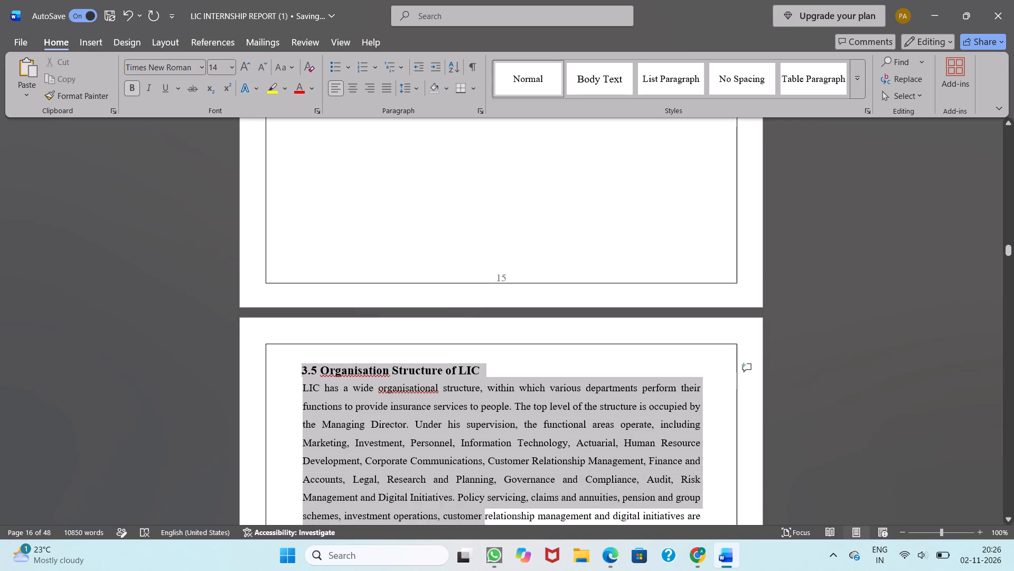
{"action": "left_click_drag", "start_coordinate": [453, 531], "coordinate": [640, 436]}
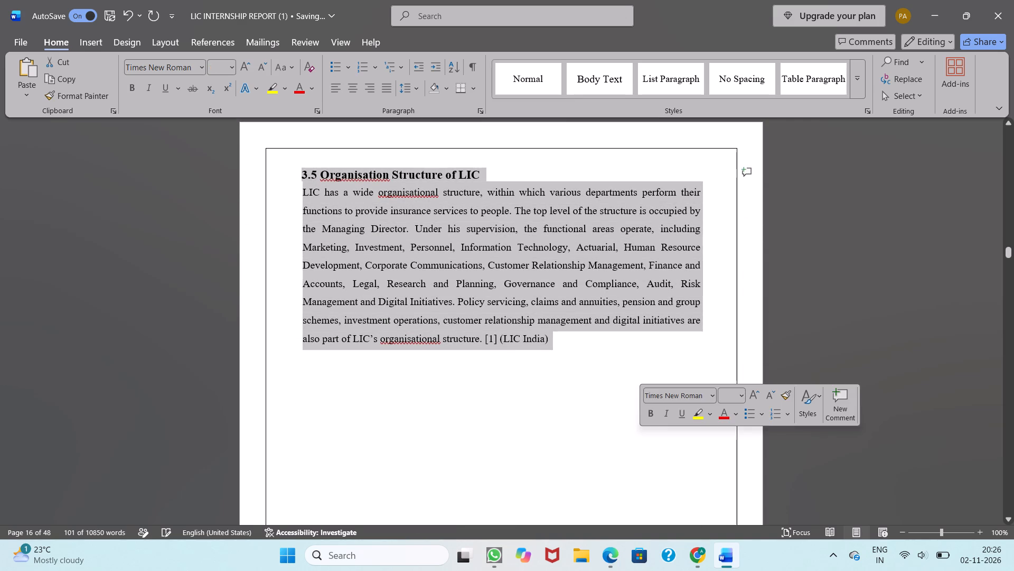
{"action": "key", "text": "ctrl+c"}
{"action": "scroll", "coordinate": [640, 436], "scroll_direction": "up", "scroll_amount": 3}
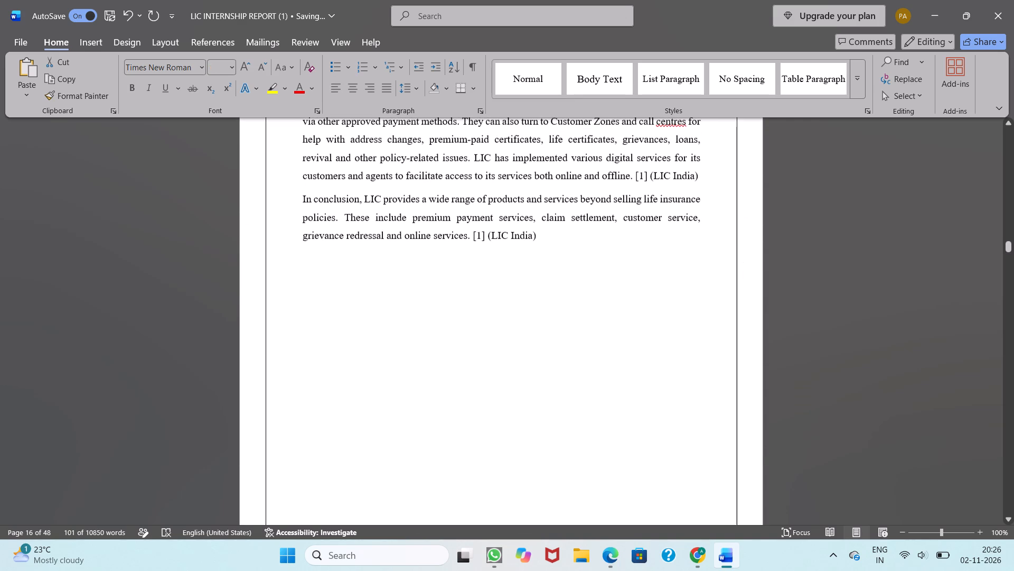
{"action": "left_click", "coordinate": [547, 240]}
{"action": "key", "text": "Return"}
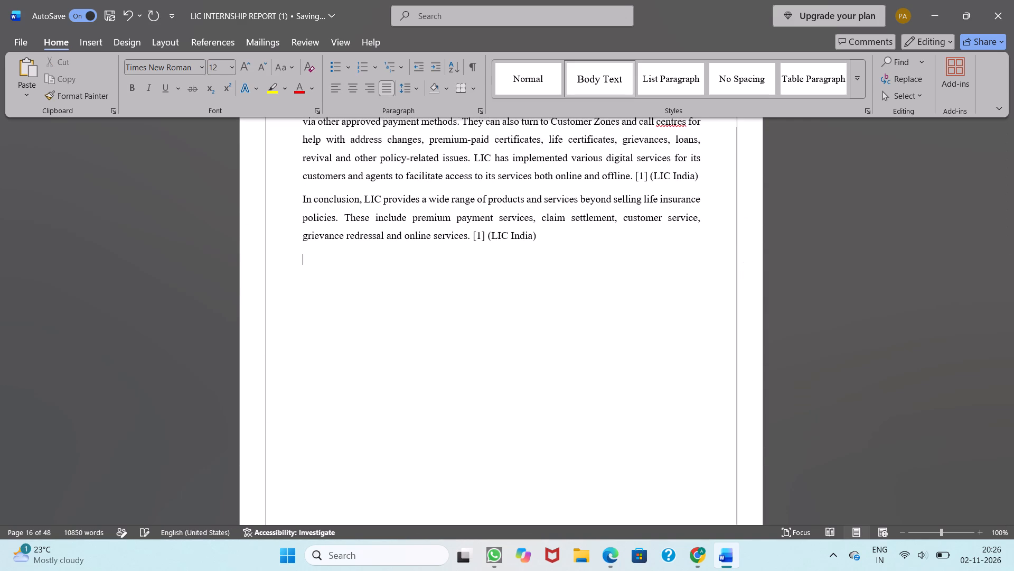
{"action": "key", "text": "ctrl+v"}
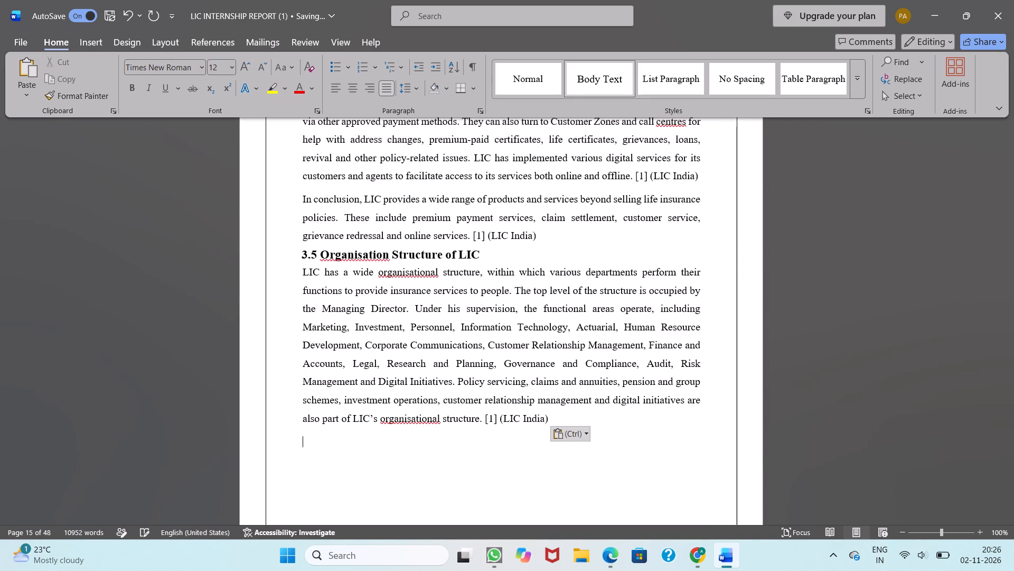
Delete the duplicate original section 3.5 Organisation Structure of LIC on page 16, including its heading and paragraph.
{"action": "scroll", "coordinate": [564, 391], "scroll_direction": "down", "scroll_amount": 3}
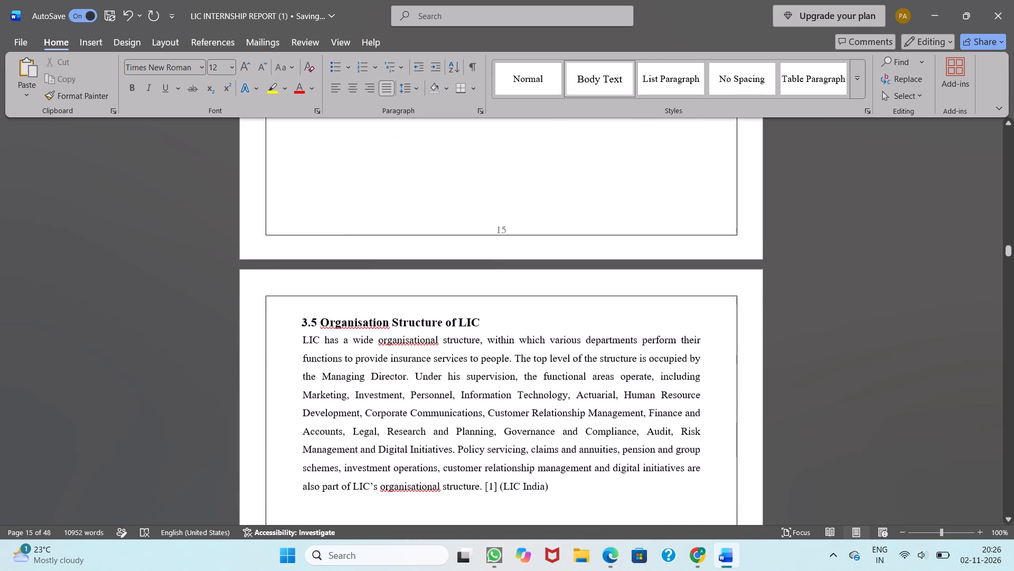
{"action": "left_click_drag", "start_coordinate": [303, 314], "coordinate": [533, 464]}
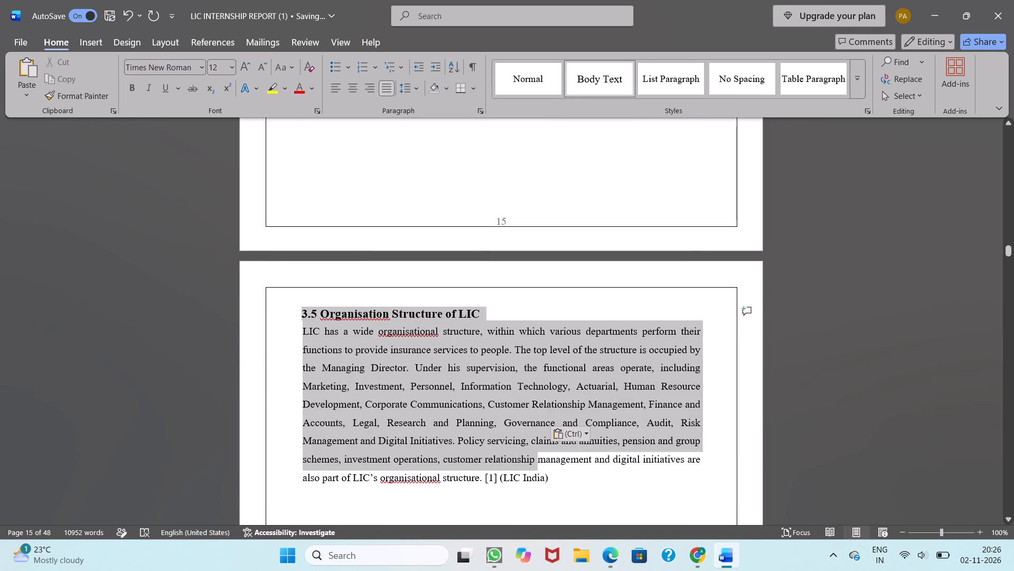
{"action": "left_click_drag", "start_coordinate": [533, 464], "coordinate": [583, 535]}
{"action": "key", "text": "BackSpace"}
Check the layout between the moved section 3.5 on page 15 and the organisation chart on page 17.
{"action": "scroll", "coordinate": [583, 535], "scroll_direction": "up", "scroll_amount": 4}
{"action": "scroll", "coordinate": [504, 376], "scroll_direction": "up", "scroll_amount": 4}
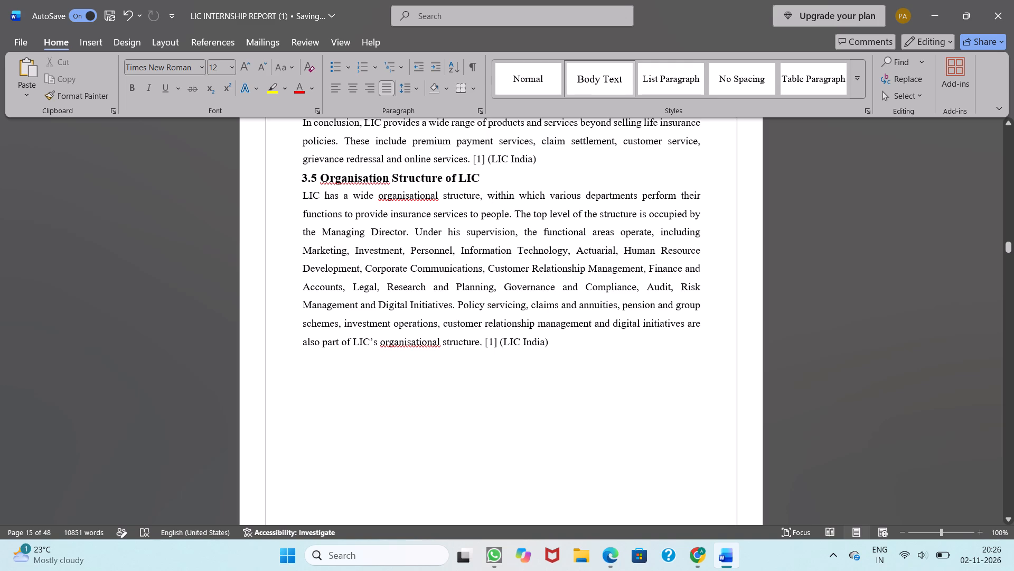
{"action": "scroll", "coordinate": [504, 376], "scroll_direction": "down", "scroll_amount": 5}
{"action": "scroll", "coordinate": [504, 376], "scroll_direction": "up", "scroll_amount": 1}
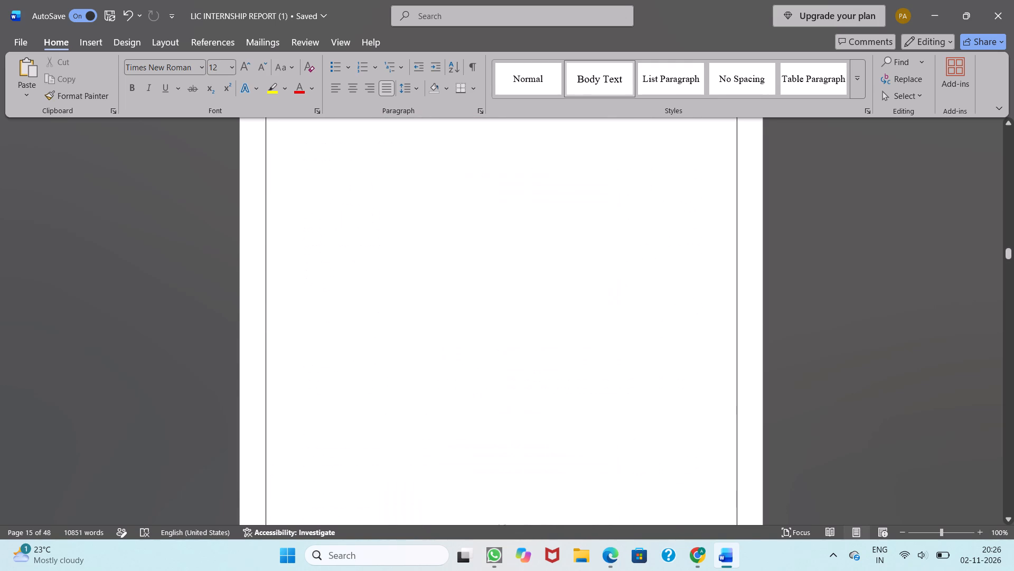
{"action": "scroll", "coordinate": [504, 376], "scroll_direction": "down", "scroll_amount": 3}
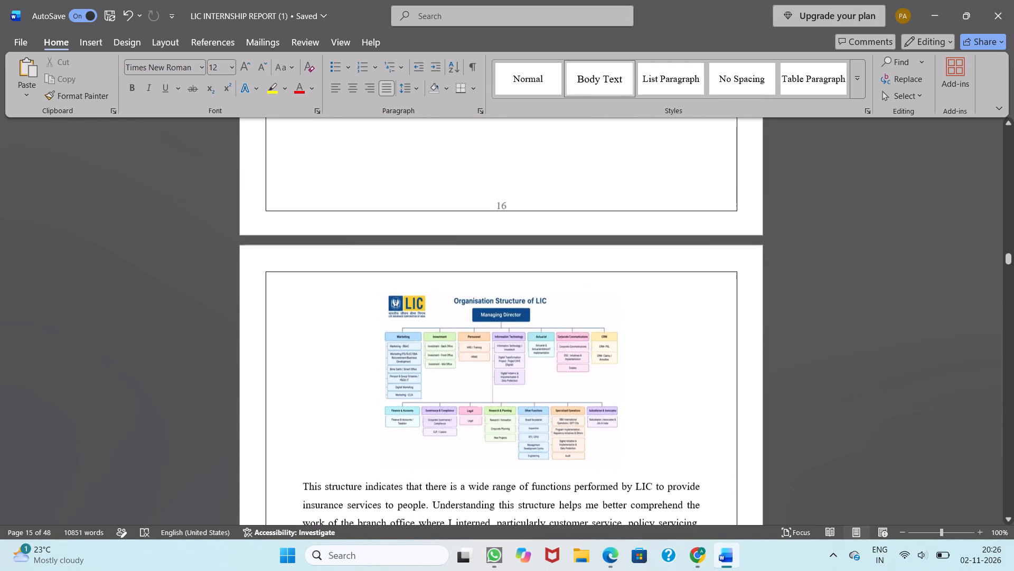
{"action": "left_click", "coordinate": [504, 376]}
{"action": "scroll", "coordinate": [494, 318], "scroll_direction": "up", "scroll_amount": 3}
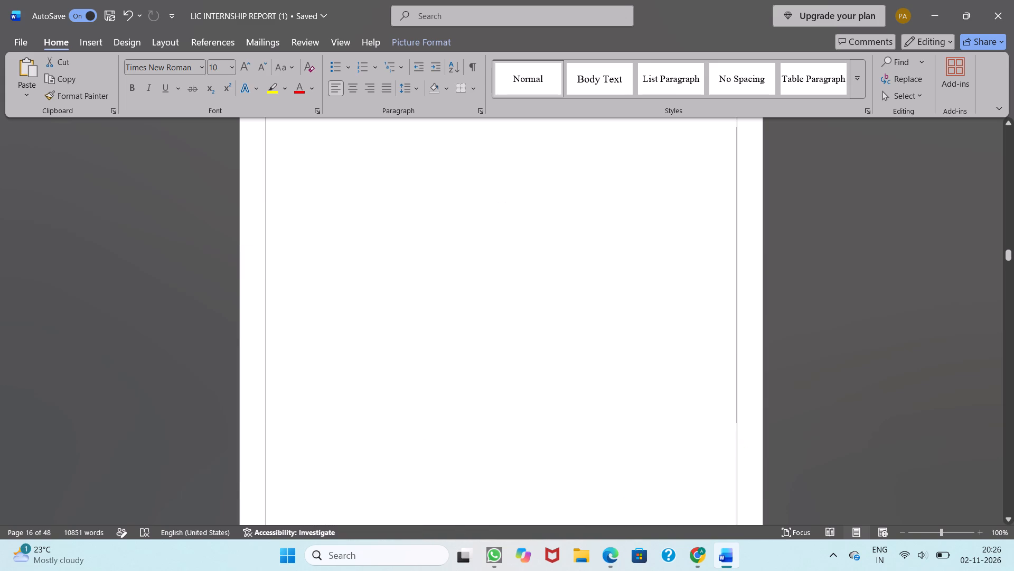
{"action": "scroll", "coordinate": [494, 318], "scroll_direction": "up", "scroll_amount": 3}
{"action": "left_click", "coordinate": [494, 318]}
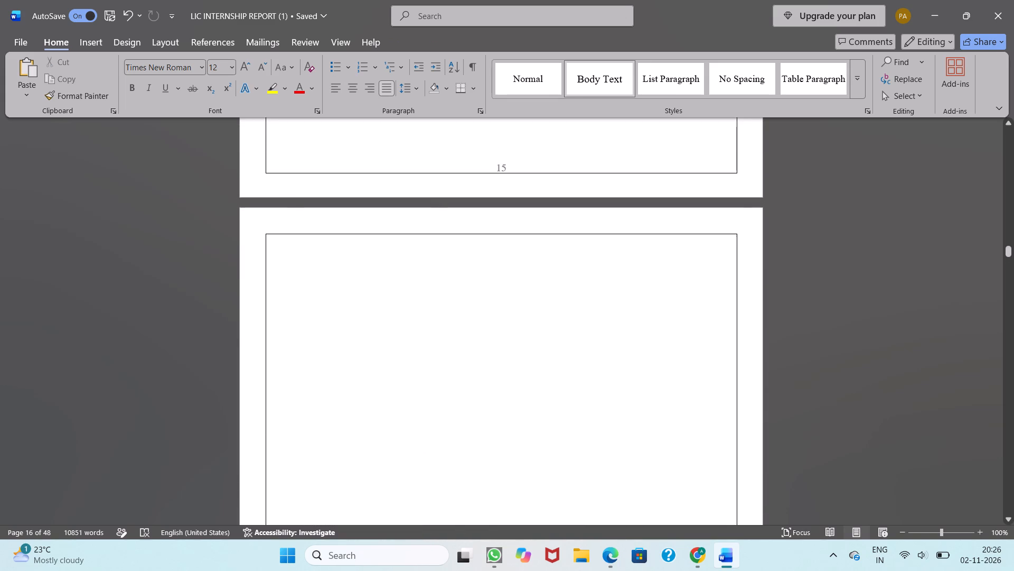
Look over the page layout from the blank page 16 back to the report's cover page.
{"action": "left_click", "coordinate": [271, 238]}
{"action": "left_click_drag", "start_coordinate": [271, 238], "coordinate": [298, 287]}
{"action": "left_click", "coordinate": [298, 287]}
{"action": "scroll", "coordinate": [298, 287], "scroll_direction": "down", "scroll_amount": 2, "text": "ctrl"}
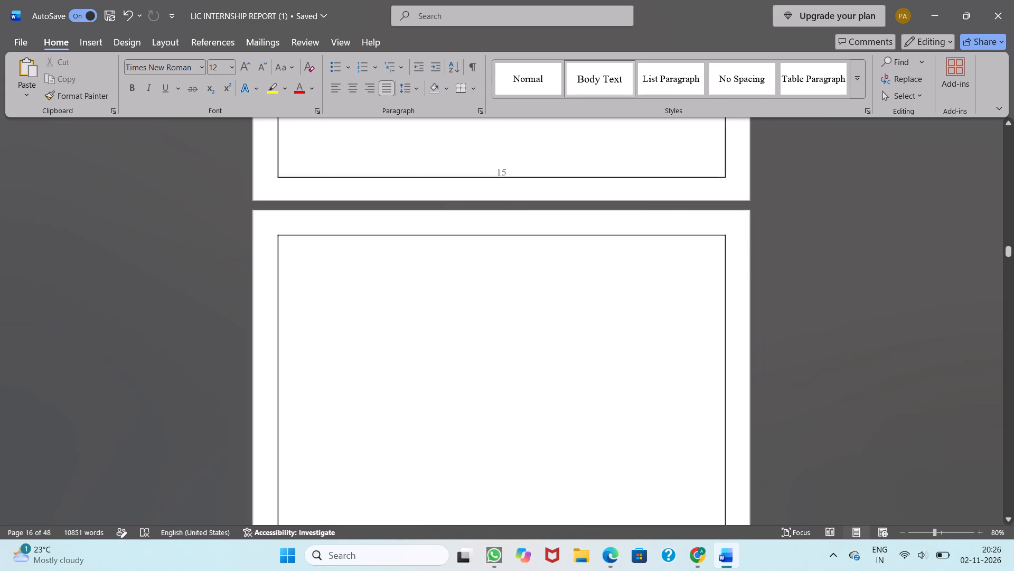
{"action": "scroll", "coordinate": [298, 287], "scroll_direction": "down", "scroll_amount": 1, "text": "ctrl"}
{"action": "scroll", "coordinate": [298, 287], "scroll_direction": "up", "scroll_amount": 2}
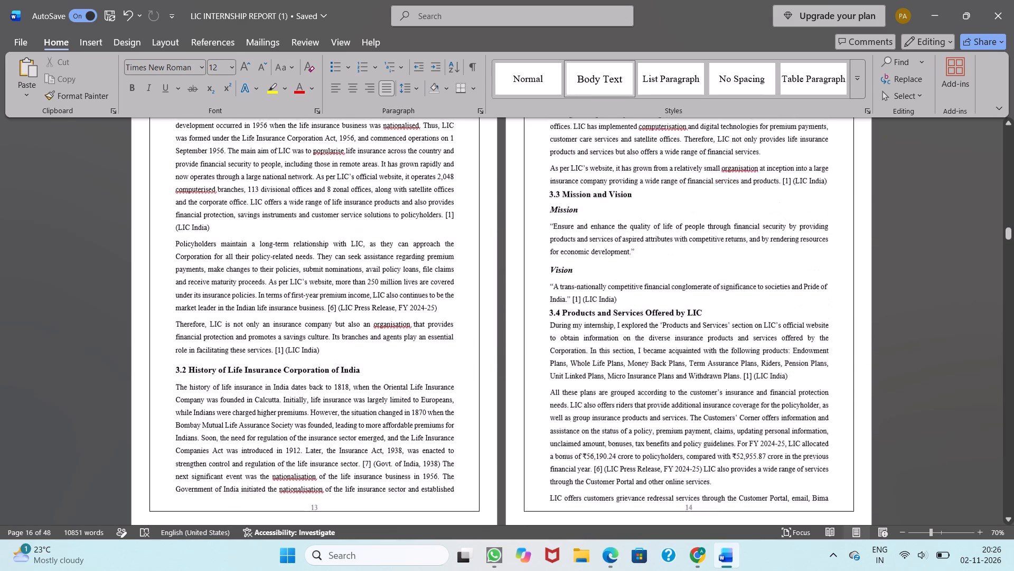
{"action": "scroll", "coordinate": [298, 287], "scroll_direction": "up", "scroll_amount": 2}
{"action": "scroll", "coordinate": [298, 287], "scroll_direction": "up", "scroll_amount": 20}
{"action": "scroll", "coordinate": [298, 287], "scroll_direction": "up", "scroll_amount": 1}
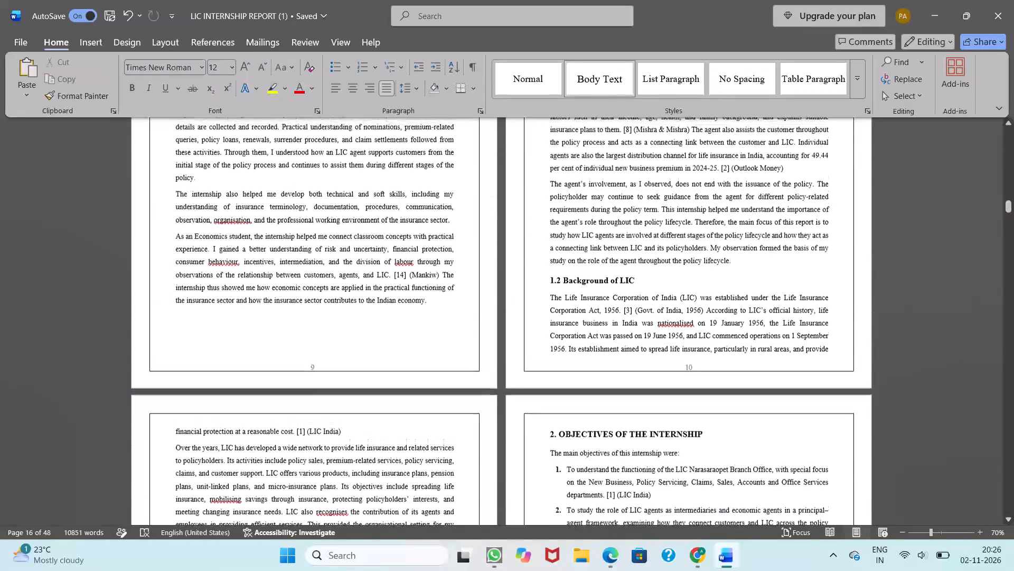
{"action": "scroll", "coordinate": [298, 287], "scroll_direction": "up", "scroll_amount": 17}
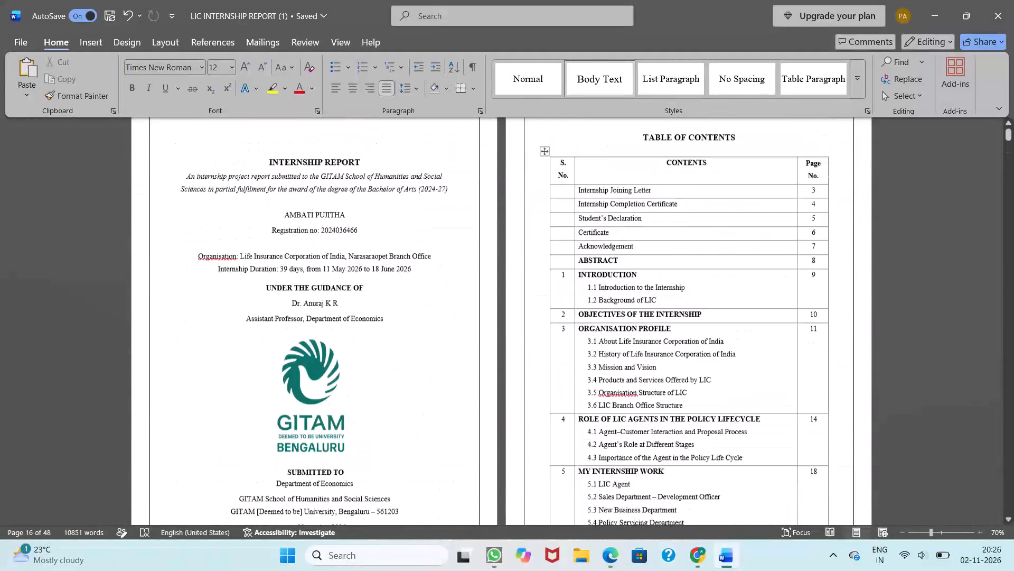
{"action": "scroll", "coordinate": [298, 287], "scroll_direction": "up", "scroll_amount": 8, "text": "ctrl"}
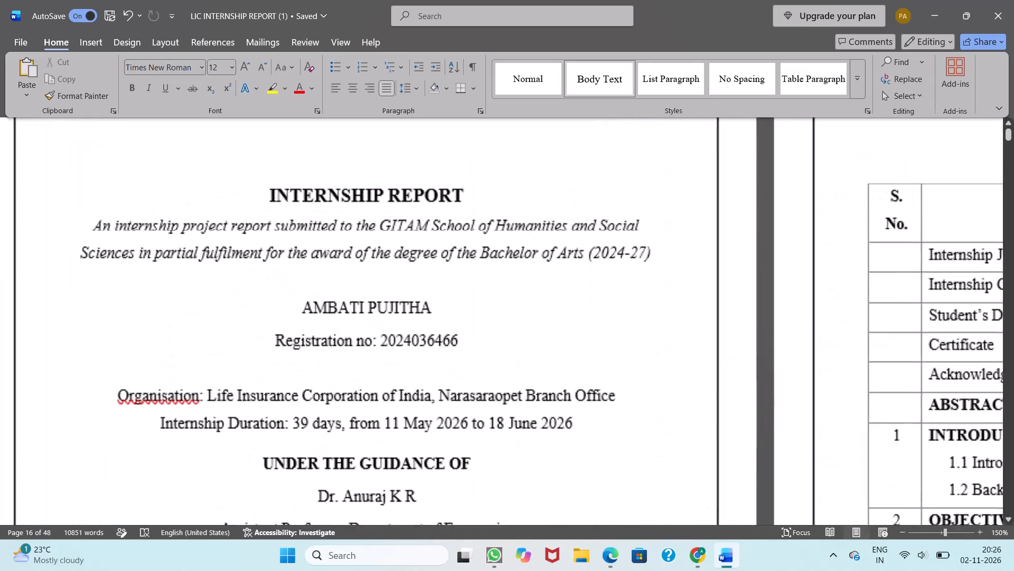
Review the cover page with the GITAM logo and the table of contents entries for layout.
{"action": "scroll", "coordinate": [298, 287], "scroll_direction": "down", "scroll_amount": 2}
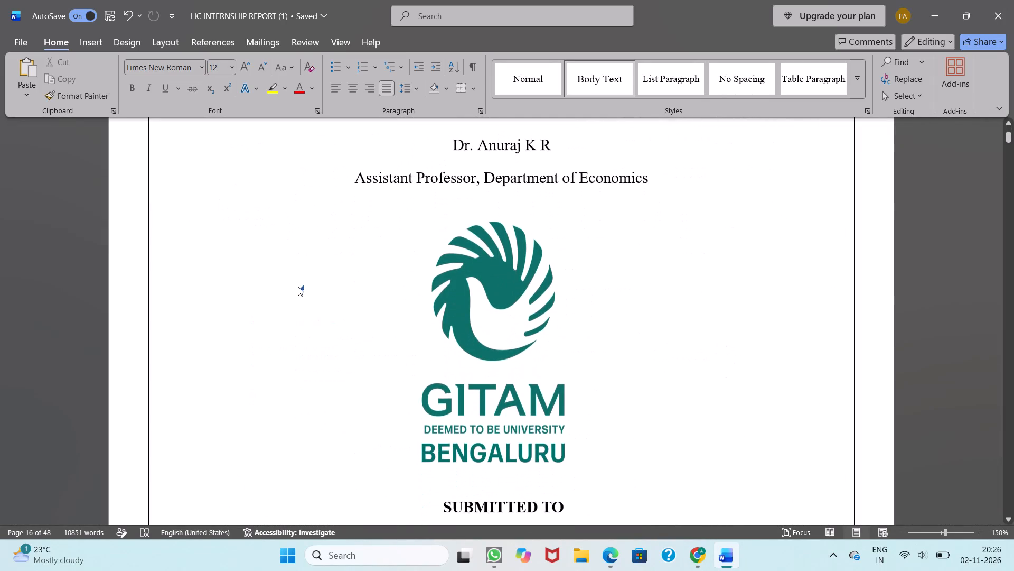
{"action": "scroll", "coordinate": [298, 287], "scroll_direction": "down", "scroll_amount": 4}
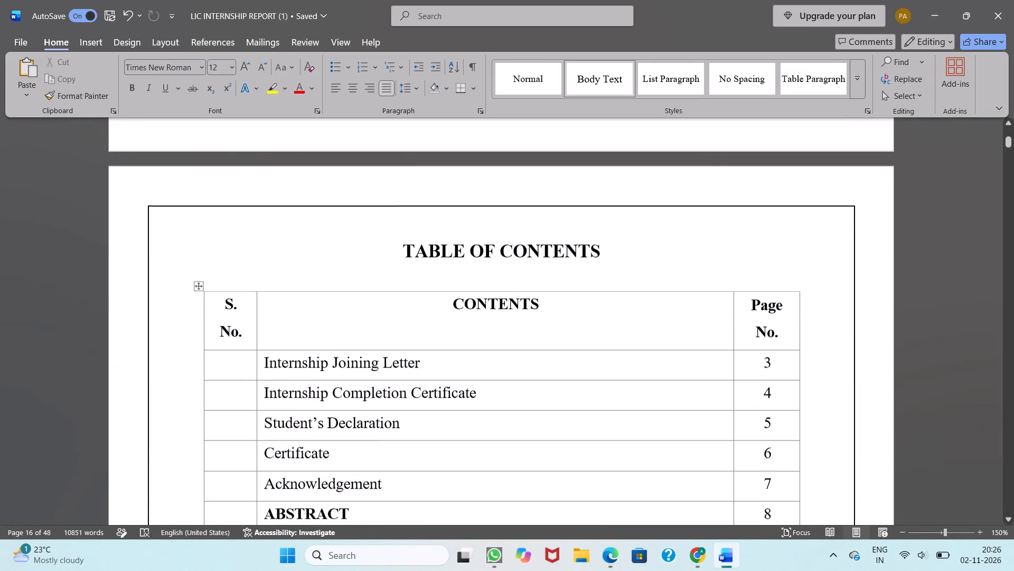
{"action": "scroll", "coordinate": [298, 287], "scroll_direction": "down", "scroll_amount": 4}
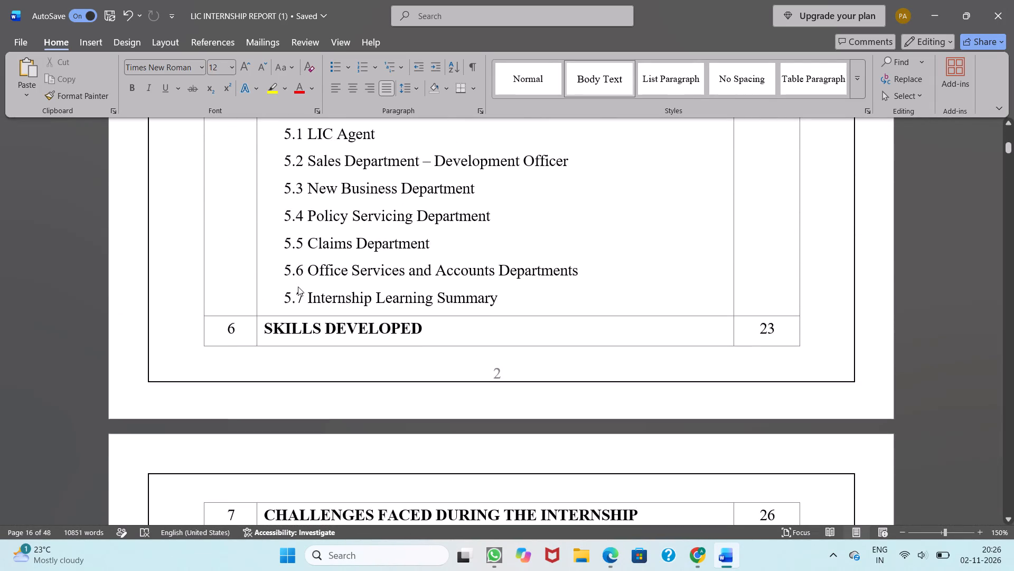
{"action": "scroll", "coordinate": [298, 287], "scroll_direction": "down", "scroll_amount": 4}
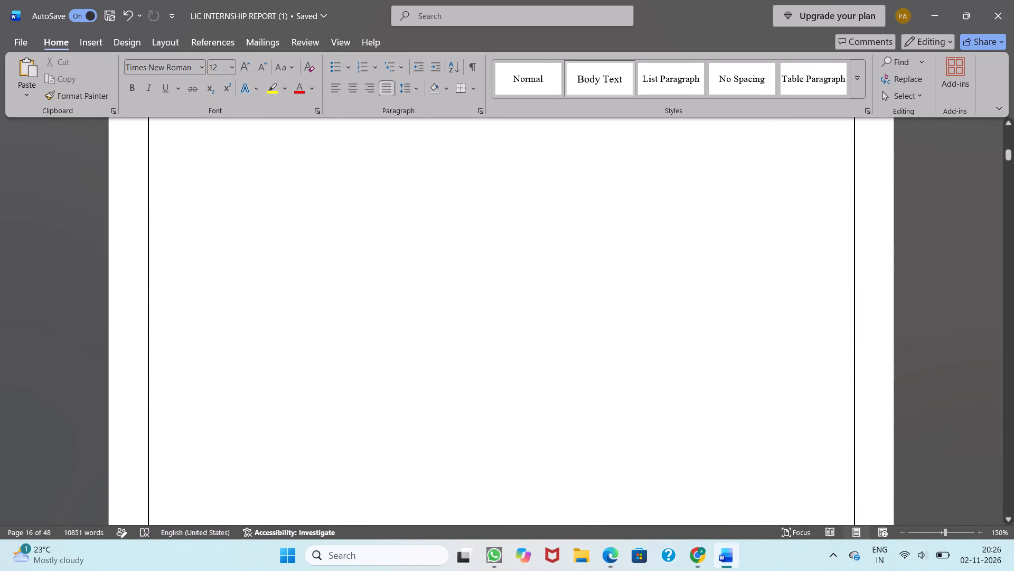
Check the Internship Joining Letter, the internship certificate and the Student's Declaration pages.
{"action": "scroll", "coordinate": [298, 287], "scroll_direction": "down", "scroll_amount": 2}
{"action": "scroll", "coordinate": [298, 287], "scroll_direction": "up", "scroll_amount": 2}
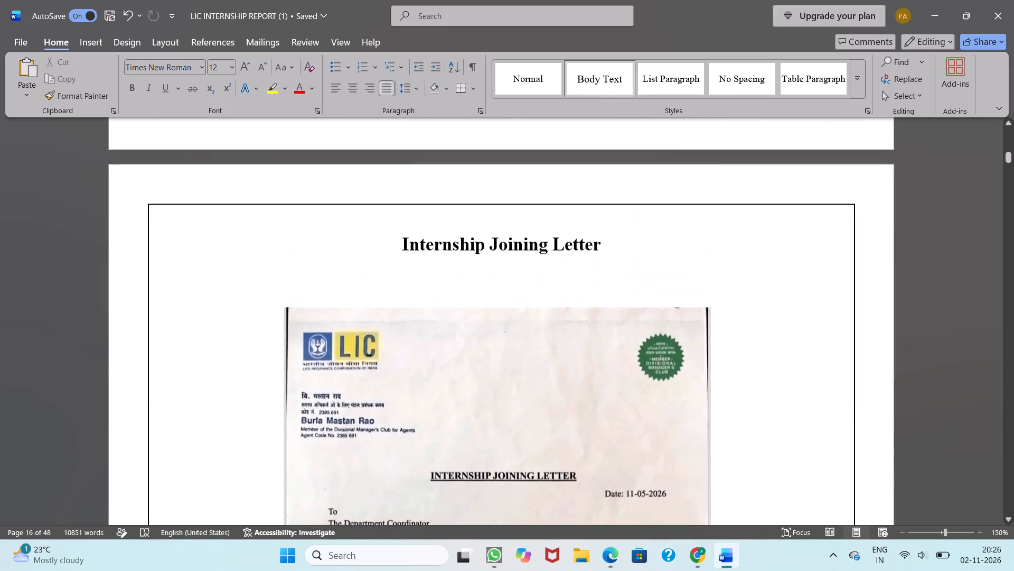
{"action": "scroll", "coordinate": [298, 287], "scroll_direction": "down", "scroll_amount": 6}
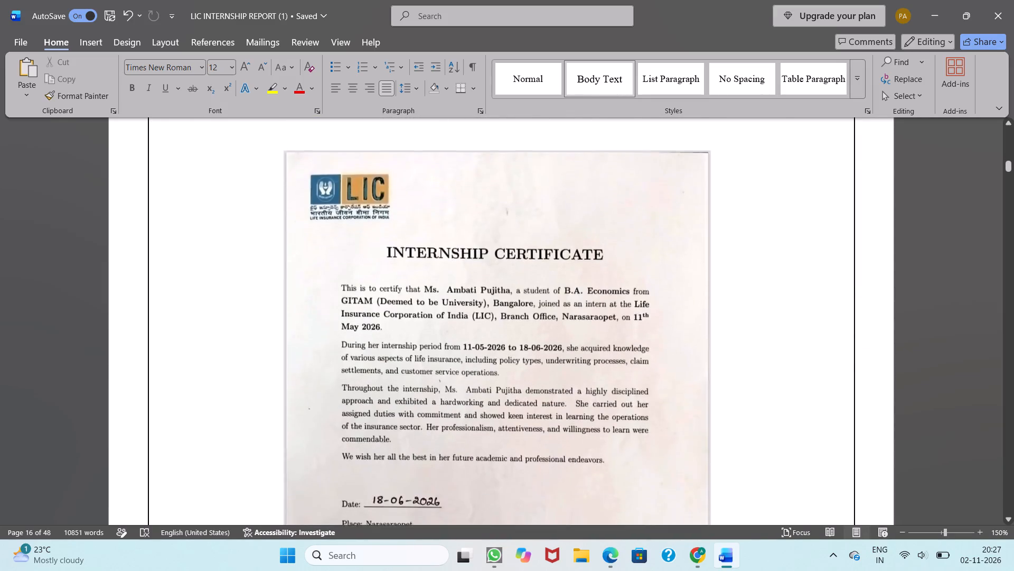
{"action": "scroll", "coordinate": [298, 287], "scroll_direction": "down", "scroll_amount": 4}
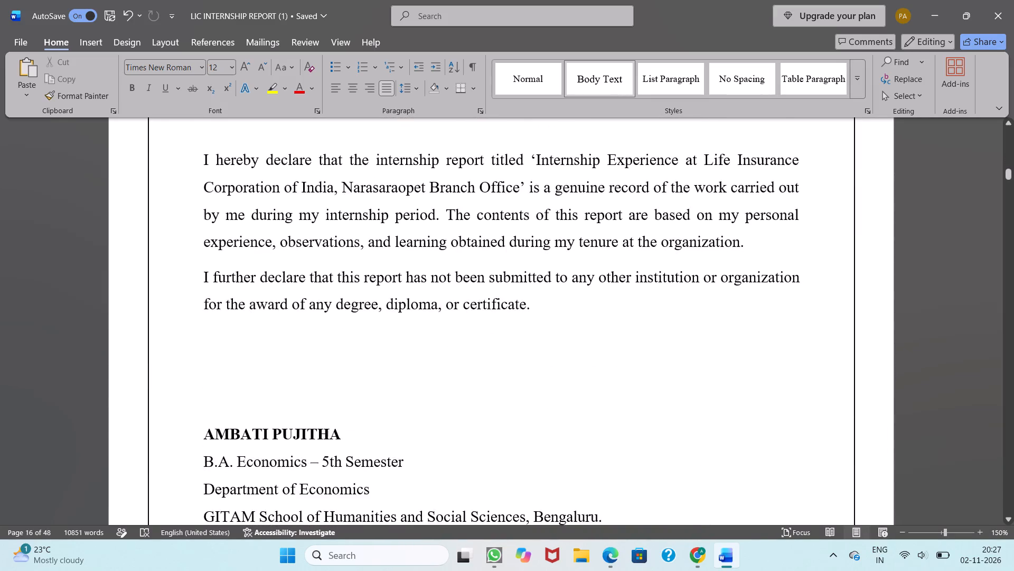
{"action": "scroll", "coordinate": [298, 287], "scroll_direction": "down", "scroll_amount": 1}
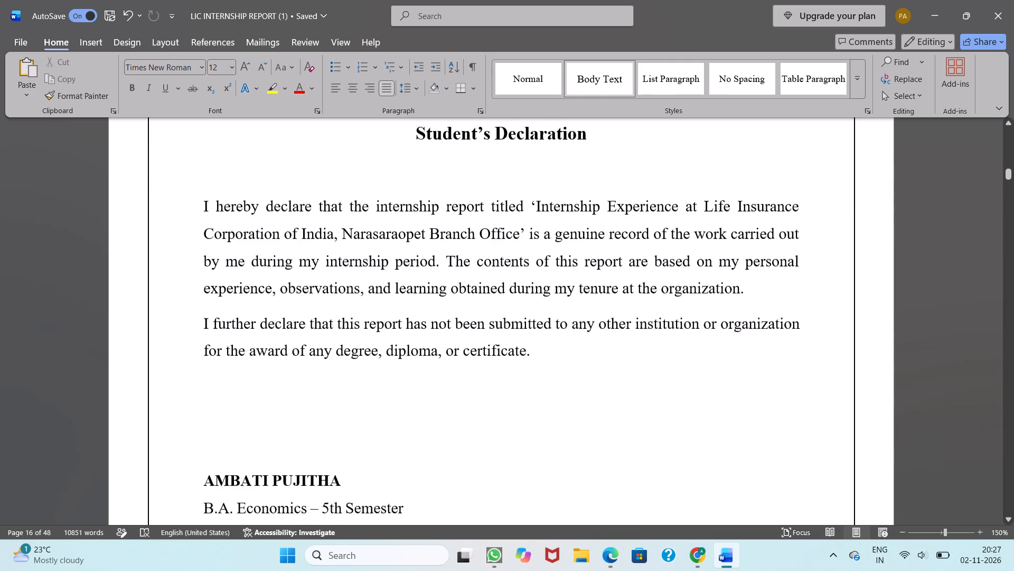
Review the supervisor's certificate page and the Acknowledgement page.
{"action": "scroll", "coordinate": [298, 287], "scroll_direction": "down", "scroll_amount": 5}
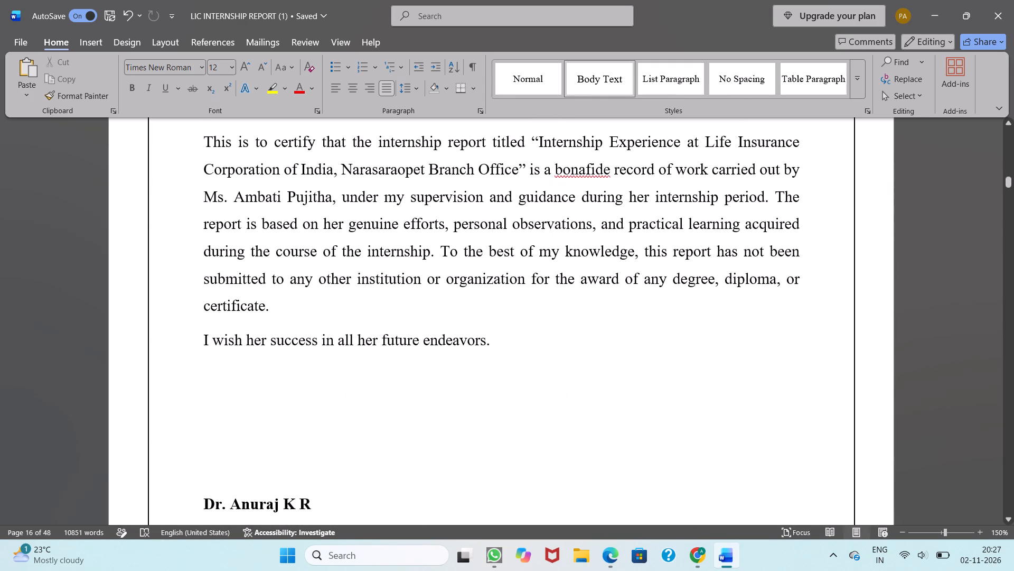
{"action": "scroll", "coordinate": [298, 287], "scroll_direction": "down", "scroll_amount": 3}
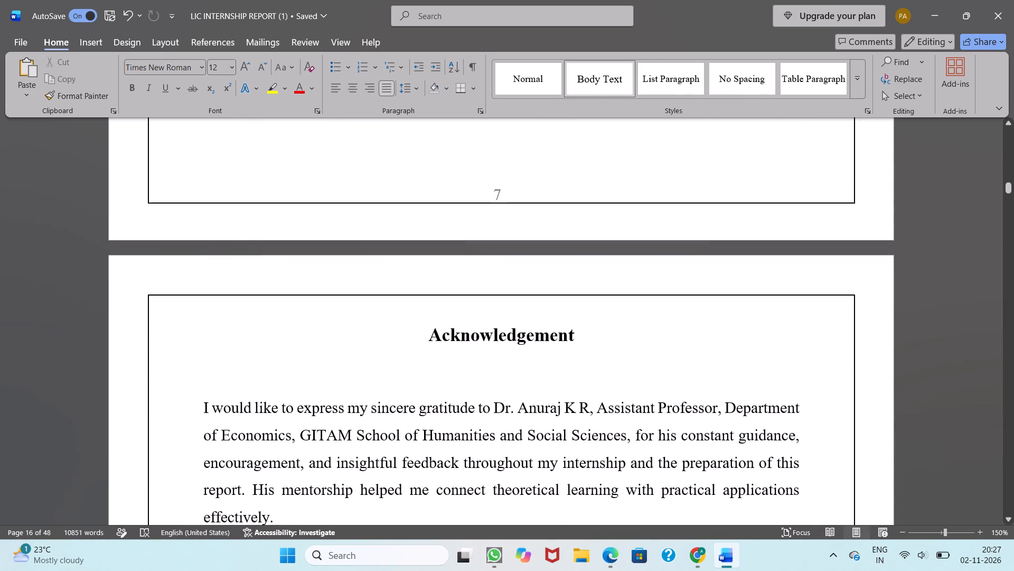
{"action": "scroll", "coordinate": [298, 287], "scroll_direction": "down", "scroll_amount": 4}
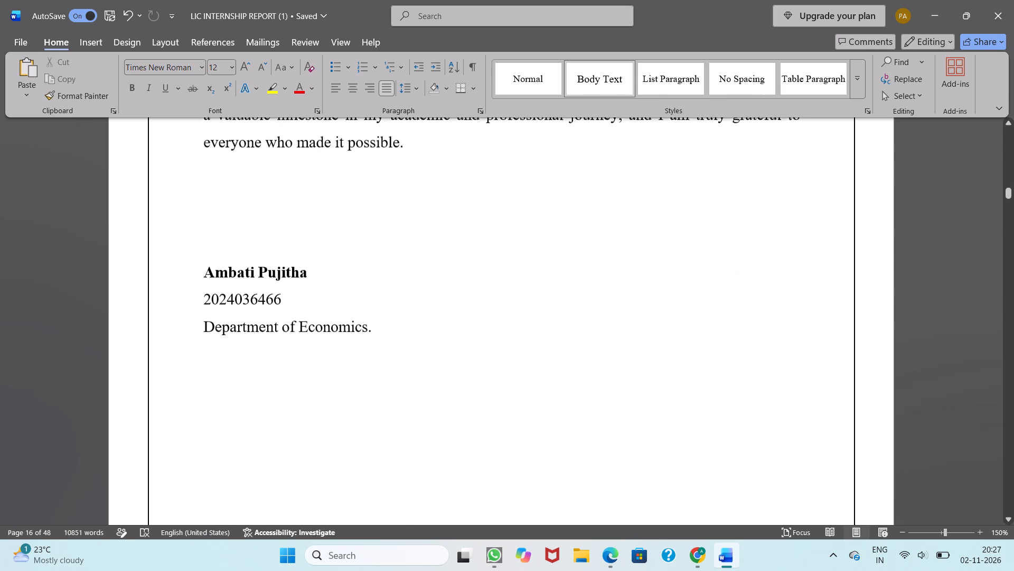
Review the abstract and the 1. INTRODUCTION chapter, including section 1.2 Background of LIC, through page 11.
{"action": "scroll", "coordinate": [298, 287], "scroll_direction": "down", "scroll_amount": 4}
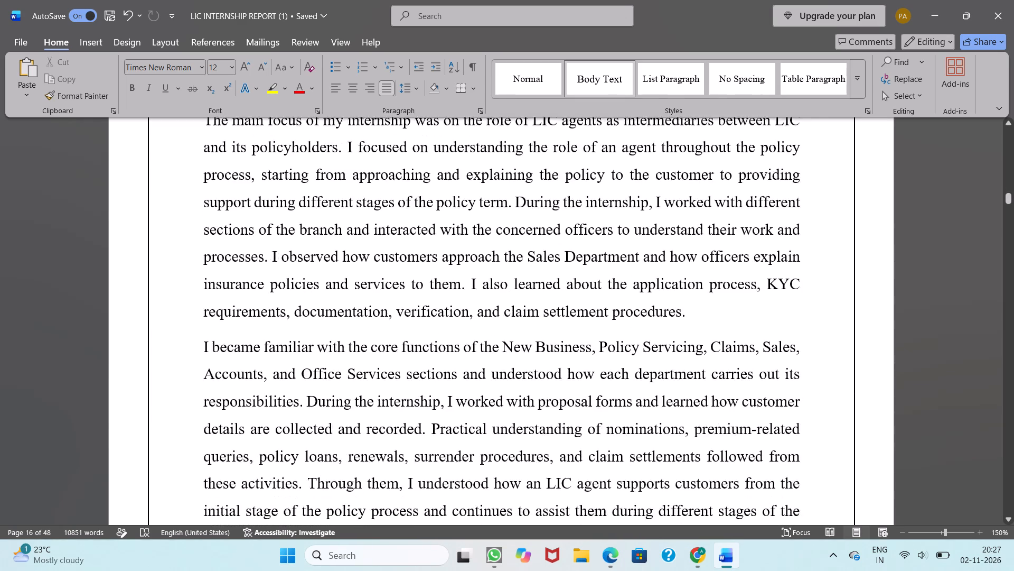
{"action": "scroll", "coordinate": [298, 287], "scroll_direction": "down", "scroll_amount": 3}
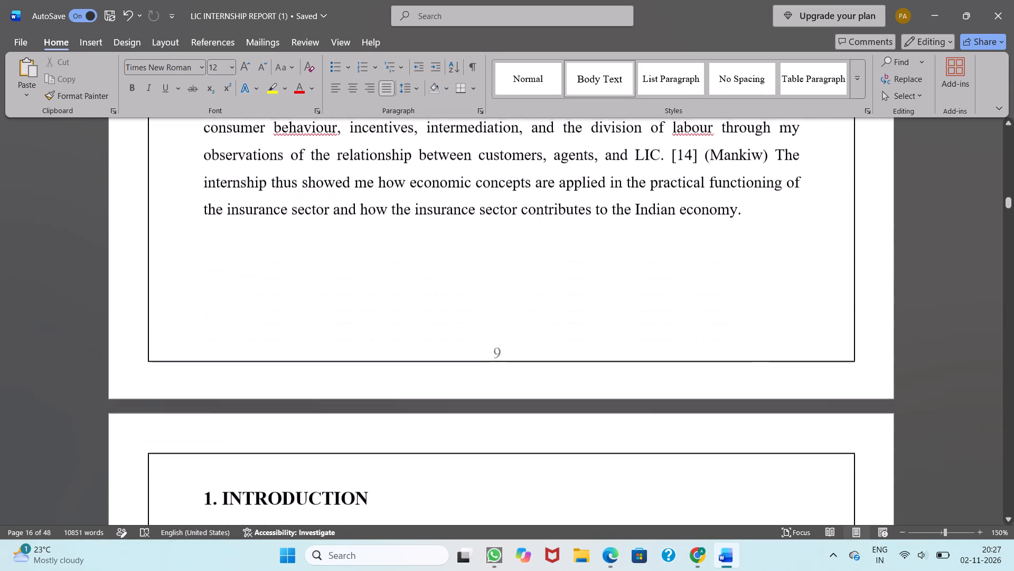
{"action": "scroll", "coordinate": [298, 287], "scroll_direction": "down", "scroll_amount": 4}
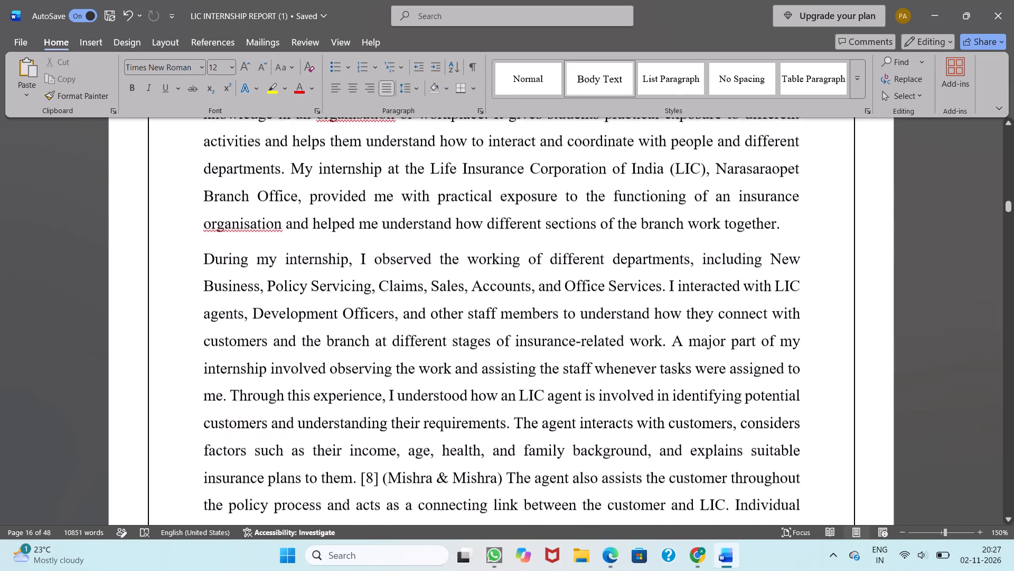
{"action": "scroll", "coordinate": [298, 287], "scroll_direction": "down", "scroll_amount": 4}
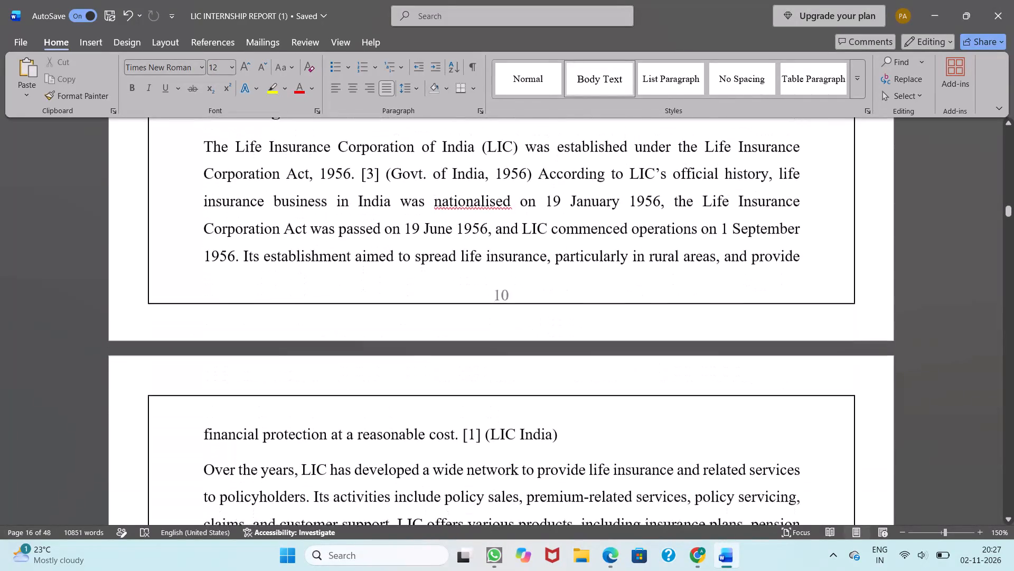
{"action": "scroll", "coordinate": [298, 287], "scroll_direction": "down", "scroll_amount": 4}
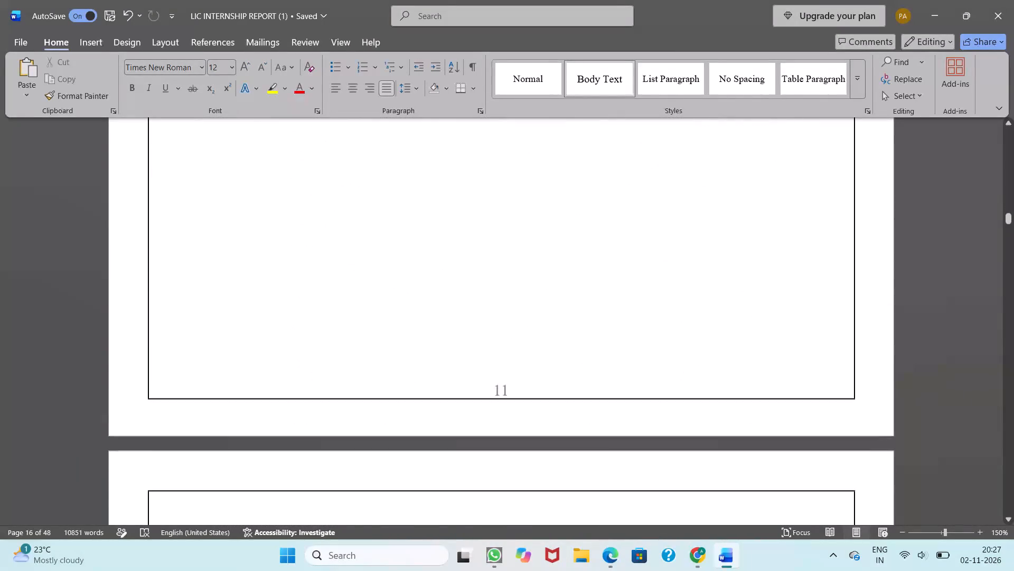
Review the internship objectives and sections 3.1 and 3.2 of the Organisation Profile through the top of page 14.
{"action": "scroll", "coordinate": [298, 287], "scroll_direction": "down", "scroll_amount": 3}
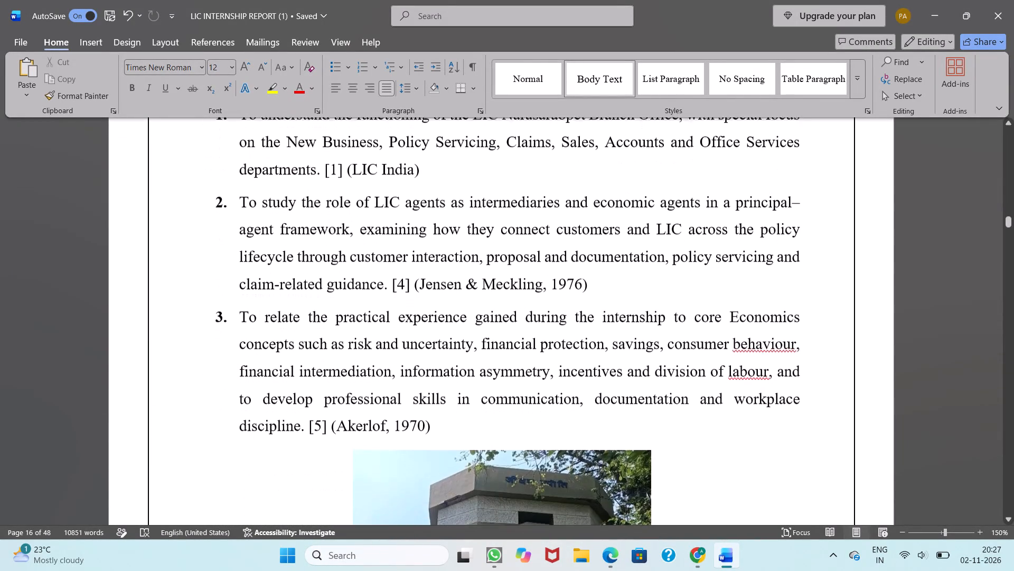
{"action": "scroll", "coordinate": [298, 287], "scroll_direction": "down", "scroll_amount": 3}
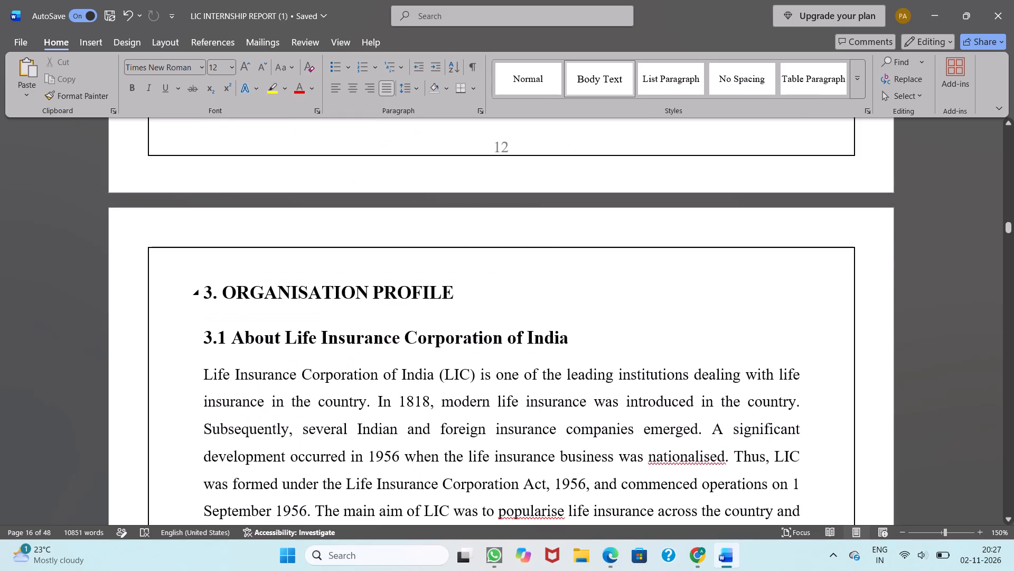
{"action": "scroll", "coordinate": [298, 287], "scroll_direction": "down", "scroll_amount": 4}
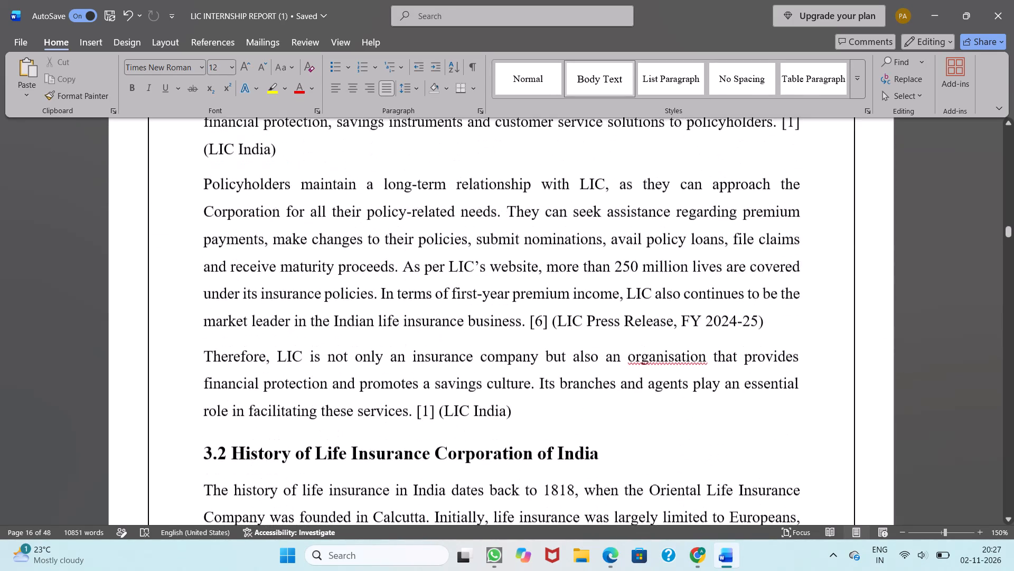
{"action": "scroll", "coordinate": [298, 287], "scroll_direction": "down", "scroll_amount": 4}
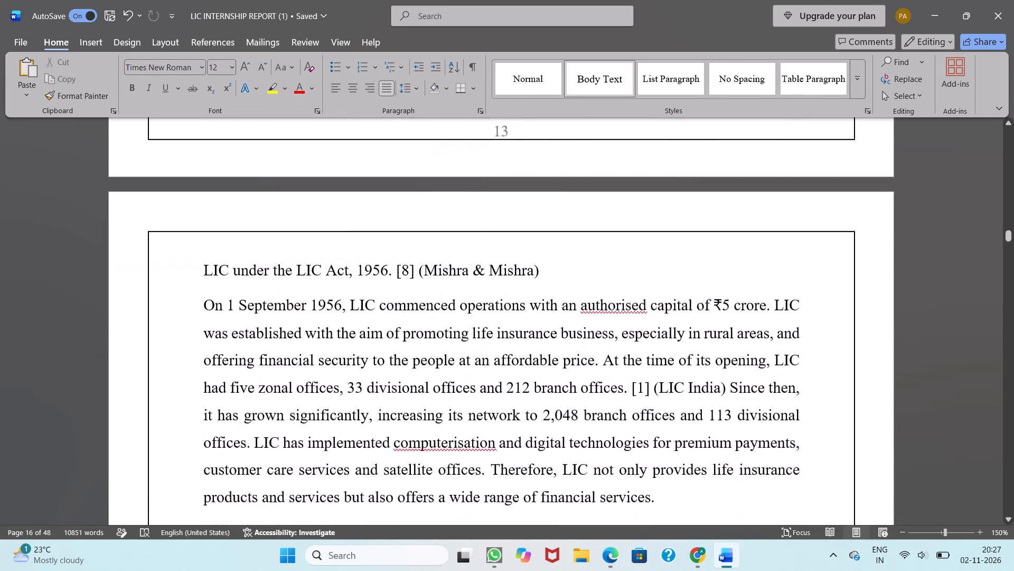
Review the page flow from the top of page 14 through section 3.4 to the organisation chart on page 17.
{"action": "scroll", "coordinate": [298, 287], "scroll_direction": "down", "scroll_amount": 5}
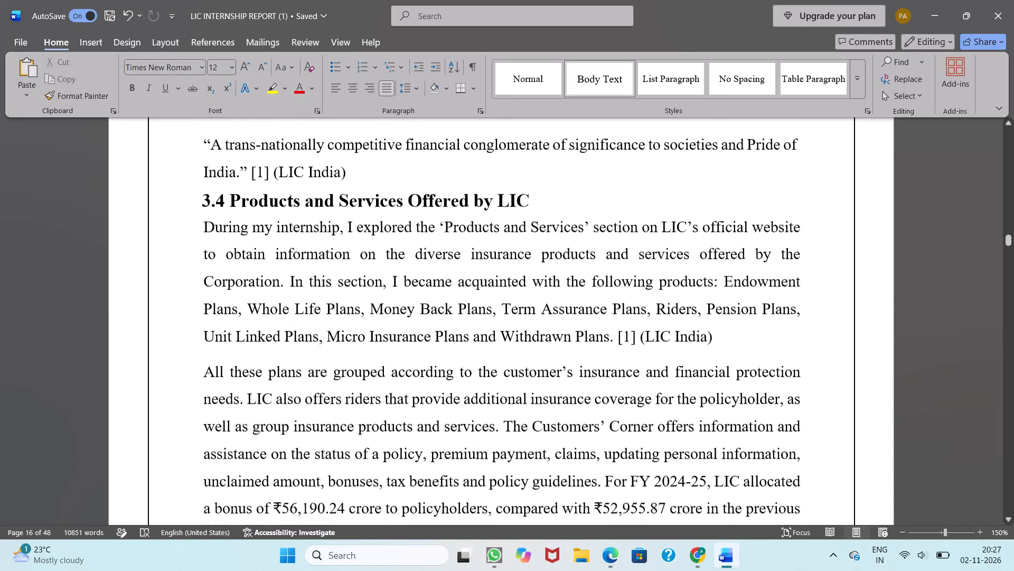
{"action": "scroll", "coordinate": [298, 287], "scroll_direction": "down", "scroll_amount": 6}
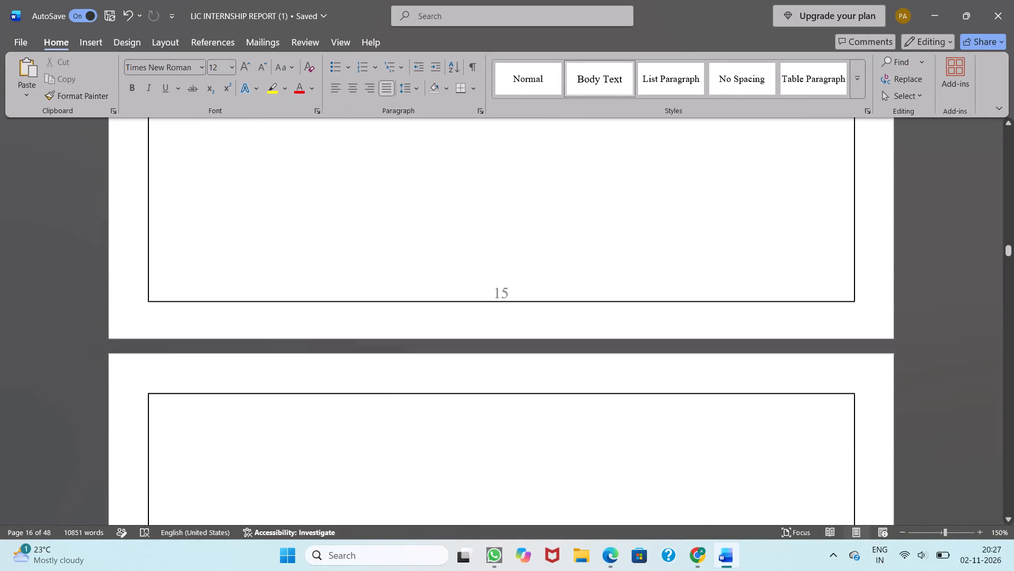
{"action": "scroll", "coordinate": [298, 287], "scroll_direction": "down", "scroll_amount": 3}
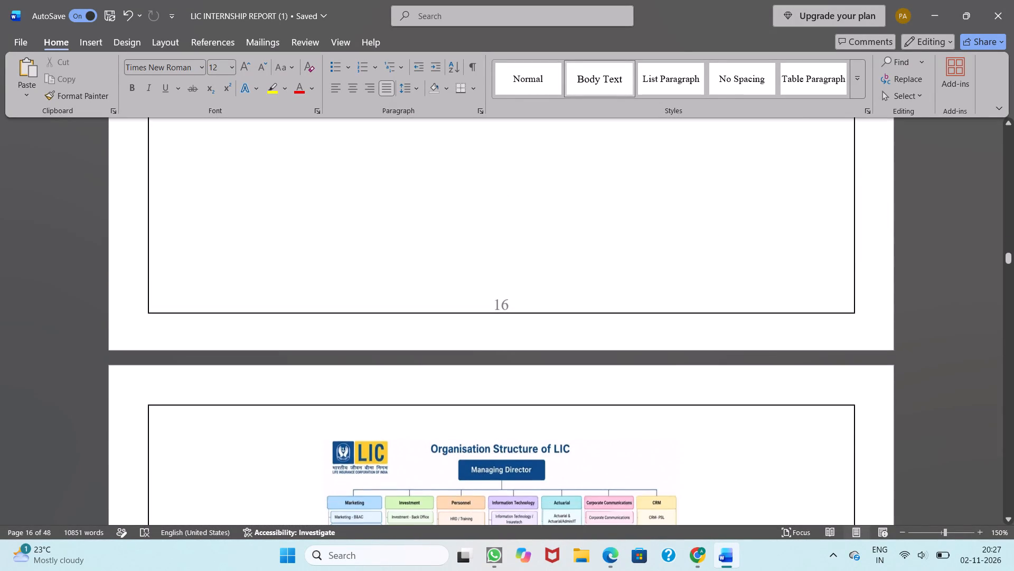
{"action": "scroll", "coordinate": [298, 287], "scroll_direction": "down", "scroll_amount": 2}
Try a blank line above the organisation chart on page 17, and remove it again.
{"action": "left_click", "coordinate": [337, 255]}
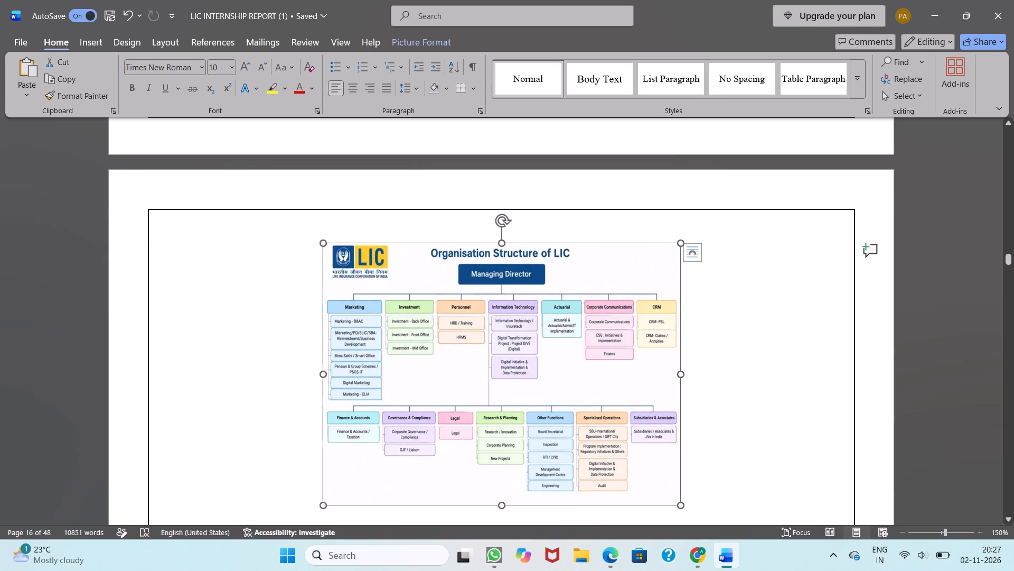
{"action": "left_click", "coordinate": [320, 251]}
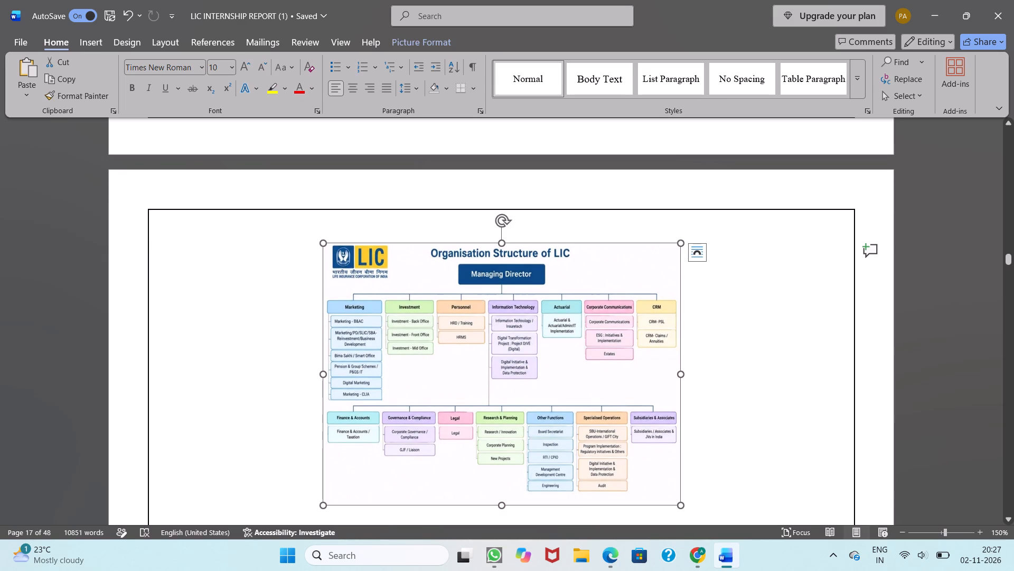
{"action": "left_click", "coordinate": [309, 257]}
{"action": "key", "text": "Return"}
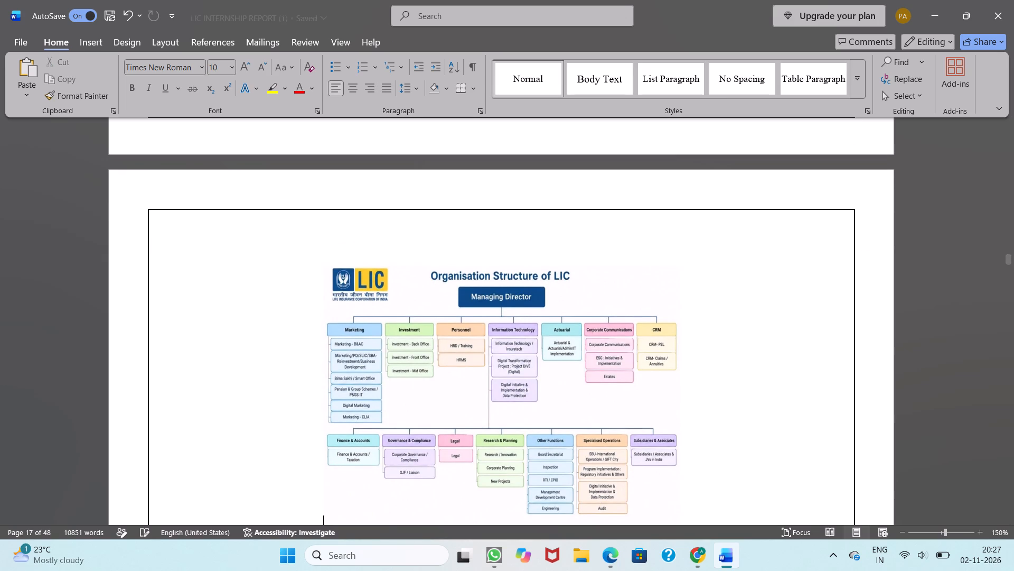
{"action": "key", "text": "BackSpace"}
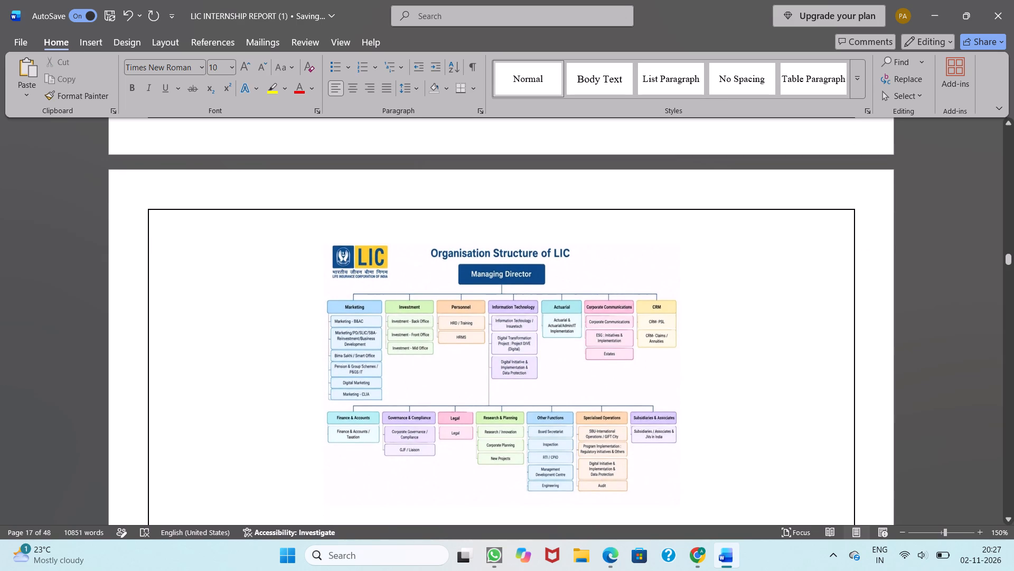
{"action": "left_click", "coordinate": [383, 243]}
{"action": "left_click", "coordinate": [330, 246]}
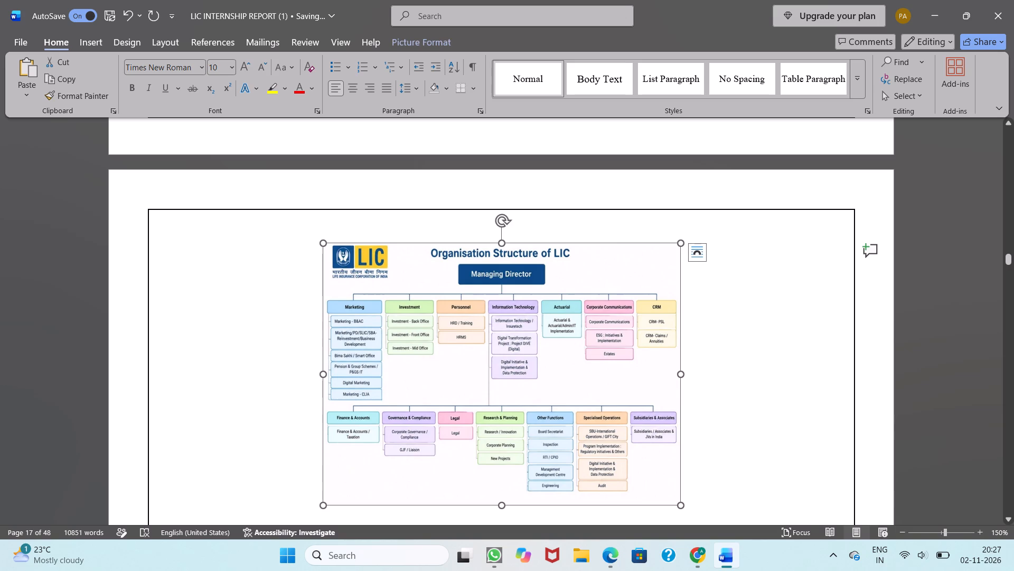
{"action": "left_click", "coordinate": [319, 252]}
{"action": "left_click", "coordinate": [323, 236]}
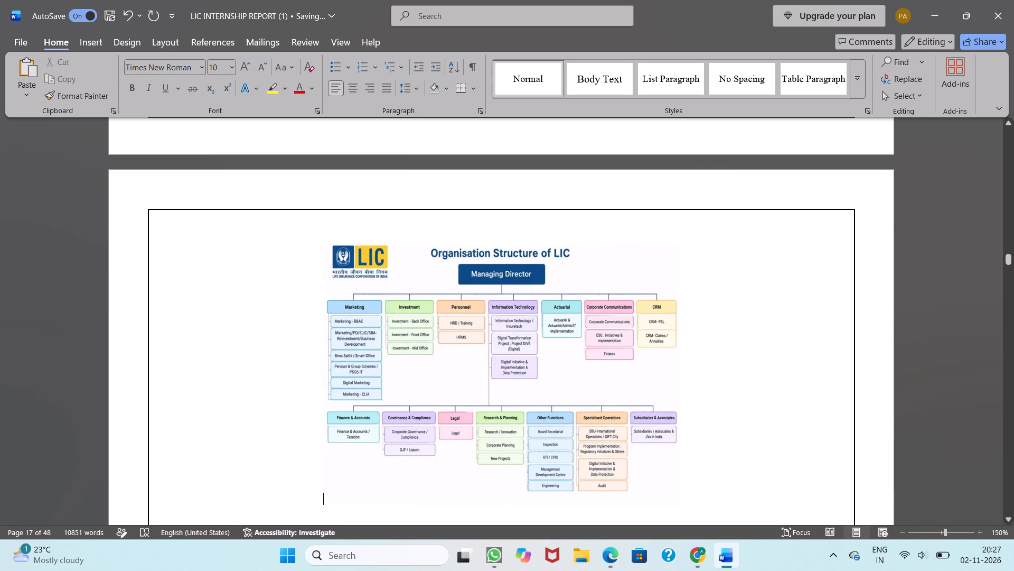
Insert eleven blank lines after the paragraph of section 3.5 Organisation Structure of LIC on page 15.
{"action": "scroll", "coordinate": [323, 236], "scroll_direction": "up", "scroll_amount": 5}
{"action": "scroll", "coordinate": [323, 236], "scroll_direction": "down", "scroll_amount": 1}
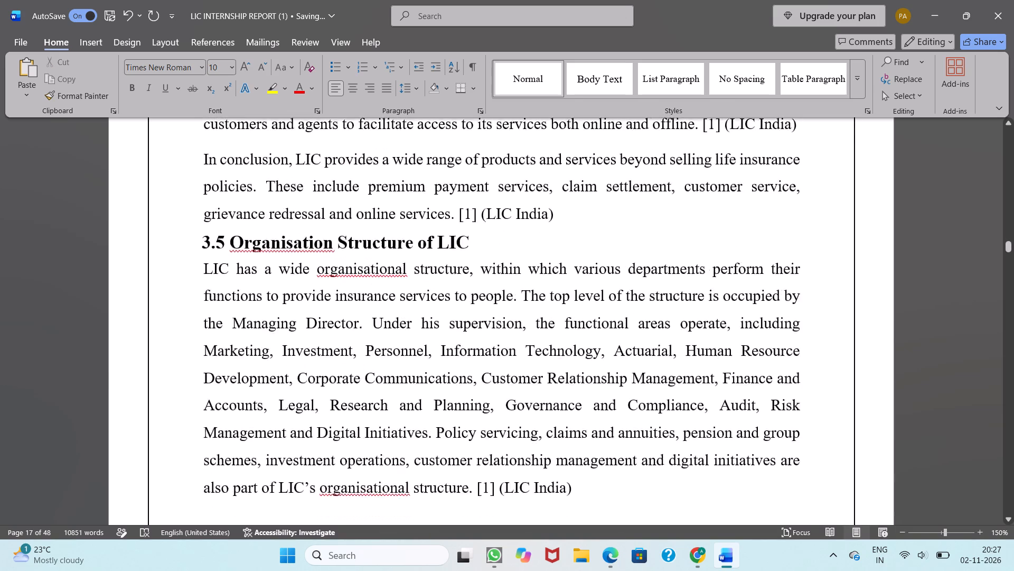
{"action": "scroll", "coordinate": [323, 236], "scroll_direction": "down", "scroll_amount": 1}
{"action": "left_click", "coordinate": [580, 399]}
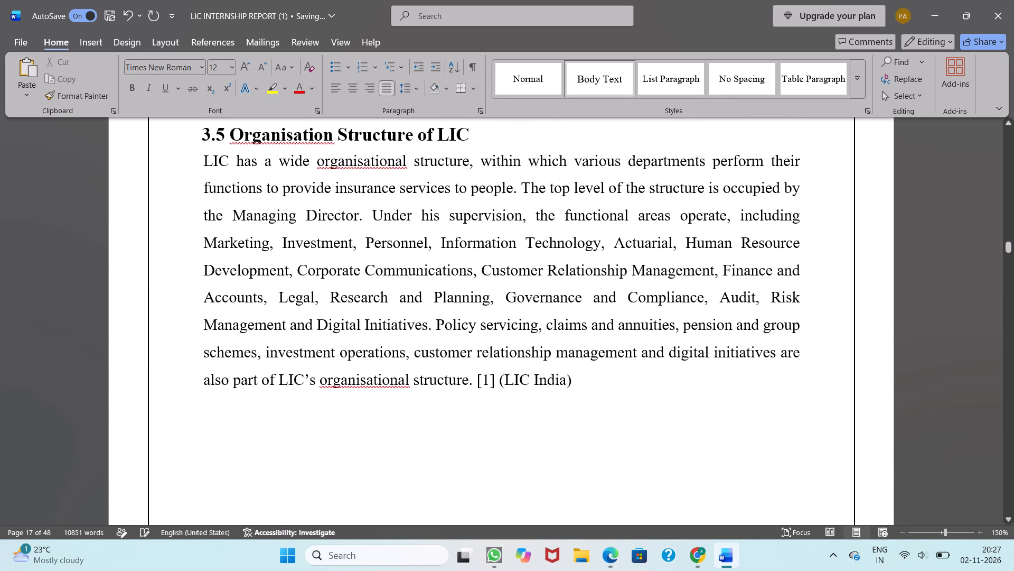
{"action": "key", "text": "Return"}
{"action": "key", "text": "Return"}
{"action": "key", "text": "Return"}
{"action": "key", "text": "Return"}
{"action": "key", "text": "Return"}
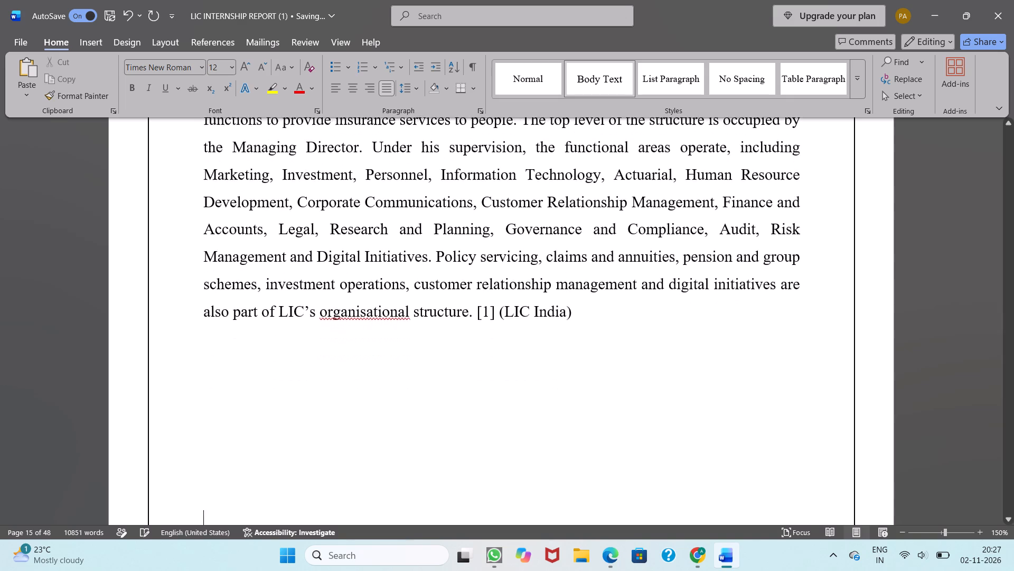
{"action": "key", "text": "Return"}
{"action": "key", "text": "Return"}
{"action": "key", "text": "Return"}
{"action": "key", "text": "Return"}
{"action": "key", "text": "Return"}
{"action": "key", "text": "Return"}
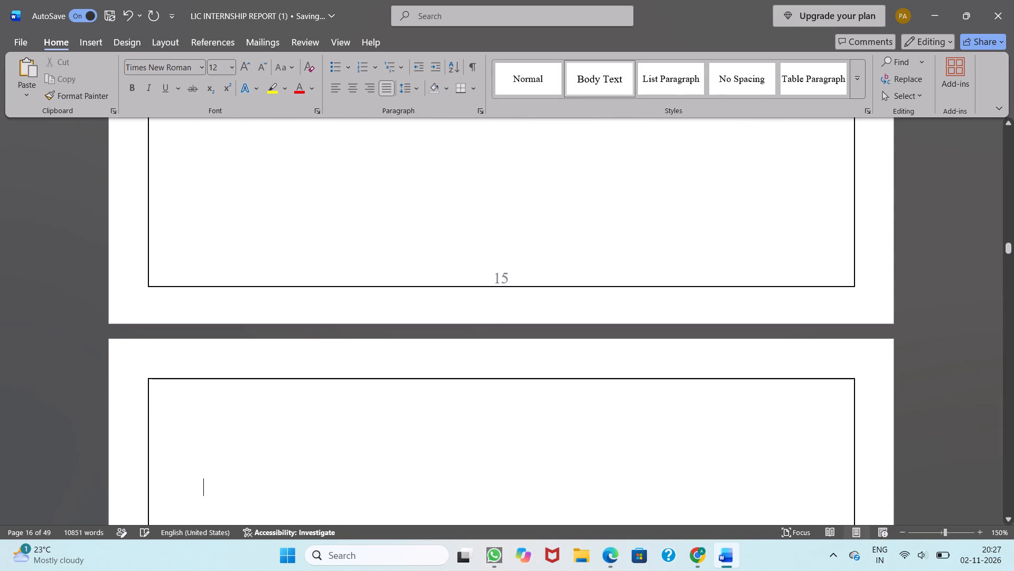
Check the page flow between the section 3.5 paragraph on page 15 and the organisation chart on page 18.
{"action": "scroll", "coordinate": [580, 401], "scroll_direction": "down", "scroll_amount": 5}
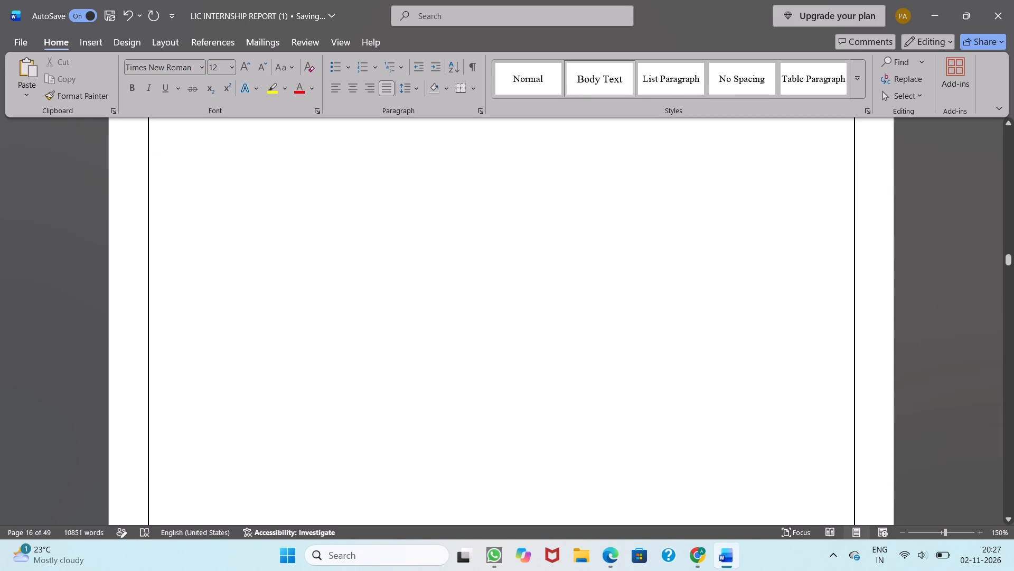
{"action": "scroll", "coordinate": [580, 401], "scroll_direction": "down", "scroll_amount": 3}
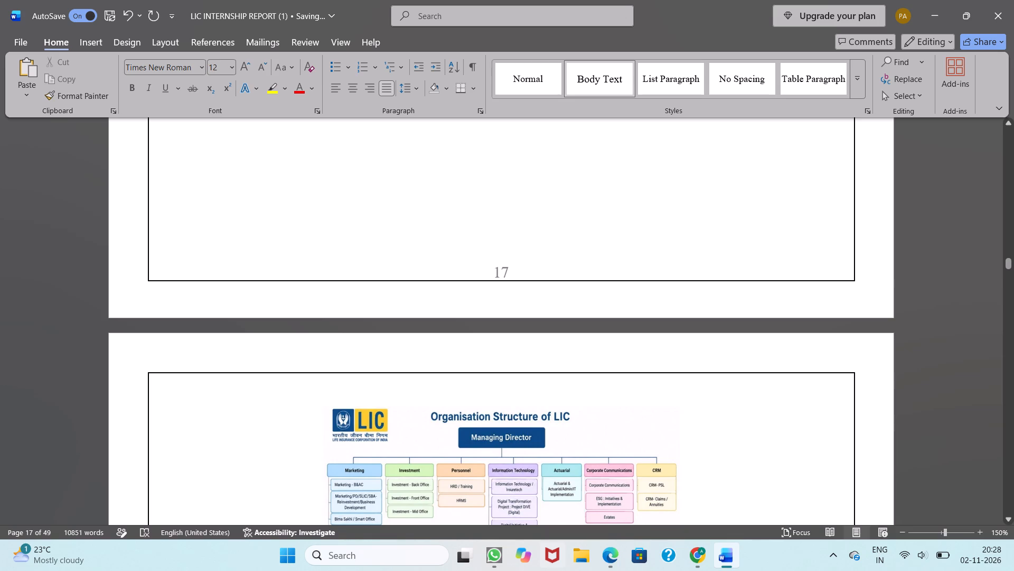
{"action": "left_click", "coordinate": [338, 405]}
{"action": "left_click", "coordinate": [325, 409]}
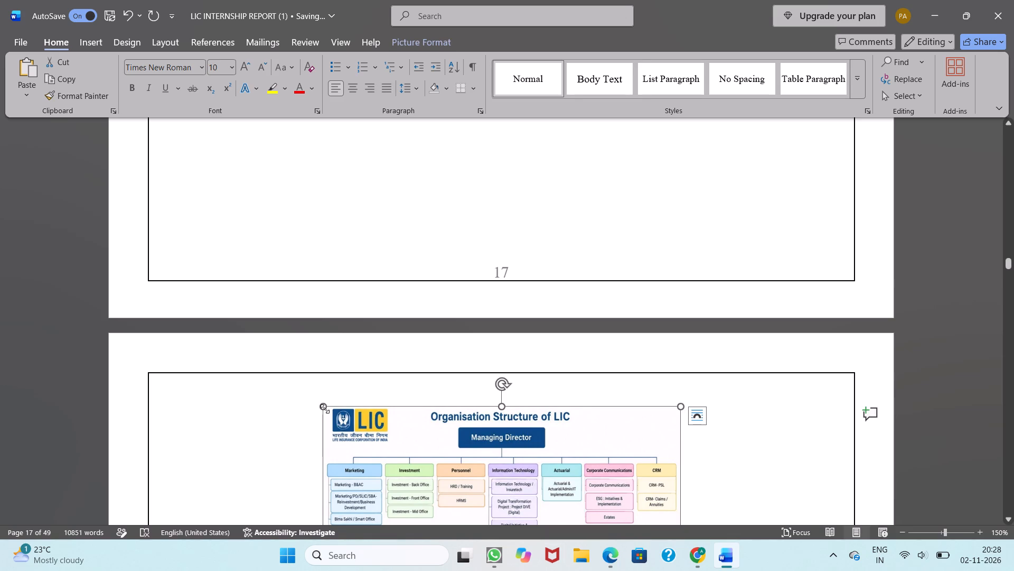
{"action": "left_click", "coordinate": [302, 412]}
{"action": "scroll", "coordinate": [302, 412], "scroll_direction": "up", "scroll_amount": 2}
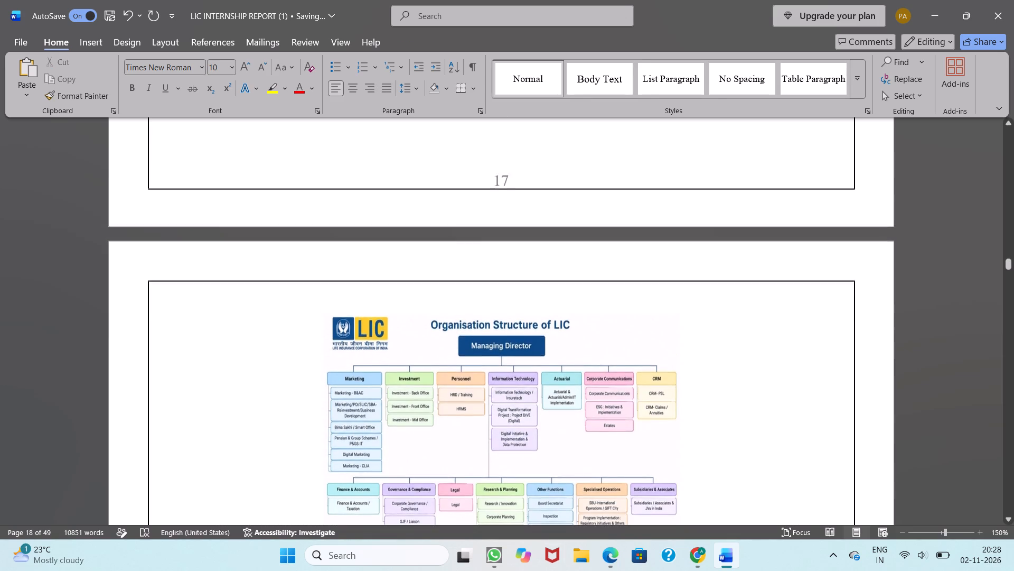
{"action": "scroll", "coordinate": [302, 412], "scroll_direction": "up", "scroll_amount": 5}
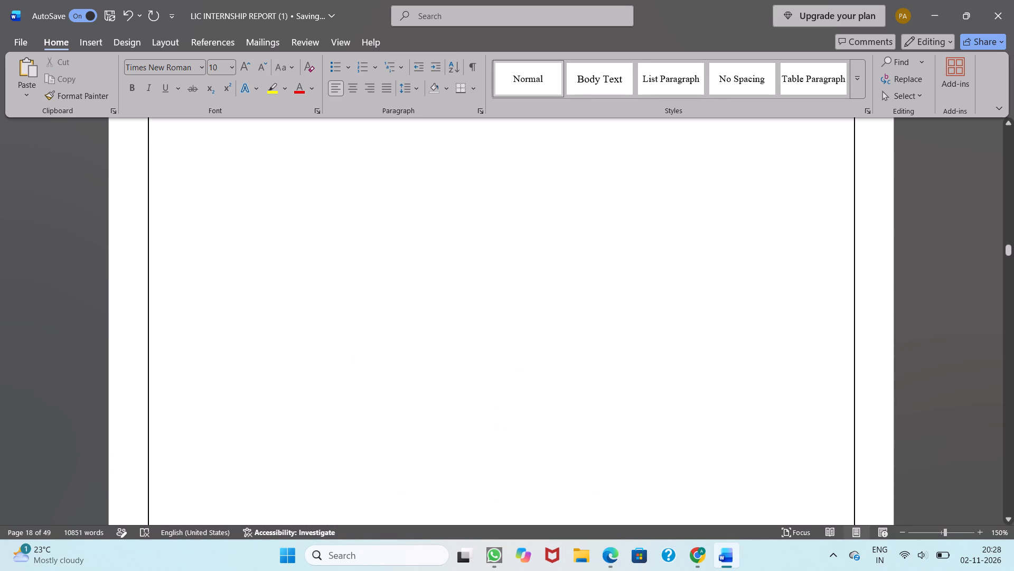
{"action": "scroll", "coordinate": [302, 412], "scroll_direction": "up", "scroll_amount": 1}
{"action": "scroll", "coordinate": [302, 412], "scroll_direction": "down", "scroll_amount": 2}
{"action": "scroll", "coordinate": [302, 412], "scroll_direction": "up", "scroll_amount": 1}
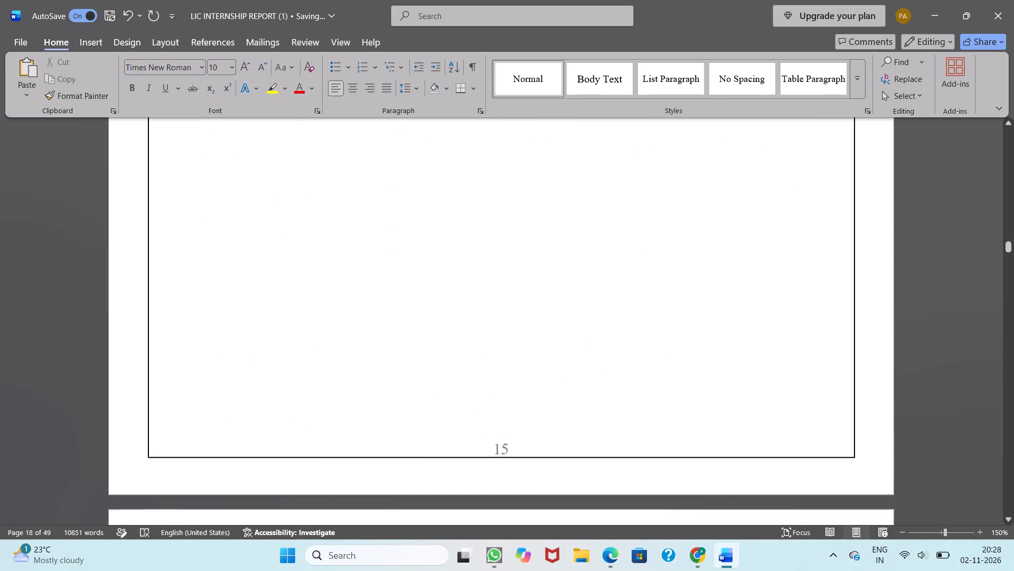
{"action": "scroll", "coordinate": [302, 412], "scroll_direction": "up", "scroll_amount": 1}
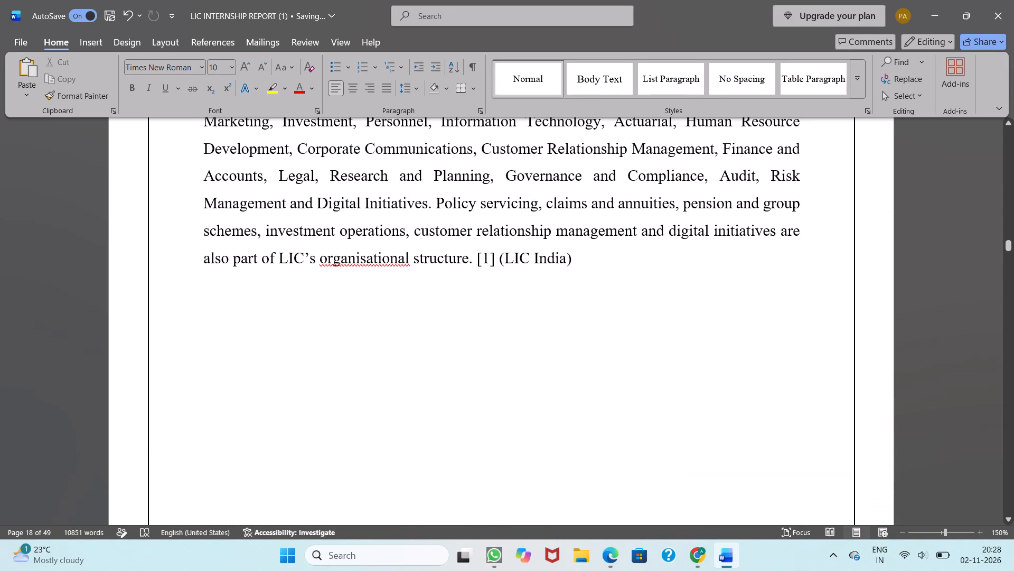
{"action": "scroll", "coordinate": [302, 412], "scroll_direction": "down", "scroll_amount": 7}
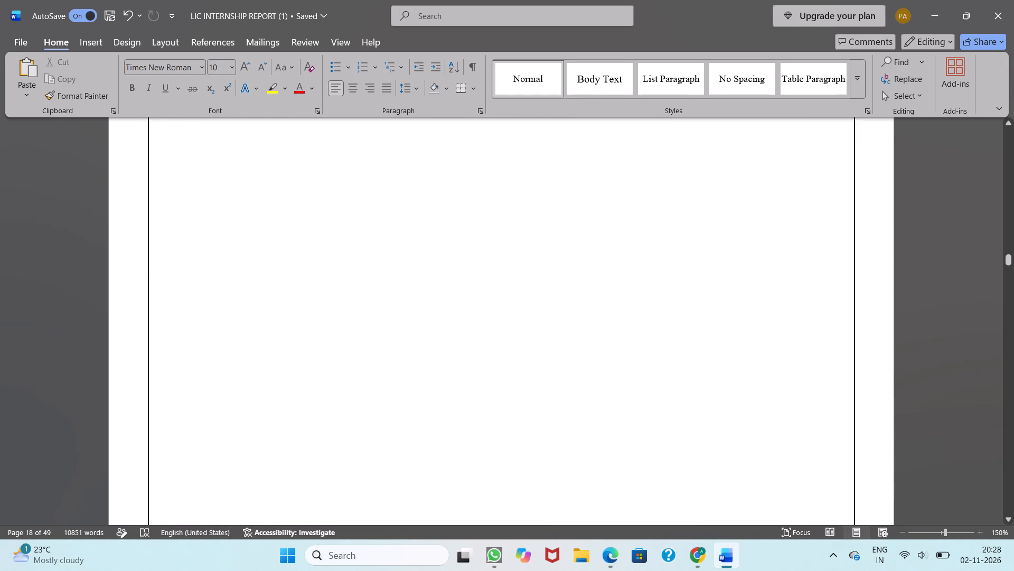
{"action": "scroll", "coordinate": [302, 412], "scroll_direction": "down", "scroll_amount": 2}
{"action": "scroll", "coordinate": [302, 412], "scroll_direction": "up", "scroll_amount": 2}
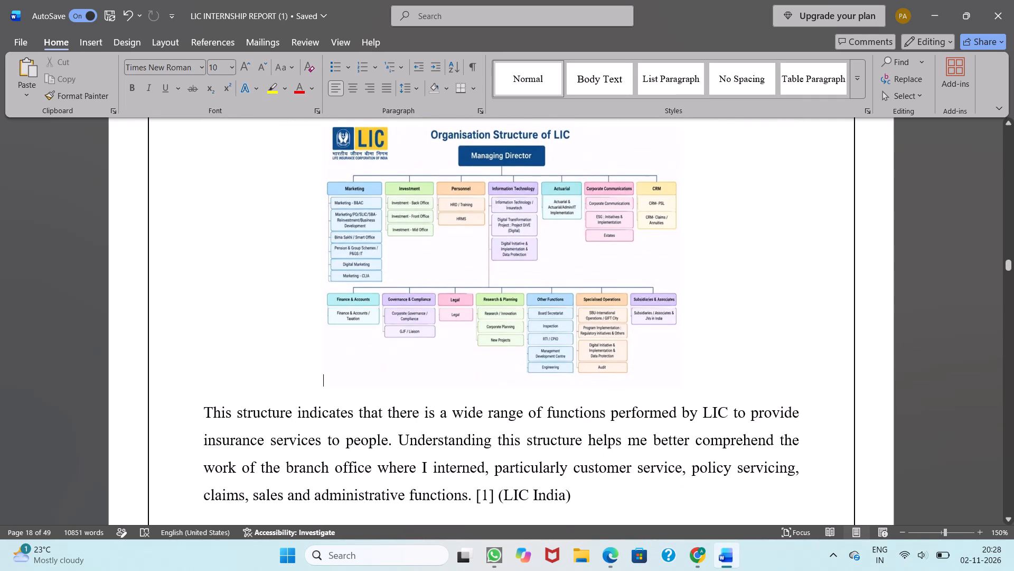
Remove the left indent of the "This structure indicates" paragraph below the organisation chart on page 18.
{"action": "left_click", "coordinate": [198, 409]}
{"action": "key", "text": "BackSpace"}
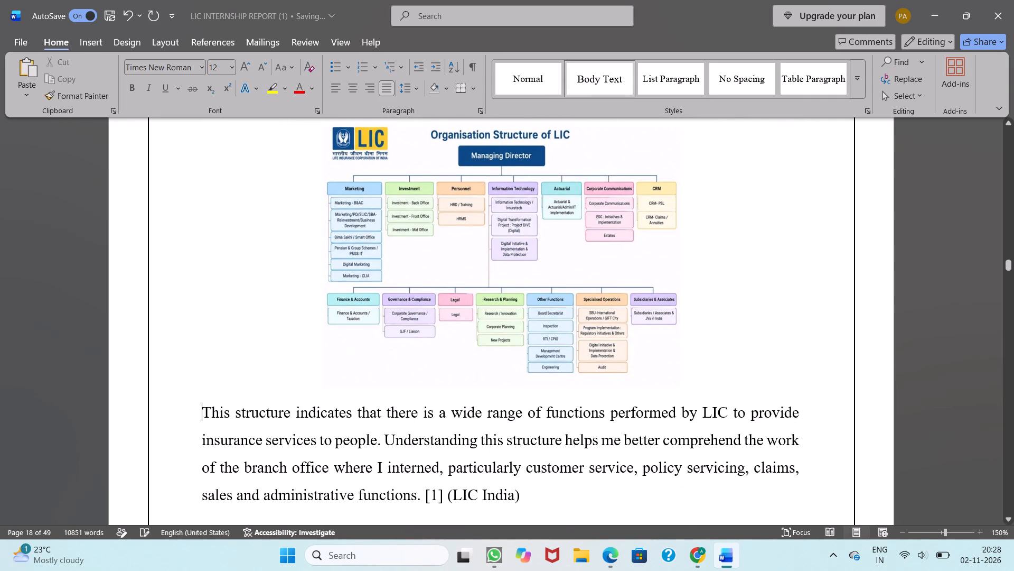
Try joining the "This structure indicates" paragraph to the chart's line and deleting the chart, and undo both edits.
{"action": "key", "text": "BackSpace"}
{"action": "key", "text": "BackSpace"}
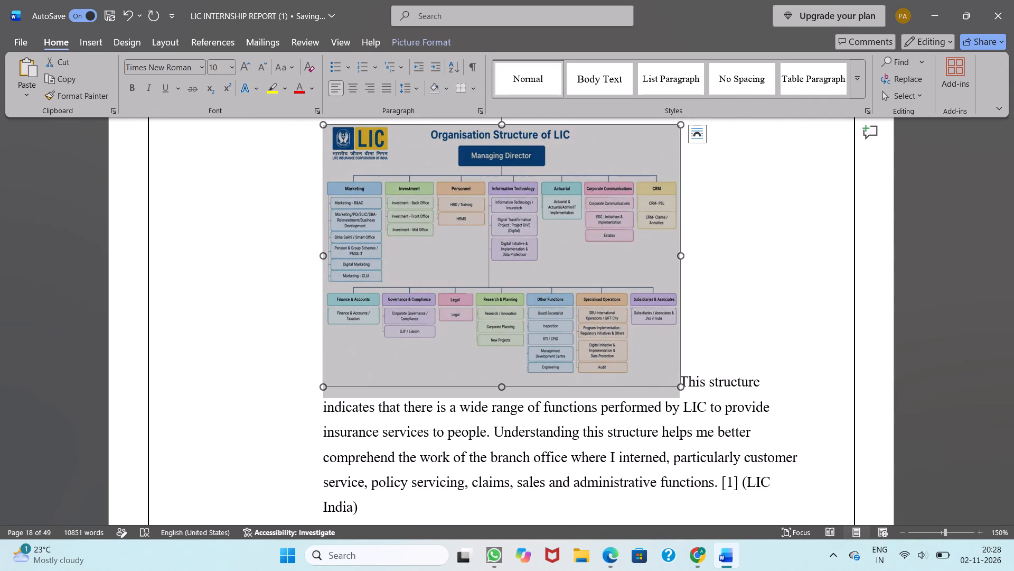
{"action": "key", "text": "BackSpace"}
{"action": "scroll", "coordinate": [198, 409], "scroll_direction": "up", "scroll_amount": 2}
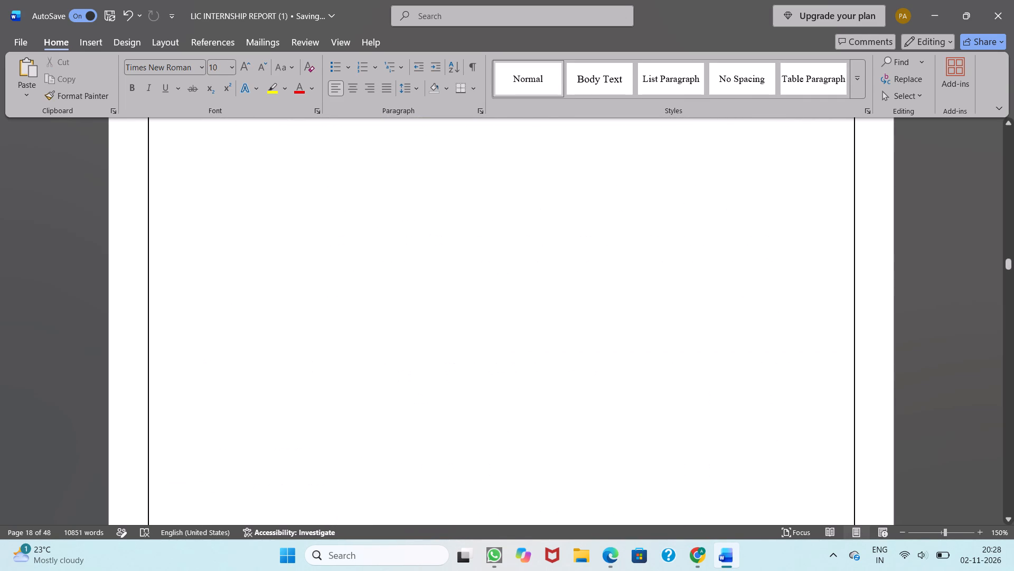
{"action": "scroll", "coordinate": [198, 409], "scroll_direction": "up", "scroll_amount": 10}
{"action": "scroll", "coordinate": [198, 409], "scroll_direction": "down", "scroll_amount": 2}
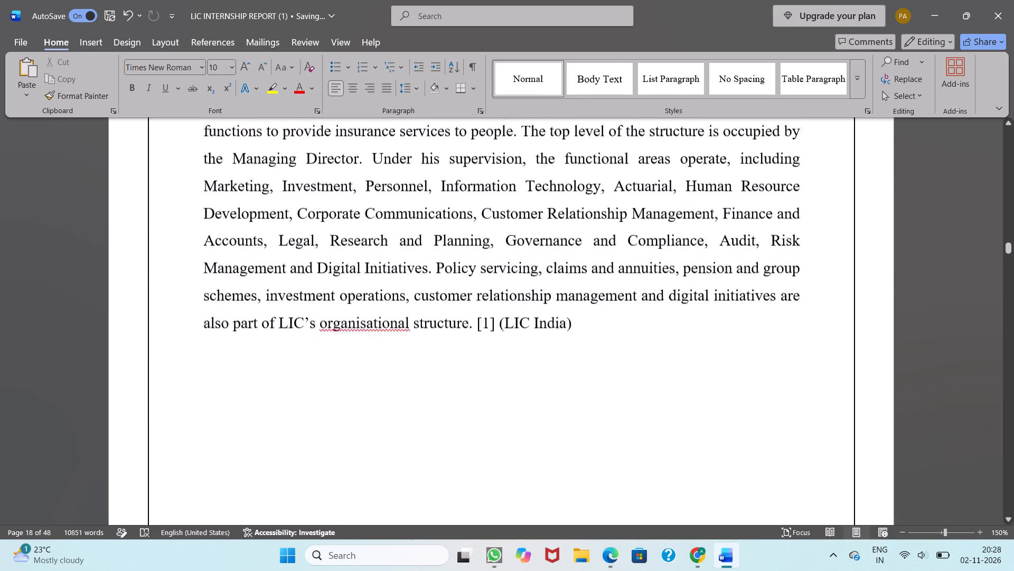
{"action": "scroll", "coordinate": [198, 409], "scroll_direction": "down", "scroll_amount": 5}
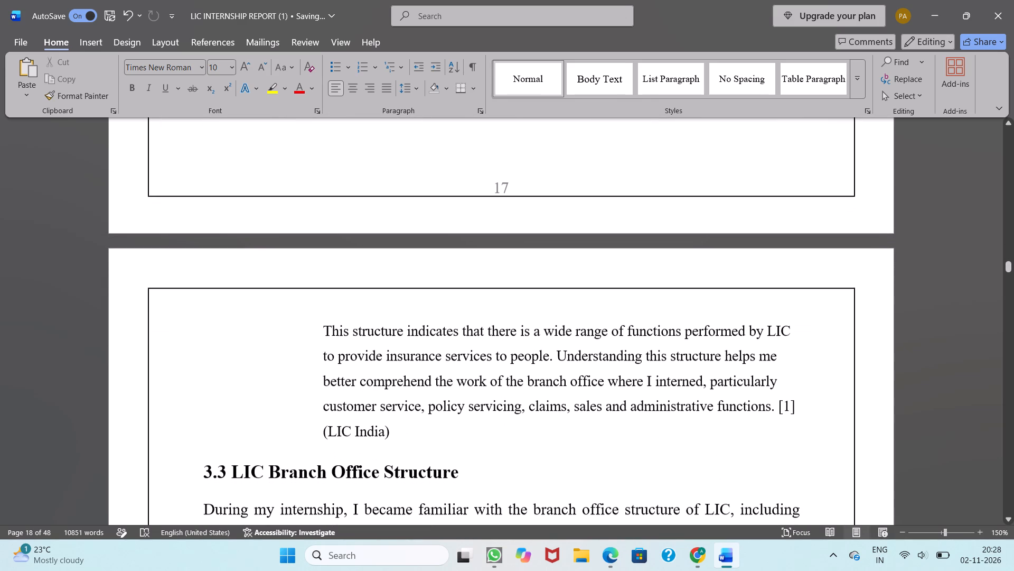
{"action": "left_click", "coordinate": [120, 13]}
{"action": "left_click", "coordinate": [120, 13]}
Copy the organisation chart from page 18 and paste it below the section 3.5 paragraph on page 15.
{"action": "scroll", "coordinate": [120, 13], "scroll_direction": "up", "scroll_amount": 1}
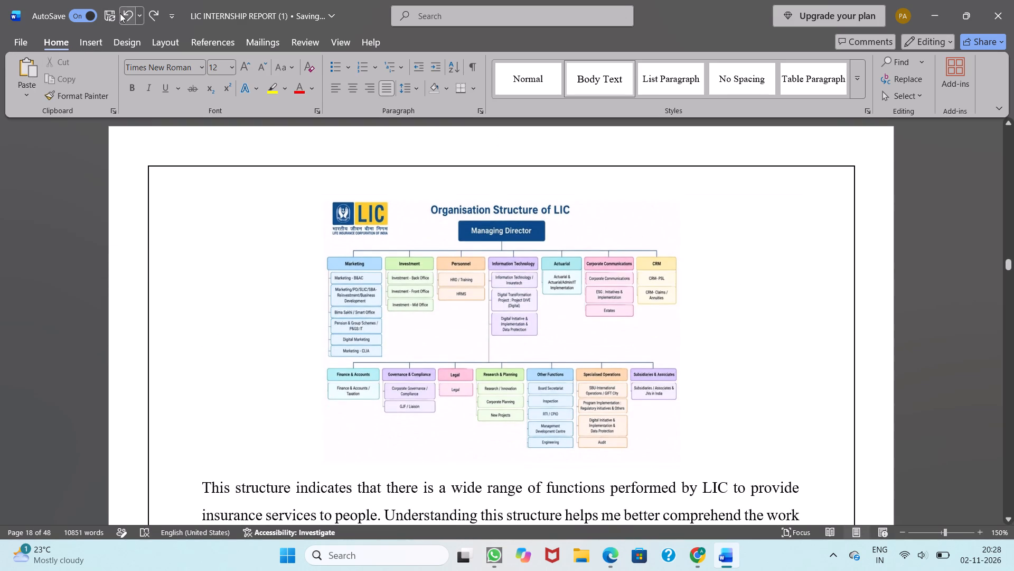
{"action": "scroll", "coordinate": [120, 13], "scroll_direction": "up", "scroll_amount": 10}
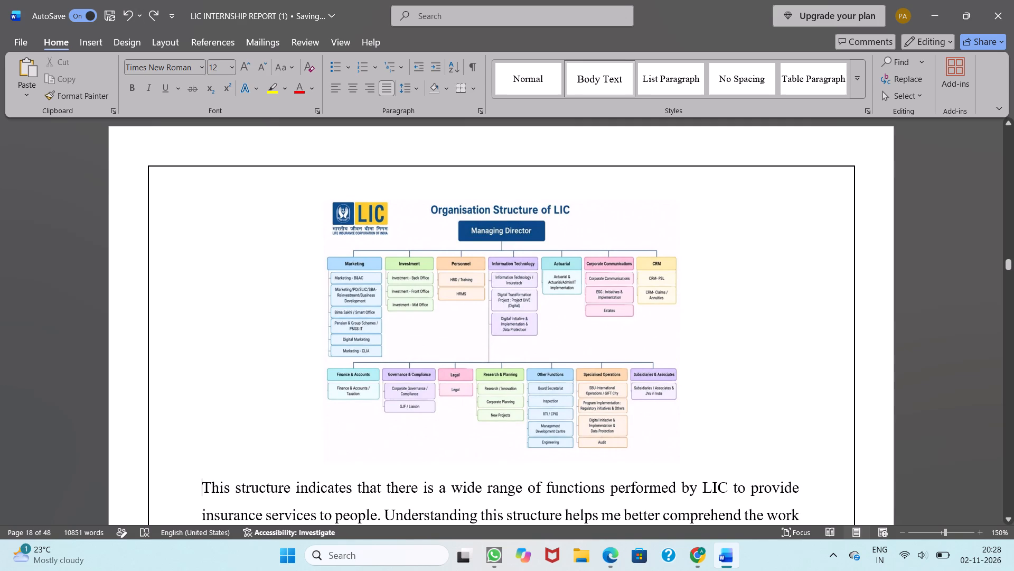
{"action": "left_click", "coordinate": [366, 259]}
{"action": "key", "text": "ctrl+c"}
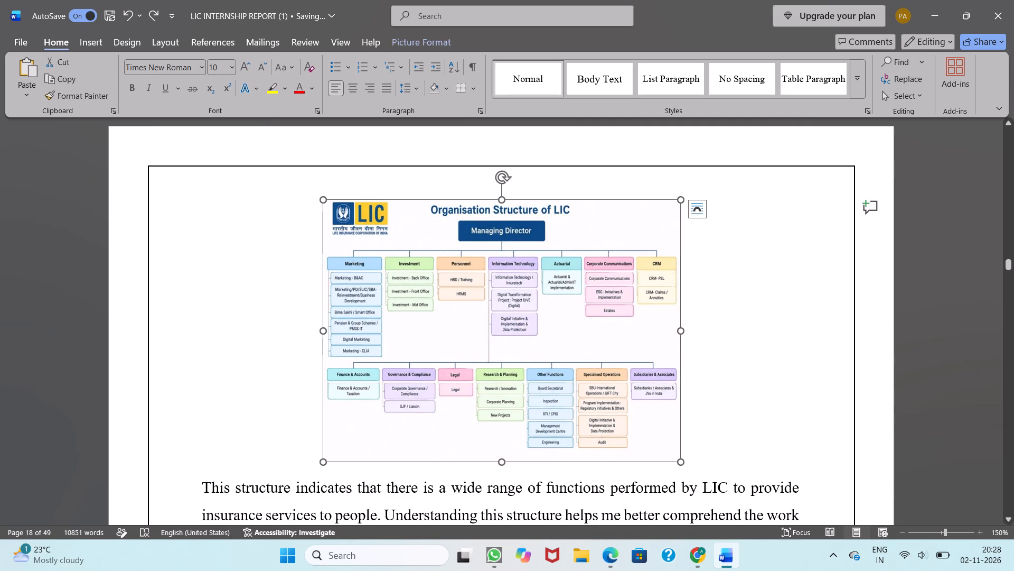
{"action": "scroll", "coordinate": [366, 259], "scroll_direction": "up", "scroll_amount": 6}
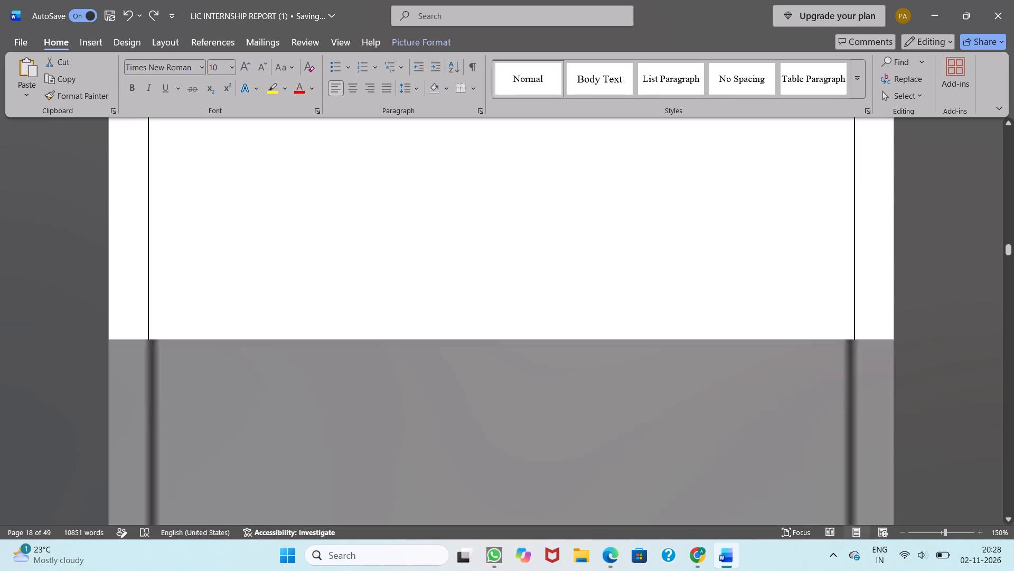
{"action": "scroll", "coordinate": [366, 259], "scroll_direction": "up", "scroll_amount": 1}
{"action": "scroll", "coordinate": [366, 259], "scroll_direction": "down", "scroll_amount": 1}
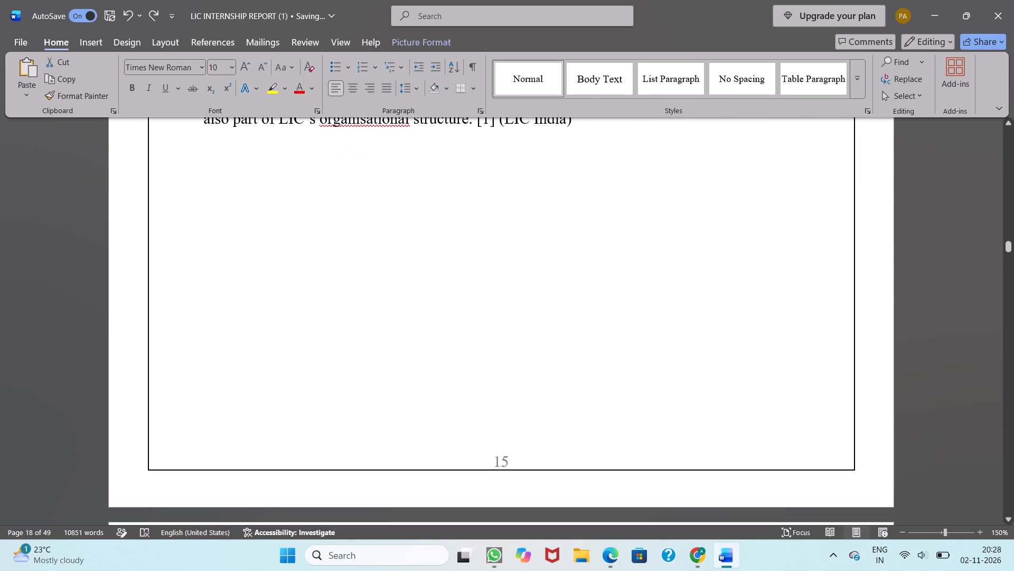
{"action": "left_click", "coordinate": [382, 177]}
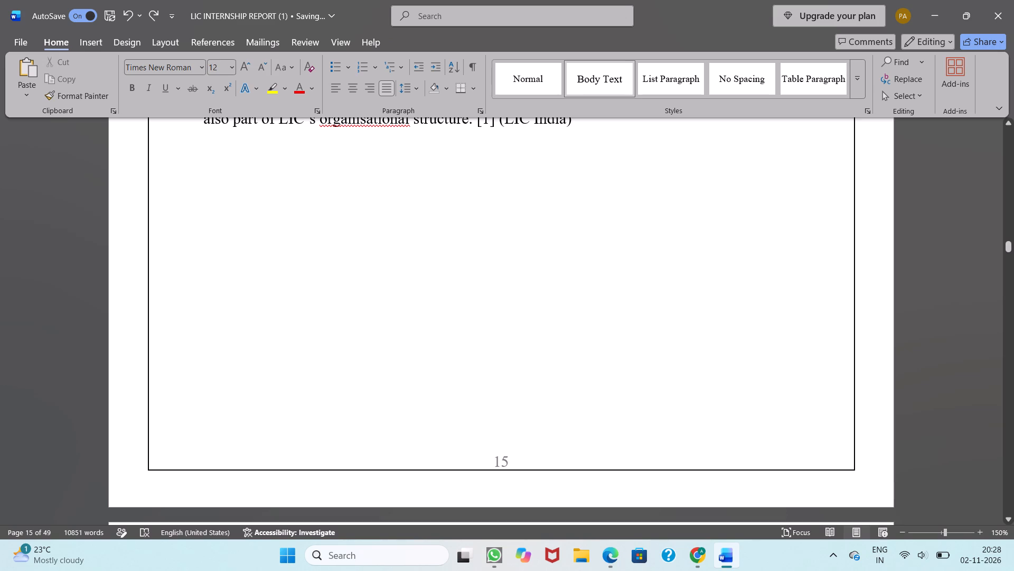
{"action": "key", "text": "ctrl+v"}
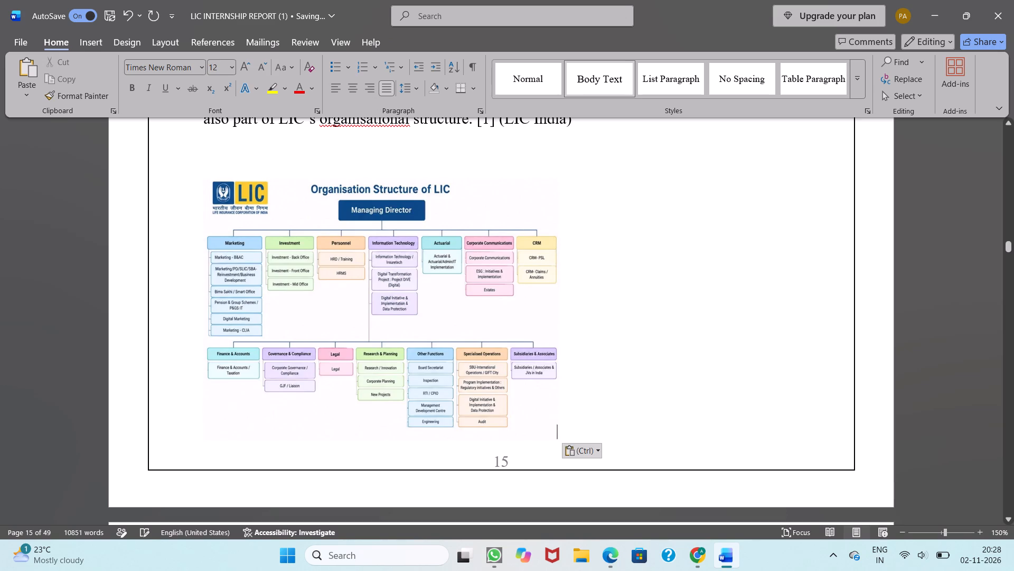
Centre the pasted organisation chart horizontally on page 15.
{"action": "left_click", "coordinate": [359, 273]}
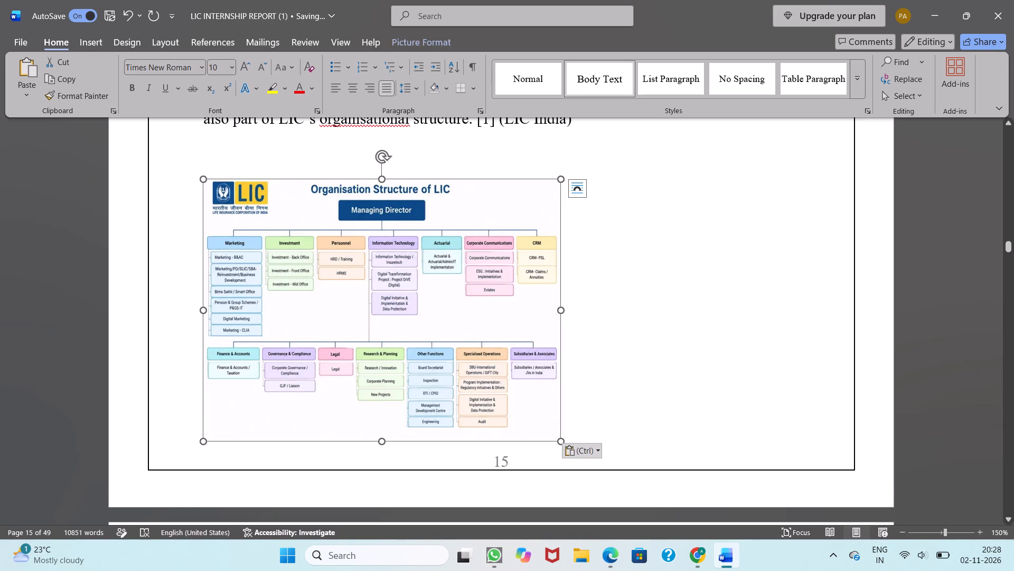
{"action": "left_click", "coordinate": [371, 91]}
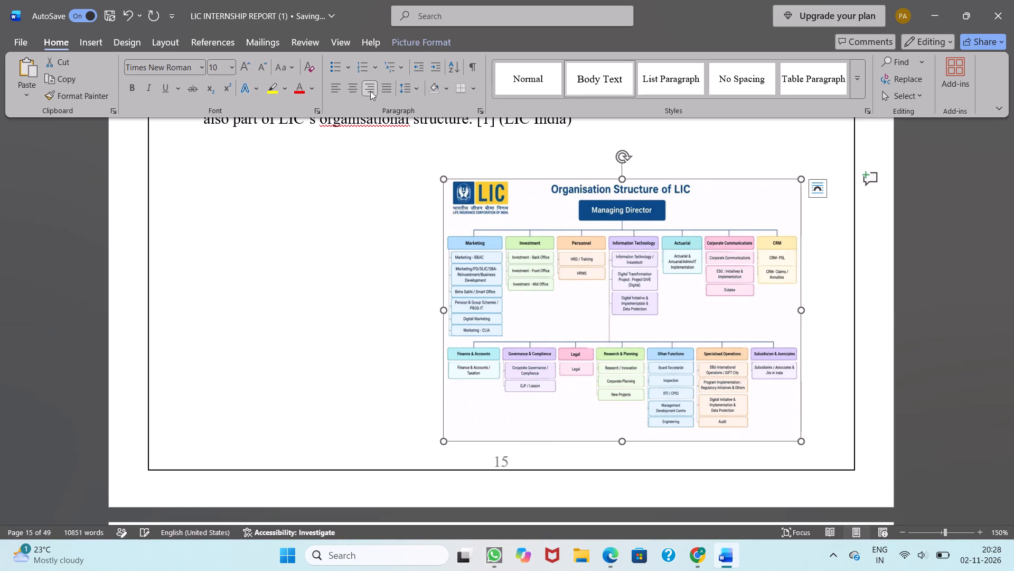
{"action": "left_click", "coordinate": [354, 91]}
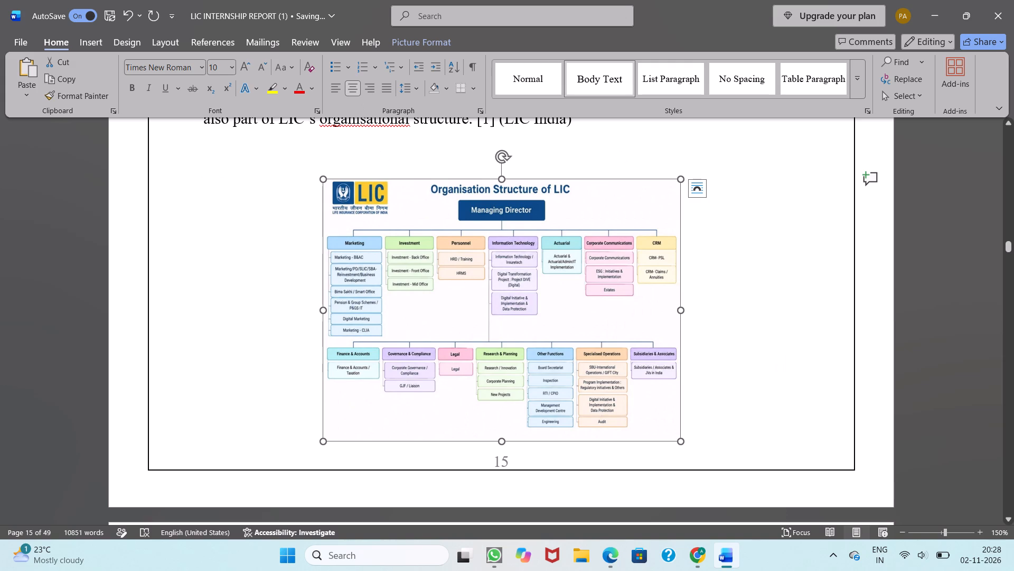
{"action": "left_click", "coordinate": [769, 299]}
Delete the original organisation chart at the top of page 18, above the "This structure indicates" paragraph.
{"action": "scroll", "coordinate": [769, 299], "scroll_direction": "up", "scroll_amount": 2}
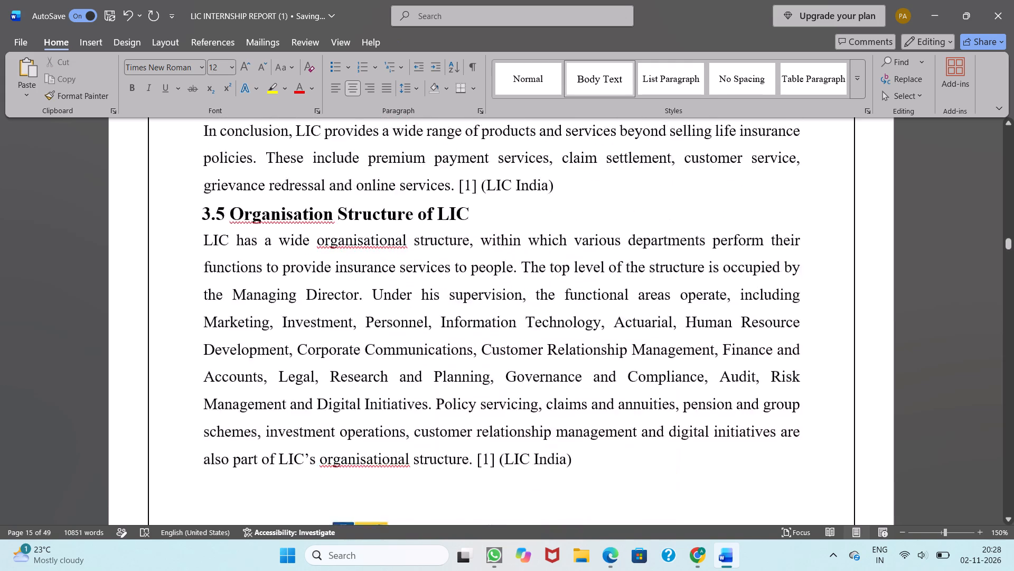
{"action": "scroll", "coordinate": [769, 299], "scroll_direction": "up", "scroll_amount": 1}
{"action": "scroll", "coordinate": [769, 299], "scroll_direction": "down", "scroll_amount": 4}
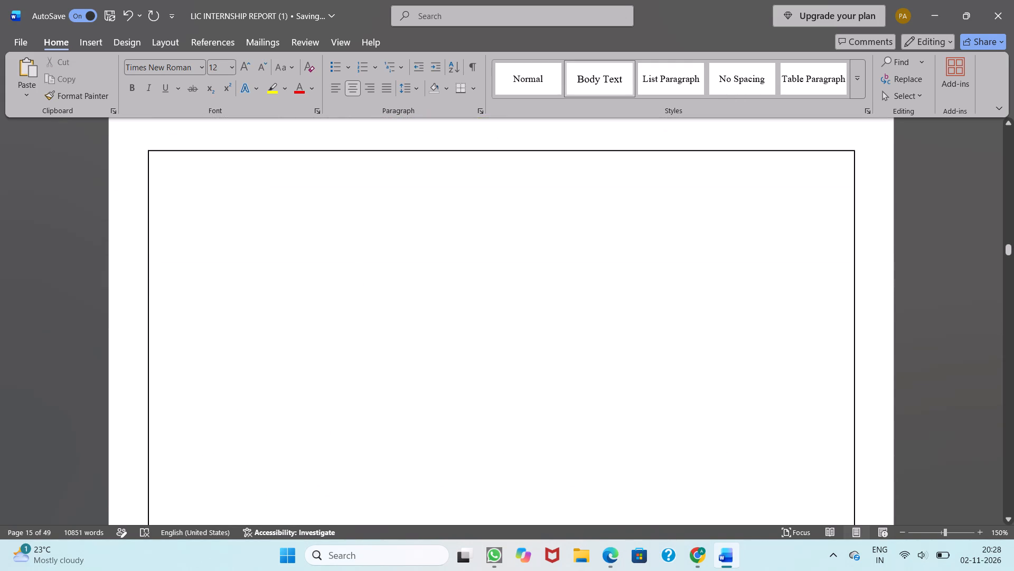
{"action": "scroll", "coordinate": [769, 299], "scroll_direction": "down", "scroll_amount": 3}
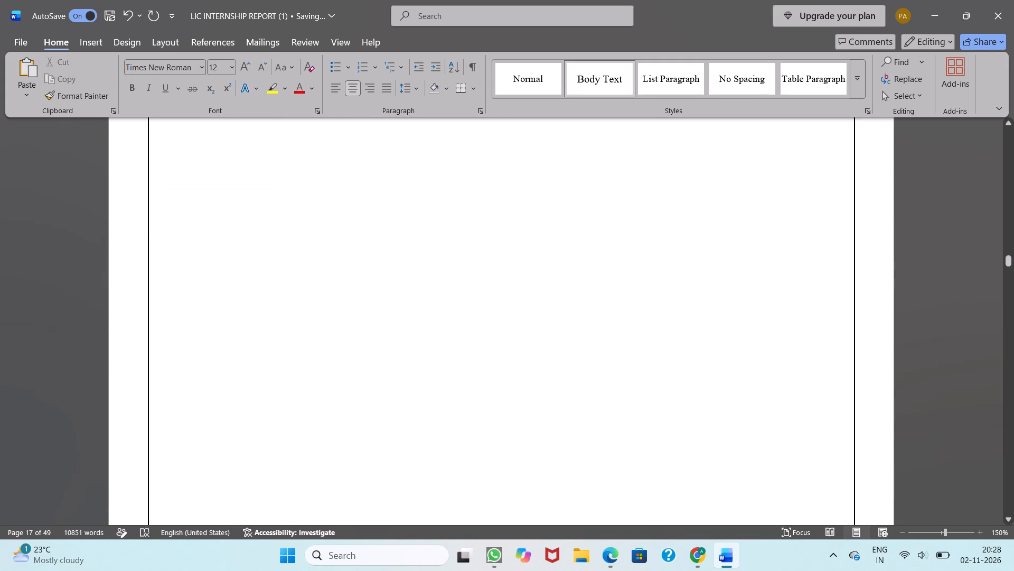
{"action": "scroll", "coordinate": [769, 299], "scroll_direction": "down", "scroll_amount": 1}
{"action": "left_click", "coordinate": [449, 476]}
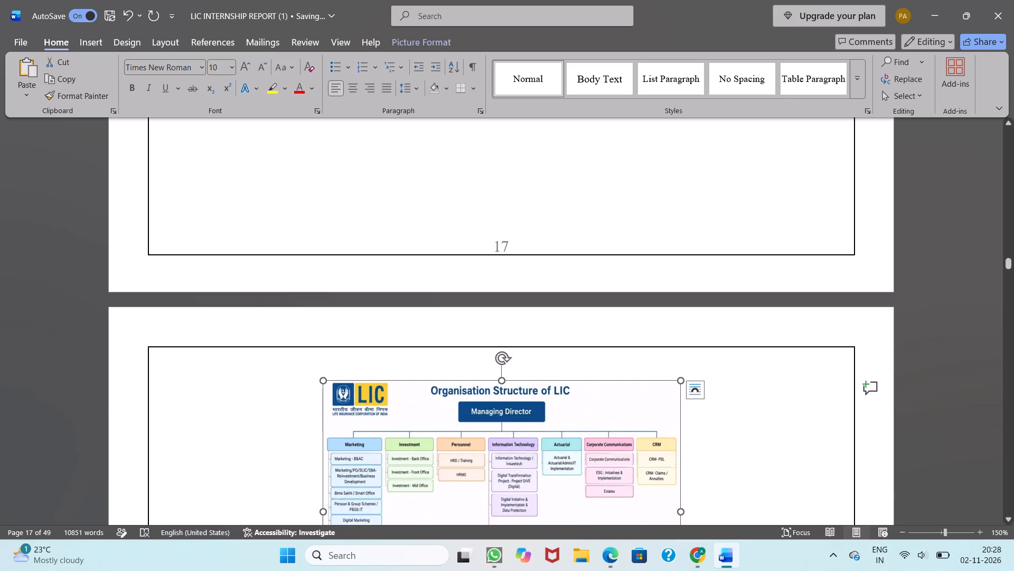
{"action": "key", "text": "BackSpace"}
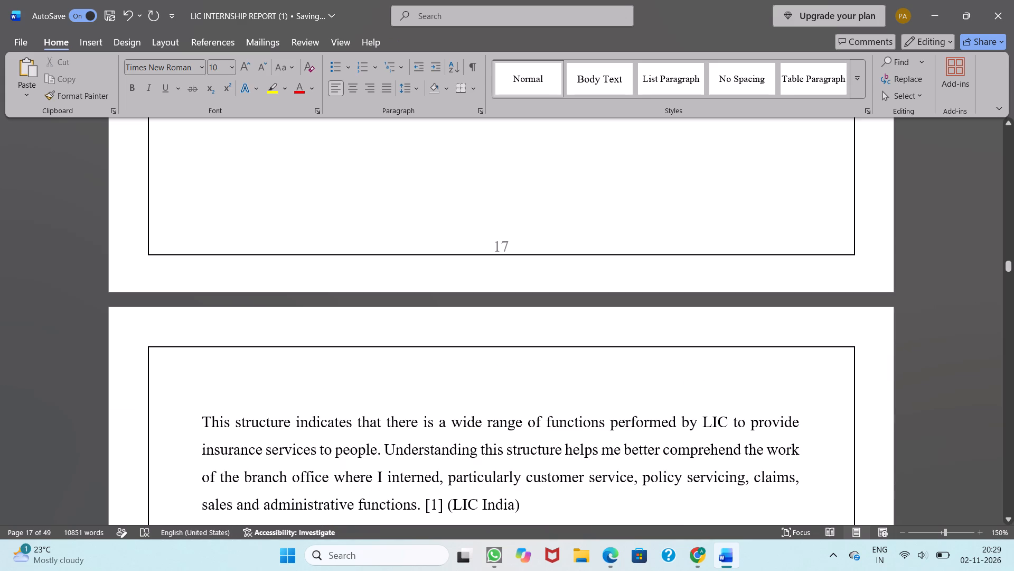
Remove empty lines in the blank gap above the "This structure indicates" paragraph on page 18.
{"action": "left_click", "coordinate": [198, 421]}
{"action": "key", "text": "BackSpace"}
{"action": "key", "text": "BackSpace"}
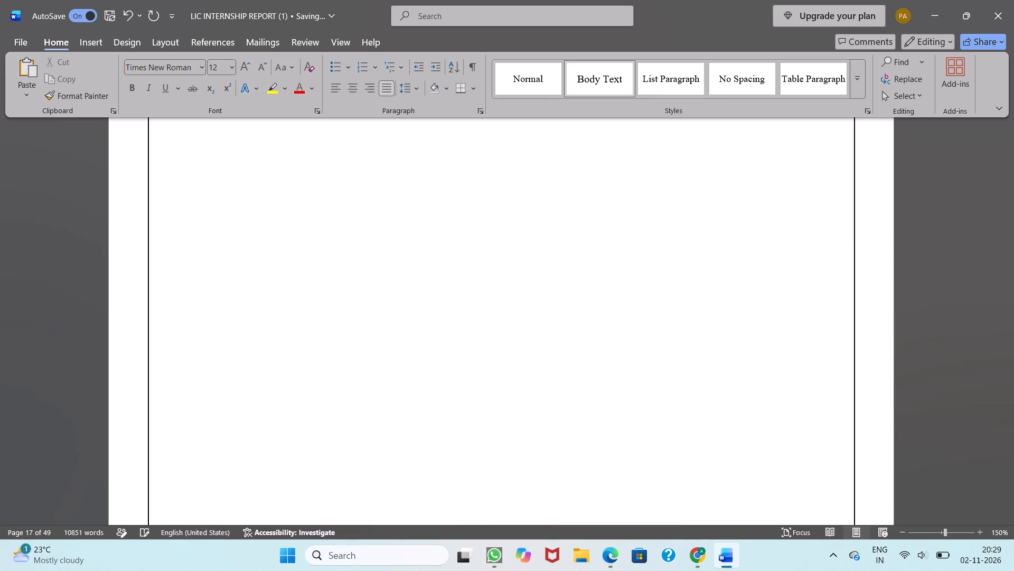
{"action": "key", "text": "BackSpace"}
{"action": "key", "text": "BackSpace"}
{"action": "scroll", "coordinate": [198, 421], "scroll_direction": "up", "scroll_amount": 1}
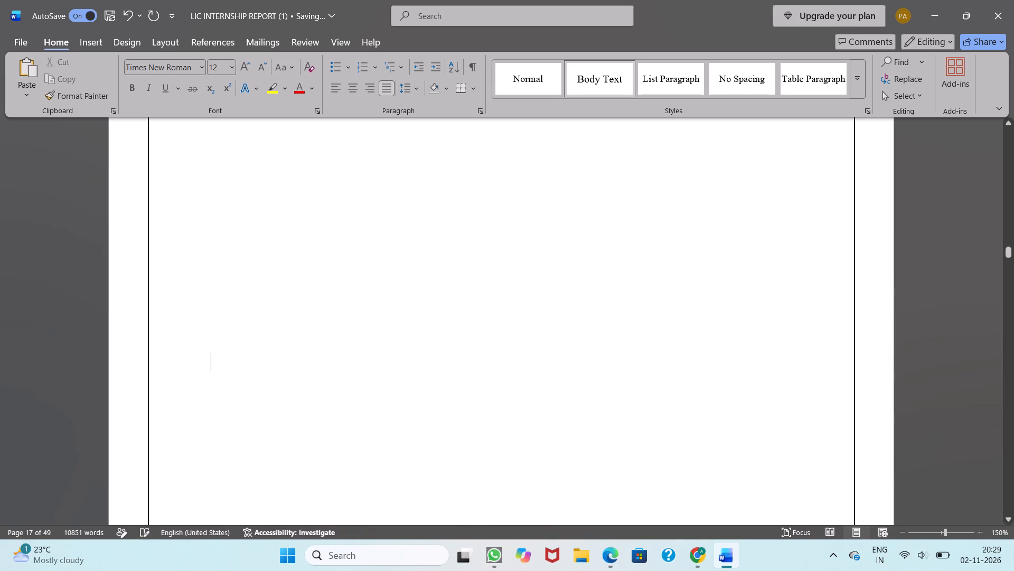
{"action": "scroll", "coordinate": [198, 421], "scroll_direction": "up", "scroll_amount": 2}
{"action": "scroll", "coordinate": [198, 421], "scroll_direction": "down", "scroll_amount": 1}
{"action": "key", "text": "BackSpace"}
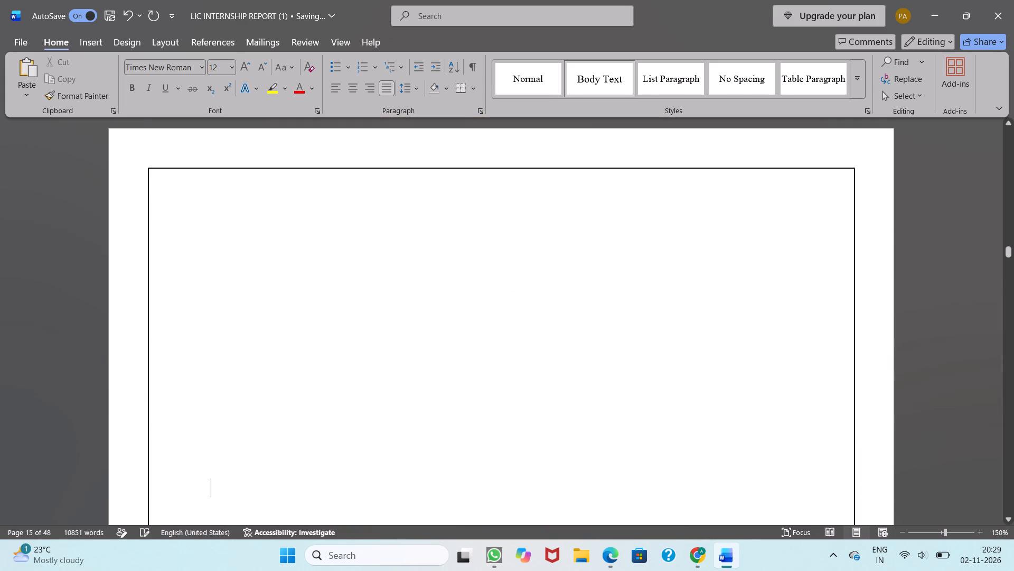
{"action": "scroll", "coordinate": [198, 421], "scroll_direction": "down", "scroll_amount": 6}
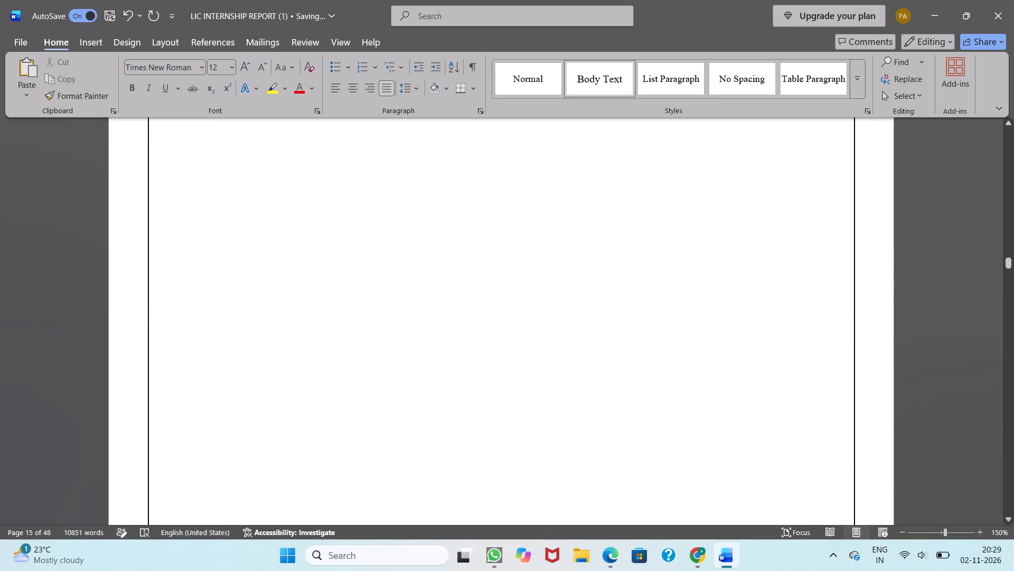
{"action": "scroll", "coordinate": [198, 421], "scroll_direction": "down", "scroll_amount": 3}
{"action": "scroll", "coordinate": [127, 491], "scroll_direction": "up", "scroll_amount": 1}
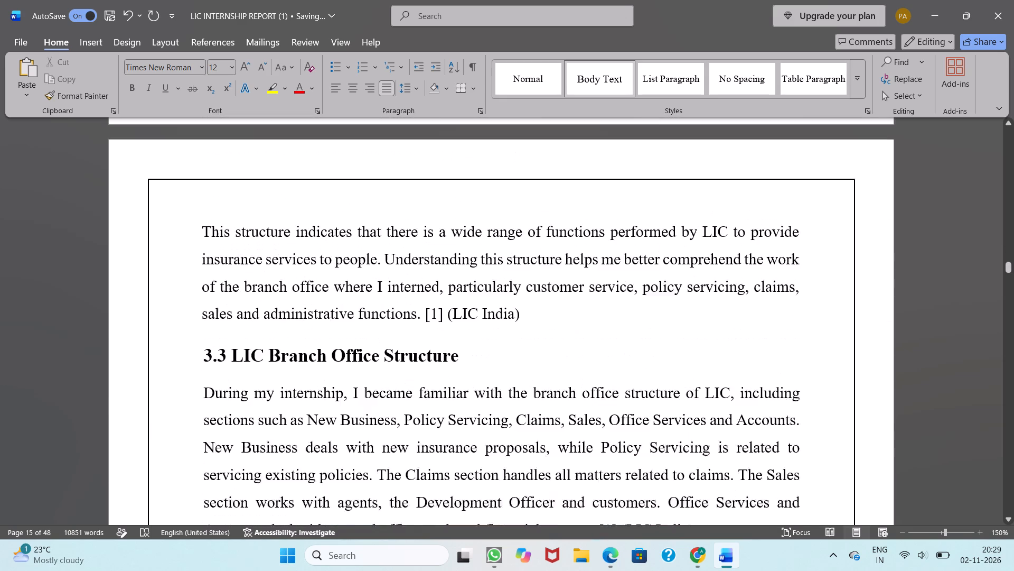
{"action": "scroll", "coordinate": [127, 491], "scroll_direction": "up", "scroll_amount": 1}
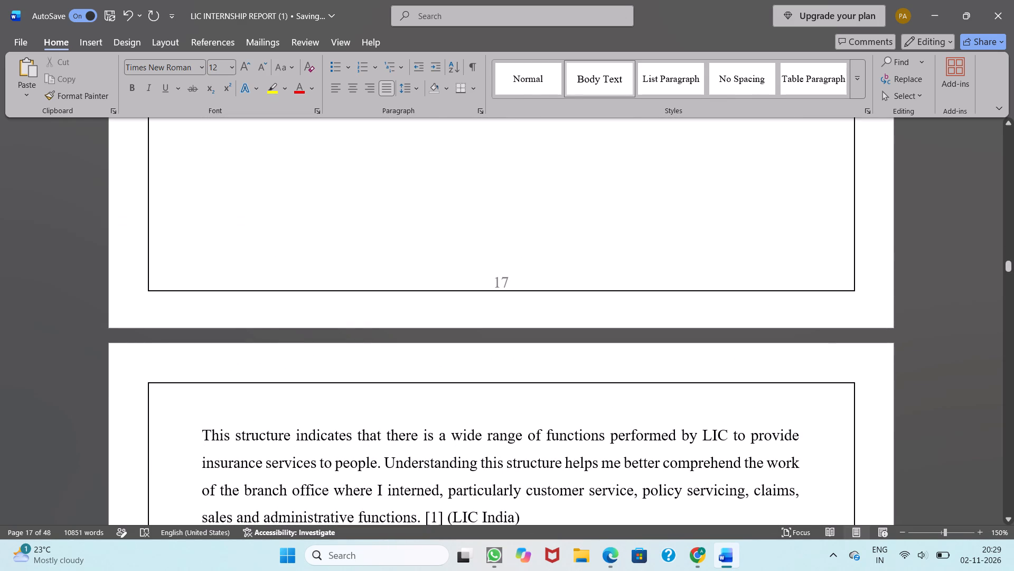
{"action": "left_click", "coordinate": [202, 430]}
{"action": "key", "text": "BackSpace"}
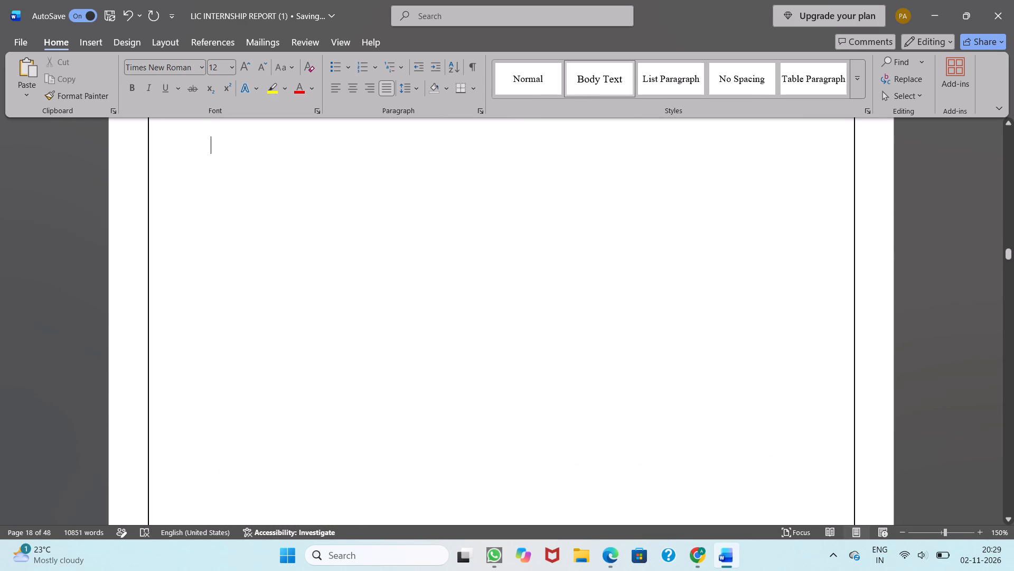
Copy the whole "This structure indicates" paragraph from page 18 and paste it at the top of blank page 16.
{"action": "scroll", "coordinate": [202, 430], "scroll_direction": "down", "scroll_amount": 8}
{"action": "scroll", "coordinate": [202, 430], "scroll_direction": "up", "scroll_amount": 1}
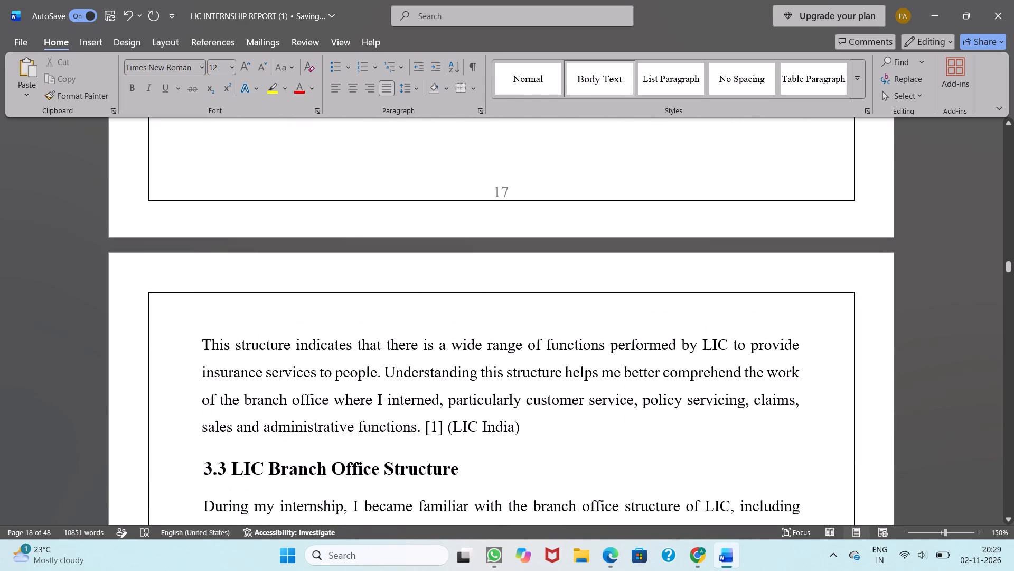
{"action": "left_click_drag", "start_coordinate": [201, 347], "coordinate": [474, 431]}
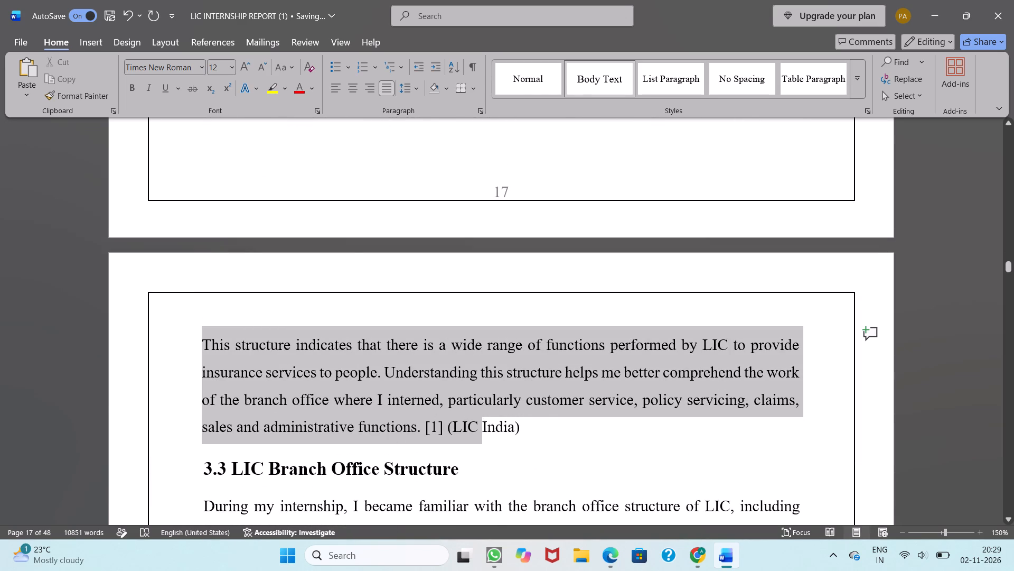
{"action": "left_click_drag", "start_coordinate": [474, 431], "coordinate": [526, 427]}
{"action": "scroll", "coordinate": [499, 416], "scroll_direction": "right", "scroll_amount": 1}
{"action": "key", "text": "ctrl+c"}
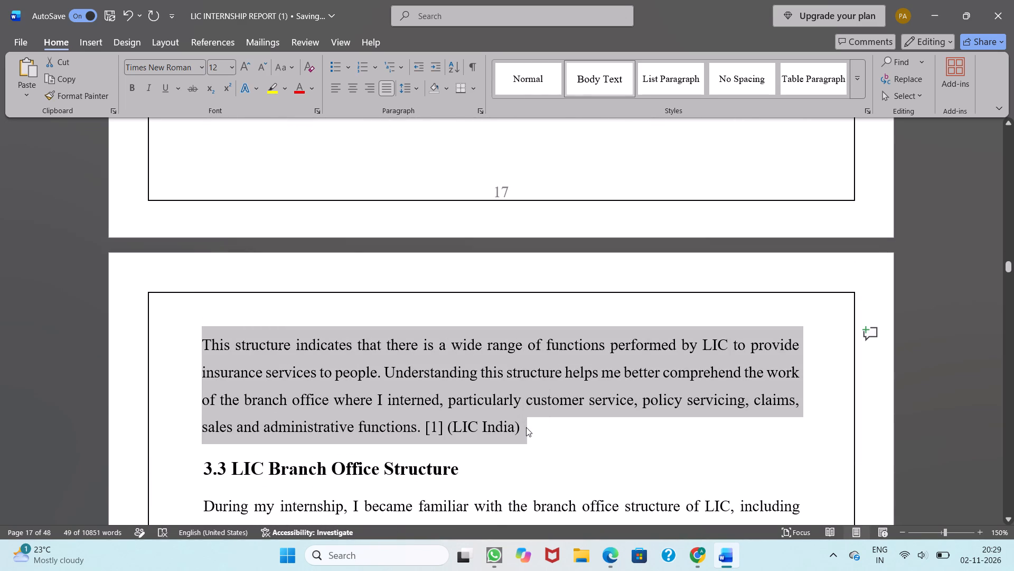
{"action": "scroll", "coordinate": [526, 427], "scroll_direction": "up", "scroll_amount": 4}
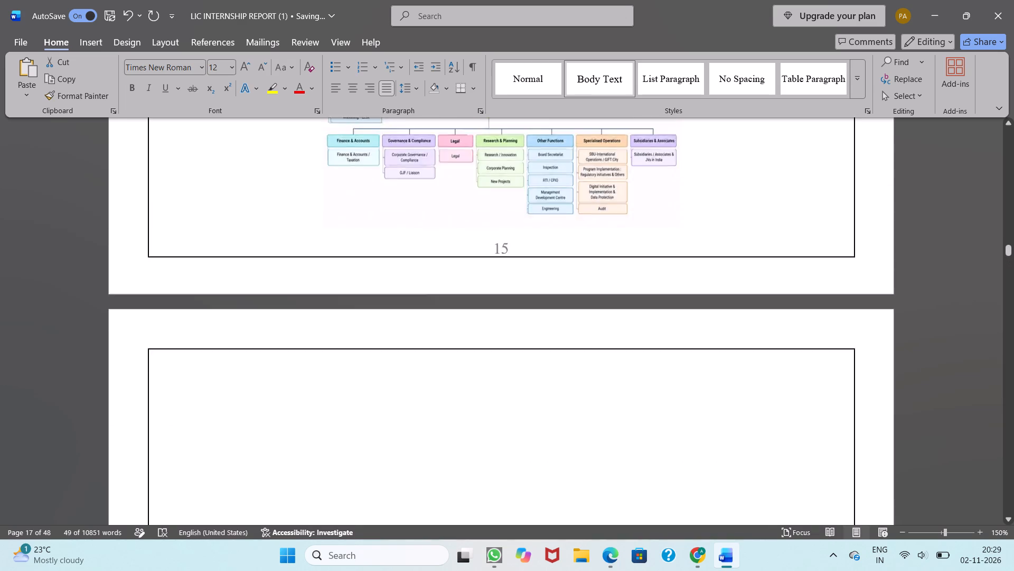
{"action": "scroll", "coordinate": [526, 427], "scroll_direction": "up", "scroll_amount": 1}
{"action": "scroll", "coordinate": [526, 427], "scroll_direction": "down", "scroll_amount": 2}
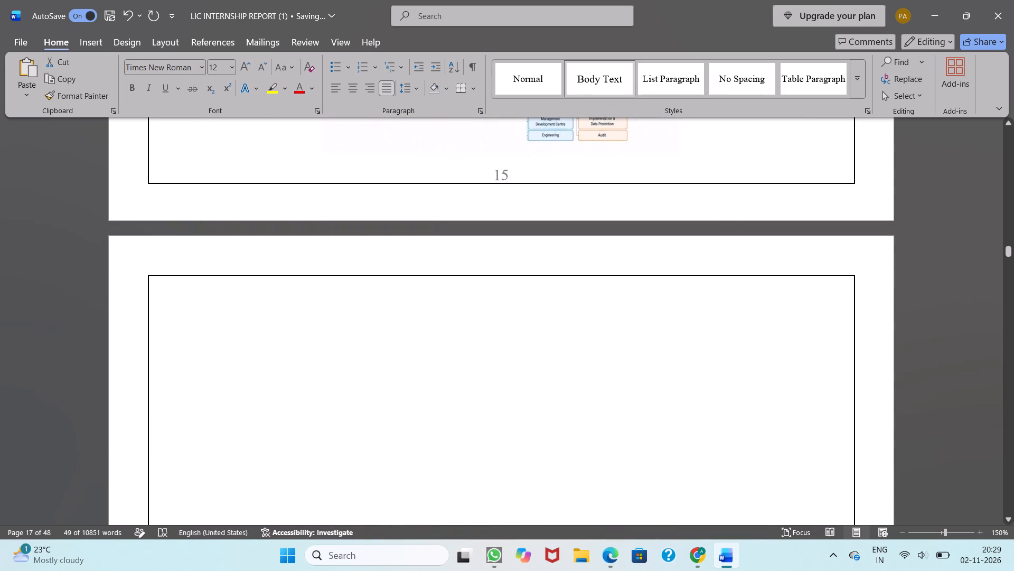
{"action": "left_click", "coordinate": [193, 300]}
{"action": "left_click", "coordinate": [224, 310]}
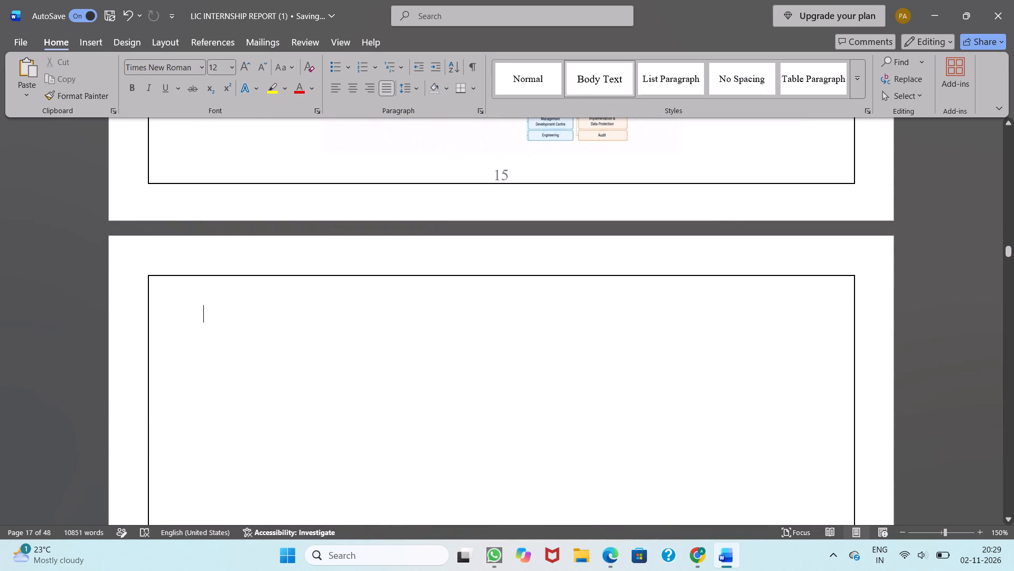
{"action": "key", "text": "ctrl+v"}
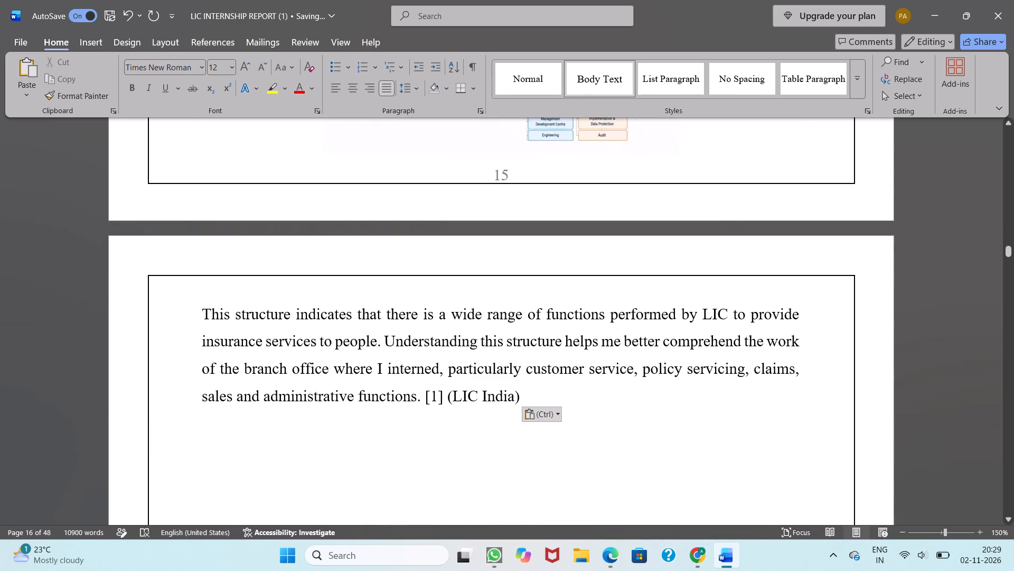
Delete the original "This structure indicates" paragraph above the 3.3 LIC Branch Office Structure heading on page 18.
{"action": "scroll", "coordinate": [215, 306], "scroll_direction": "down", "scroll_amount": 4}
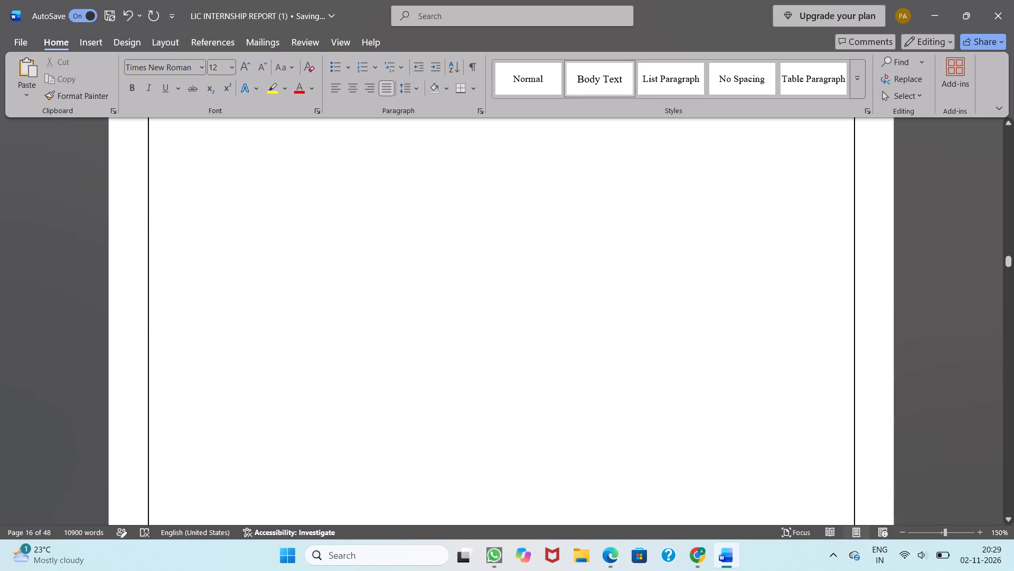
{"action": "scroll", "coordinate": [215, 306], "scroll_direction": "down", "scroll_amount": 4}
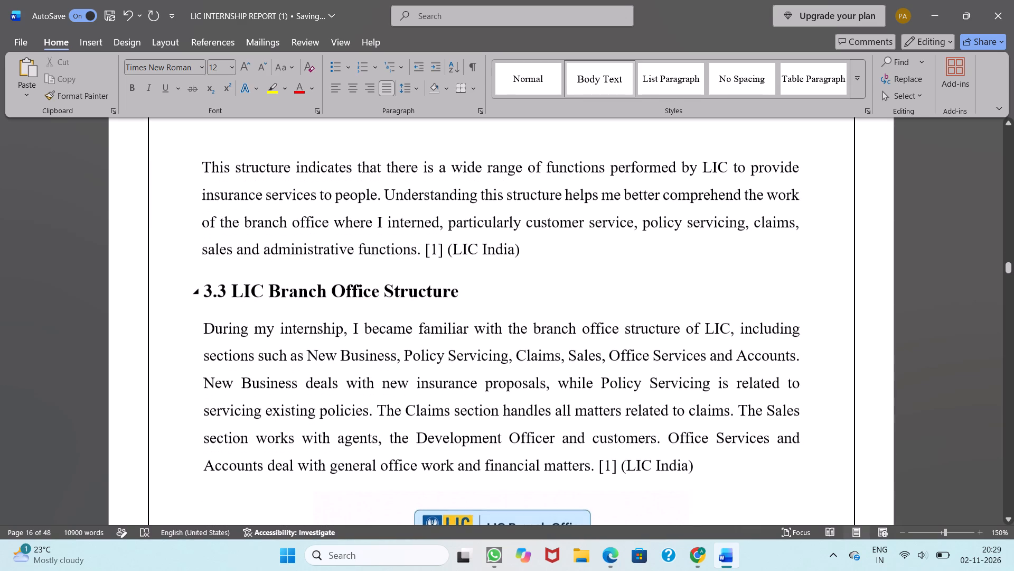
{"action": "left_click_drag", "start_coordinate": [205, 158], "coordinate": [397, 238]}
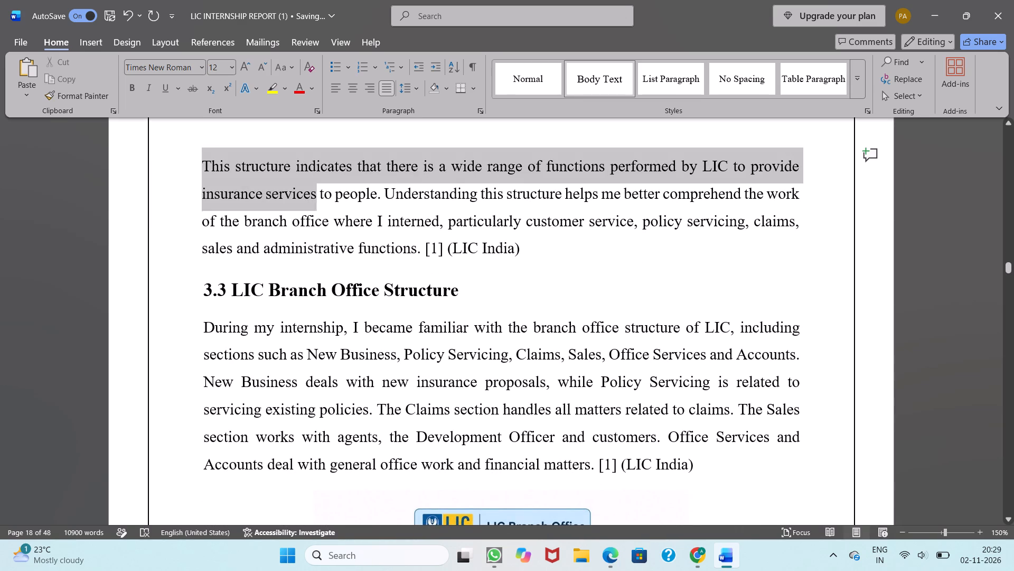
{"action": "left_click_drag", "start_coordinate": [397, 238], "coordinate": [549, 246]}
{"action": "key", "text": "BackSpace"}
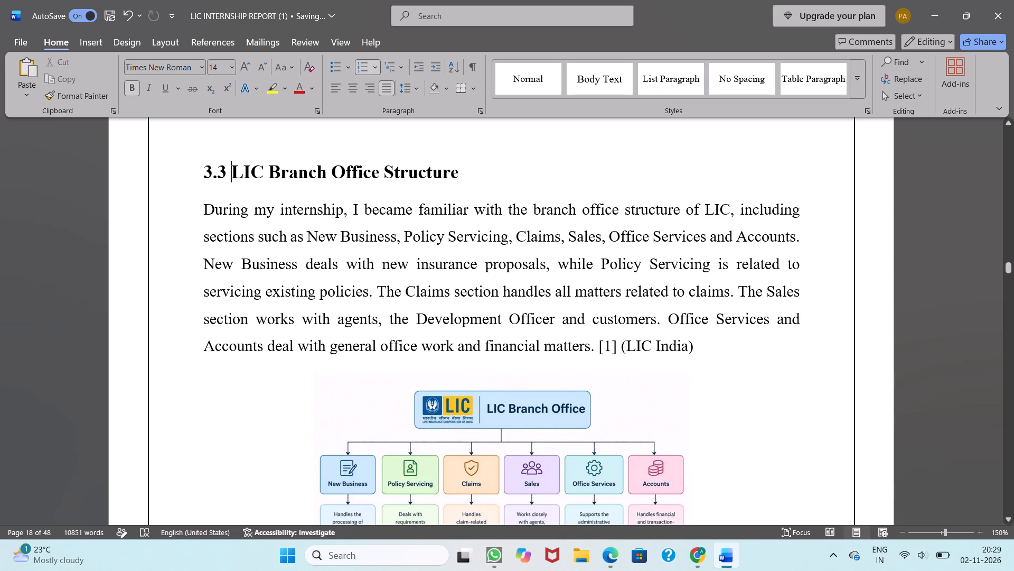
Apply the Normal style to the "LIC Branch Office Structure" heading and format it as 14 pt bold.
{"action": "left_click_drag", "start_coordinate": [227, 170], "coordinate": [429, 170]}
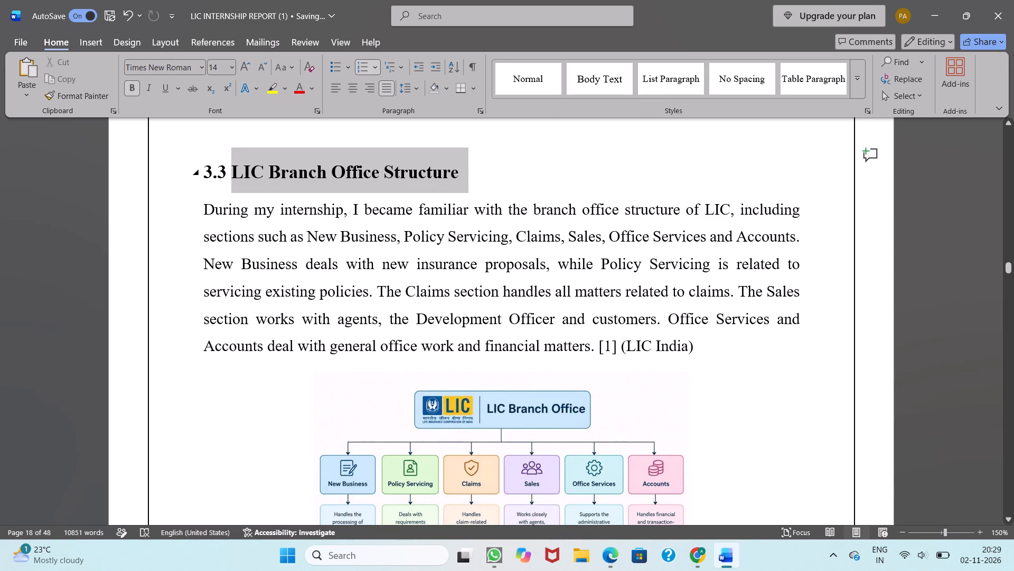
{"action": "left_click_drag", "start_coordinate": [429, 170], "coordinate": [435, 170]}
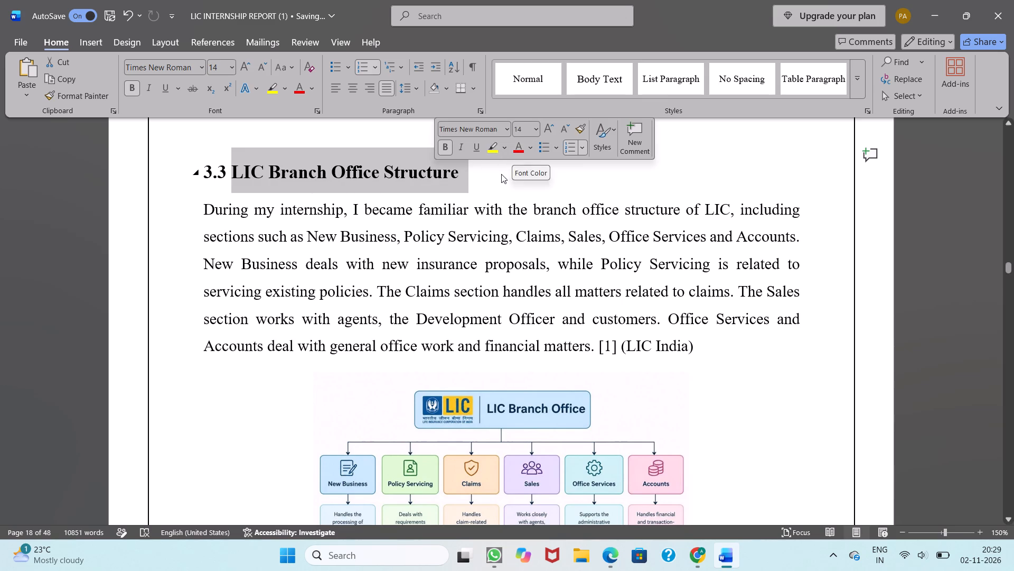
{"action": "left_click", "coordinate": [521, 91]}
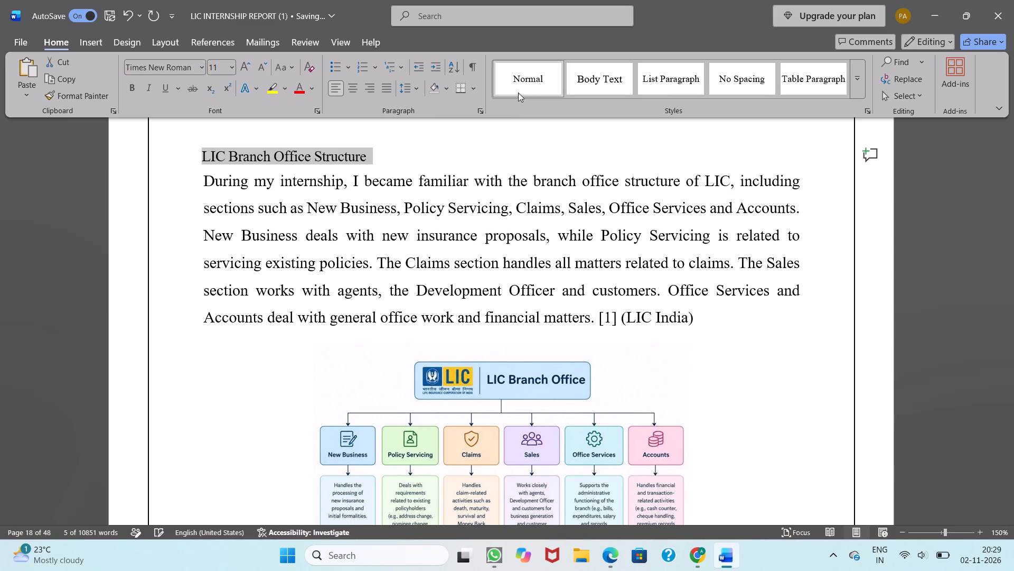
{"action": "left_click_drag", "start_coordinate": [201, 155], "coordinate": [212, 156]}
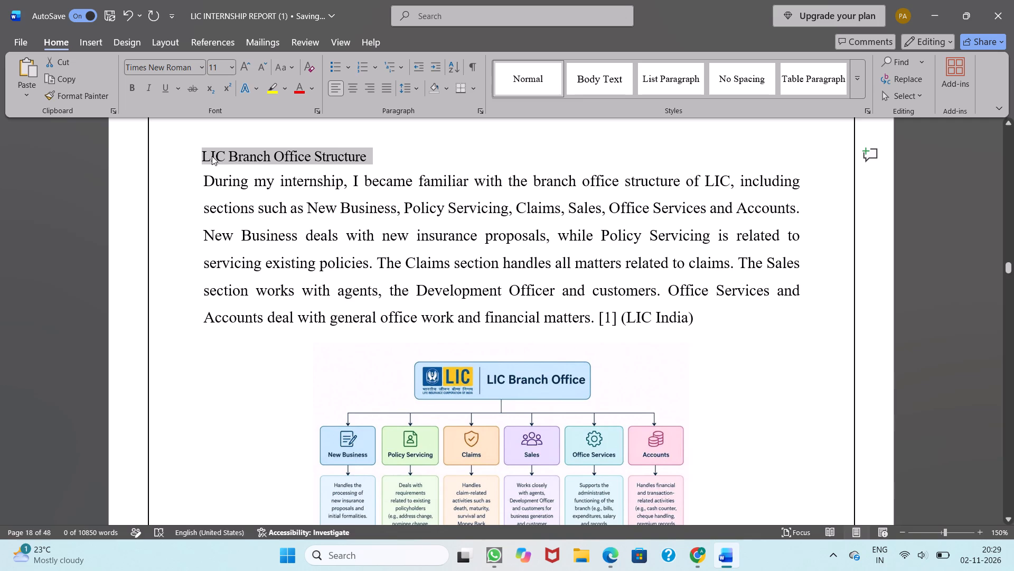
{"action": "left_click_drag", "start_coordinate": [212, 156], "coordinate": [213, 156]}
{"action": "left_click", "coordinate": [213, 156]}
{"action": "left_click_drag", "start_coordinate": [201, 154], "coordinate": [348, 157]}
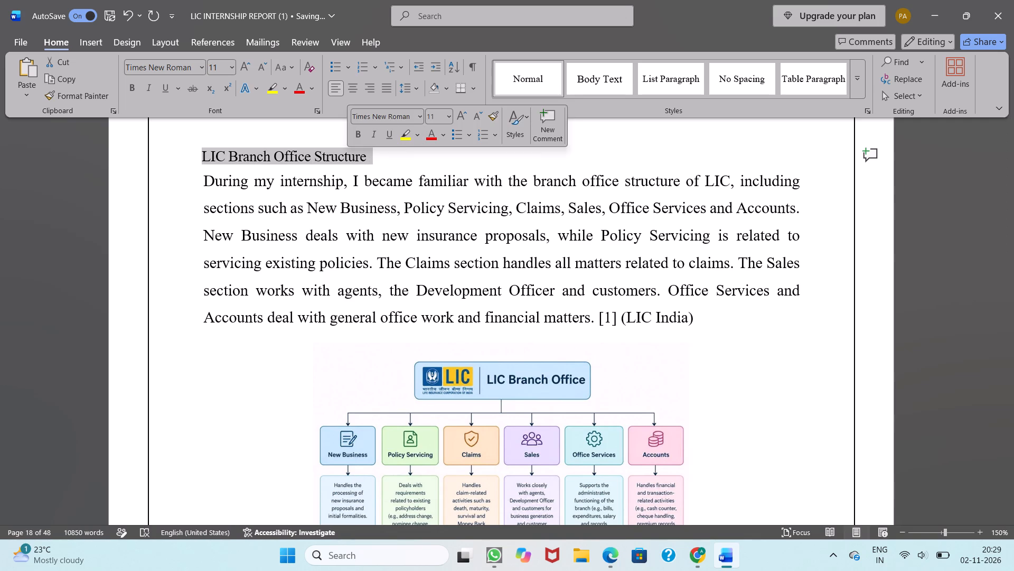
{"action": "left_click", "coordinate": [446, 117]}
{"action": "left_click", "coordinate": [434, 215]}
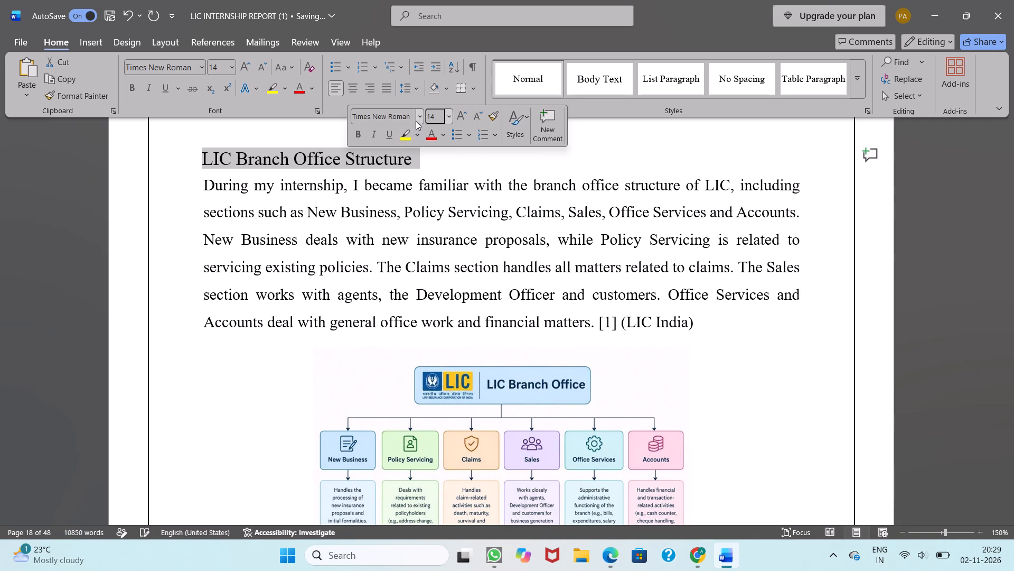
{"action": "left_click", "coordinate": [359, 133]}
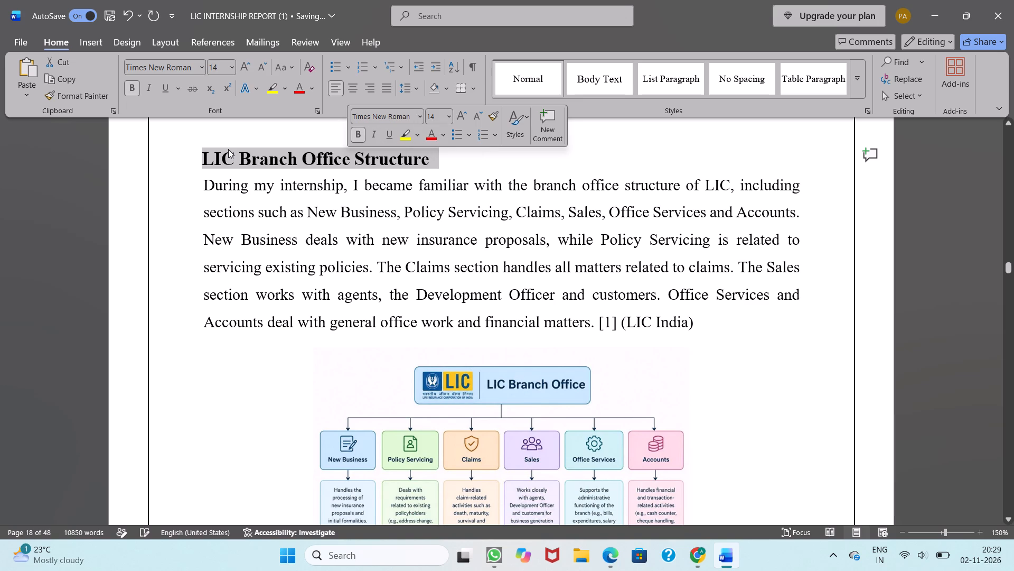
Number the "LIC Branch Office Structure" heading as 3.6.
{"action": "left_click", "coordinate": [201, 153]}
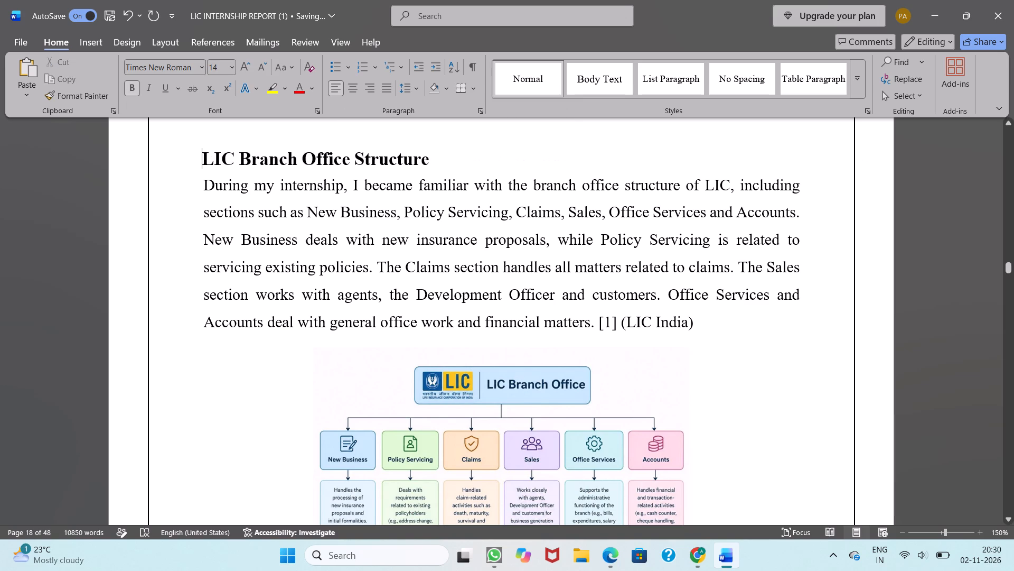
{"action": "type", "text": "3."}
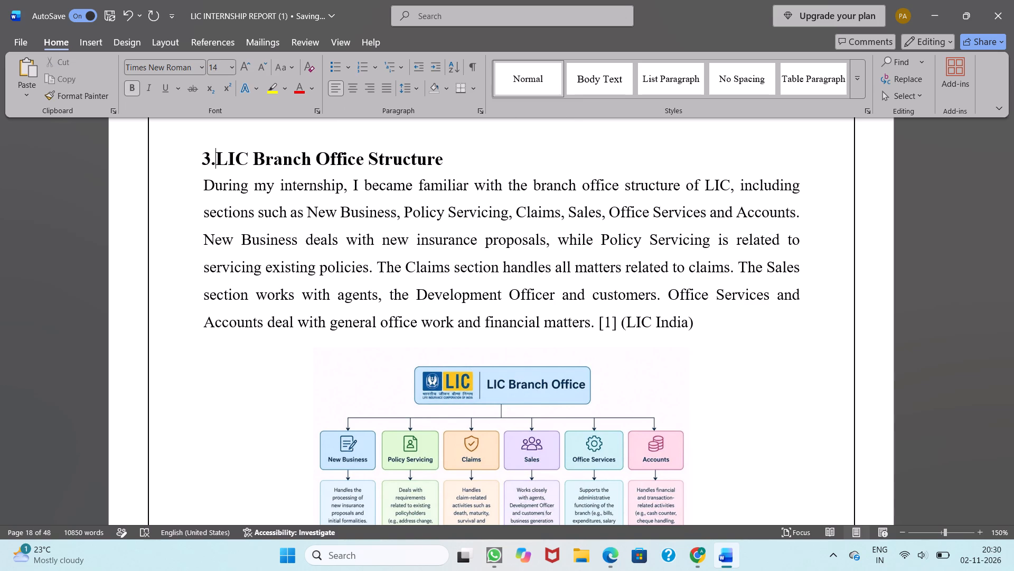
{"action": "key", "text": "6"}
{"action": "key", "text": "space"}
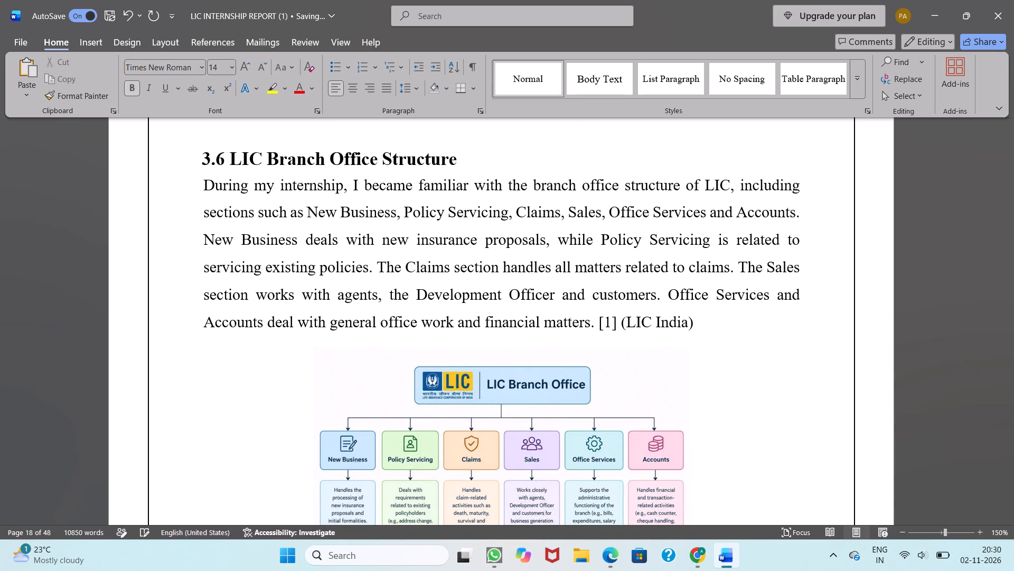
Copy the 3.6 LIC Branch Office Structure heading and its paragraph from page 18 and paste them below the "This structure indicates" paragraph on page 16.
{"action": "left_click", "coordinate": [202, 162]}
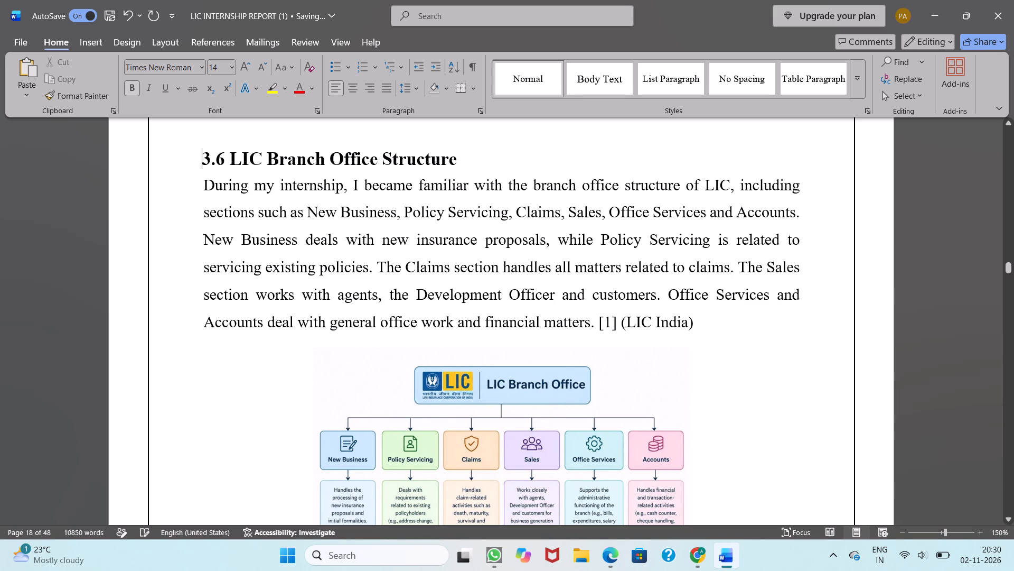
{"action": "left_click_drag", "start_coordinate": [200, 158], "coordinate": [718, 323]}
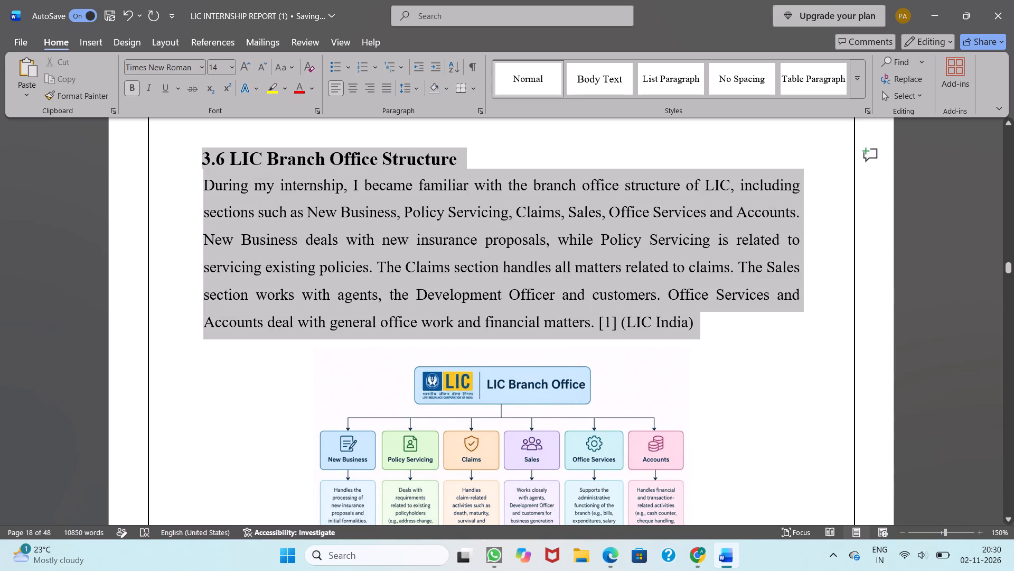
{"action": "left_click_drag", "start_coordinate": [718, 323], "coordinate": [743, 324]}
{"action": "key", "text": "ctrl+c"}
{"action": "scroll", "coordinate": [743, 324], "scroll_direction": "up", "scroll_amount": 5}
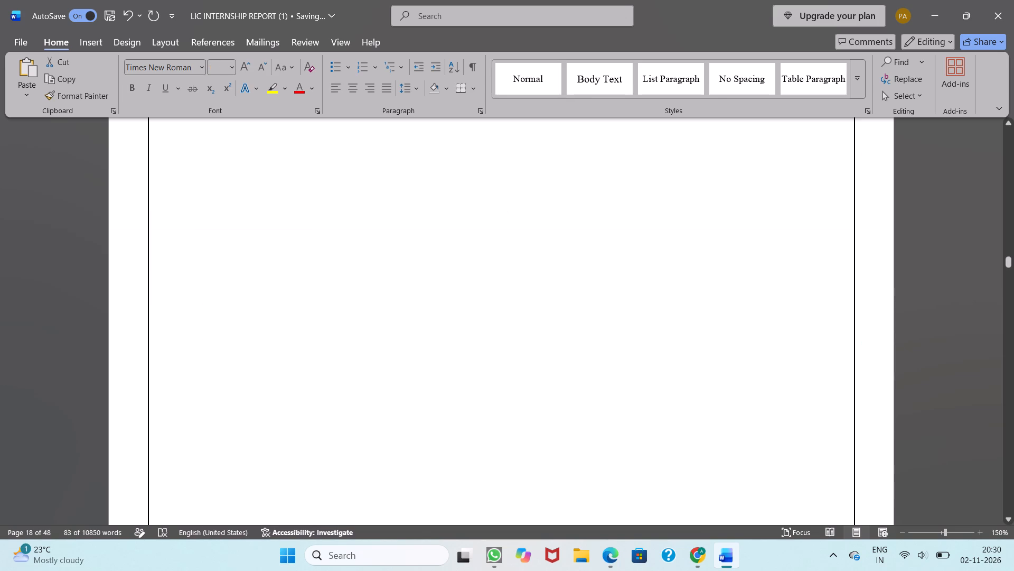
{"action": "scroll", "coordinate": [743, 324], "scroll_direction": "up", "scroll_amount": 7}
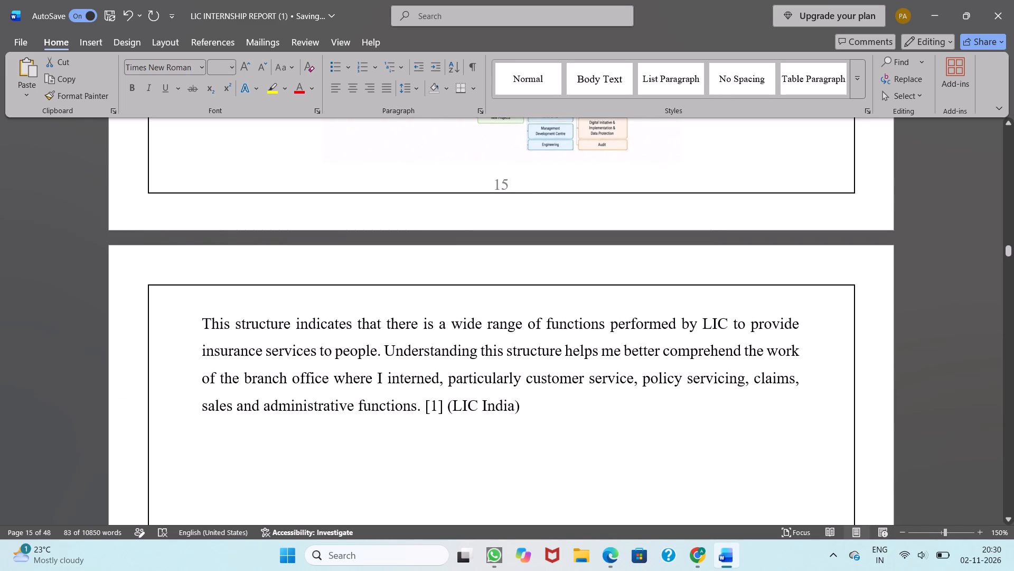
{"action": "left_click", "coordinate": [526, 407]}
{"action": "key", "text": "Return"}
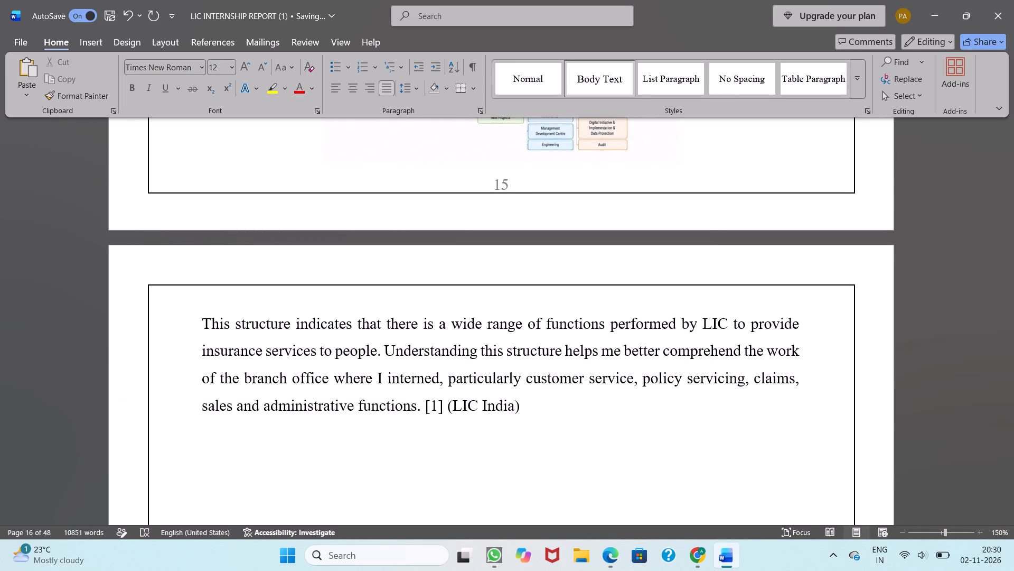
{"action": "key", "text": "ctrl+v"}
Check the numbering and formatting of headings 3.5, 3.4 and 3.3, going back to the chapter 2 Objectives of the Internship heading.
{"action": "scroll", "coordinate": [526, 407], "scroll_direction": "up", "scroll_amount": 2}
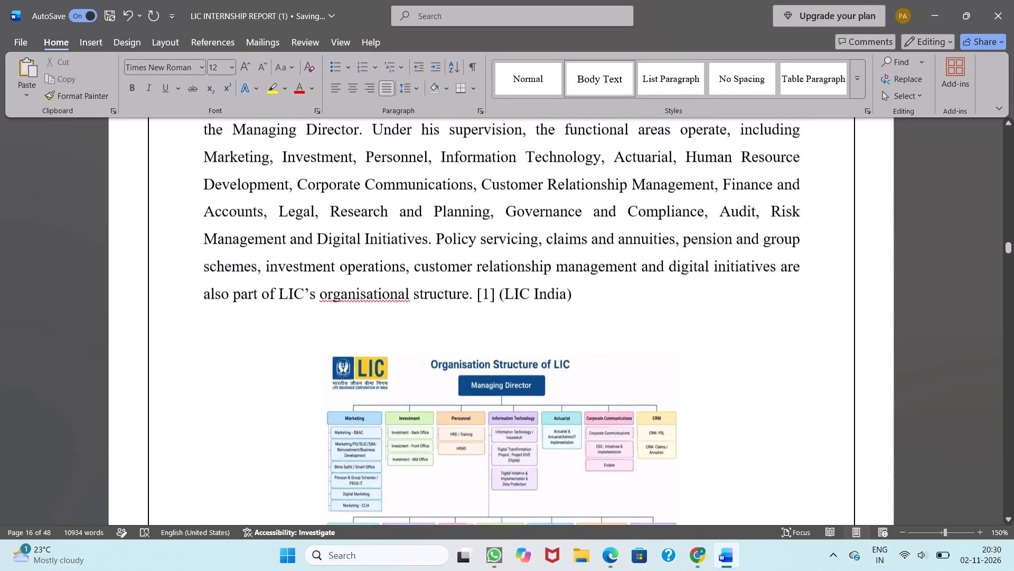
{"action": "scroll", "coordinate": [526, 407], "scroll_direction": "up", "scroll_amount": 1}
{"action": "left_click_drag", "start_coordinate": [205, 467], "coordinate": [473, 465]}
{"action": "left_click", "coordinate": [521, 465]}
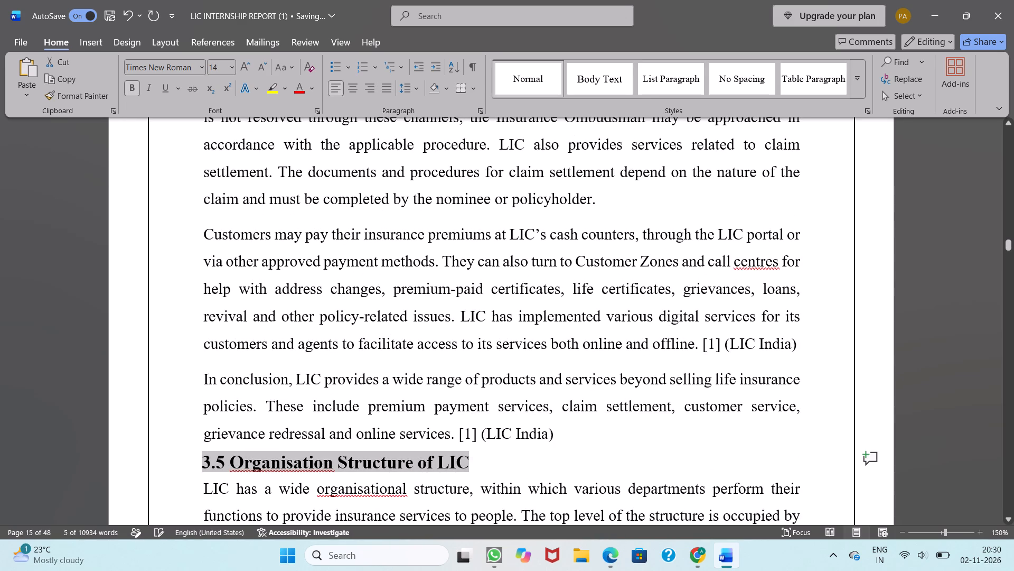
{"action": "scroll", "coordinate": [521, 465], "scroll_direction": "up", "scroll_amount": 3}
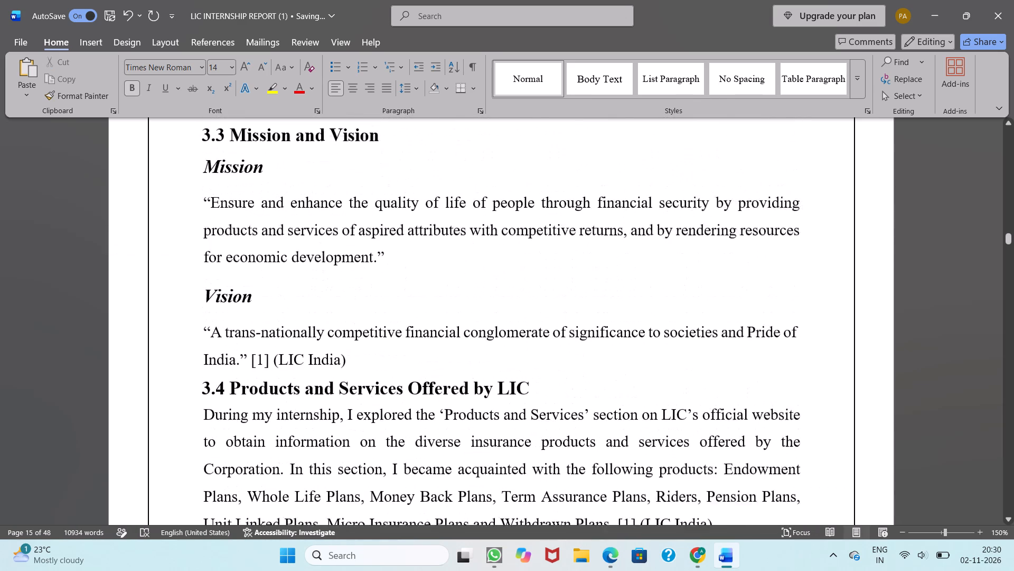
{"action": "left_click_drag", "start_coordinate": [201, 412], "coordinate": [382, 405]}
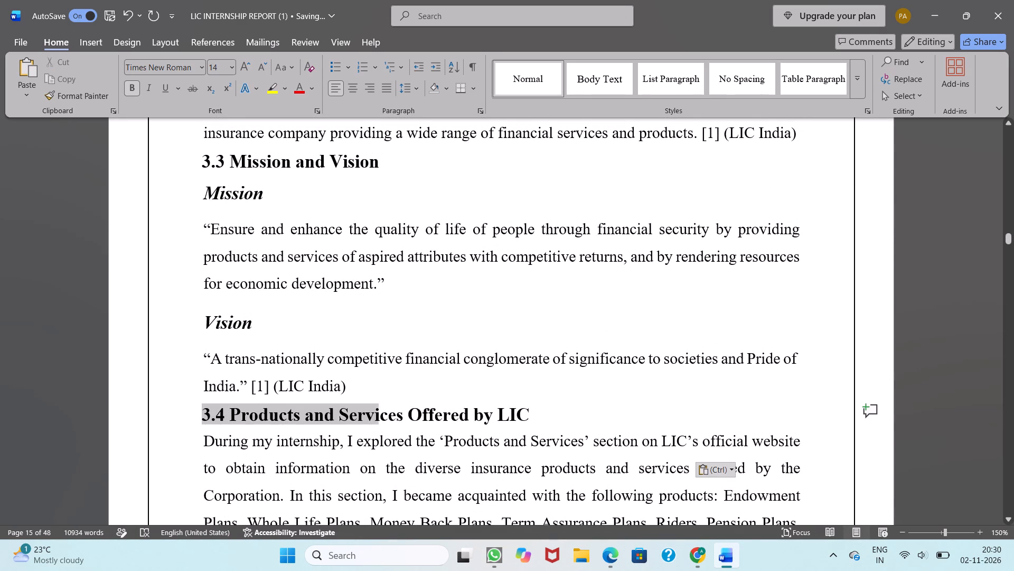
{"action": "left_click_drag", "start_coordinate": [382, 405], "coordinate": [529, 415]}
{"action": "left_click", "coordinate": [575, 418]}
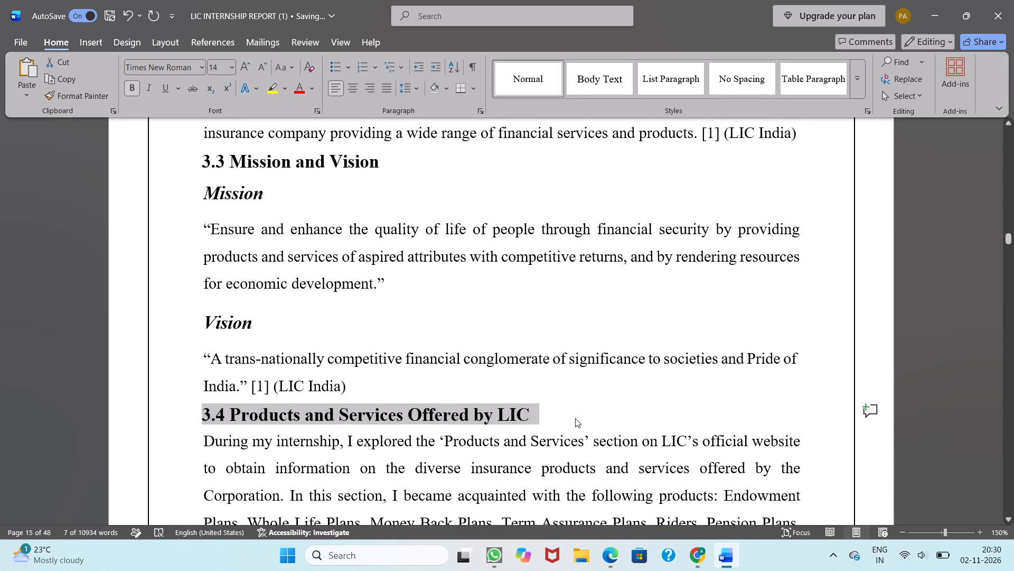
{"action": "left_click", "coordinate": [199, 155]}
{"action": "left_click_drag", "start_coordinate": [199, 155], "coordinate": [372, 166]}
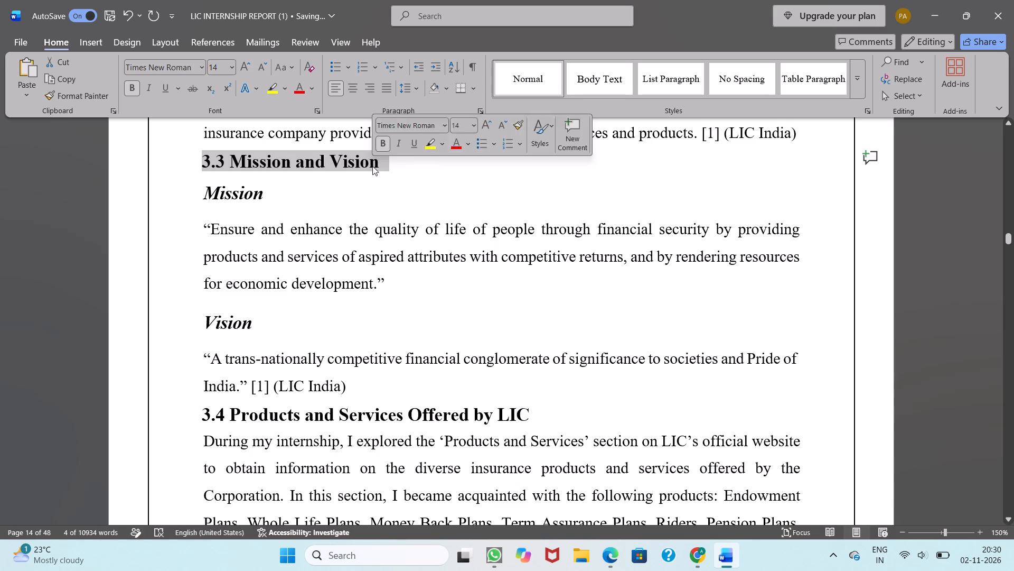
{"action": "left_click", "coordinate": [422, 196]}
{"action": "scroll", "coordinate": [422, 196], "scroll_direction": "up", "scroll_amount": 9}
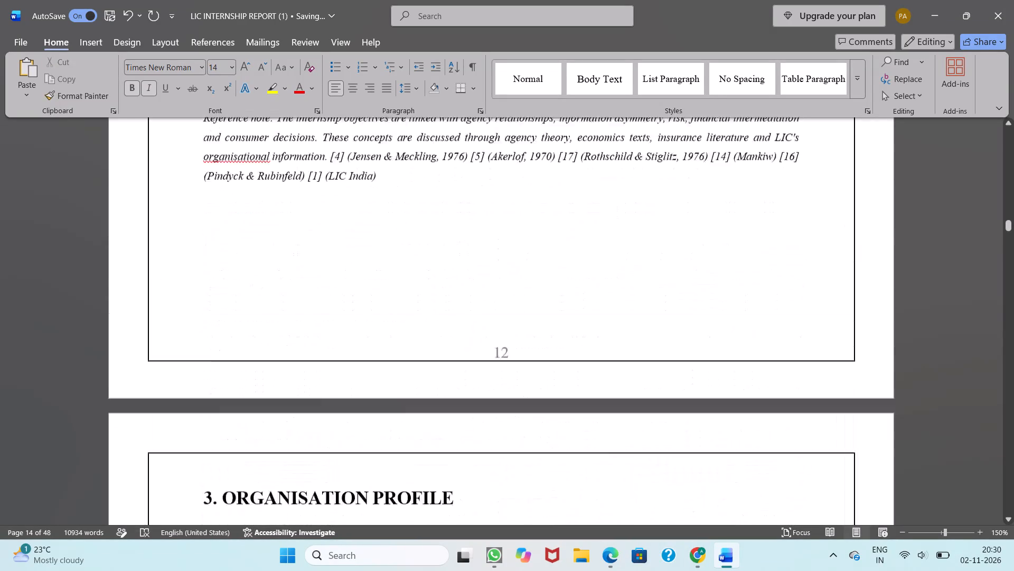
{"action": "scroll", "coordinate": [422, 196], "scroll_direction": "up", "scroll_amount": 3}
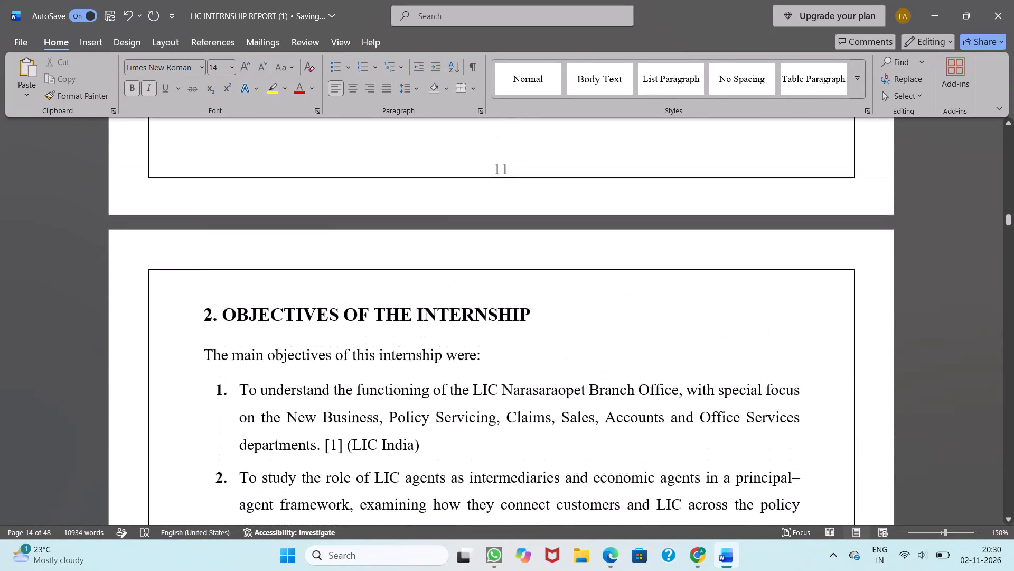
{"action": "left_click_drag", "start_coordinate": [227, 164], "coordinate": [307, 179]}
{"action": "left_click", "coordinate": [331, 226]}
Delete the original 3.6 LIC Branch Office Structure heading and its paragraph above the branch office chart on page 18.
{"action": "scroll", "coordinate": [331, 226], "scroll_direction": "down", "scroll_amount": 1}
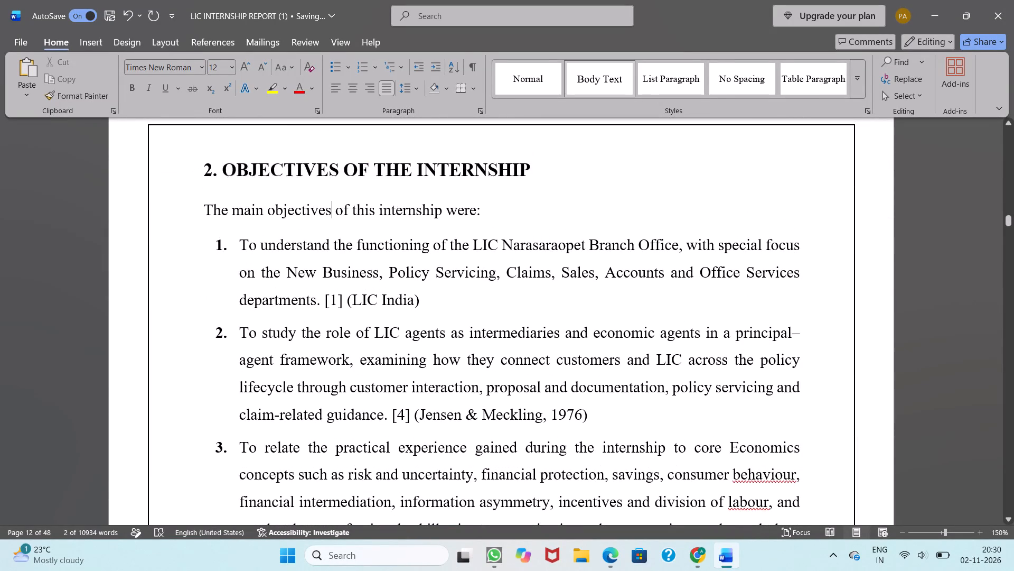
{"action": "scroll", "coordinate": [331, 226], "scroll_direction": "down", "scroll_amount": 5}
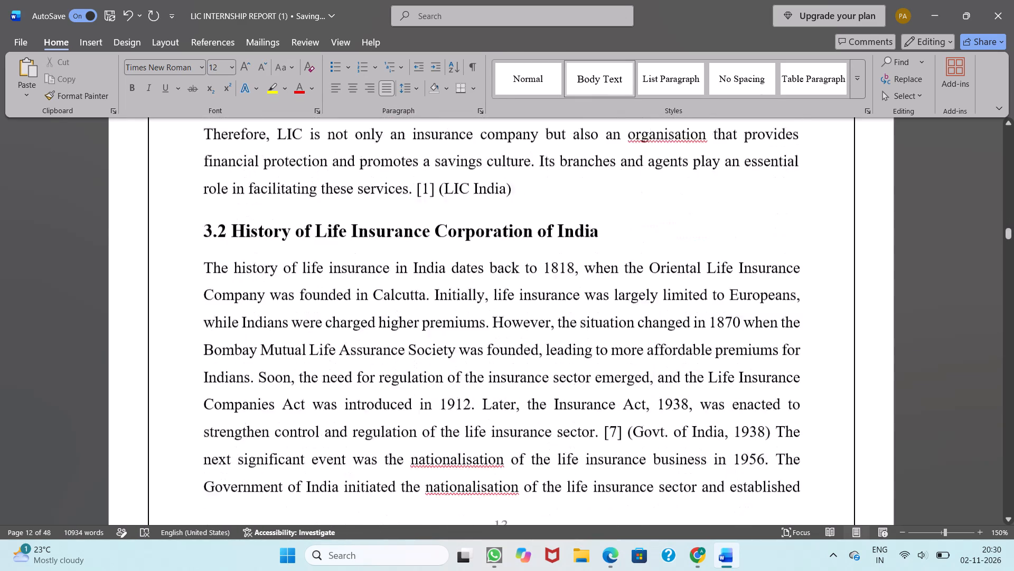
{"action": "scroll", "coordinate": [331, 226], "scroll_direction": "down", "scroll_amount": 4}
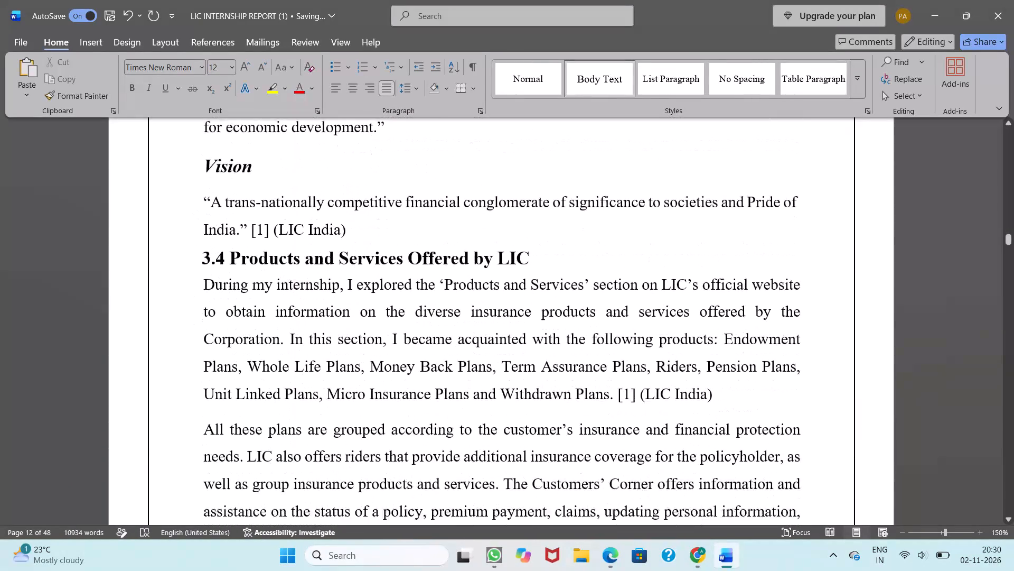
{"action": "scroll", "coordinate": [331, 226], "scroll_direction": "down", "scroll_amount": 4}
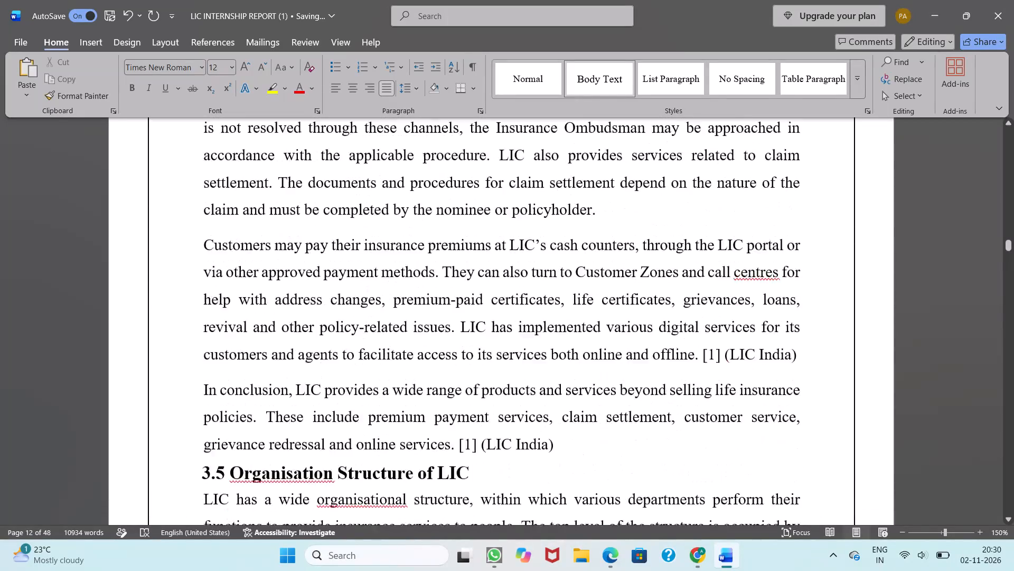
{"action": "scroll", "coordinate": [331, 226], "scroll_direction": "down", "scroll_amount": 4}
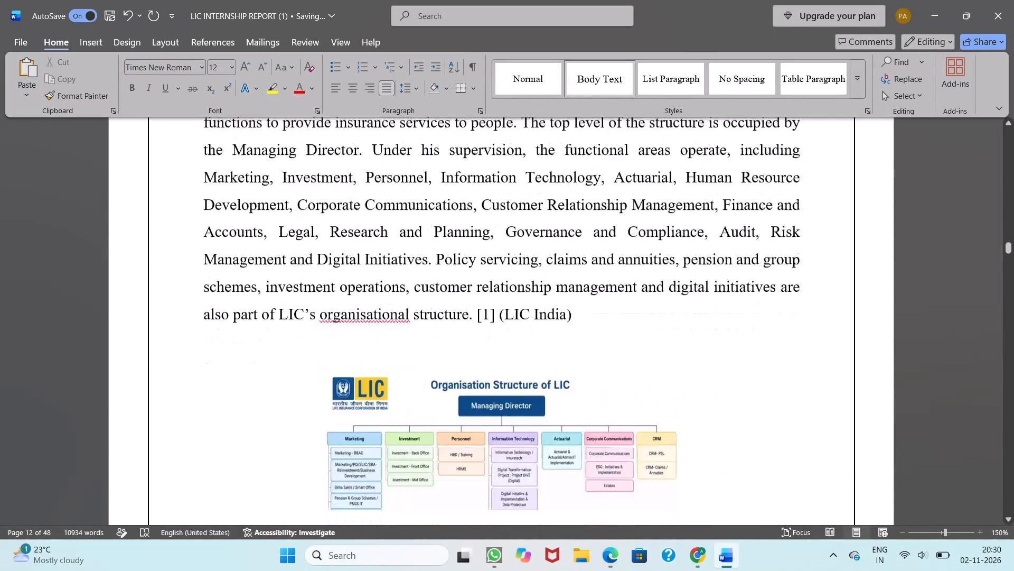
{"action": "scroll", "coordinate": [331, 226], "scroll_direction": "down", "scroll_amount": 5}
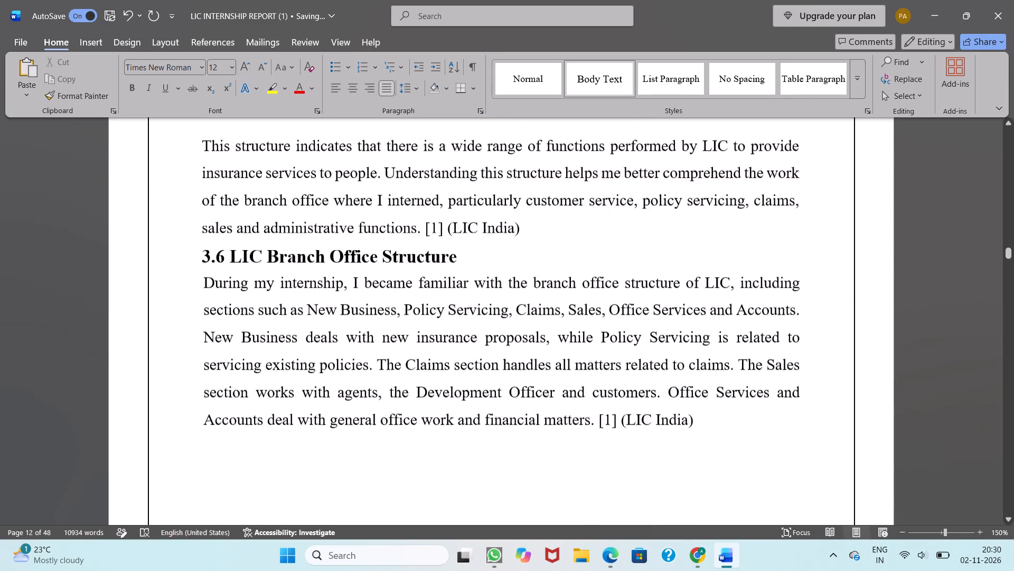
{"action": "scroll", "coordinate": [331, 226], "scroll_direction": "down", "scroll_amount": 5}
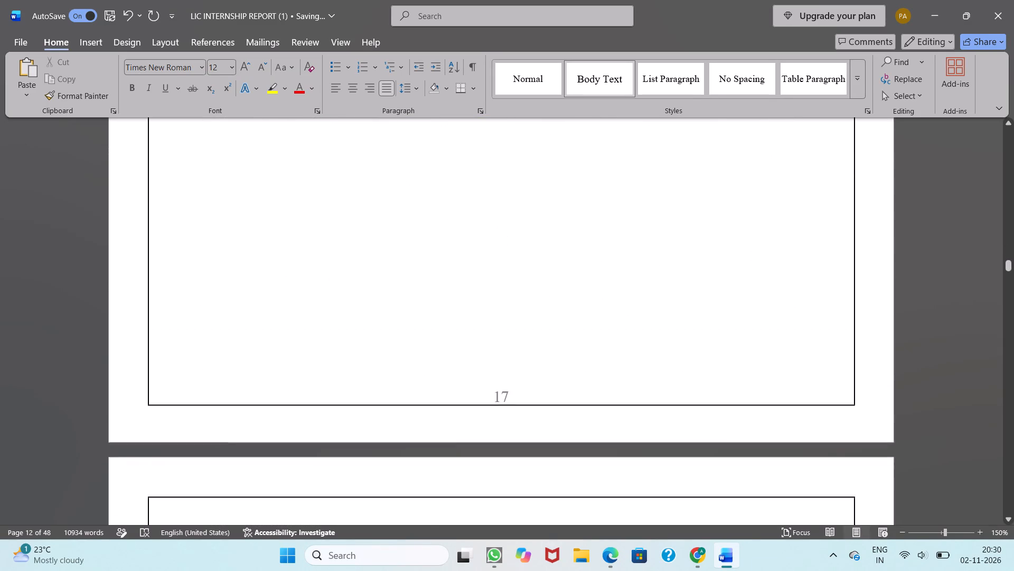
{"action": "scroll", "coordinate": [331, 226], "scroll_direction": "down", "scroll_amount": 2}
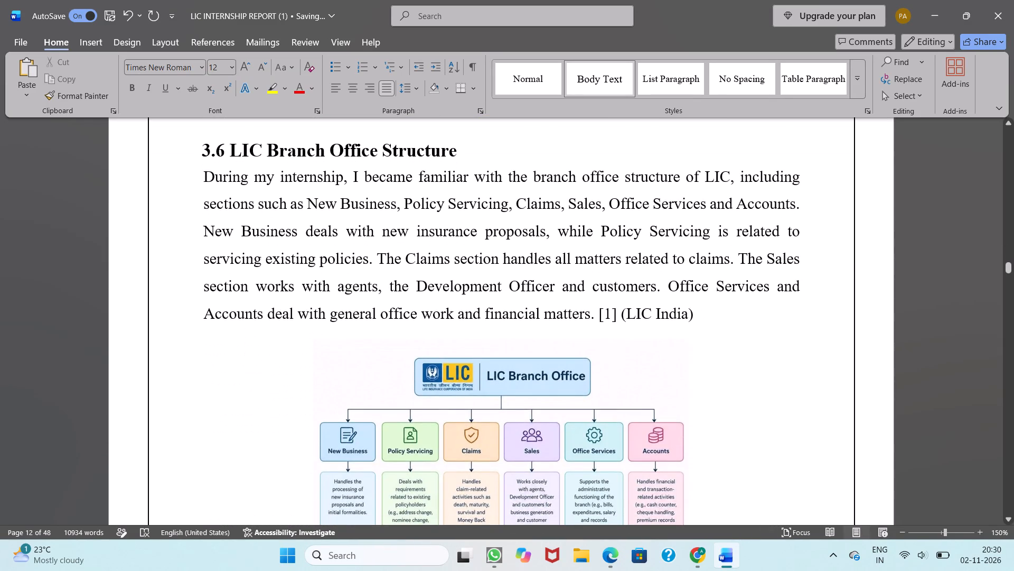
{"action": "left_click_drag", "start_coordinate": [206, 153], "coordinate": [749, 324]}
{"action": "key", "text": "BackSpace"}
Copy the LIC Branch Office chart from page 18 and paste it below the 3.6 paragraph on page 16.
{"action": "left_click", "coordinate": [460, 307]}
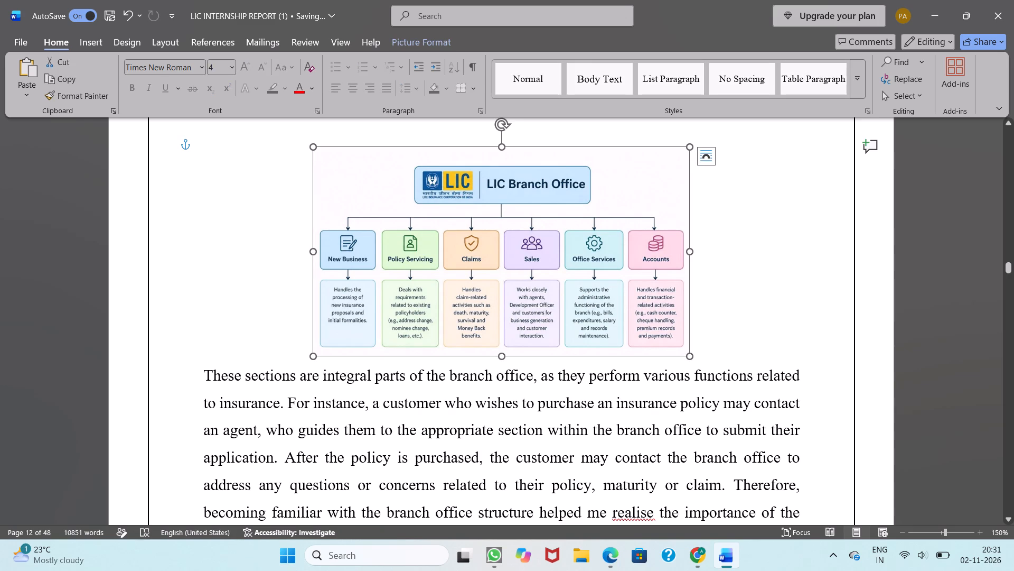
{"action": "key", "text": "ctrl+c"}
{"action": "scroll", "coordinate": [460, 307], "scroll_direction": "up", "scroll_amount": 4}
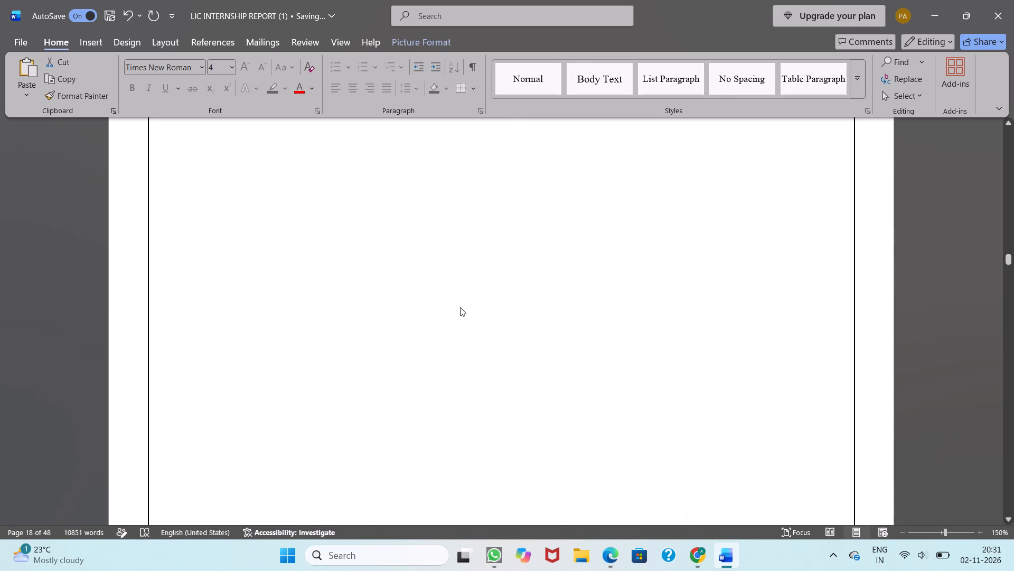
{"action": "scroll", "coordinate": [460, 307], "scroll_direction": "up", "scroll_amount": 3}
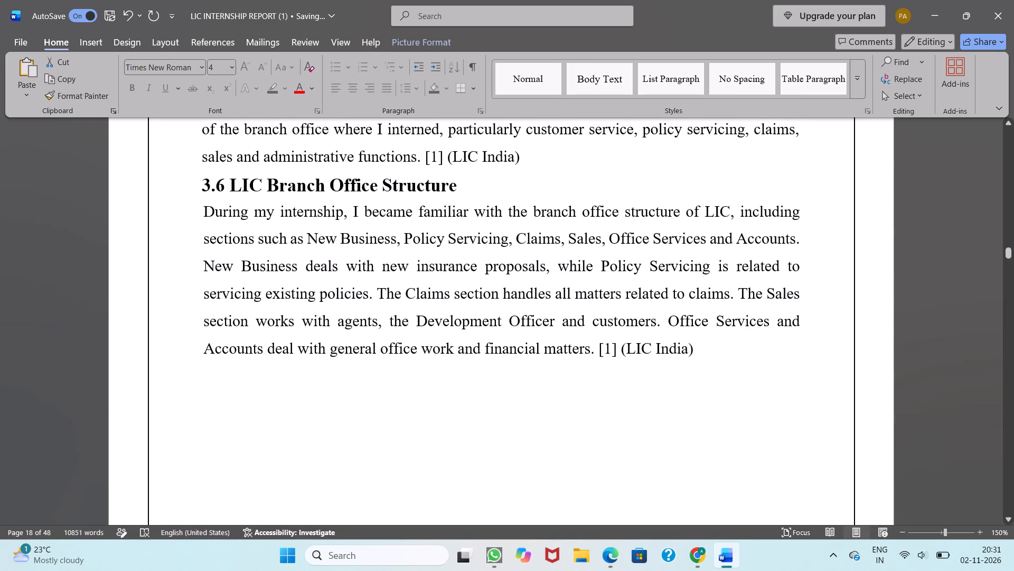
{"action": "left_click", "coordinate": [381, 385]}
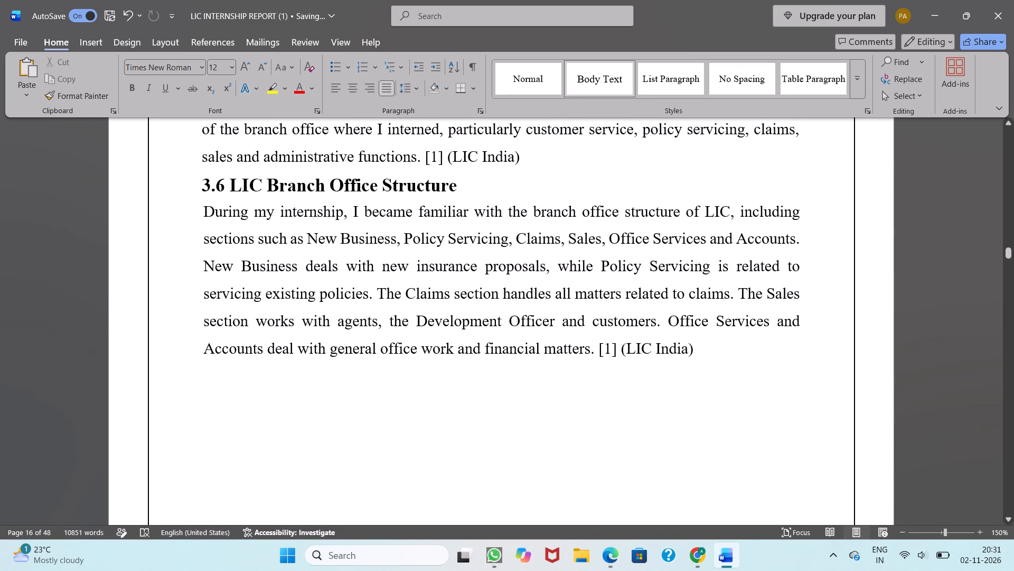
{"action": "key", "text": "ctrl+v"}
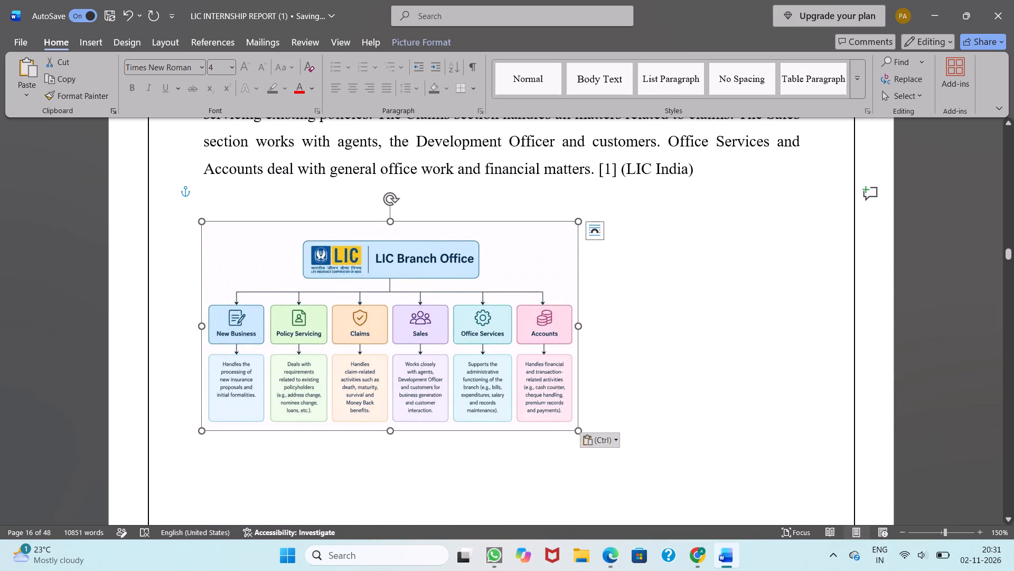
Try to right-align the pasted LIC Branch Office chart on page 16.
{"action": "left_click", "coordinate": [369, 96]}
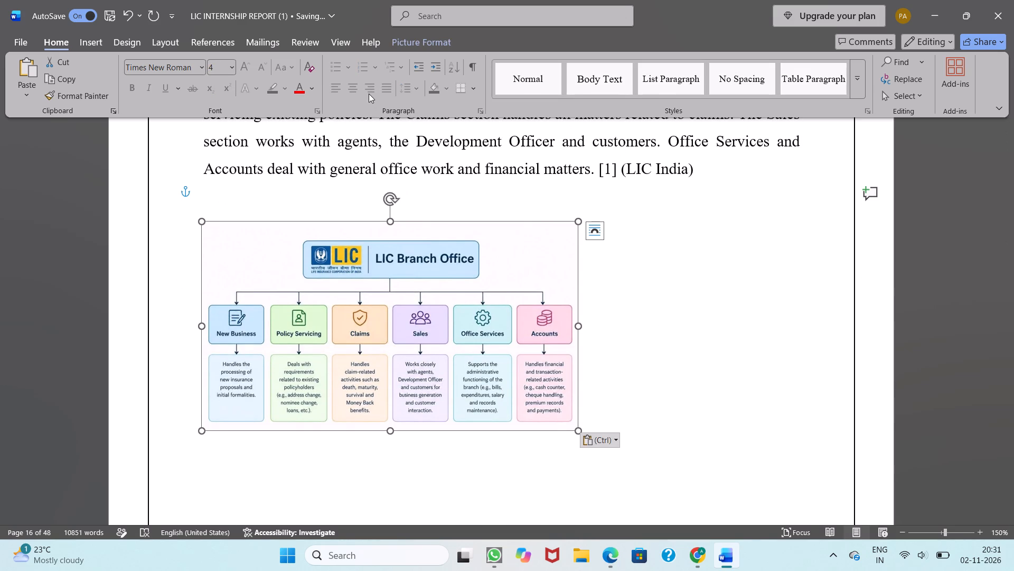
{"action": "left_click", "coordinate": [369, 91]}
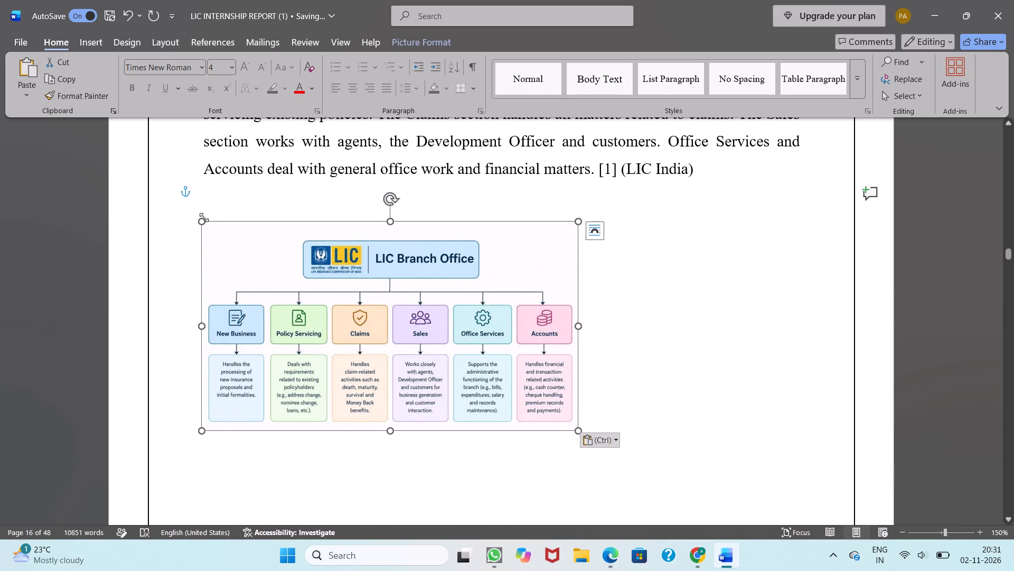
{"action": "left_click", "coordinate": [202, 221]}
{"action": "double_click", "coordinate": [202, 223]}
Replace the pasted LIC Branch Office chart on page 16 with a fresh paste on a right-aligned empty line.
{"action": "key", "text": "BackSpace"}
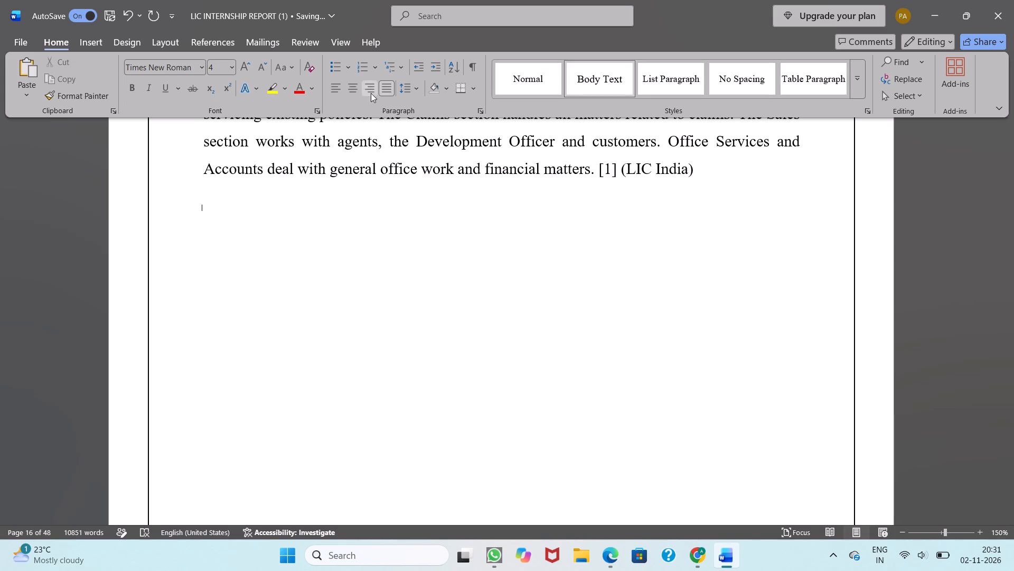
{"action": "left_click", "coordinate": [370, 90]}
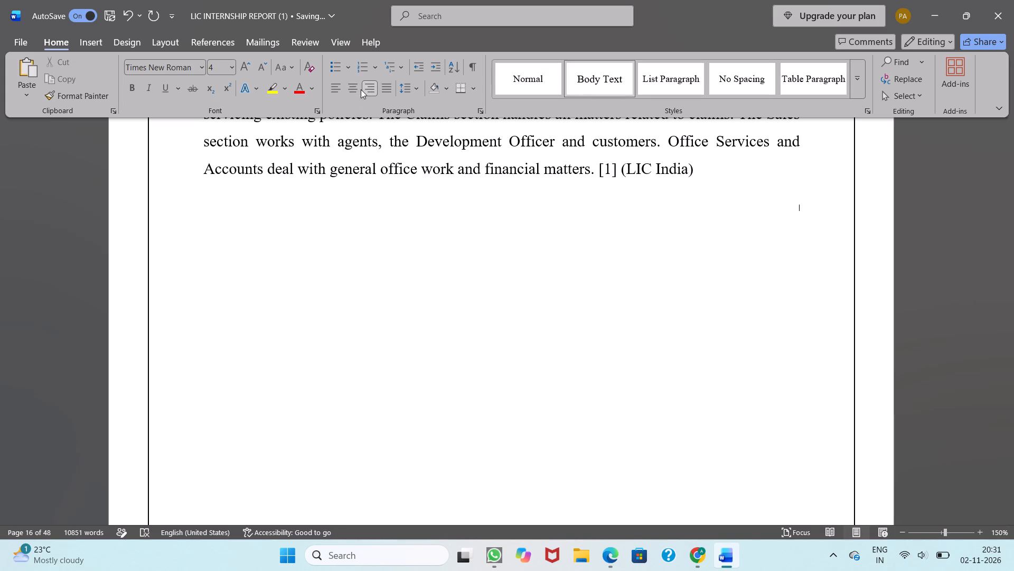
{"action": "key", "text": "ctrl+v"}
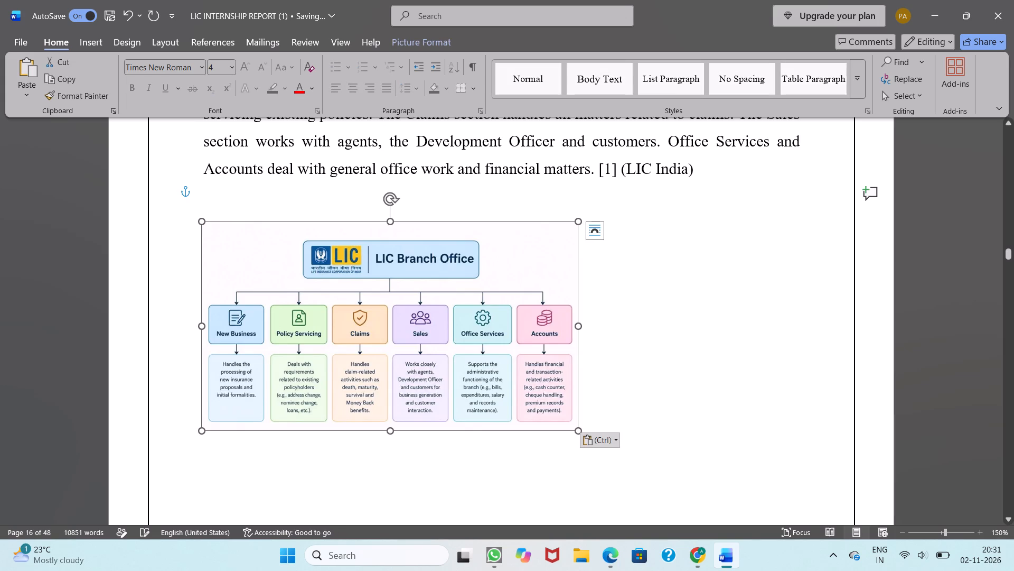
Move the pasted LIC Branch Office chart on page 16 to the horizontal centre of the page, just below the 3.6 paragraph.
{"action": "left_click", "coordinate": [383, 90]}
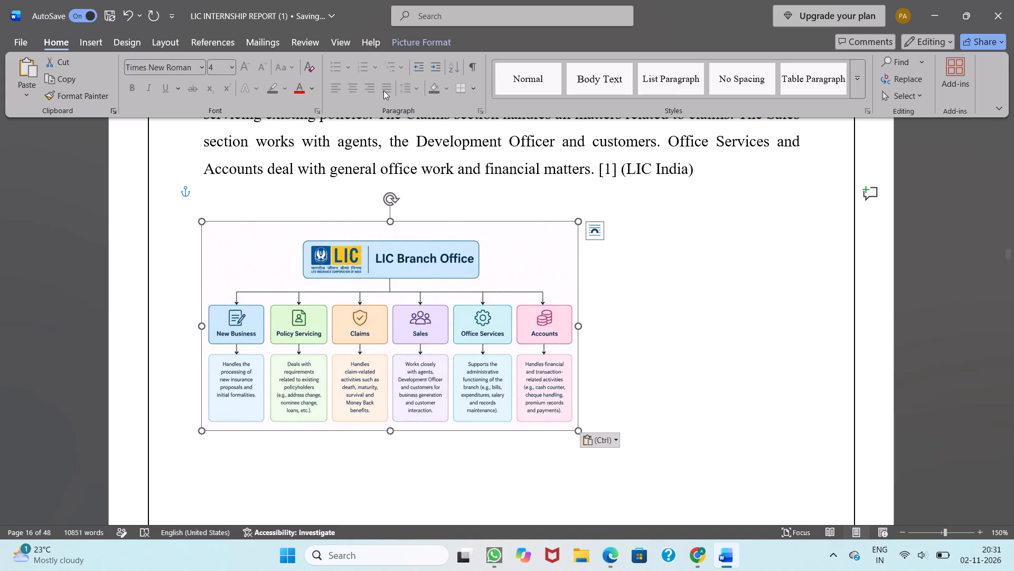
{"action": "left_click", "coordinate": [355, 87]}
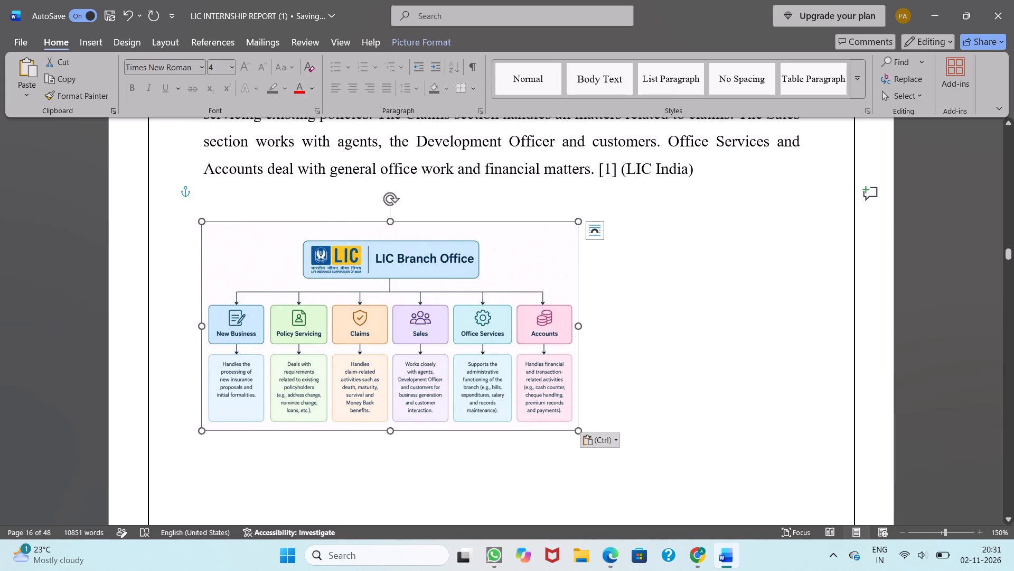
{"action": "left_click", "coordinate": [366, 301]}
{"action": "left_click_drag", "start_coordinate": [307, 247], "coordinate": [401, 242]}
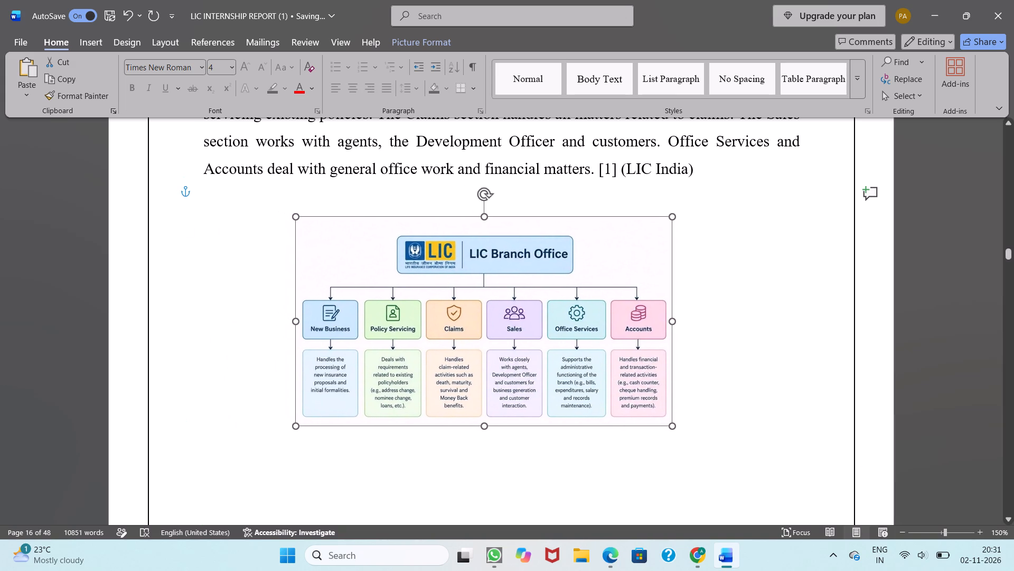
{"action": "left_click_drag", "start_coordinate": [401, 242], "coordinate": [402, 241]}
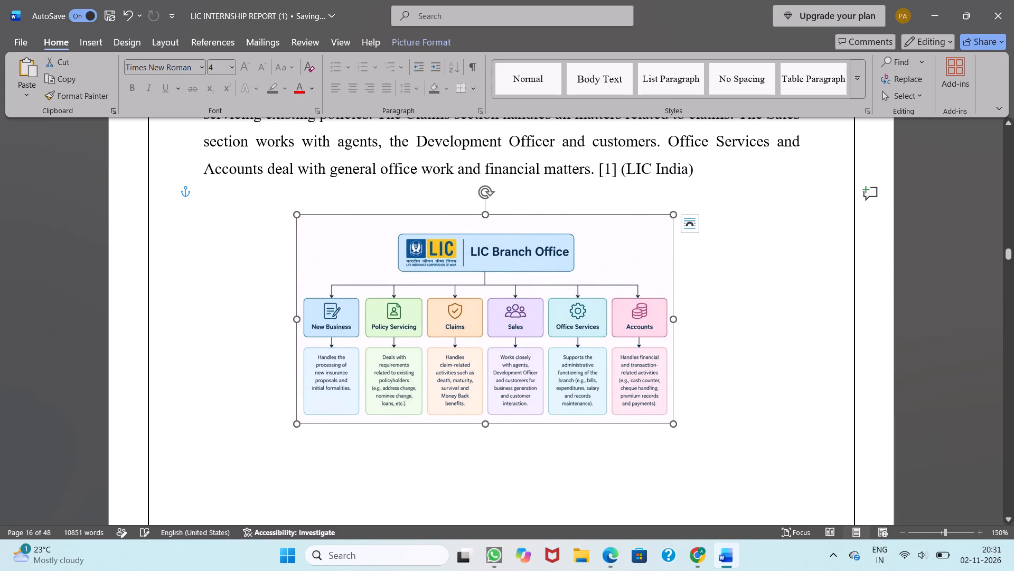
{"action": "left_click", "coordinate": [425, 352]}
{"action": "left_click", "coordinate": [806, 360]}
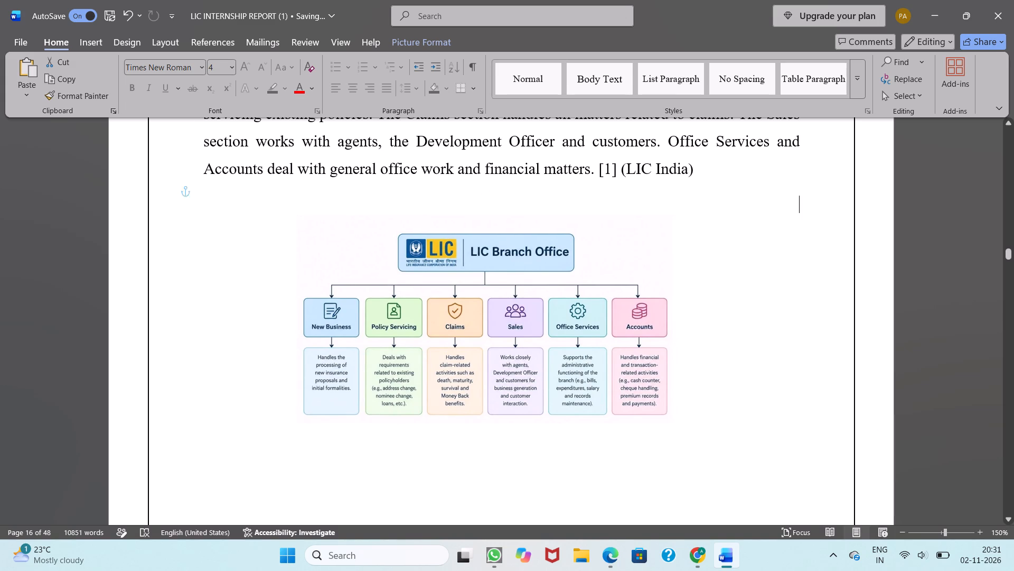
Delete the original LIC Branch Office chart at the top of page 18.
{"action": "scroll", "coordinate": [806, 360], "scroll_direction": "down", "scroll_amount": 4}
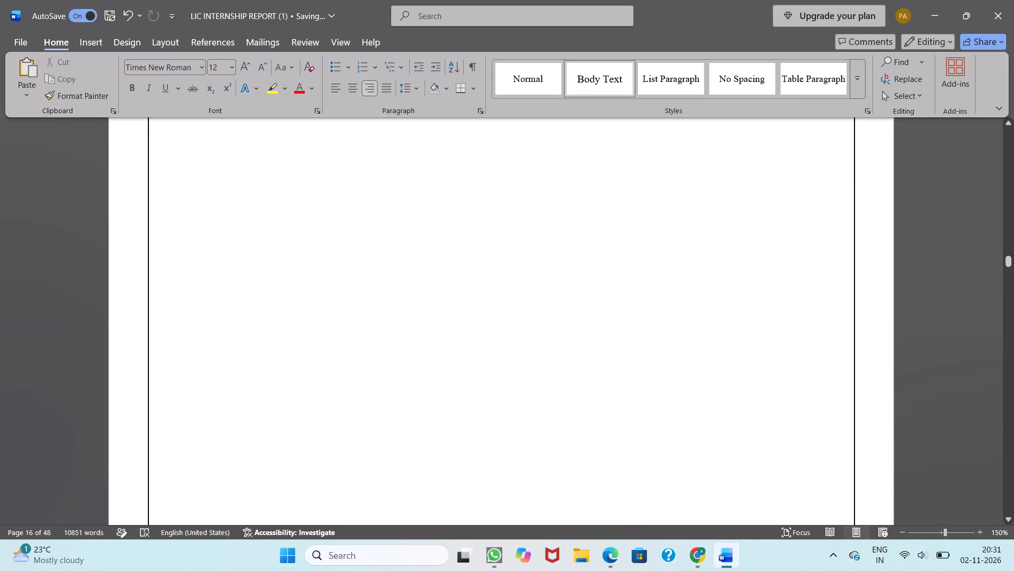
{"action": "scroll", "coordinate": [806, 360], "scroll_direction": "down", "scroll_amount": 4}
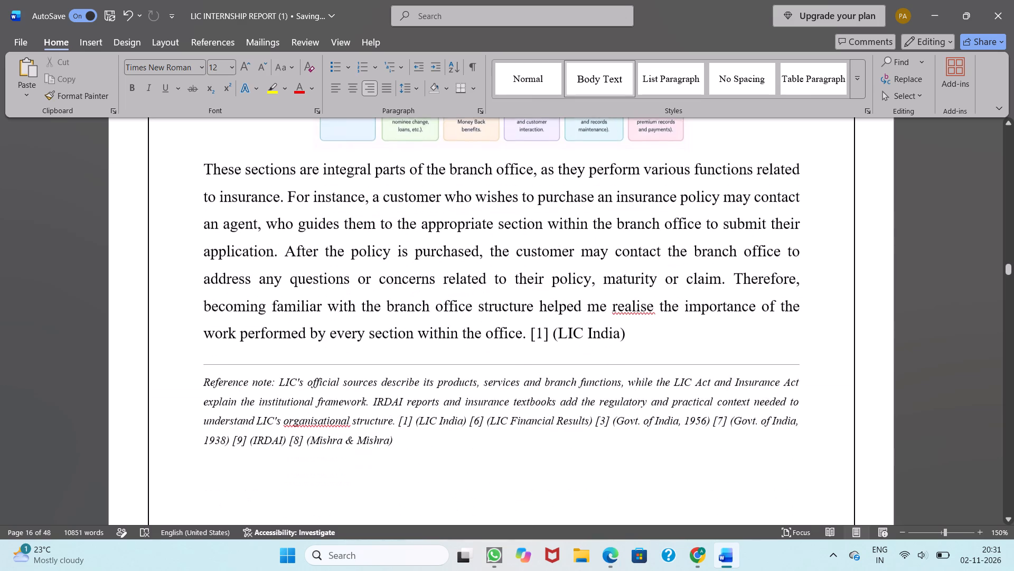
{"action": "scroll", "coordinate": [787, 435], "scroll_direction": "up", "scroll_amount": 1}
{"action": "left_click", "coordinate": [564, 457]}
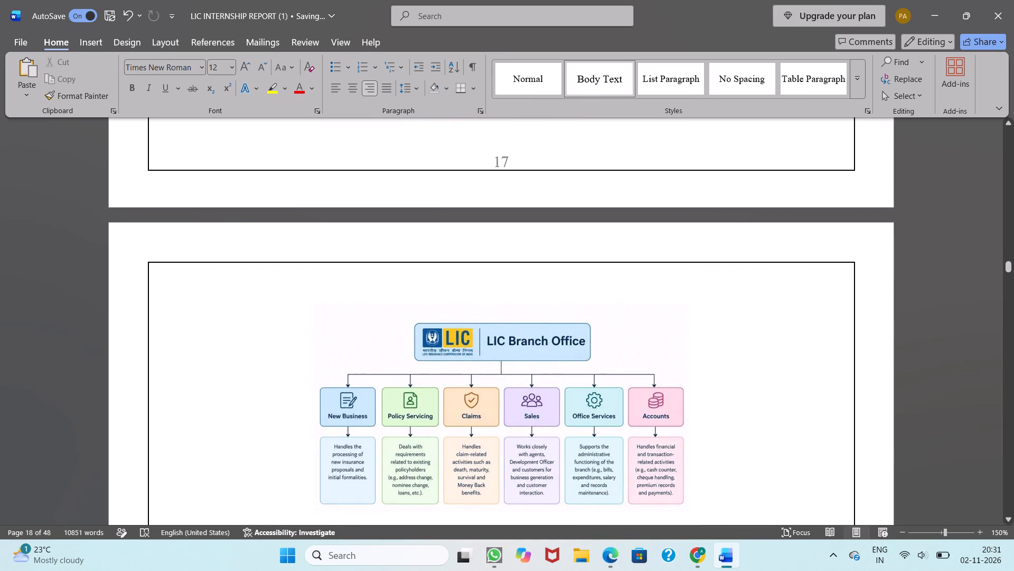
{"action": "key", "text": "BackSpace"}
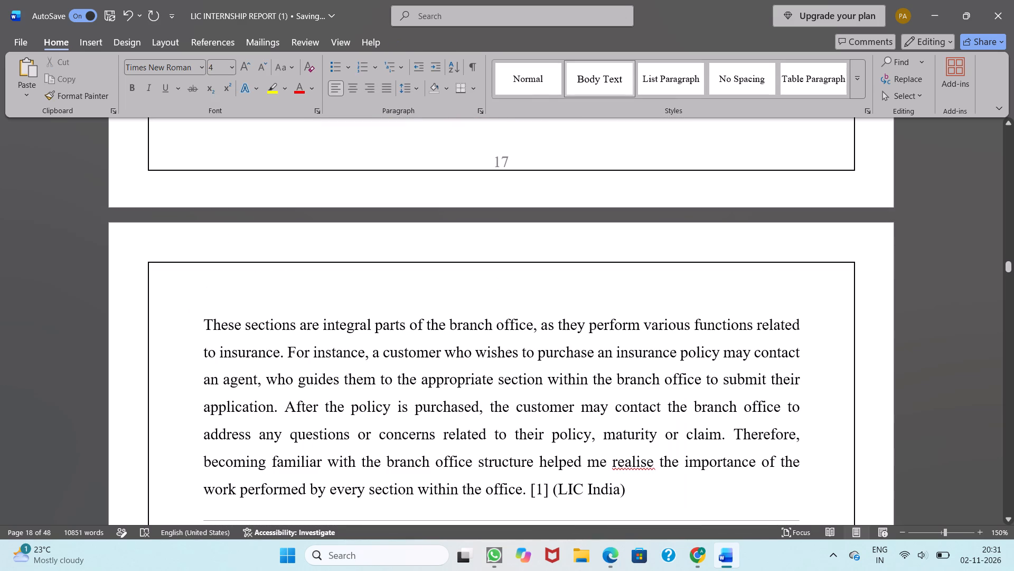
Copy the "These sections are integral parts of the branch office" paragraph from page 18 and paste it below the chart on page 16.
{"action": "scroll", "coordinate": [293, 361], "scroll_direction": "down", "scroll_amount": 1}
{"action": "scroll", "coordinate": [293, 361], "scroll_direction": "up", "scroll_amount": 1}
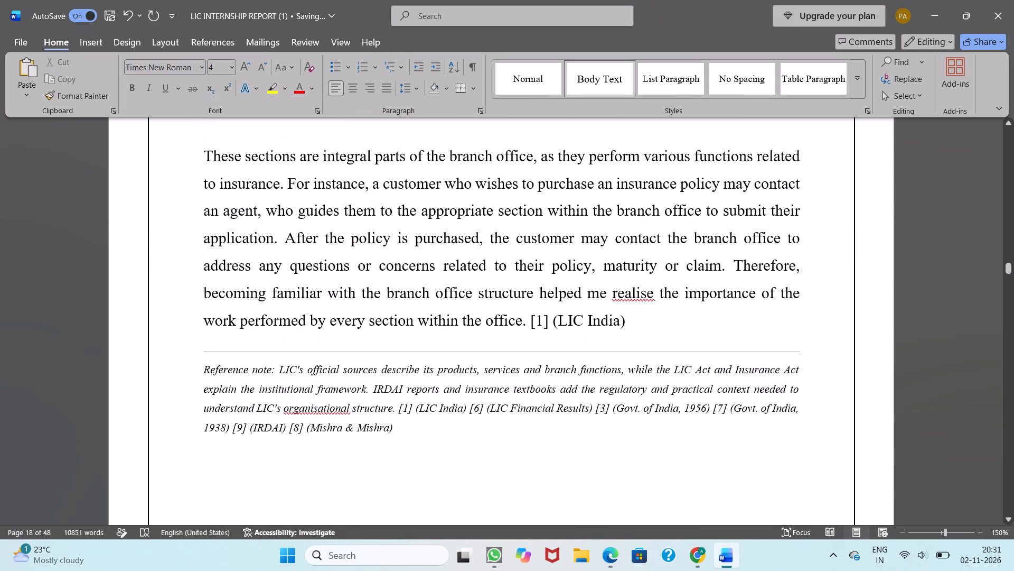
{"action": "left_click_drag", "start_coordinate": [205, 155], "coordinate": [651, 324]}
{"action": "scroll", "coordinate": [292, 274], "scroll_direction": "right", "scroll_amount": 4}
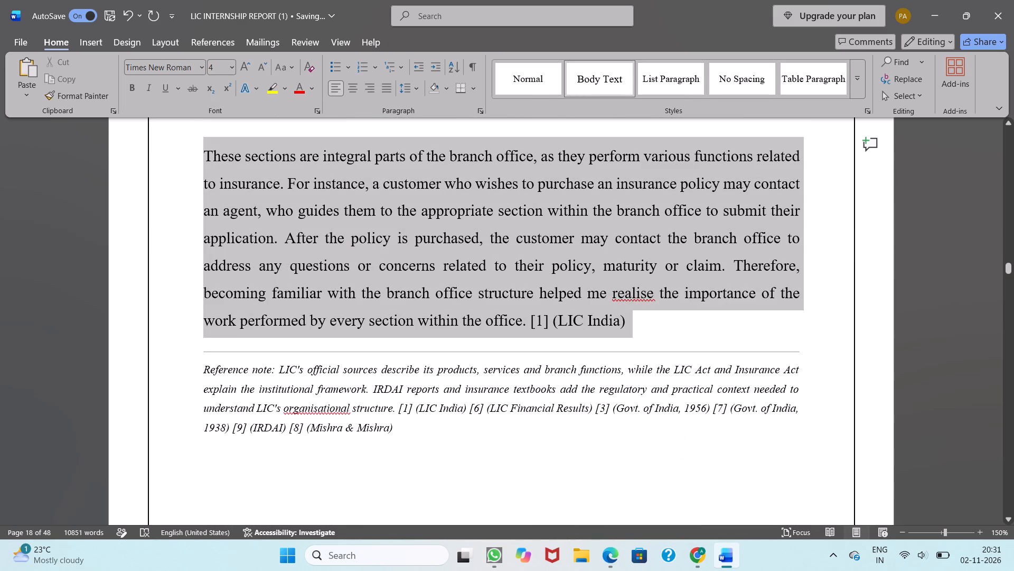
{"action": "left_click_drag", "start_coordinate": [651, 324], "coordinate": [652, 325]}
{"action": "key", "text": "ctrl+c"}
{"action": "scroll", "coordinate": [652, 325], "scroll_direction": "up", "scroll_amount": 4}
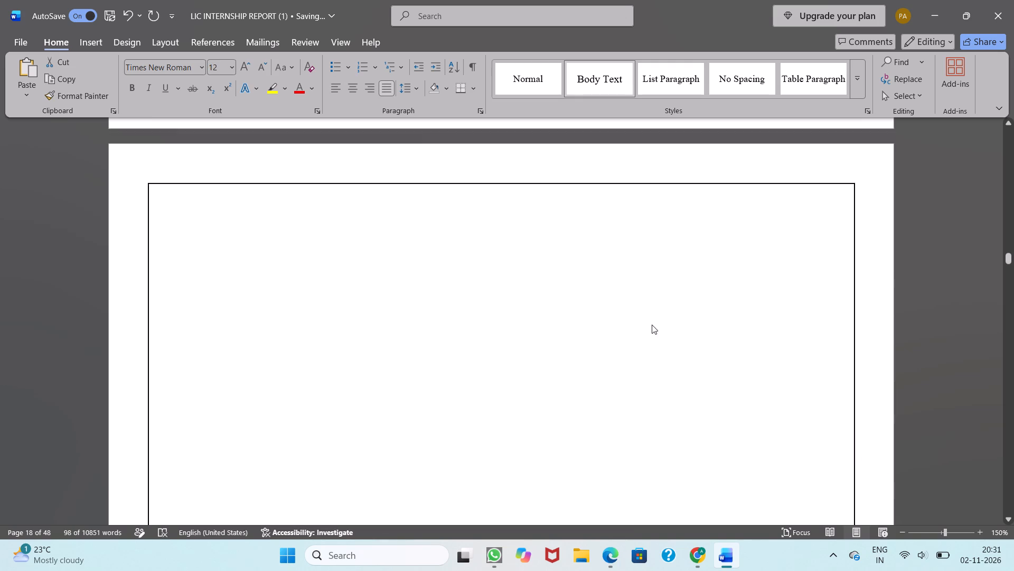
{"action": "scroll", "coordinate": [652, 325], "scroll_direction": "up", "scroll_amount": 2}
{"action": "scroll", "coordinate": [652, 325], "scroll_direction": "down", "scroll_amount": 4}
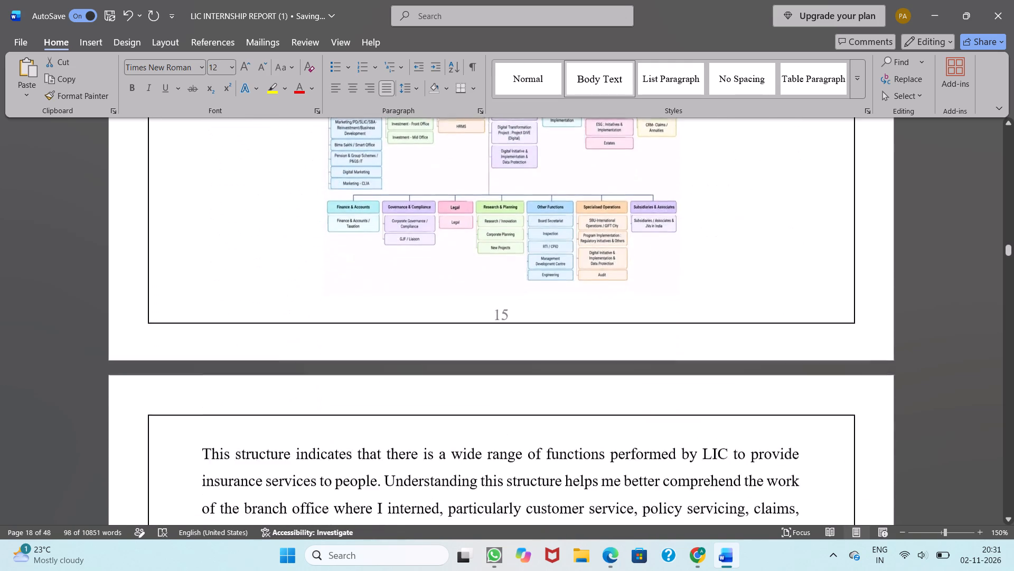
{"action": "scroll", "coordinate": [652, 325], "scroll_direction": "down", "scroll_amount": 3}
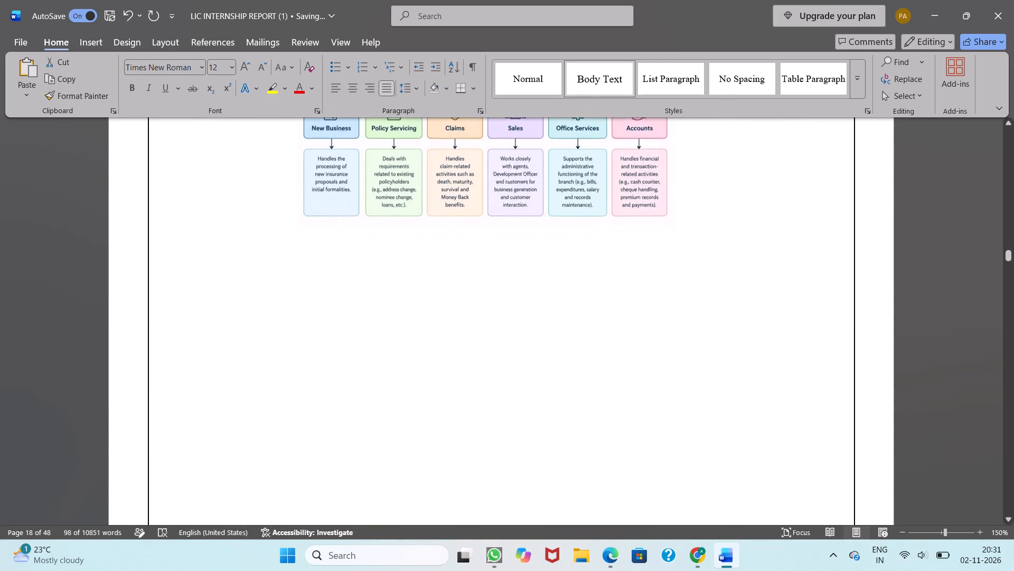
{"action": "left_click", "coordinate": [237, 249]}
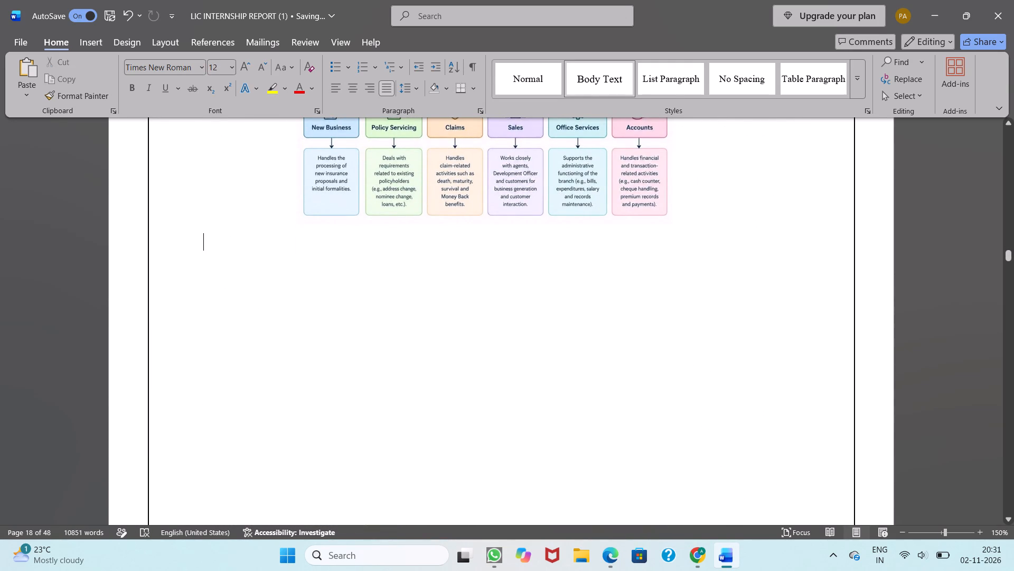
{"action": "key", "text": "ctrl+v"}
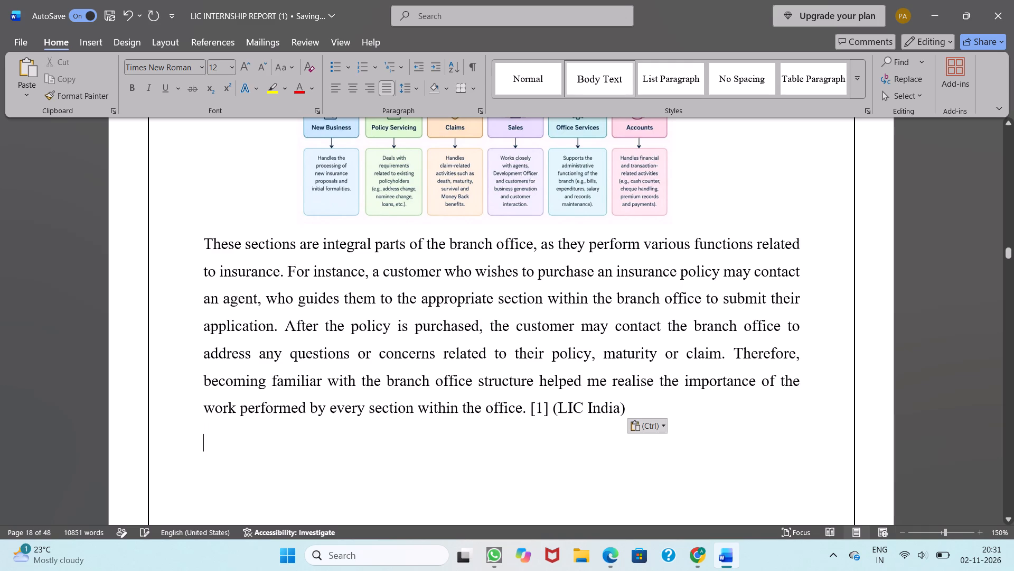
Delete the original "These sections are integral parts of the branch office" paragraph above the chapter's original reference note.
{"action": "scroll", "coordinate": [237, 249], "scroll_direction": "down", "scroll_amount": 3}
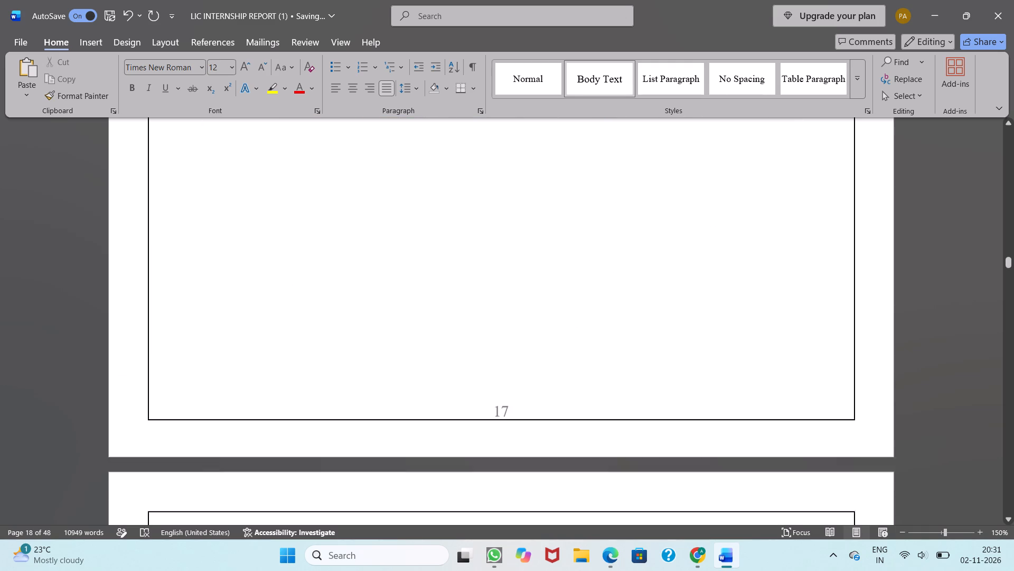
{"action": "scroll", "coordinate": [237, 249], "scroll_direction": "down", "scroll_amount": 5}
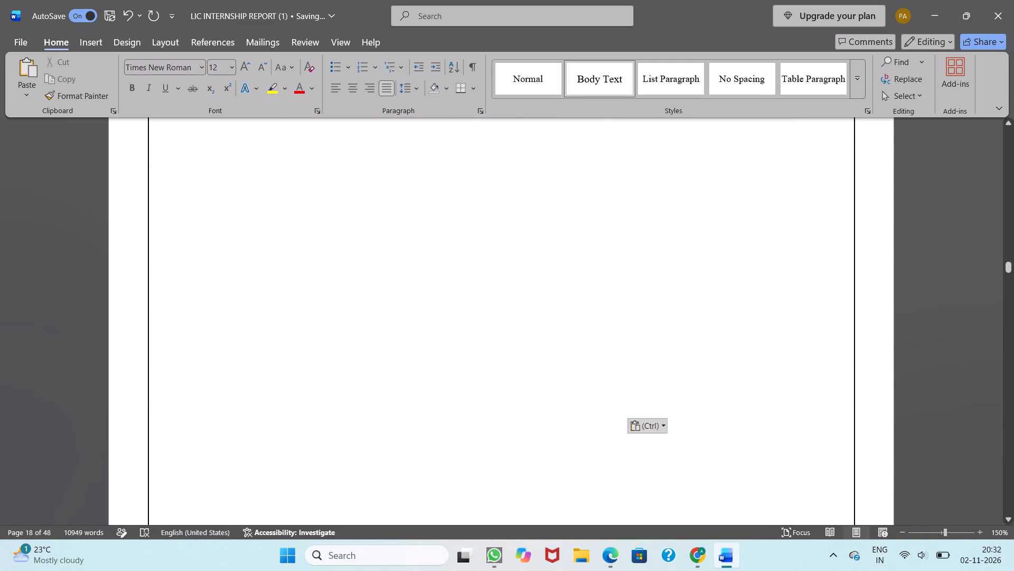
{"action": "scroll", "coordinate": [237, 249], "scroll_direction": "down", "scroll_amount": 4}
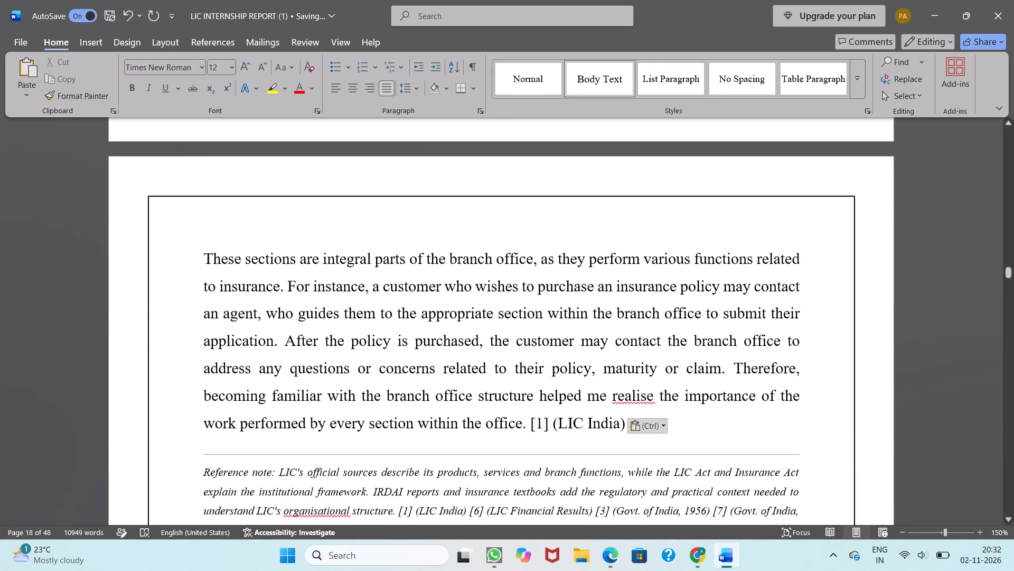
{"action": "left_click_drag", "start_coordinate": [204, 255], "coordinate": [630, 428]}
{"action": "scroll", "coordinate": [511, 426], "scroll_direction": "right", "scroll_amount": 1}
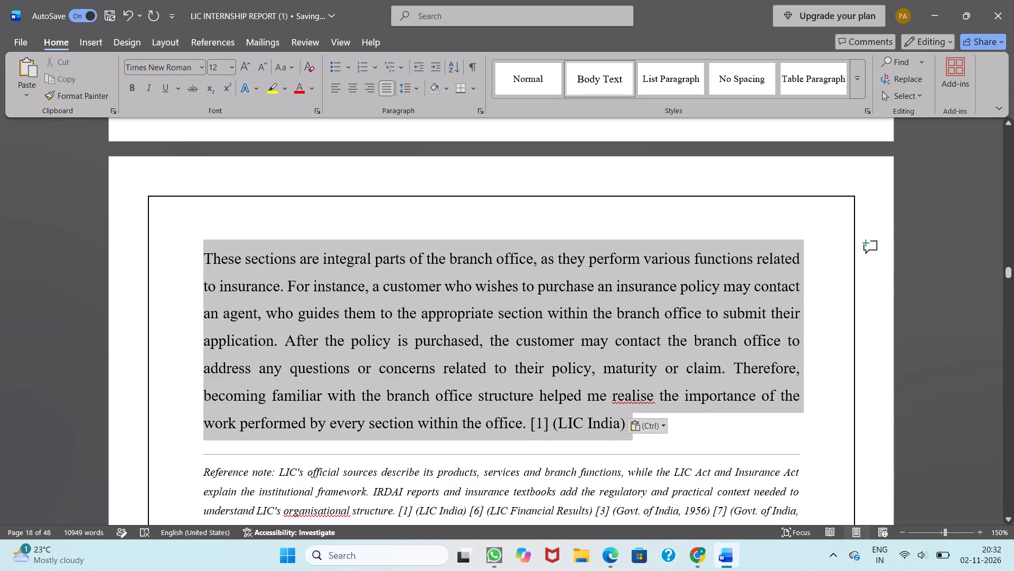
{"action": "left_click_drag", "start_coordinate": [630, 428], "coordinate": [624, 427]}
{"action": "key", "text": "BackSpace"}
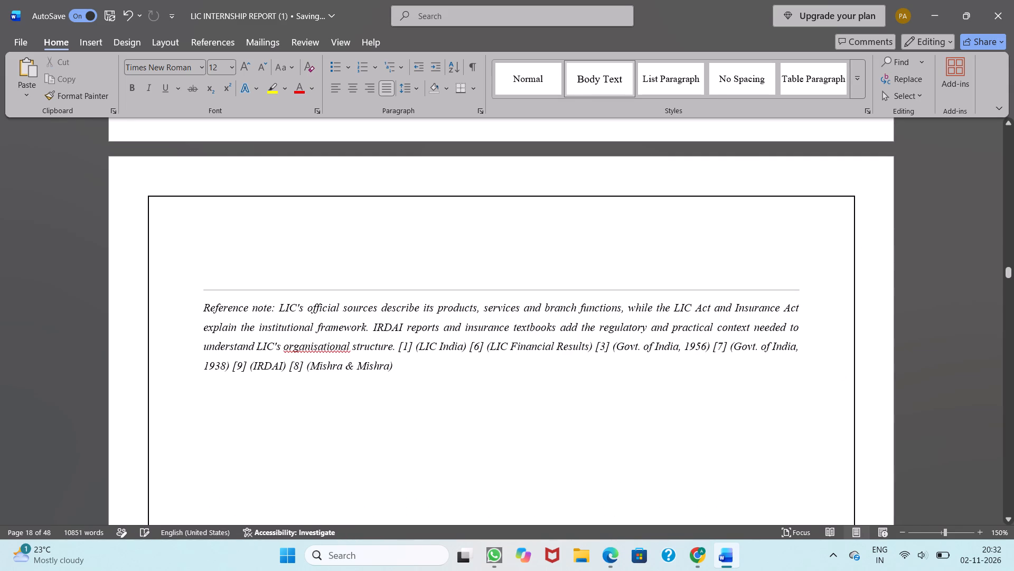
Copy the italic LIC reference note from page 19 and paste it on a new line below the branch office paragraph on page 16.
{"action": "left_click_drag", "start_coordinate": [204, 286], "coordinate": [209, 287]}
{"action": "left_click_drag", "start_coordinate": [209, 287], "coordinate": [403, 372]}
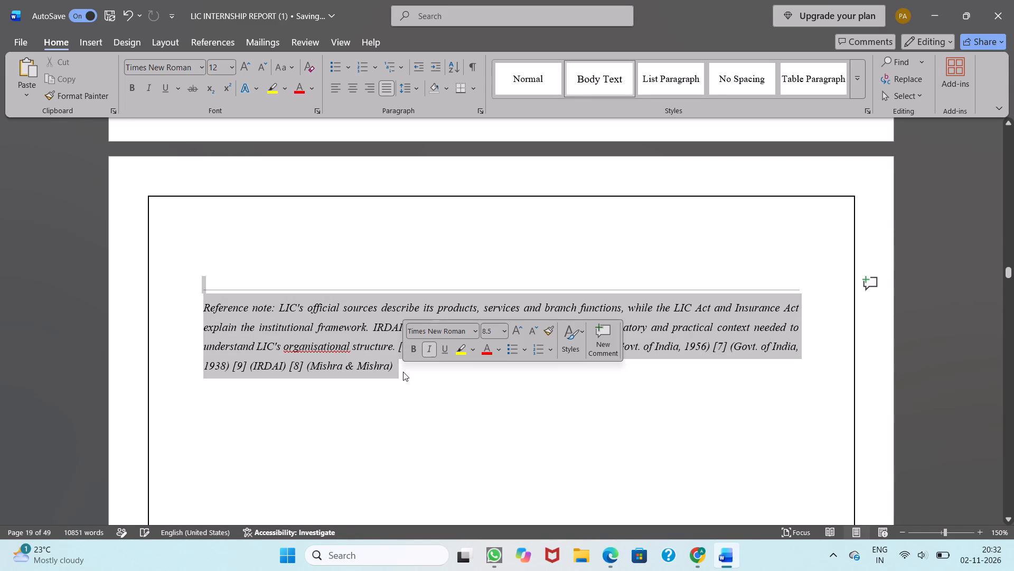
{"action": "key", "text": "ctrl+c"}
{"action": "scroll", "coordinate": [403, 372], "scroll_direction": "up", "scroll_amount": 4}
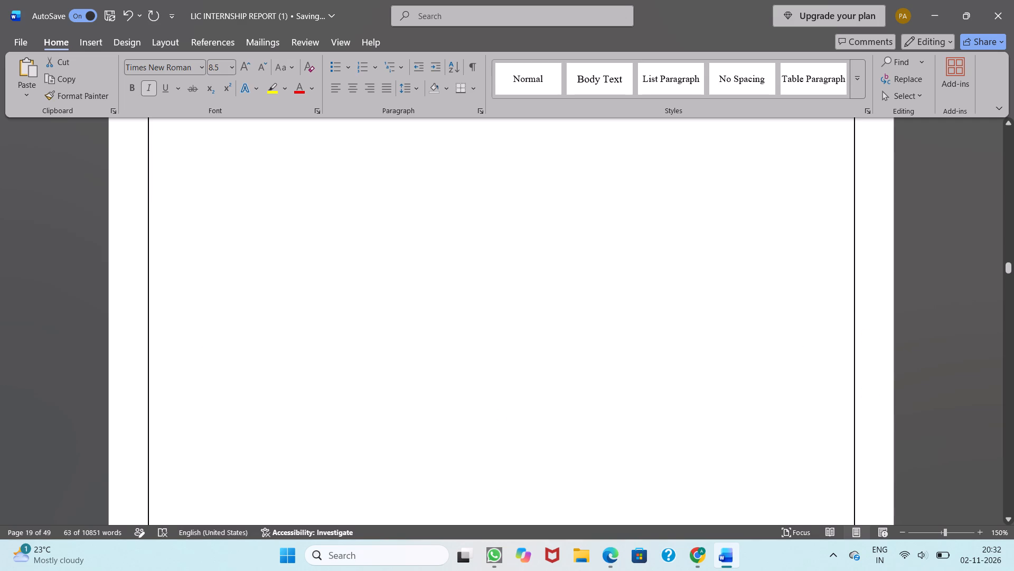
{"action": "scroll", "coordinate": [403, 372], "scroll_direction": "up", "scroll_amount": 7}
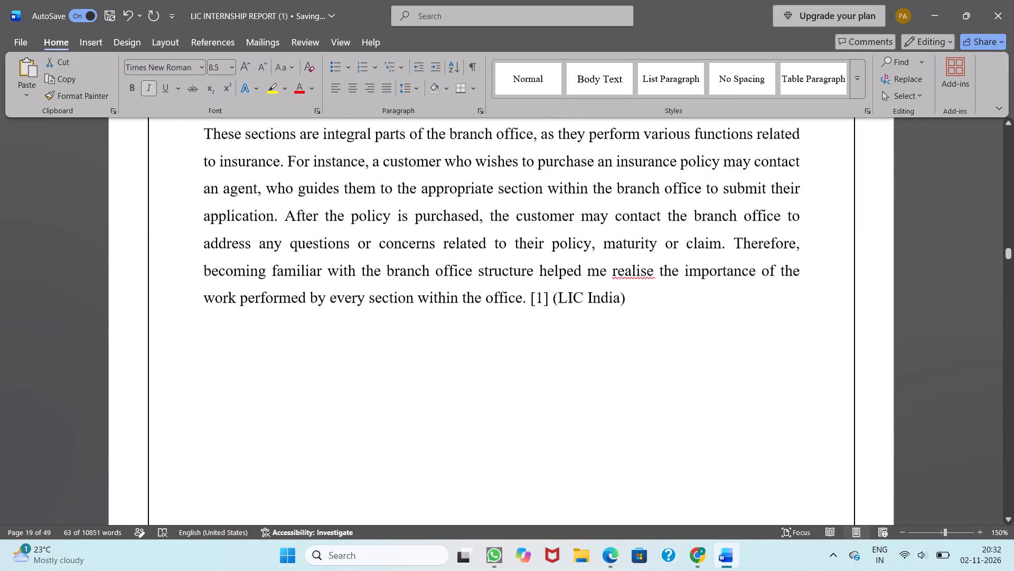
{"action": "left_click", "coordinate": [628, 308]}
{"action": "key", "text": "Return"}
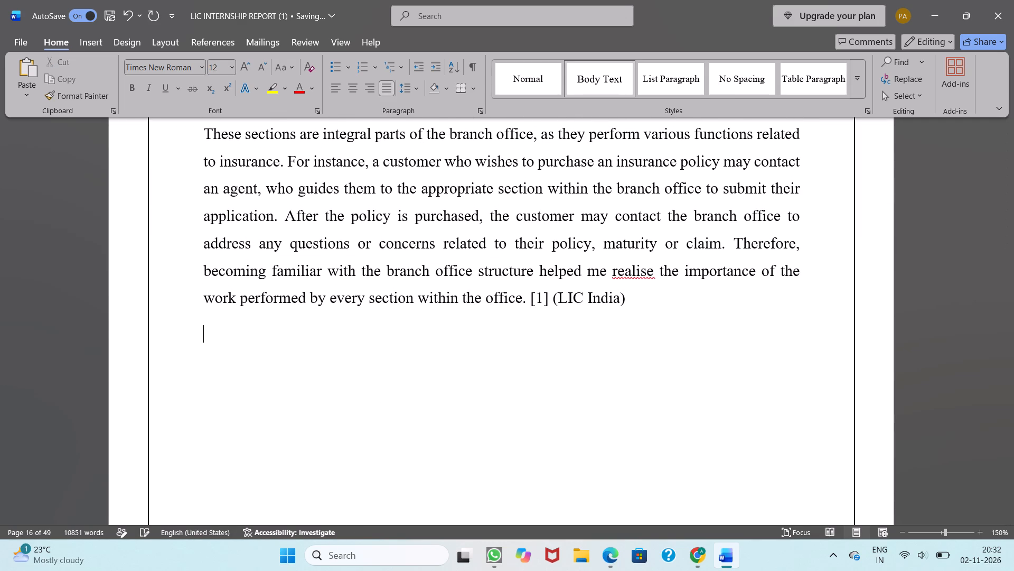
{"action": "key", "text": "ctrl+v"}
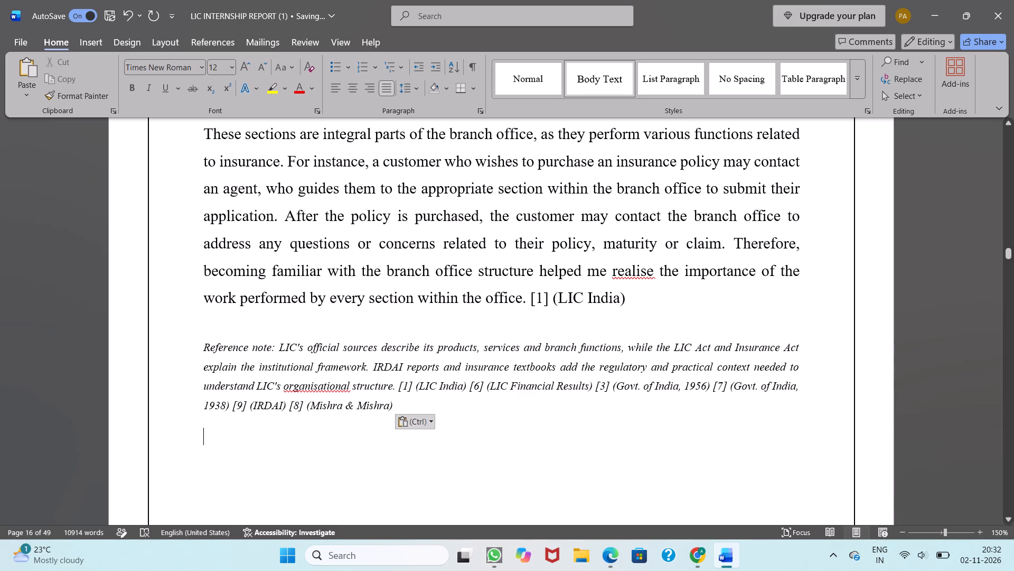
Copy the separator line above the original reference note on page 19 and paste it on a new line below the branch office paragraph on page 16.
{"action": "left_click", "coordinate": [221, 330]}
{"action": "scroll", "coordinate": [221, 330], "scroll_direction": "down", "scroll_amount": 8}
{"action": "scroll", "coordinate": [221, 330], "scroll_direction": "up", "scroll_amount": 1}
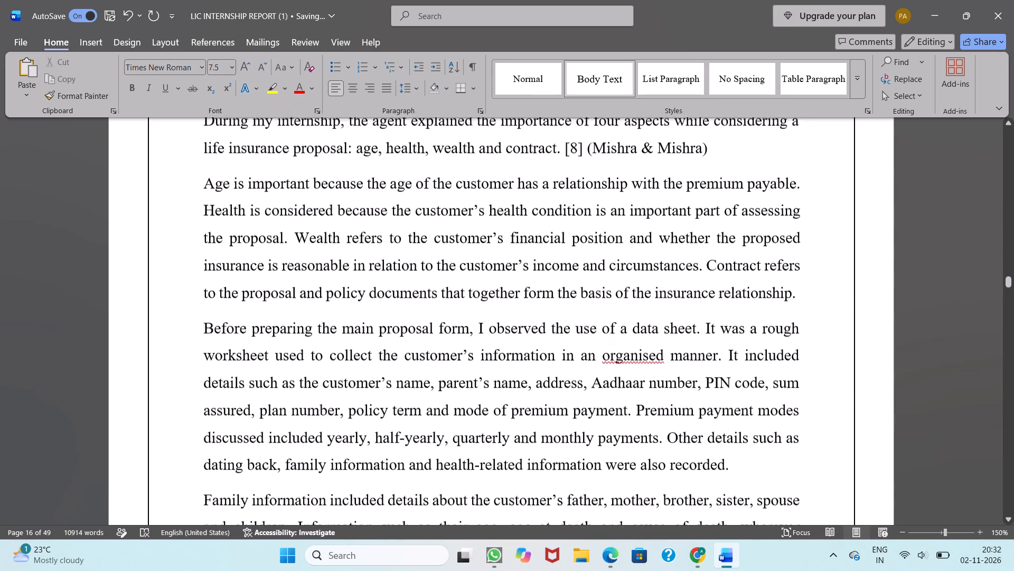
{"action": "scroll", "coordinate": [221, 330], "scroll_direction": "up", "scroll_amount": 5}
{"action": "scroll", "coordinate": [221, 330], "scroll_direction": "down", "scroll_amount": 1}
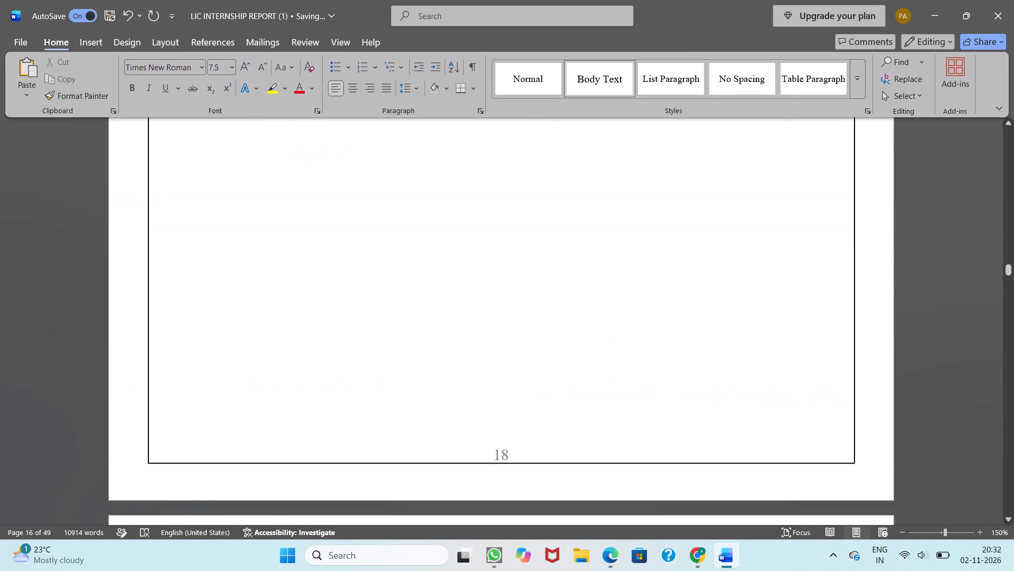
{"action": "scroll", "coordinate": [221, 330], "scroll_direction": "down", "scroll_amount": 1}
{"action": "left_click", "coordinate": [262, 414]}
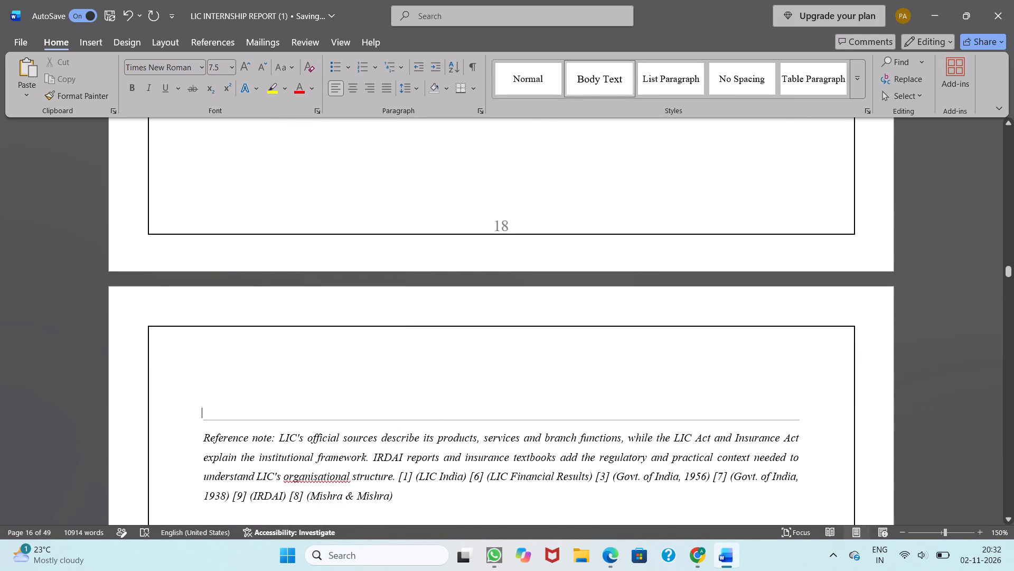
{"action": "left_click", "coordinate": [262, 418]}
{"action": "left_click", "coordinate": [301, 421]}
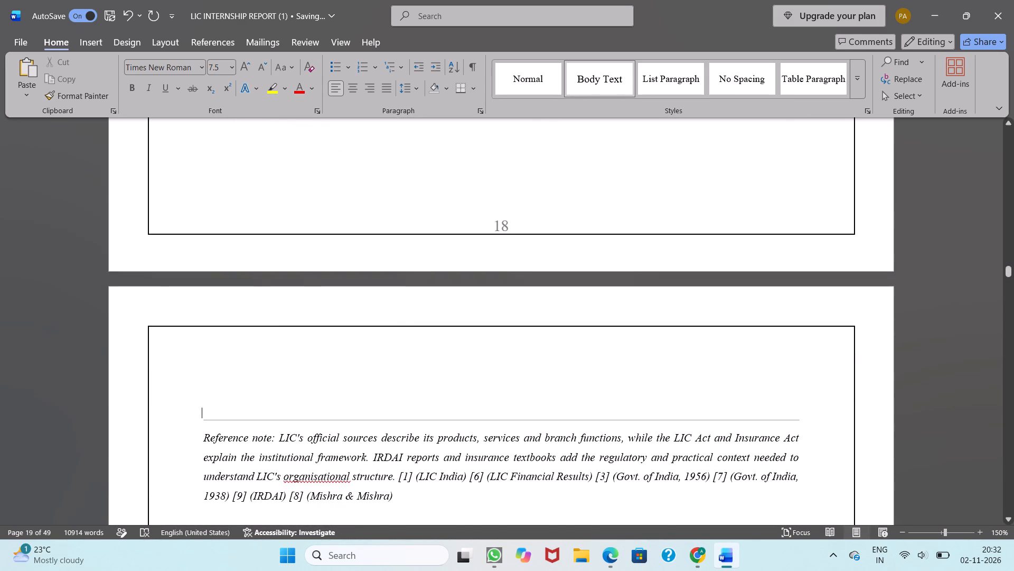
{"action": "left_click", "coordinate": [296, 420]}
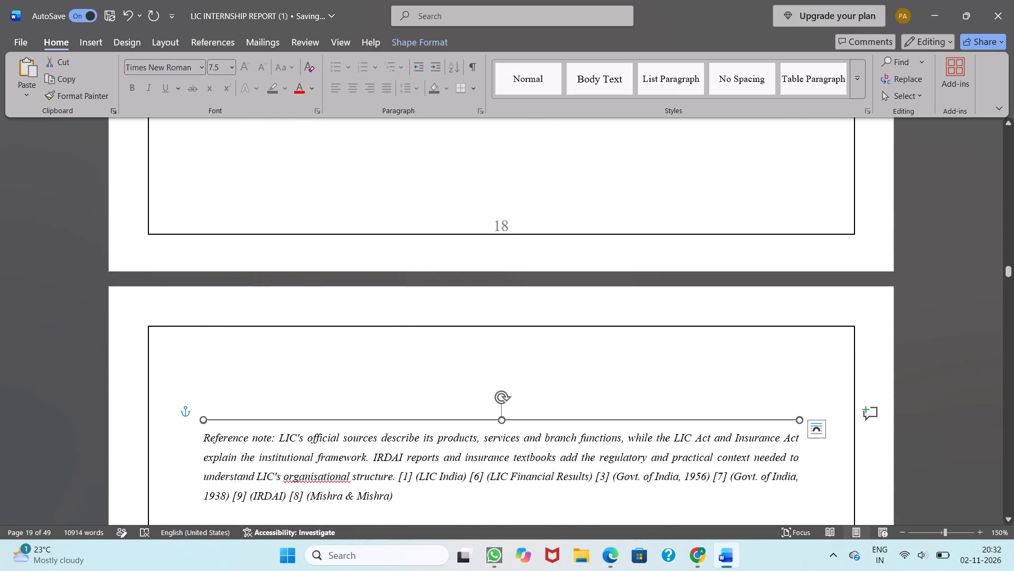
{"action": "key", "text": "ctrl+c"}
{"action": "scroll", "coordinate": [296, 420], "scroll_direction": "up", "scroll_amount": 6}
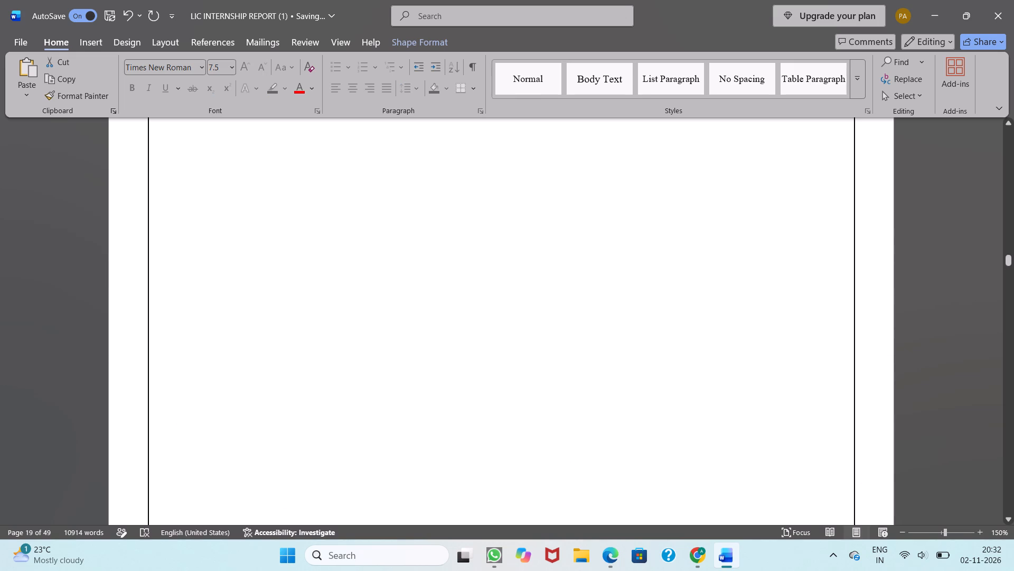
{"action": "scroll", "coordinate": [296, 420], "scroll_direction": "up", "scroll_amount": 4}
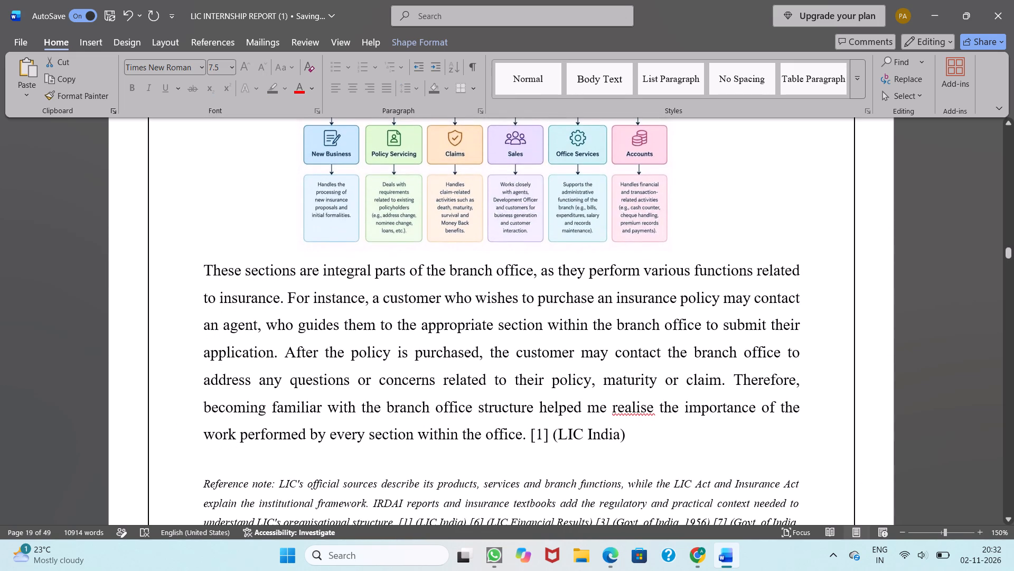
{"action": "left_click", "coordinate": [641, 428]}
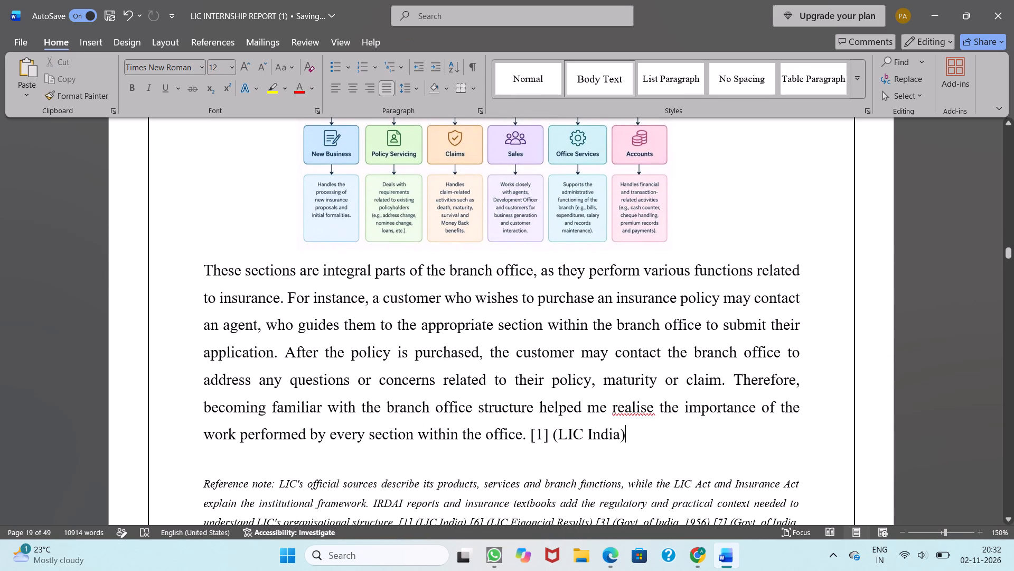
{"action": "key", "text": "Return"}
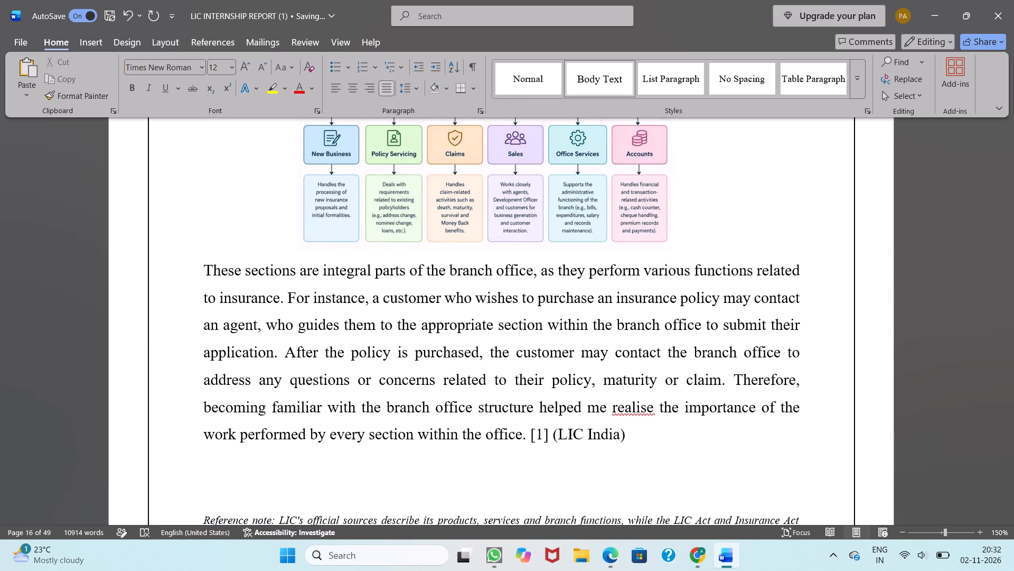
{"action": "key", "text": "ctrl+v"}
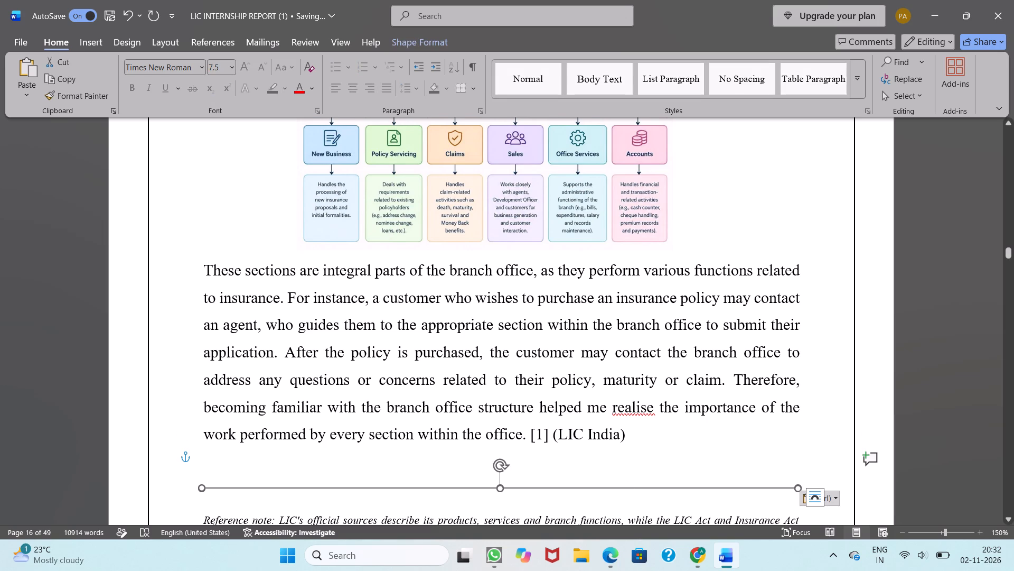
Remove the blank space between the pasted separator line and the italic reference note on page 16.
{"action": "scroll", "coordinate": [393, 510], "scroll_direction": "down", "scroll_amount": 1}
{"action": "left_click", "coordinate": [199, 380]}
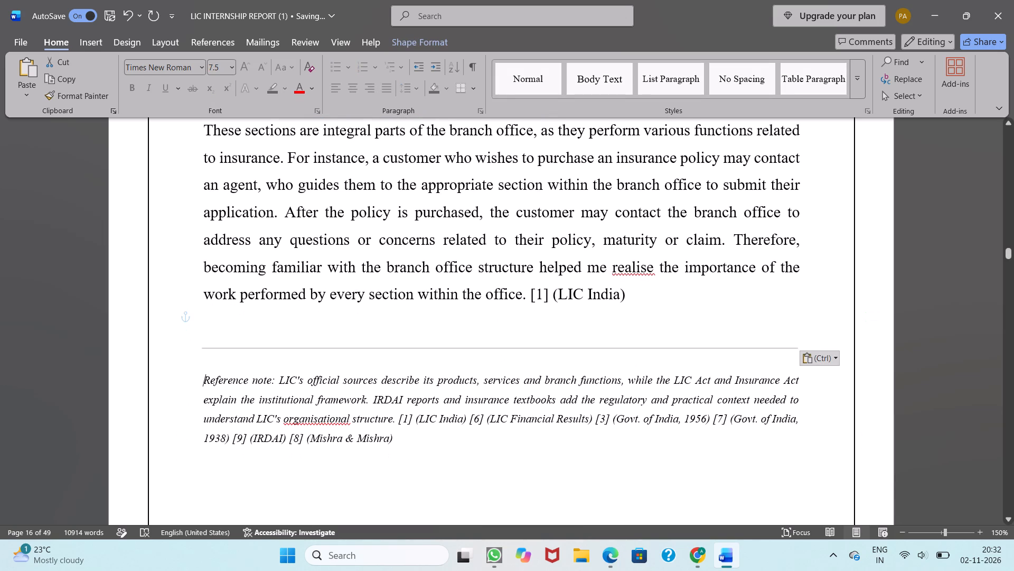
{"action": "key", "text": "BackSpace"}
{"action": "key", "text": "BackSpace"}
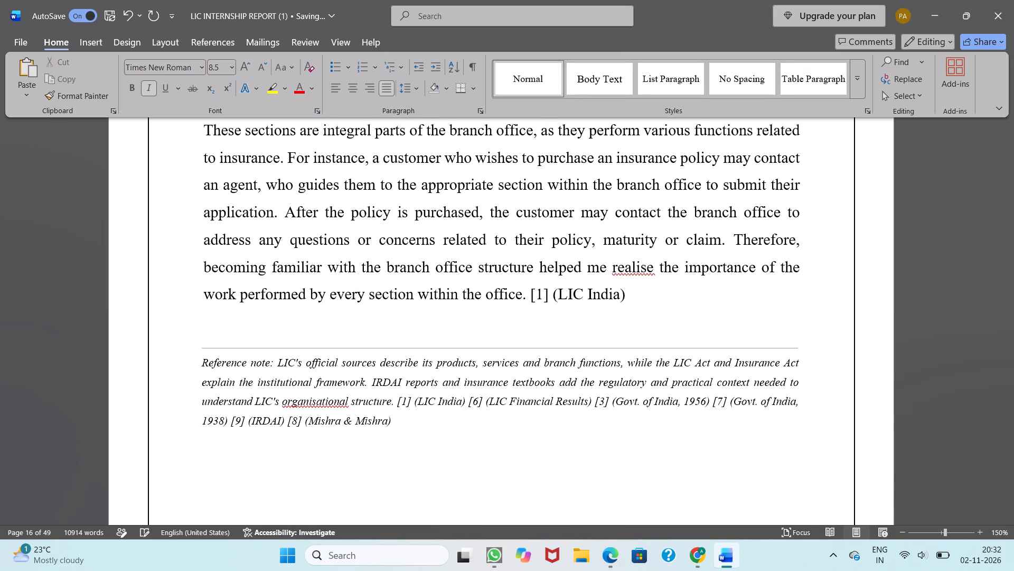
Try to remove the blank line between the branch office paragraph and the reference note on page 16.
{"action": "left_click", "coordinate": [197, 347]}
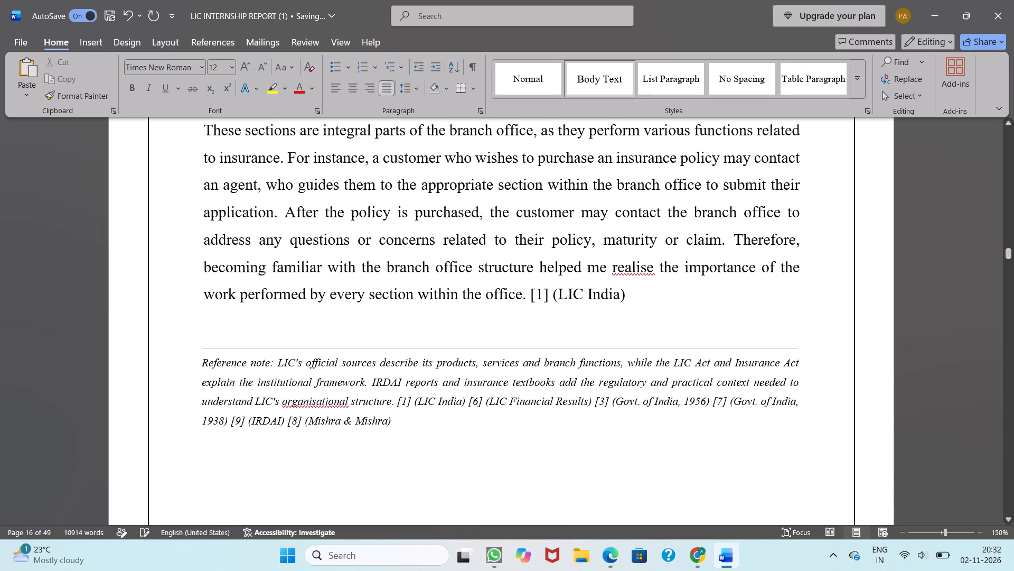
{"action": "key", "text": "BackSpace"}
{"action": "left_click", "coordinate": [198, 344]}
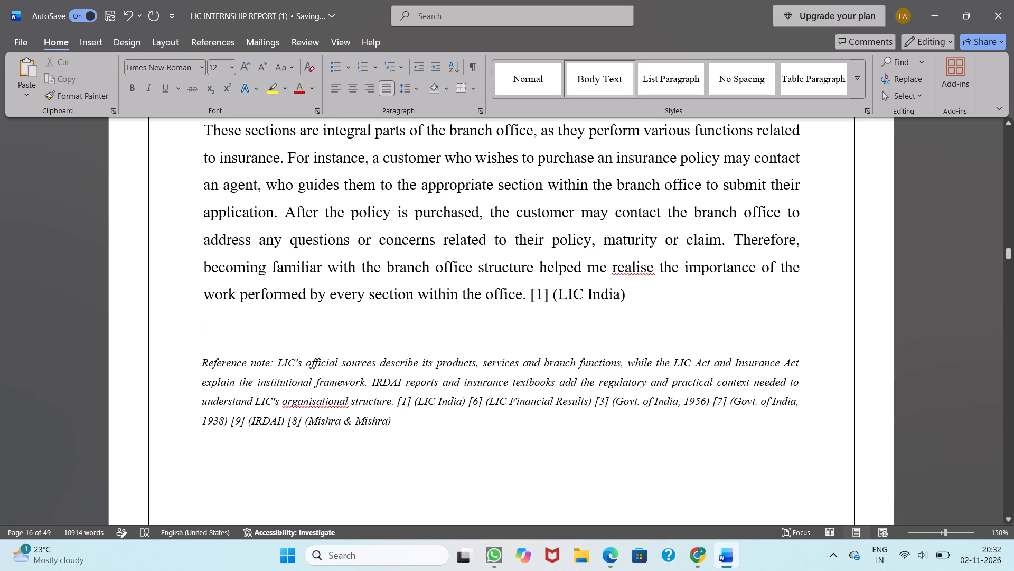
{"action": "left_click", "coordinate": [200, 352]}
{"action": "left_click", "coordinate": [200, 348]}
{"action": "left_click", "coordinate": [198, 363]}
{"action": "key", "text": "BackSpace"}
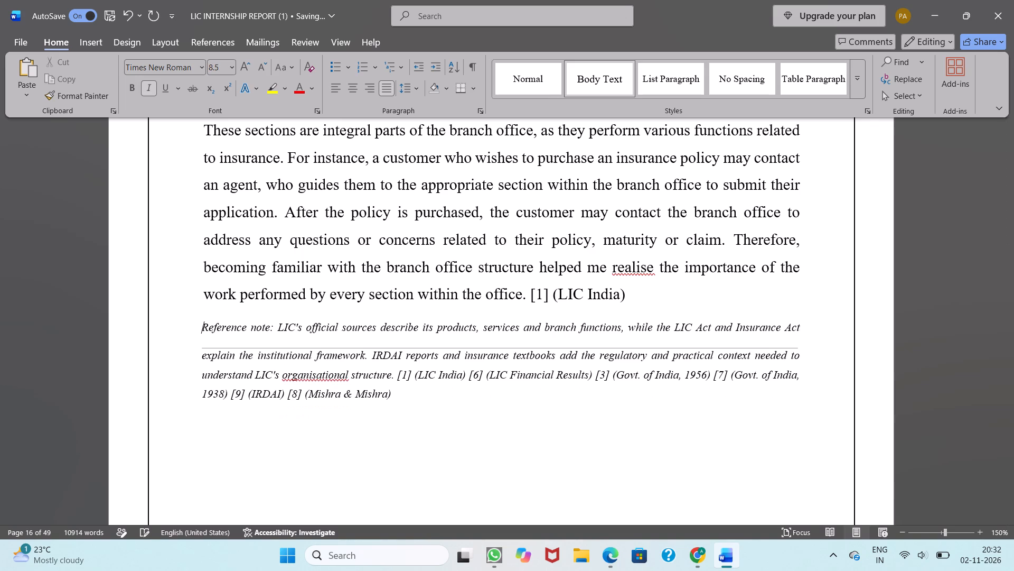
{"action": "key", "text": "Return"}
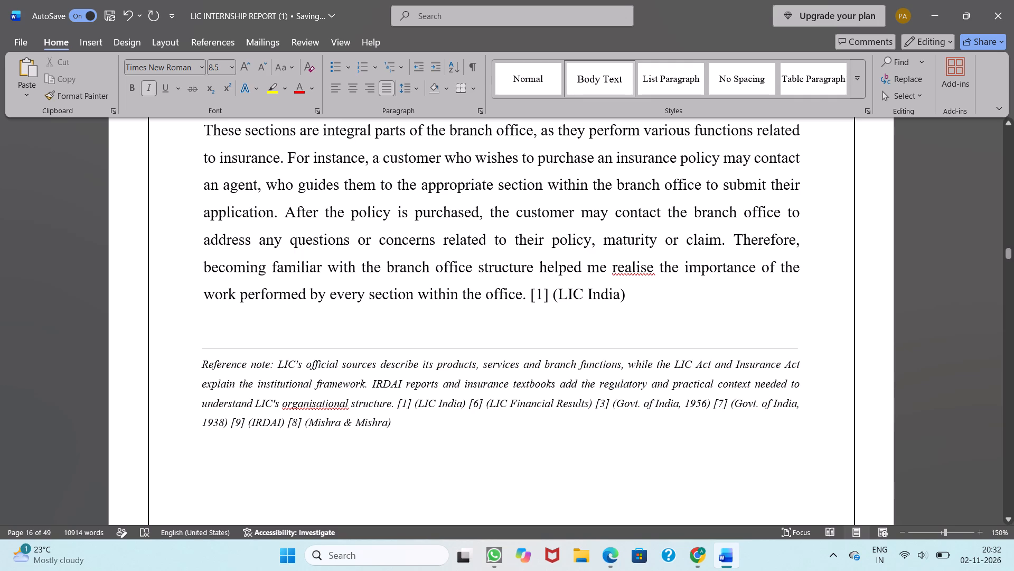
Adjust the page 16 separator line upward toward the branch office paragraph and pull the reference note up directly beneath it.
{"action": "left_click", "coordinate": [205, 347]}
{"action": "left_click", "coordinate": [221, 348]}
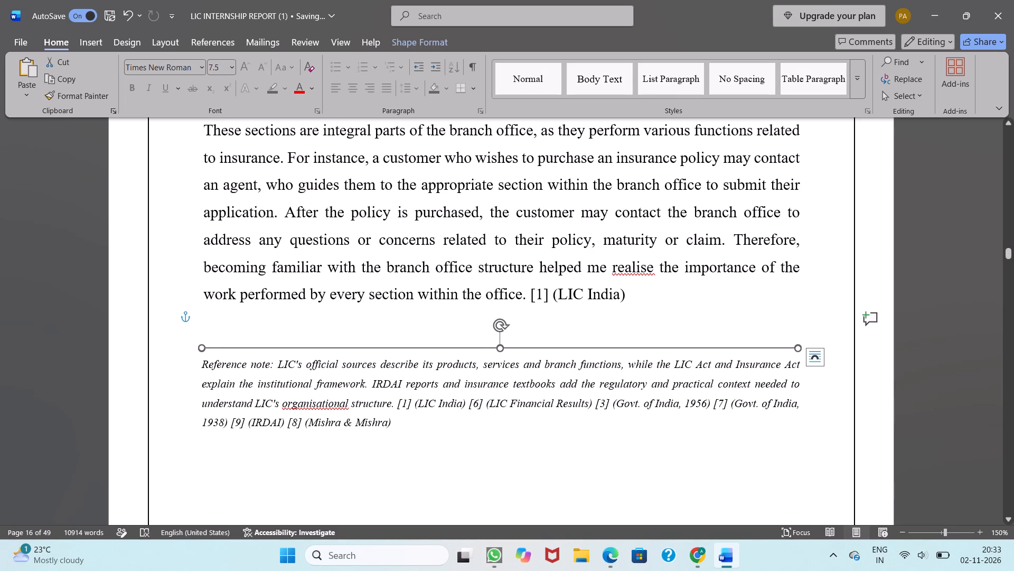
{"action": "left_click_drag", "start_coordinate": [501, 346], "coordinate": [501, 334]}
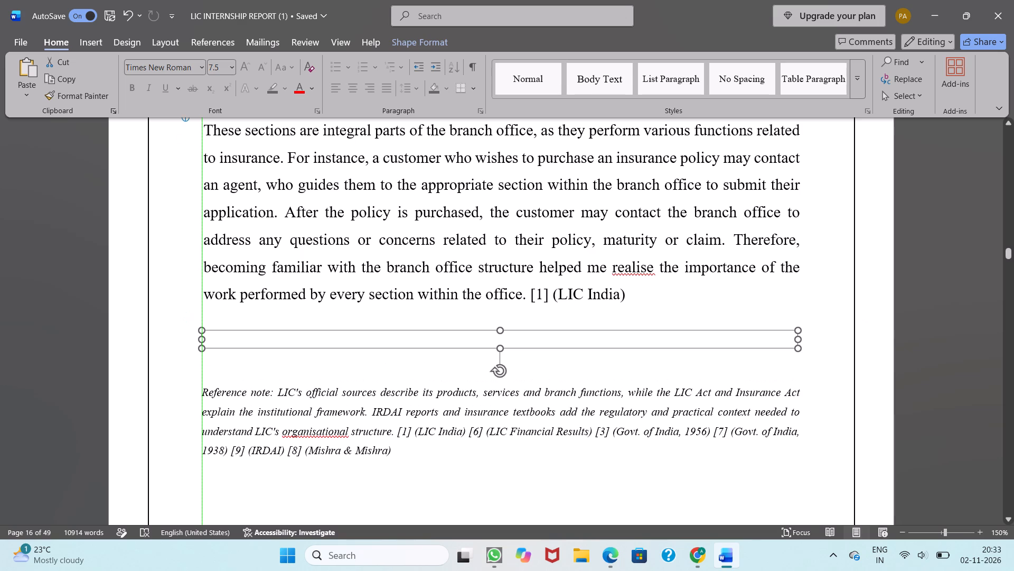
{"action": "left_click_drag", "start_coordinate": [501, 334], "coordinate": [503, 339]}
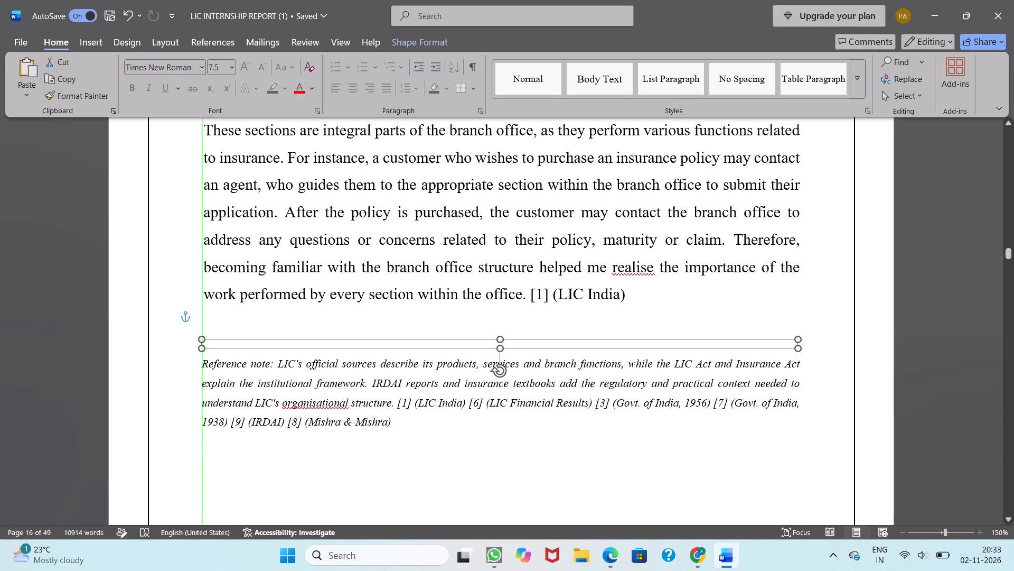
{"action": "left_click_drag", "start_coordinate": [503, 339], "coordinate": [505, 319]}
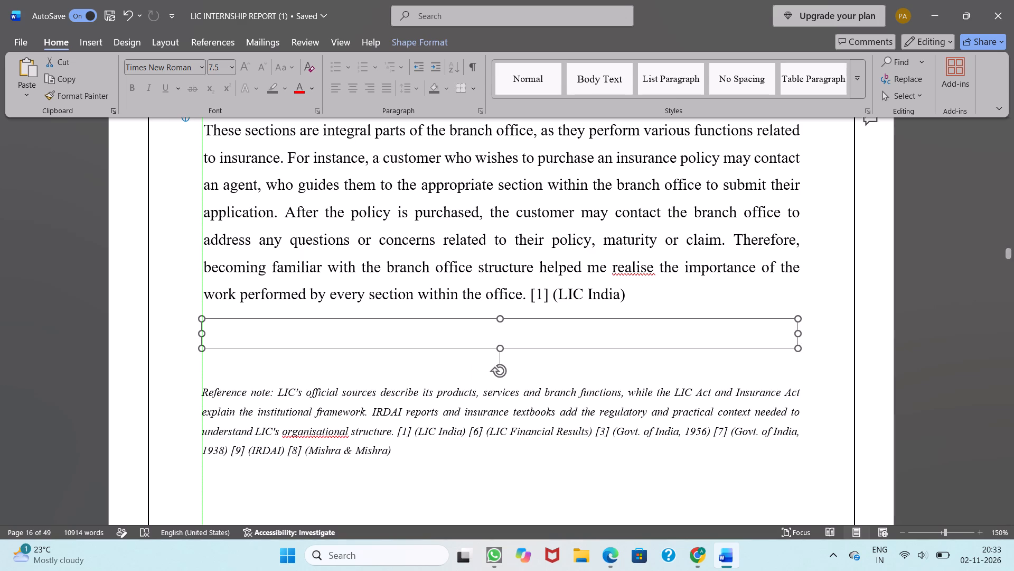
{"action": "left_click", "coordinate": [573, 356]}
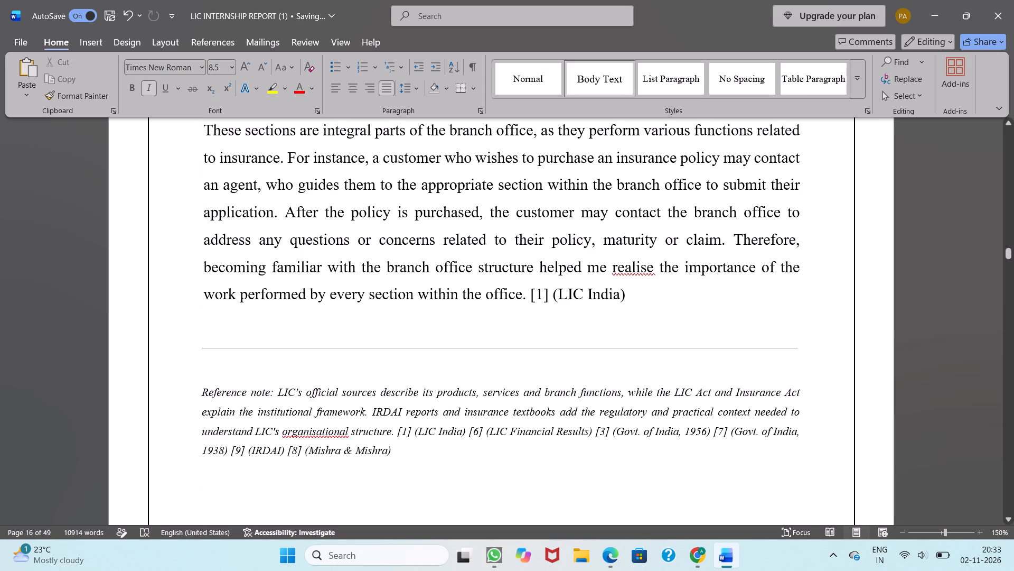
{"action": "left_click", "coordinate": [206, 391]}
{"action": "key", "text": "BackSpace"}
Delete the original italic LIC reference note text at the top of page 19.
{"action": "scroll", "coordinate": [206, 391], "scroll_direction": "up", "scroll_amount": 1}
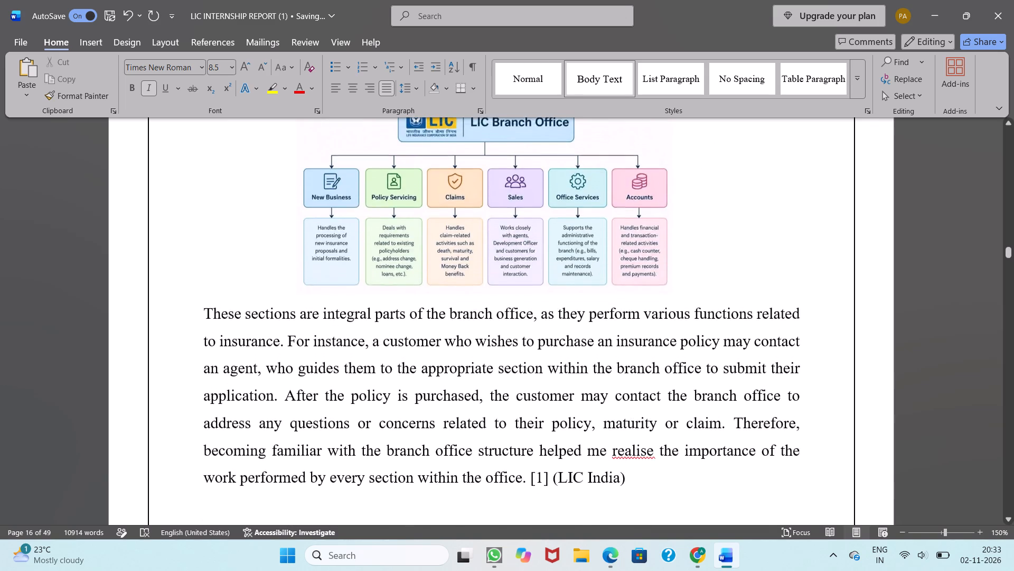
{"action": "scroll", "coordinate": [206, 391], "scroll_direction": "down", "scroll_amount": 1}
{"action": "scroll", "coordinate": [206, 391], "scroll_direction": "down", "scroll_amount": 1, "text": "ctrl"}
{"action": "scroll", "coordinate": [206, 391], "scroll_direction": "up", "scroll_amount": 2}
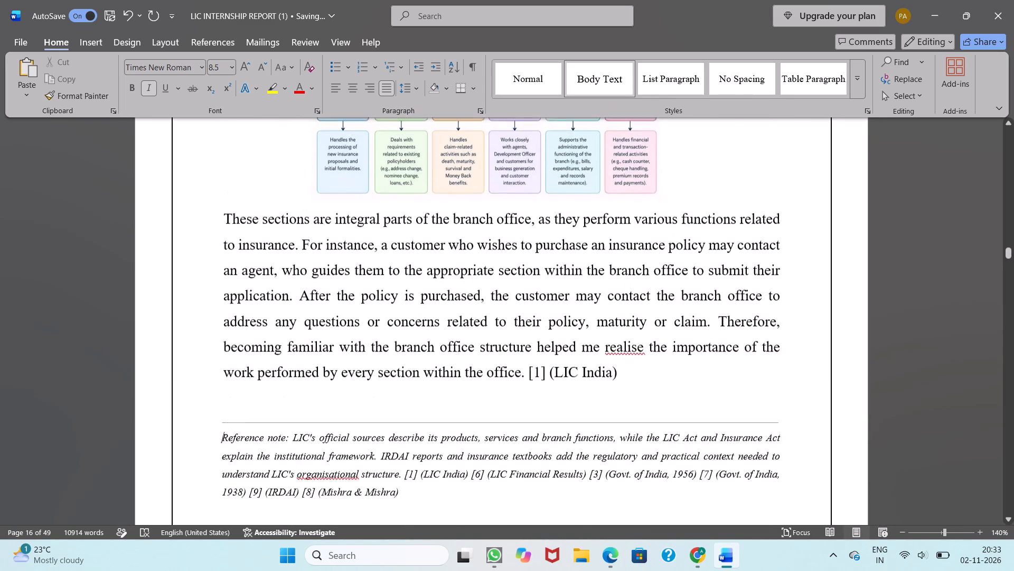
{"action": "scroll", "coordinate": [206, 391], "scroll_direction": "down", "scroll_amount": 4}
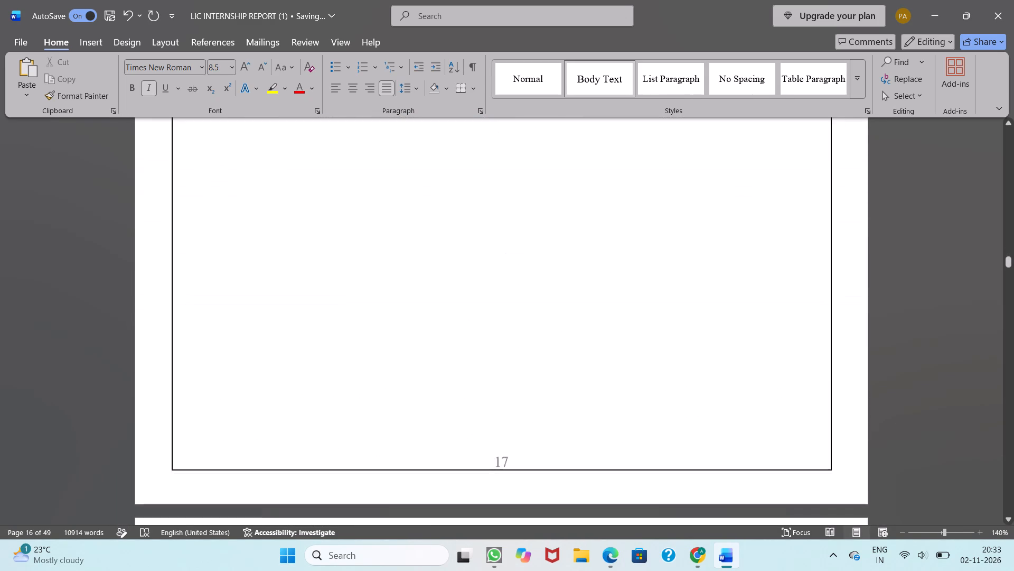
{"action": "scroll", "coordinate": [206, 391], "scroll_direction": "down", "scroll_amount": 1}
{"action": "scroll", "coordinate": [206, 391], "scroll_direction": "up", "scroll_amount": 1}
{"action": "scroll", "coordinate": [206, 391], "scroll_direction": "down", "scroll_amount": 1}
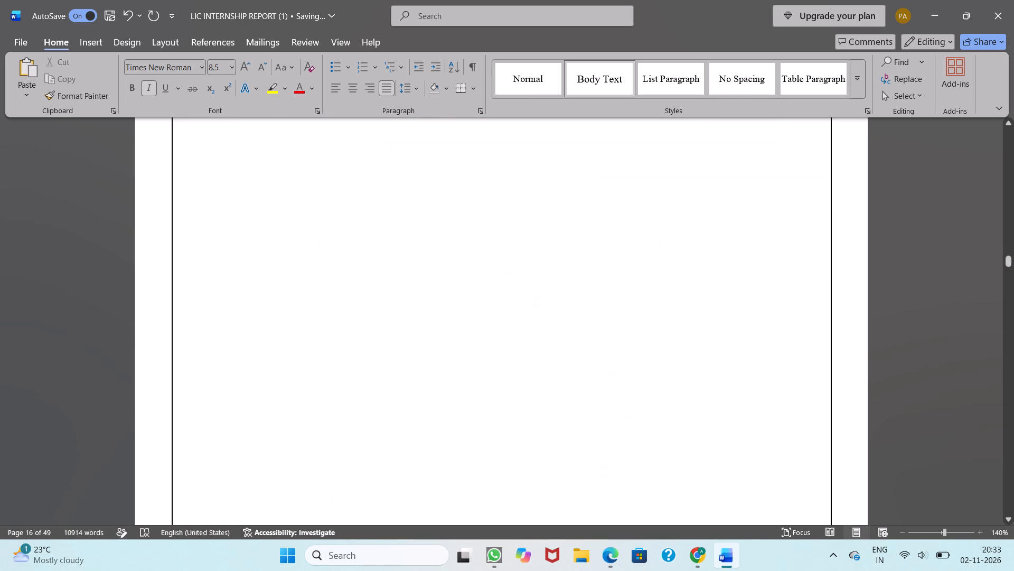
{"action": "scroll", "coordinate": [206, 391], "scroll_direction": "down", "scroll_amount": 2, "text": "ctrl"}
{"action": "scroll", "coordinate": [206, 391], "scroll_direction": "up", "scroll_amount": 1}
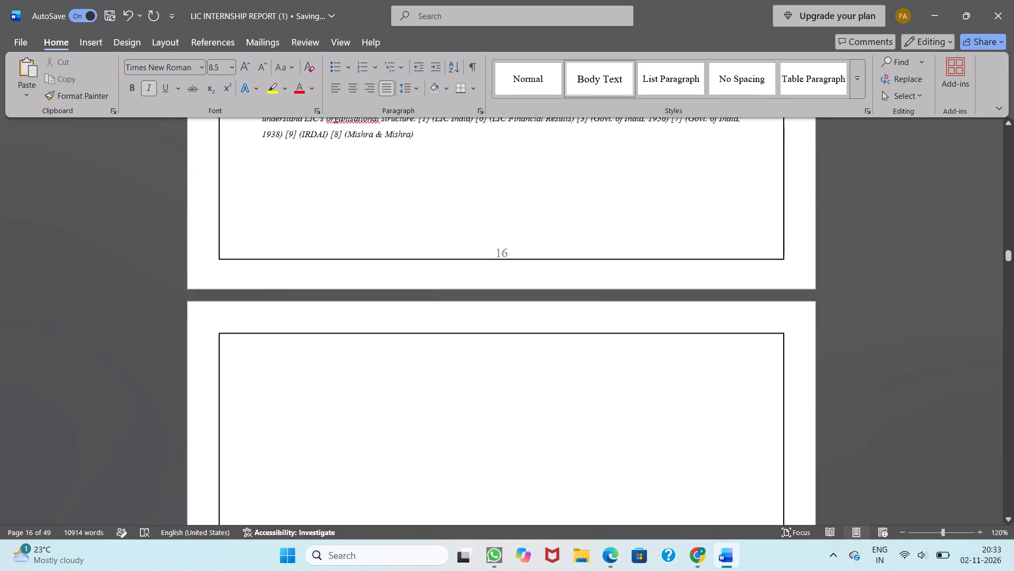
{"action": "scroll", "coordinate": [206, 391], "scroll_direction": "down", "scroll_amount": 2}
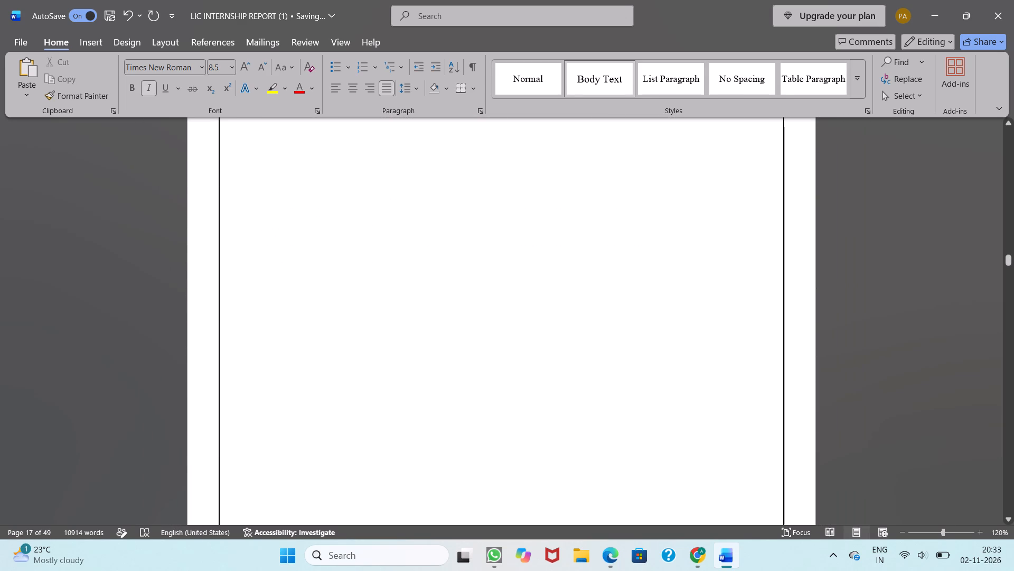
{"action": "scroll", "coordinate": [206, 391], "scroll_direction": "down", "scroll_amount": 1}
{"action": "scroll", "coordinate": [322, 352], "scroll_direction": "down", "scroll_amount": 3}
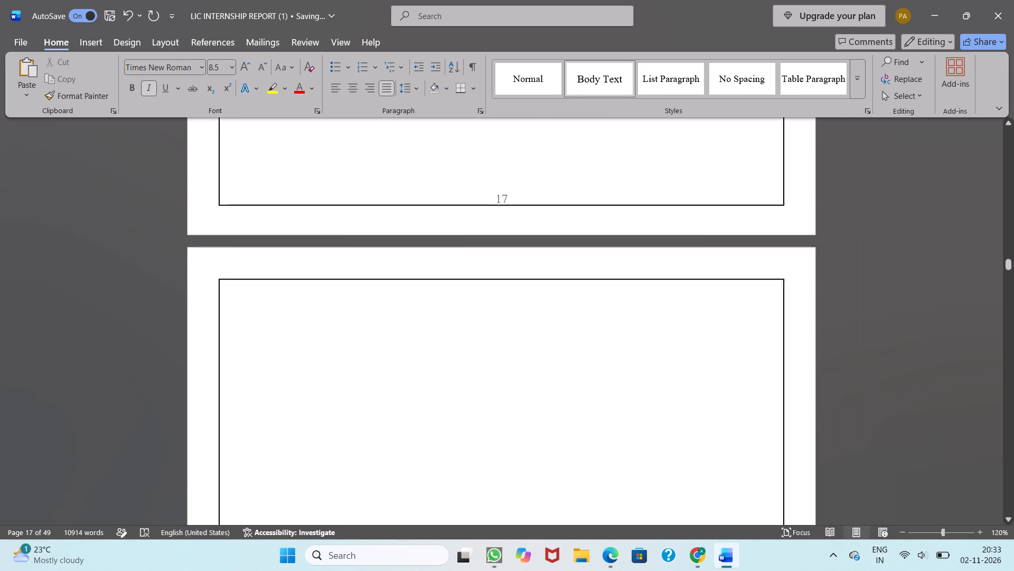
{"action": "scroll", "coordinate": [322, 352], "scroll_direction": "down", "scroll_amount": 4}
{"action": "scroll", "coordinate": [322, 352], "scroll_direction": "up", "scroll_amount": 1}
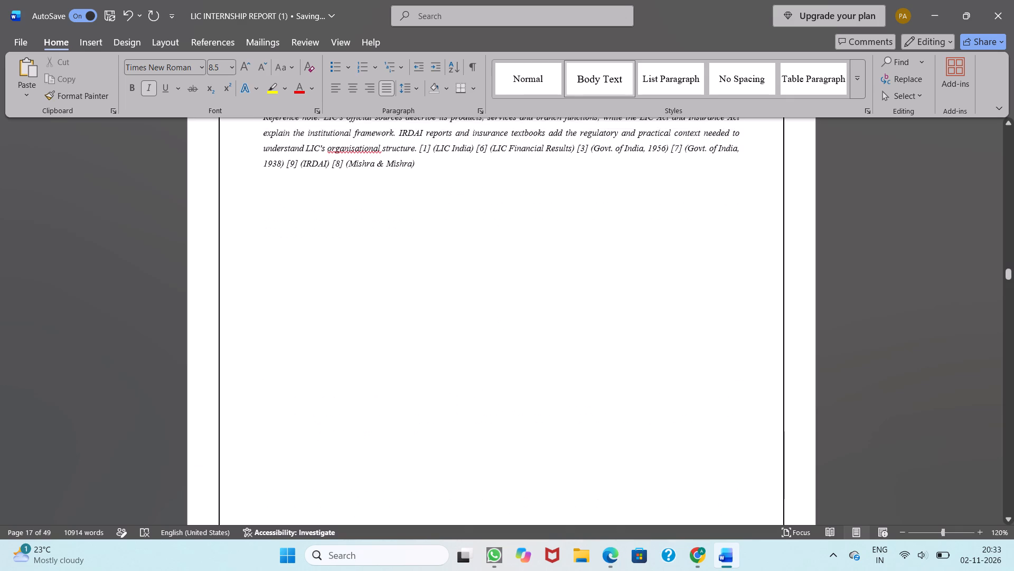
{"action": "scroll", "coordinate": [322, 382], "scroll_direction": "up", "scroll_amount": 1}
{"action": "left_click_drag", "start_coordinate": [263, 299], "coordinate": [428, 356]}
{"action": "key", "text": "BackSpace"}
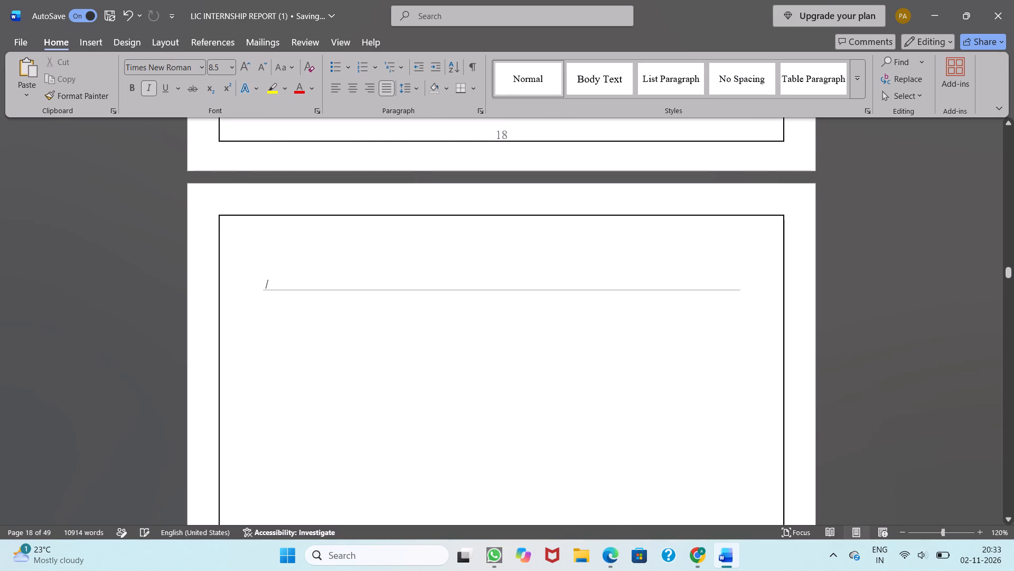
Try to delete the leftover separator line at the top of page 19.
{"action": "left_click", "coordinate": [641, 292]}
{"action": "left_click", "coordinate": [621, 287]}
{"action": "left_click", "coordinate": [619, 289]}
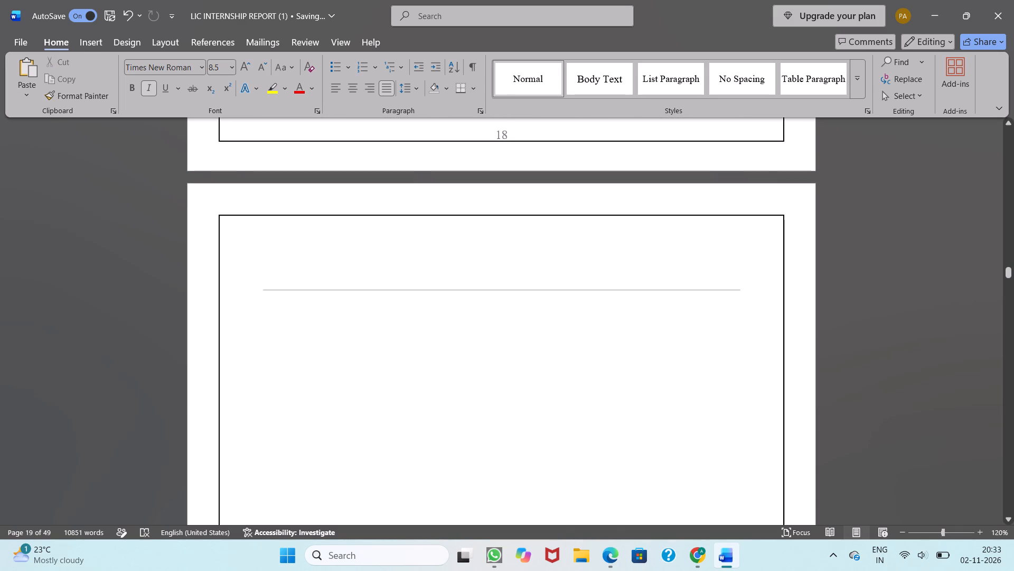
{"action": "left_click", "coordinate": [525, 288]}
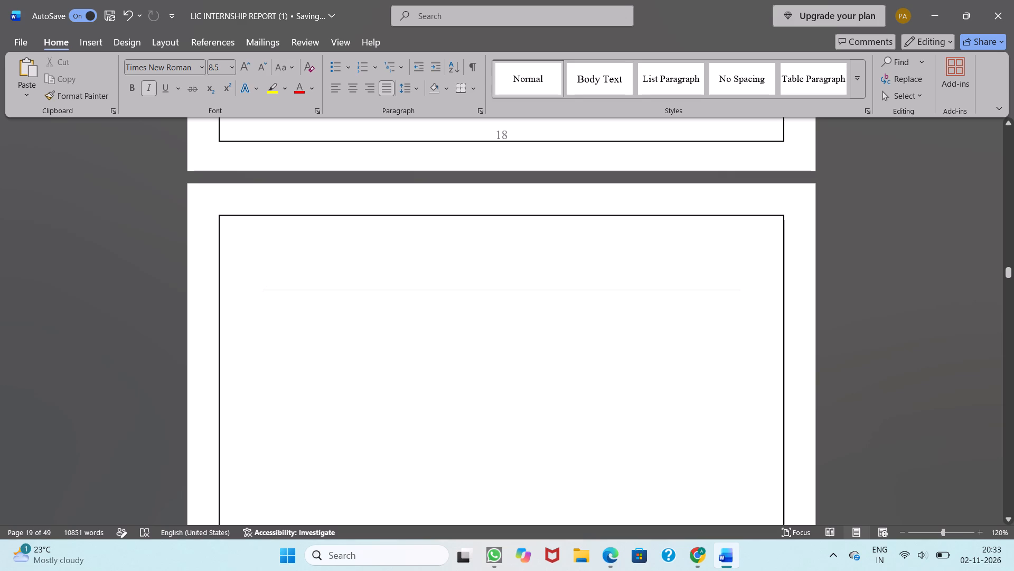
{"action": "left_click", "coordinate": [361, 287]}
{"action": "double_click", "coordinate": [356, 291]}
{"action": "left_click_drag", "start_coordinate": [356, 291], "coordinate": [276, 289]}
{"action": "left_click", "coordinate": [276, 289]}
{"action": "left_click", "coordinate": [276, 289]}
{"action": "key", "text": "BackSpace"}
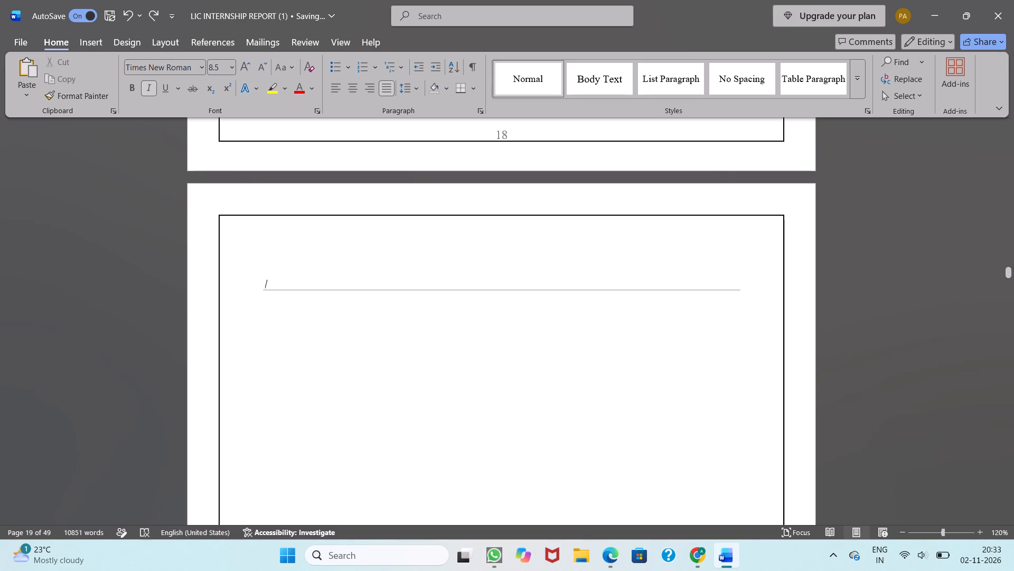
Examine the separator line and reference note on page 16 and the blank pages that follow.
{"action": "scroll", "coordinate": [470, 323], "scroll_direction": "up", "scroll_amount": 2}
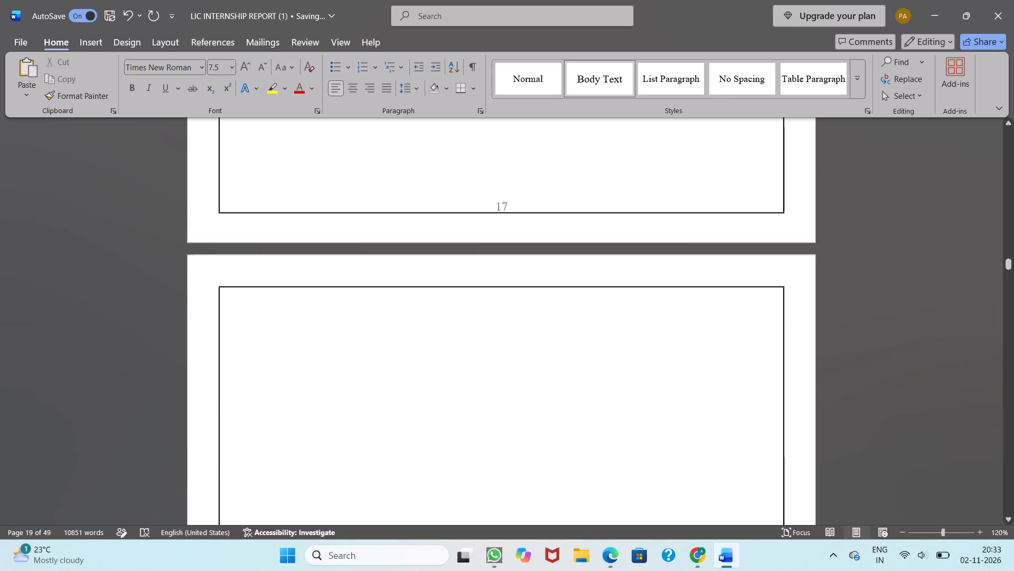
{"action": "scroll", "coordinate": [470, 323], "scroll_direction": "up", "scroll_amount": 4}
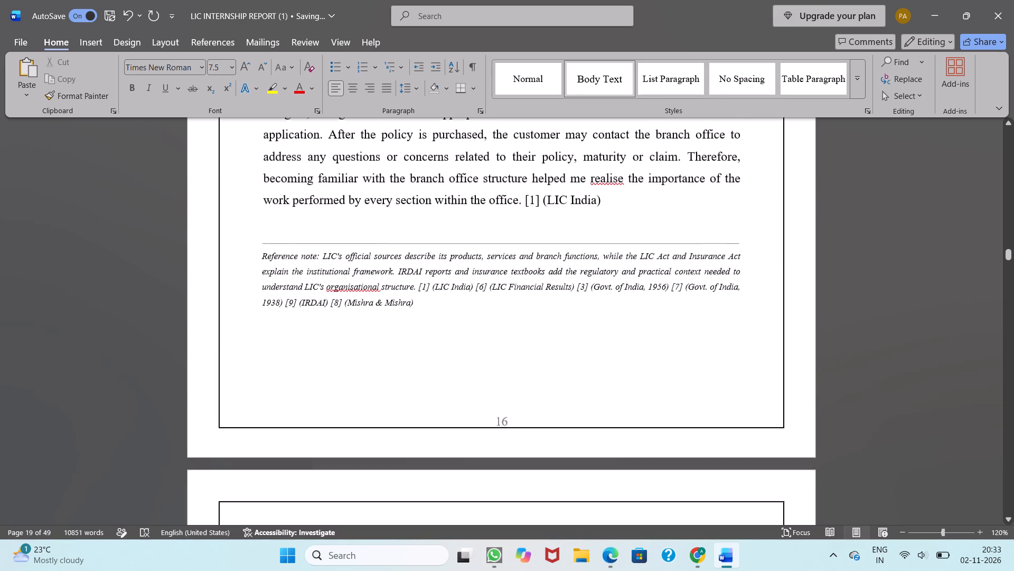
{"action": "left_click", "coordinate": [365, 248]}
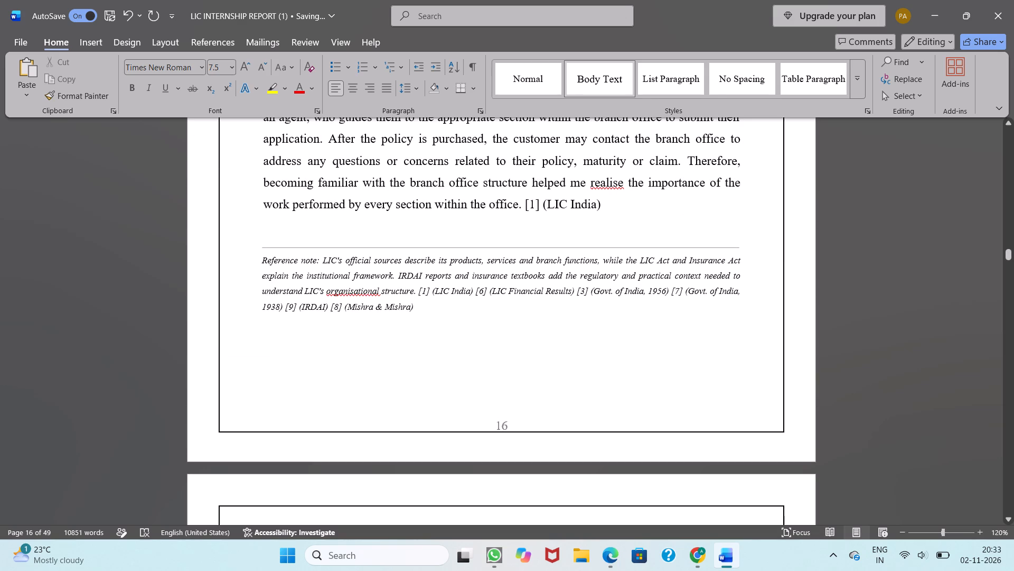
{"action": "left_click", "coordinate": [373, 244]}
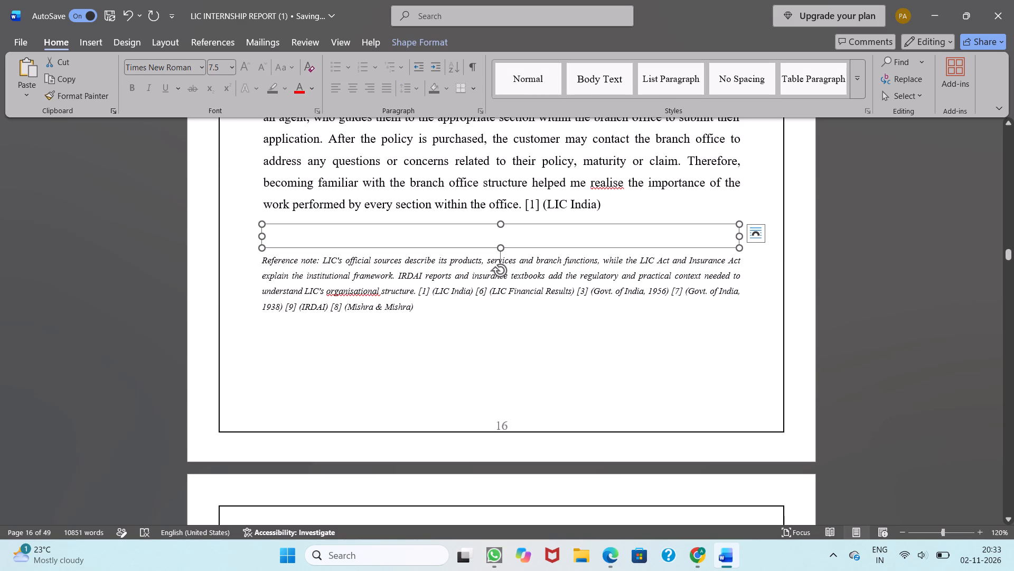
{"action": "left_click", "coordinate": [375, 246]}
{"action": "left_click", "coordinate": [395, 352]}
{"action": "scroll", "coordinate": [395, 352], "scroll_direction": "down", "scroll_amount": 5}
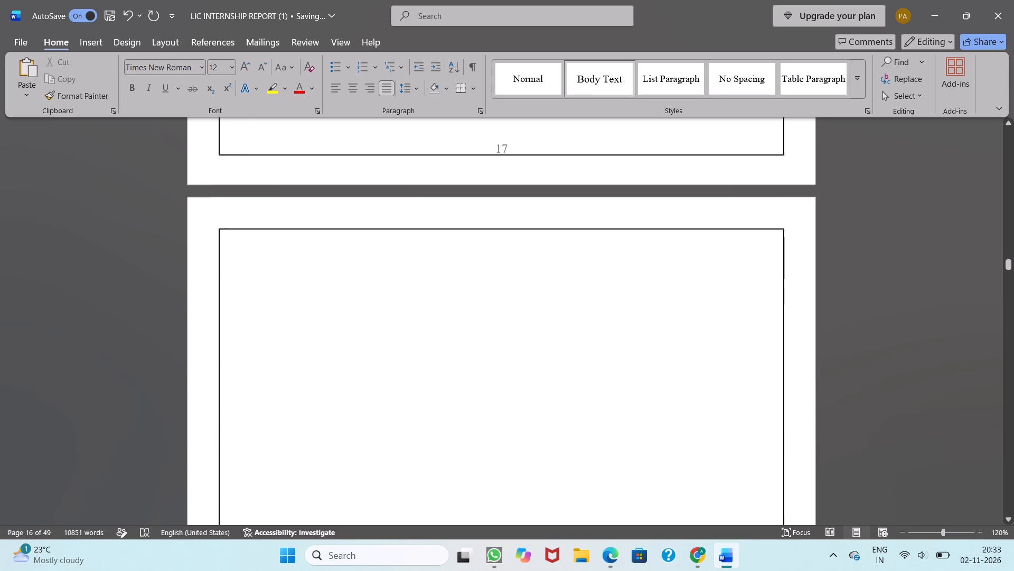
{"action": "scroll", "coordinate": [395, 352], "scroll_direction": "down", "scroll_amount": 5}
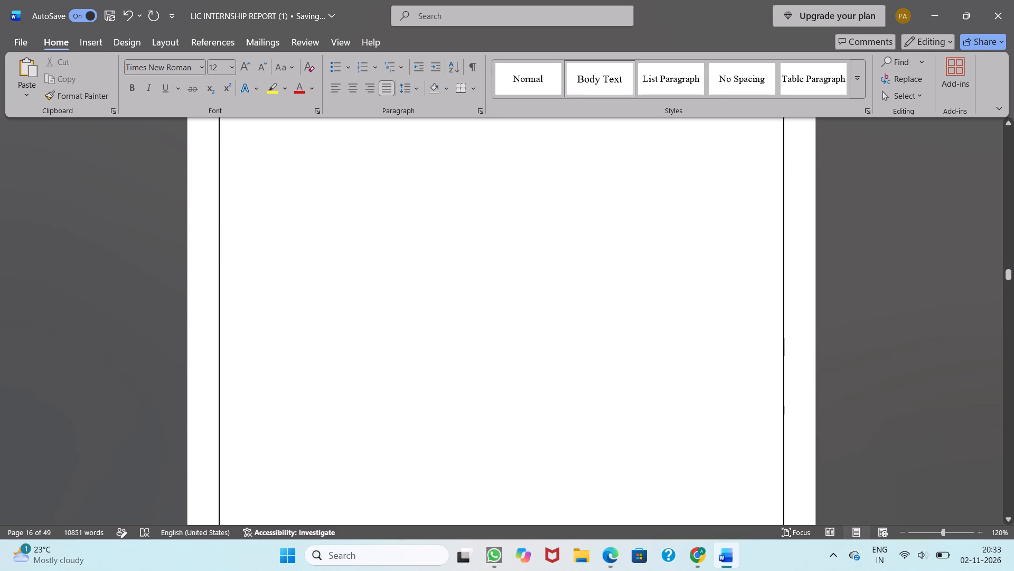
{"action": "scroll", "coordinate": [395, 352], "scroll_direction": "down", "scroll_amount": 3}
{"action": "scroll", "coordinate": [395, 352], "scroll_direction": "up", "scroll_amount": 7}
{"action": "scroll", "coordinate": [395, 352], "scroll_direction": "down", "scroll_amount": 2}
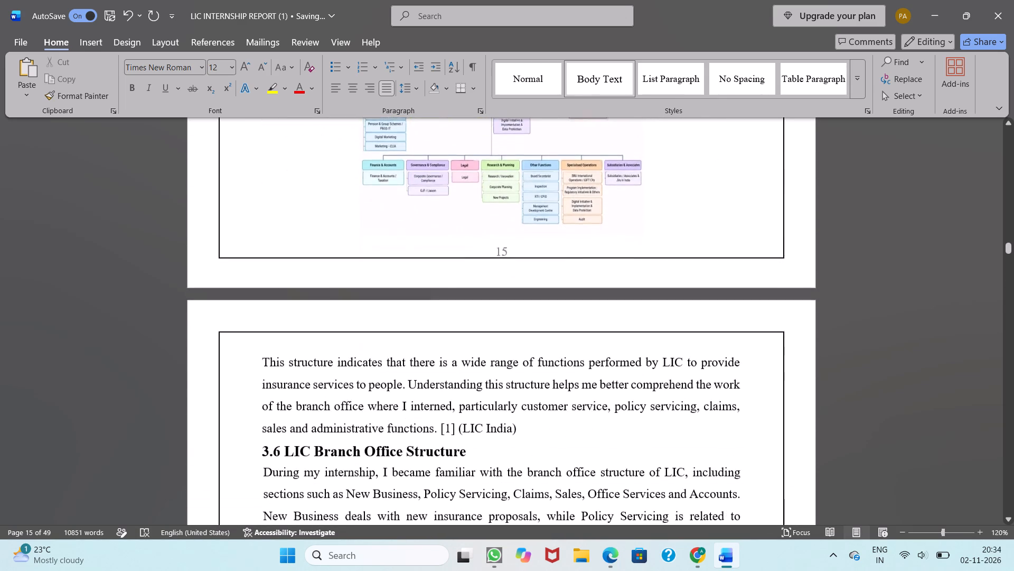
{"action": "scroll", "coordinate": [395, 352], "scroll_direction": "down", "scroll_amount": 2}
{"action": "scroll", "coordinate": [395, 352], "scroll_direction": "up", "scroll_amount": 1}
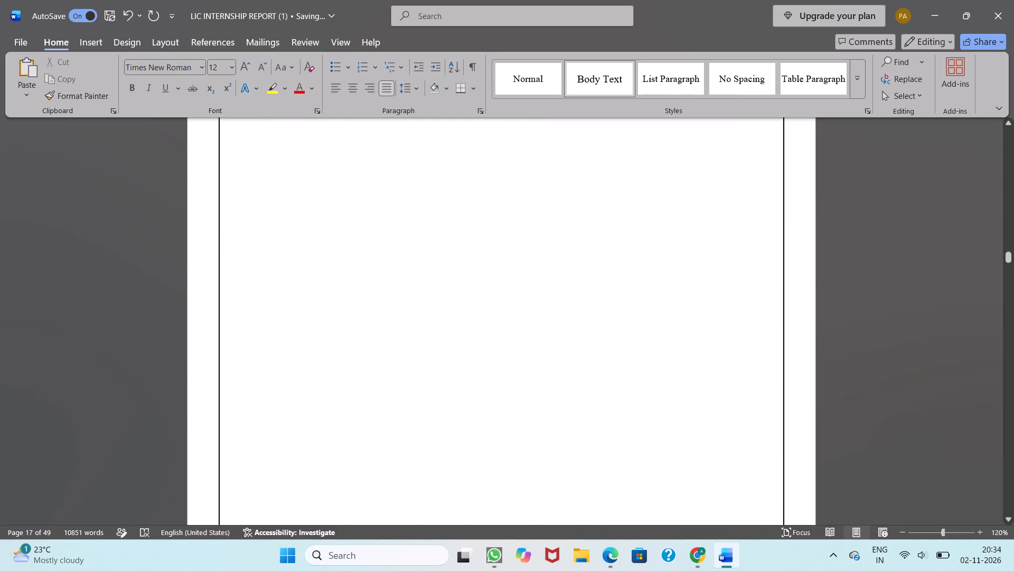
{"action": "scroll", "coordinate": [395, 352], "scroll_direction": "up", "scroll_amount": 1}
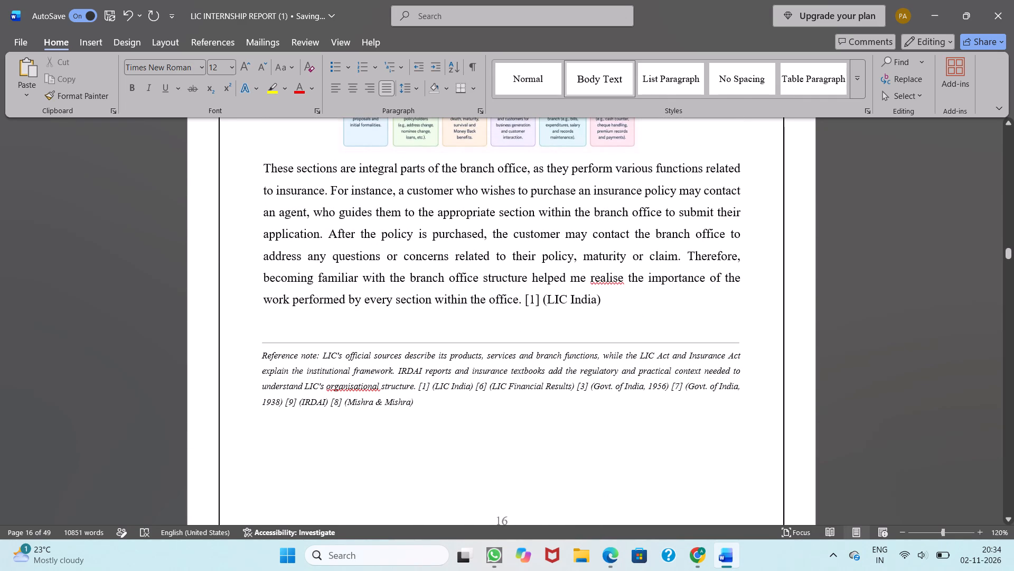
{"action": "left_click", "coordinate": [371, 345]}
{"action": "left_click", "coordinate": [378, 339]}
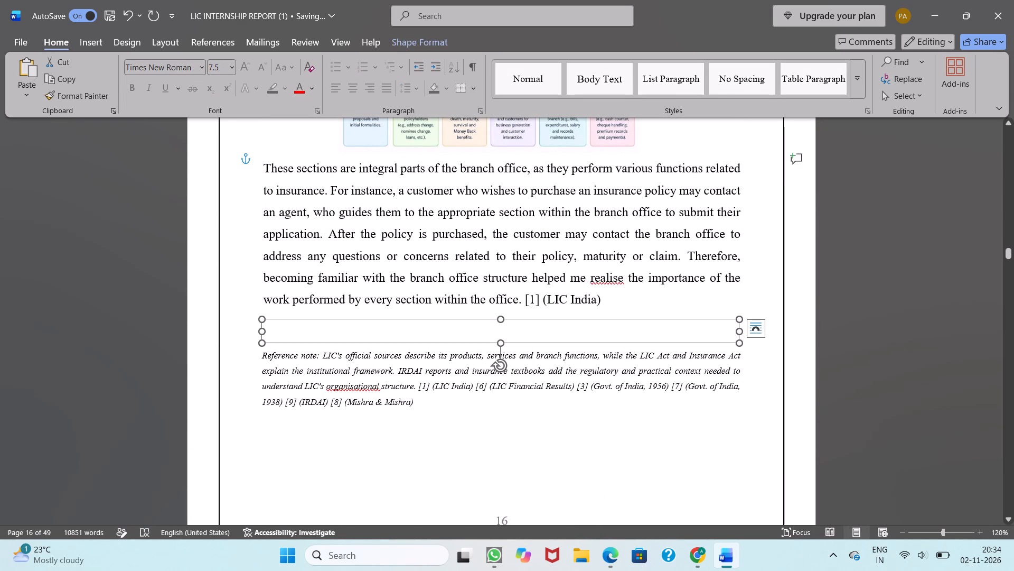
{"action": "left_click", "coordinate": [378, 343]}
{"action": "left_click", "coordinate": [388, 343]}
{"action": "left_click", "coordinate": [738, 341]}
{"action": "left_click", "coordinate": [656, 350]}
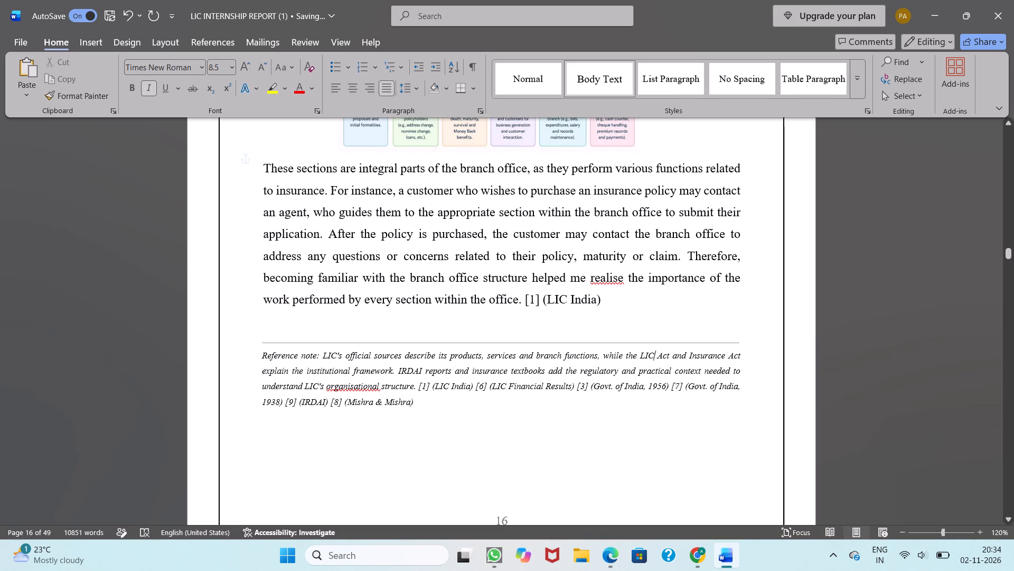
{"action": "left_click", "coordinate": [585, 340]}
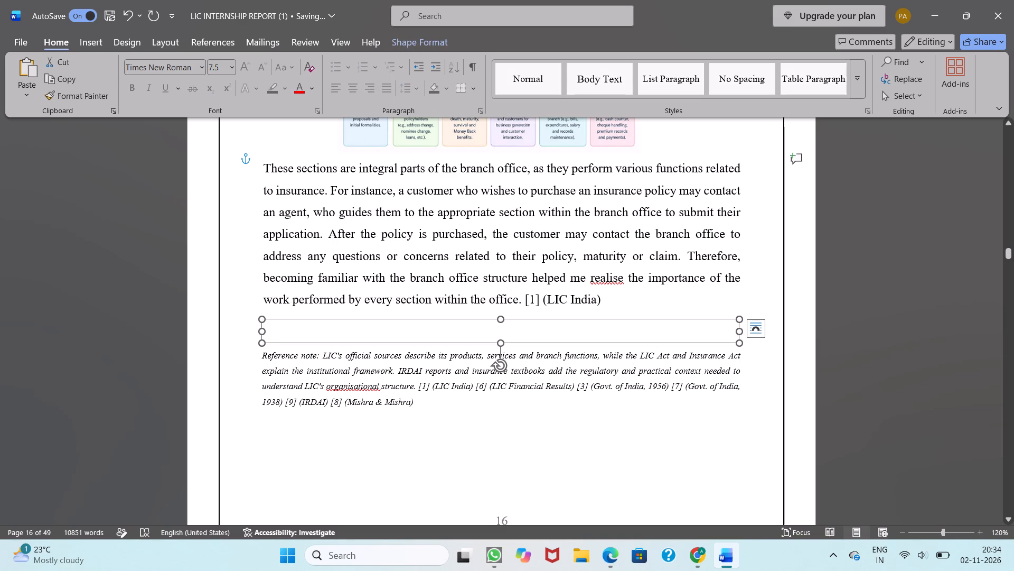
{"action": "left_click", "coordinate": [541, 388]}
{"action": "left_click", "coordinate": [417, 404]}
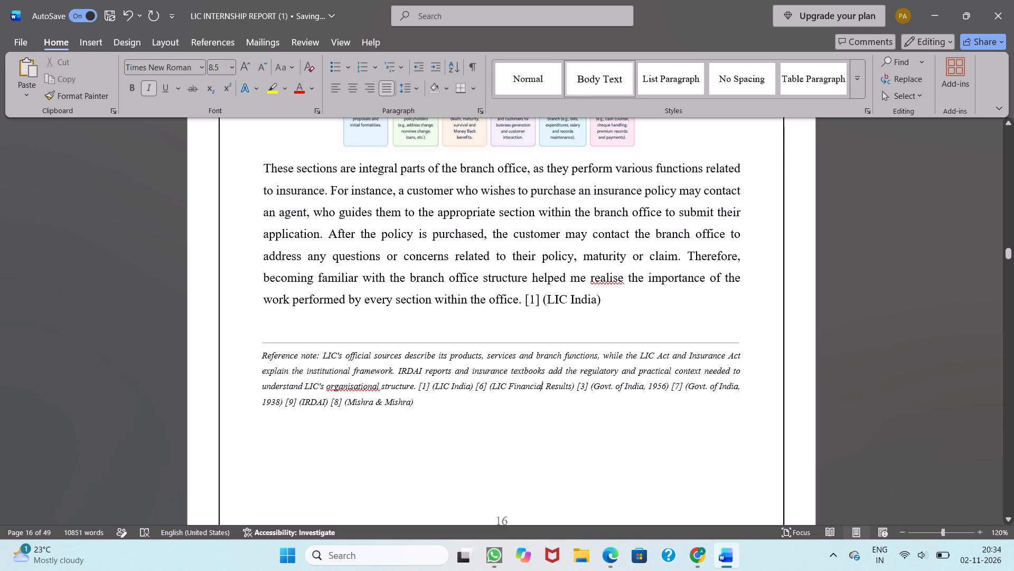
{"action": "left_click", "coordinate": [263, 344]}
Review page 16 with the branch office structure section and the empty page 17 after it.
{"action": "scroll", "coordinate": [416, 480], "scroll_direction": "down", "scroll_amount": 2}
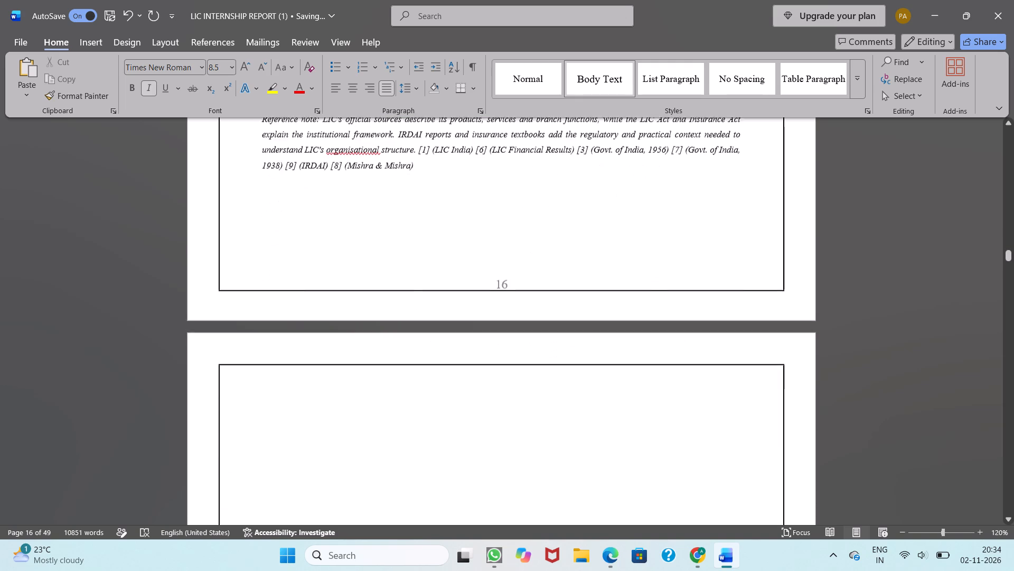
{"action": "scroll", "coordinate": [416, 480], "scroll_direction": "down", "scroll_amount": 1}
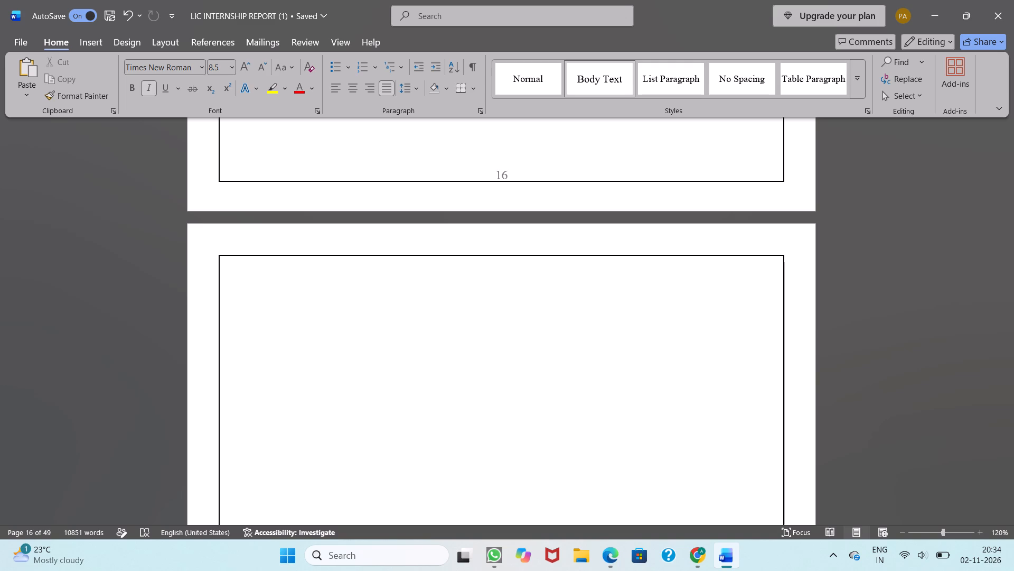
{"action": "scroll", "coordinate": [416, 480], "scroll_direction": "up", "scroll_amount": 5}
{"action": "scroll", "coordinate": [416, 480], "scroll_direction": "down", "scroll_amount": 1}
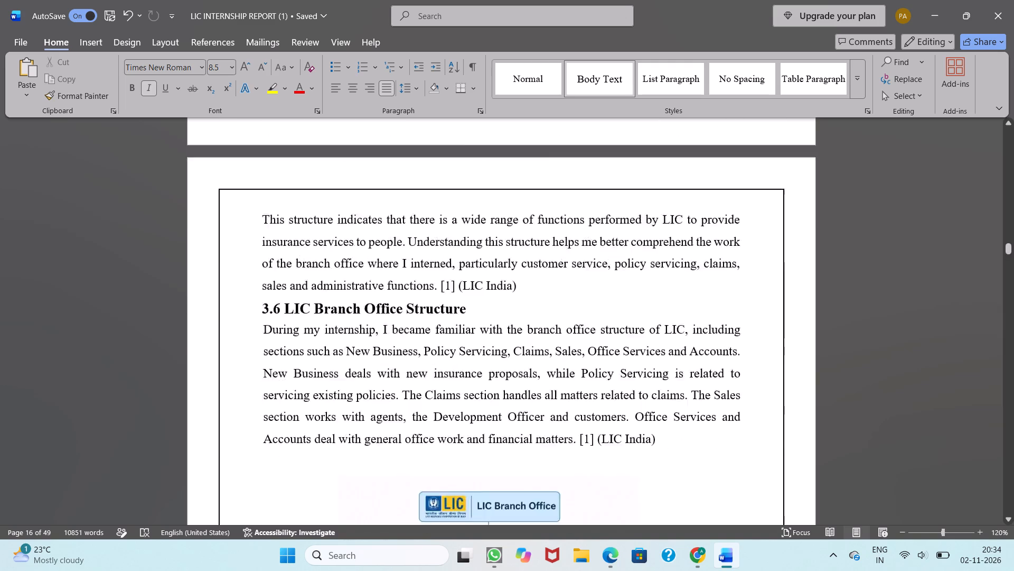
{"action": "scroll", "coordinate": [416, 480], "scroll_direction": "down", "scroll_amount": 2}
{"action": "scroll", "coordinate": [416, 480], "scroll_direction": "up", "scroll_amount": 2}
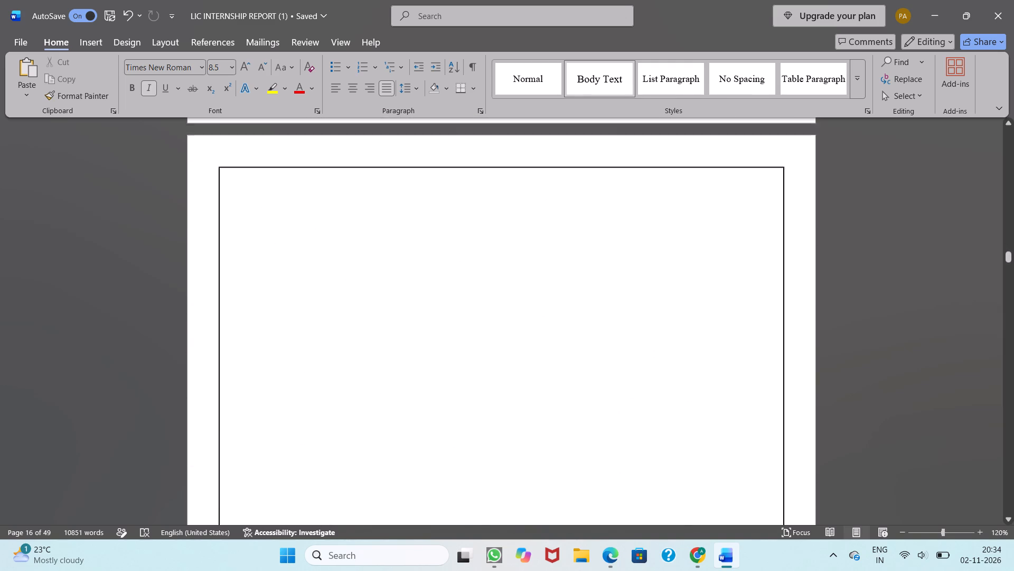
{"action": "scroll", "coordinate": [416, 480], "scroll_direction": "up", "scroll_amount": 1}
{"action": "scroll", "coordinate": [416, 480], "scroll_direction": "down", "scroll_amount": 1}
Go to page 17 of the report with the Go To command.
{"action": "left_click", "coordinate": [426, 443]}
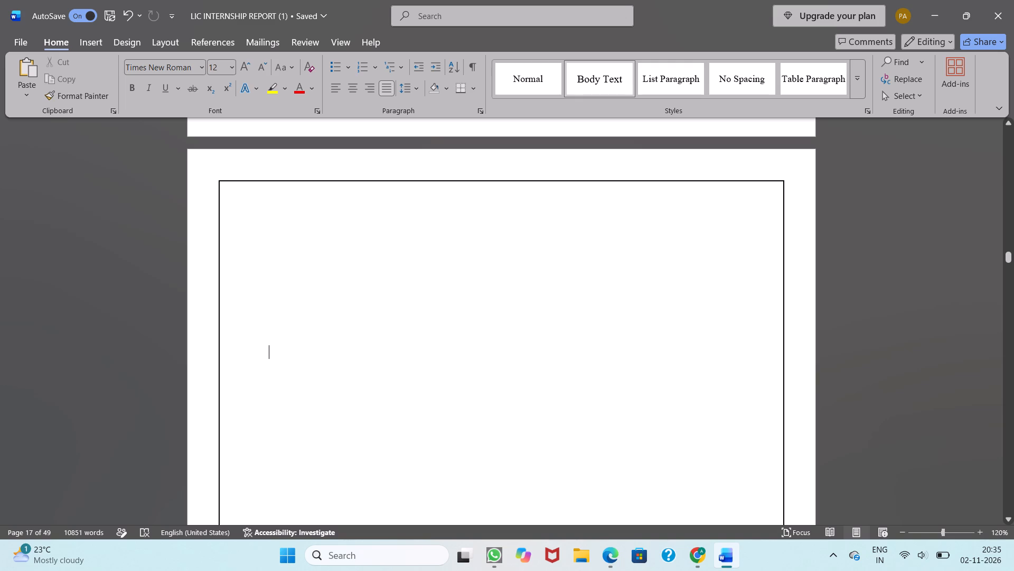
{"action": "key", "text": "ctrl+g"}
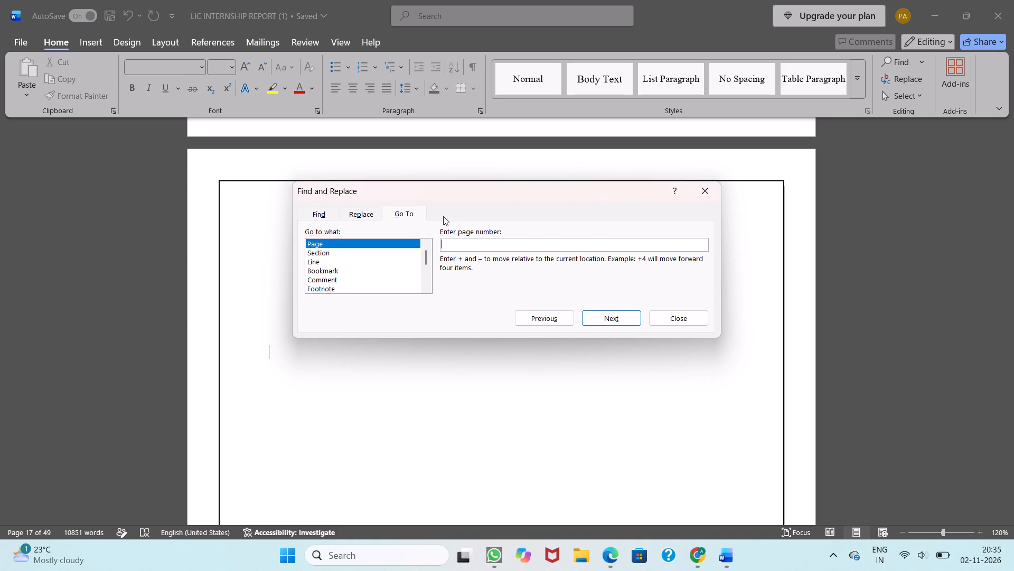
{"action": "scroll", "coordinate": [442, 238], "scroll_direction": "up", "scroll_amount": 1}
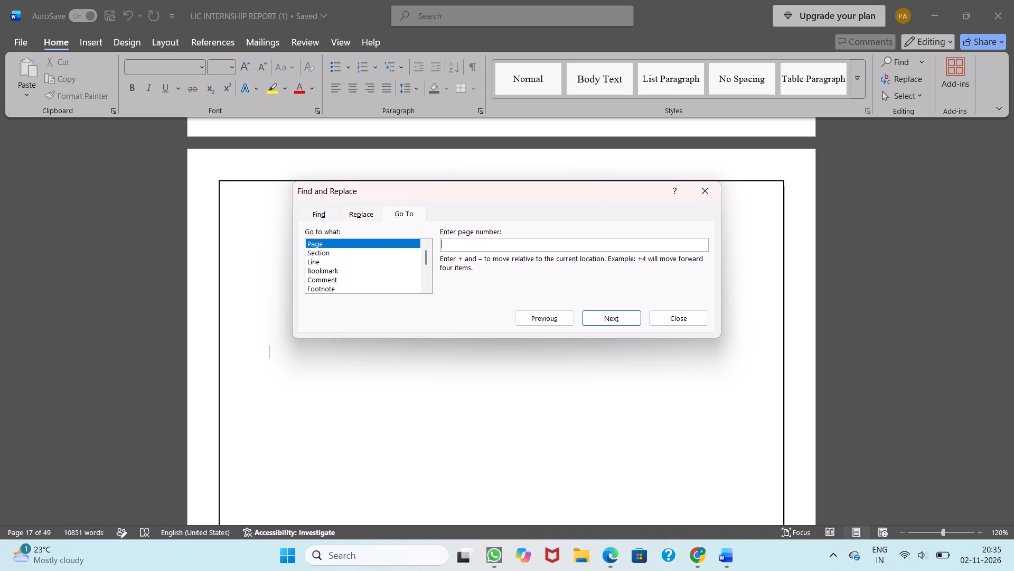
{"action": "left_click", "coordinate": [457, 247]}
{"action": "key", "text": "1"}
{"action": "key", "text": "7"}
{"action": "key", "text": "Return"}
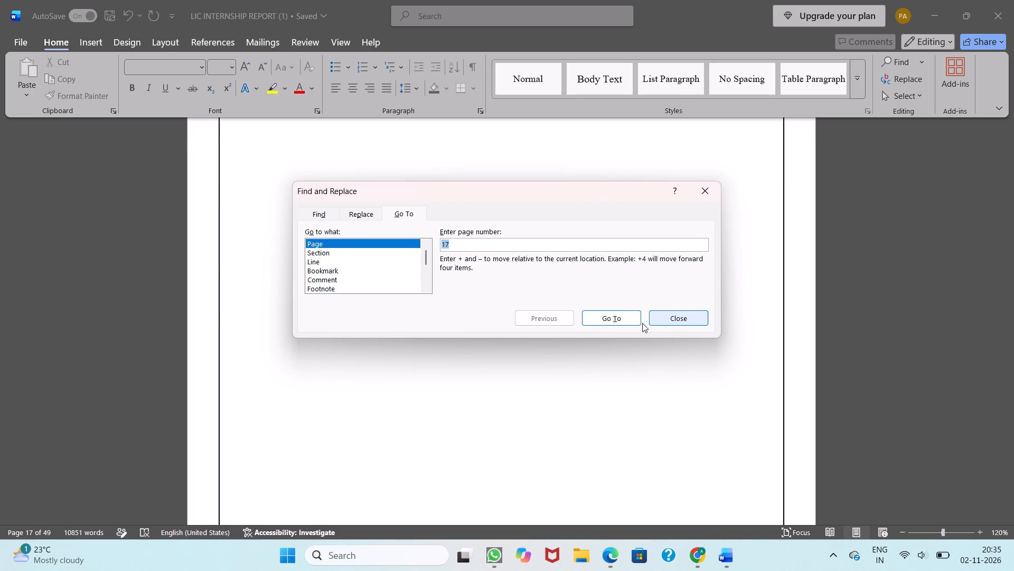
{"action": "left_click", "coordinate": [658, 320]}
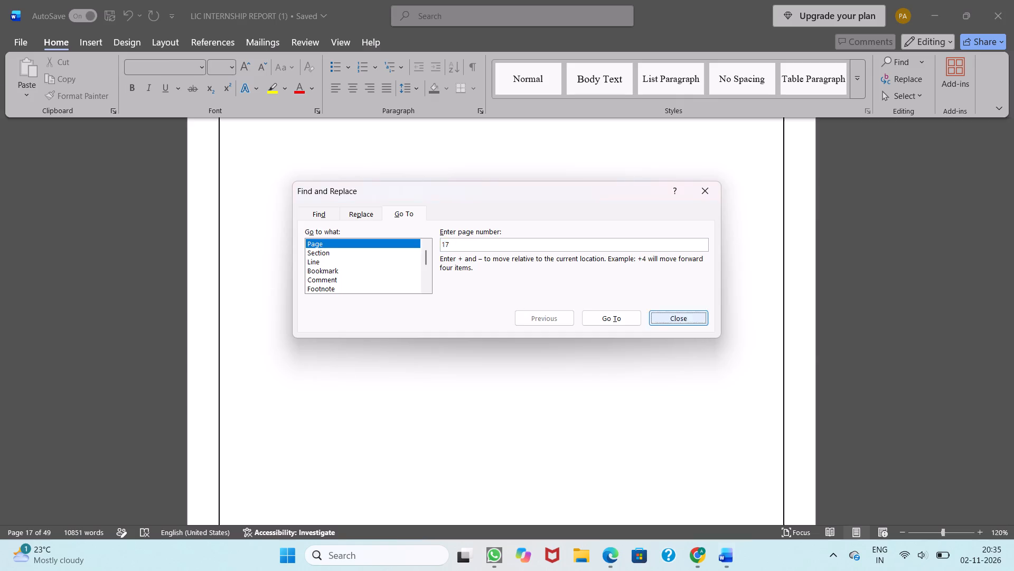
Try to remove blank page 17 by deleting the empty lines at its top.
{"action": "scroll", "coordinate": [643, 351], "scroll_direction": "up", "scroll_amount": 1}
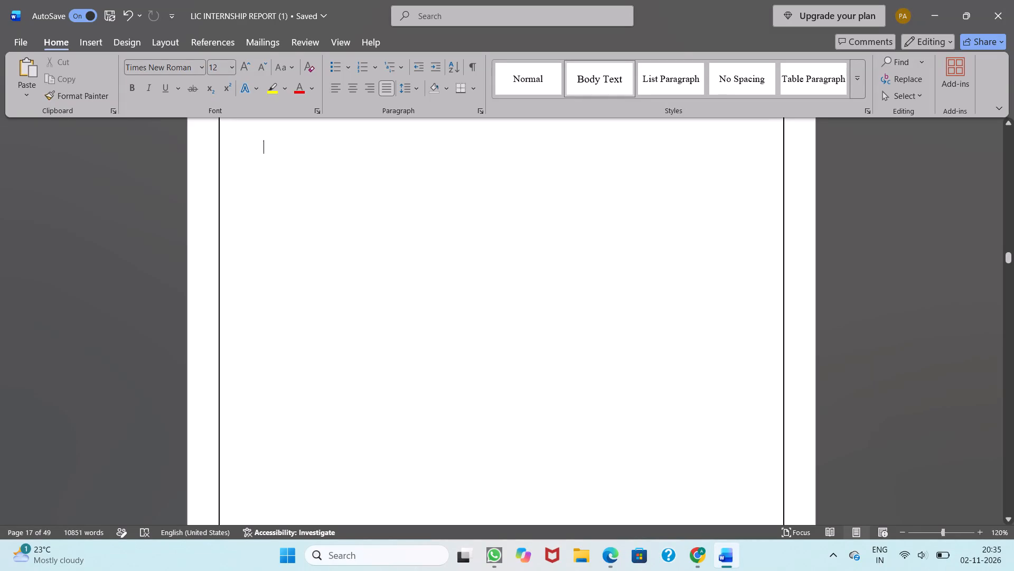
{"action": "scroll", "coordinate": [643, 351], "scroll_direction": "up", "scroll_amount": 3}
{"action": "scroll", "coordinate": [643, 351], "scroll_direction": "down", "scroll_amount": 1}
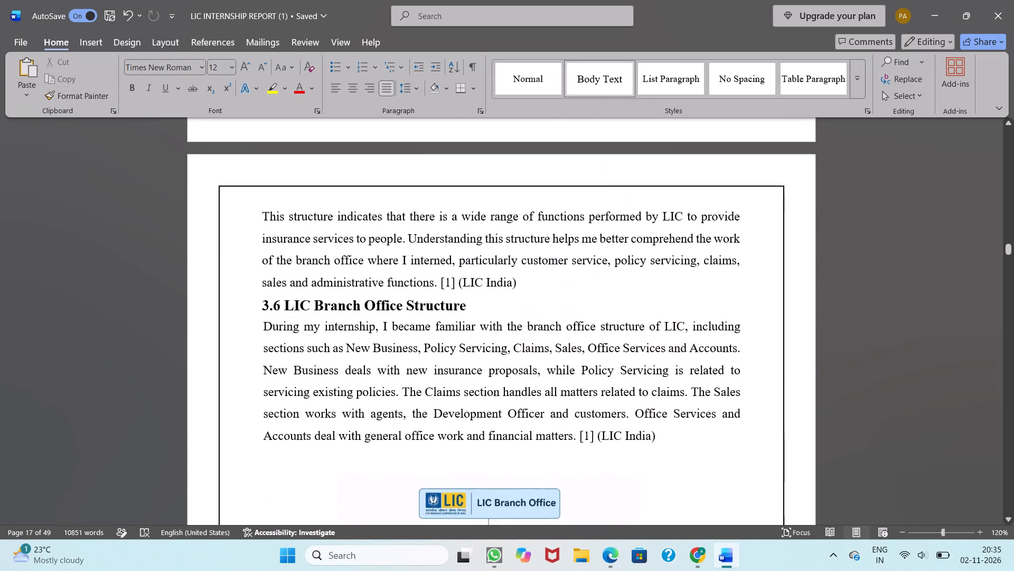
{"action": "scroll", "coordinate": [643, 351], "scroll_direction": "down", "scroll_amount": 4}
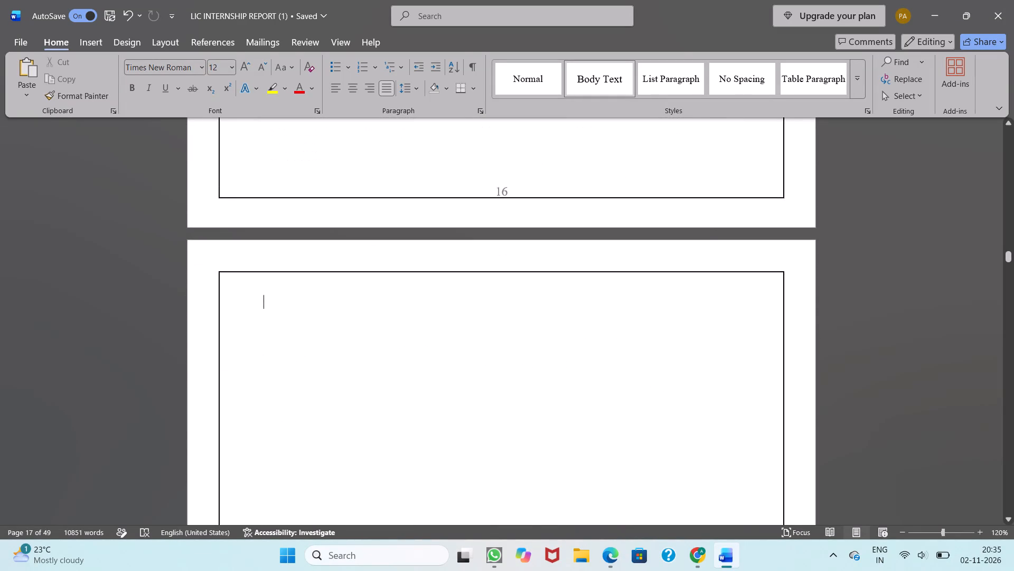
{"action": "scroll", "coordinate": [643, 351], "scroll_direction": "down", "scroll_amount": 3}
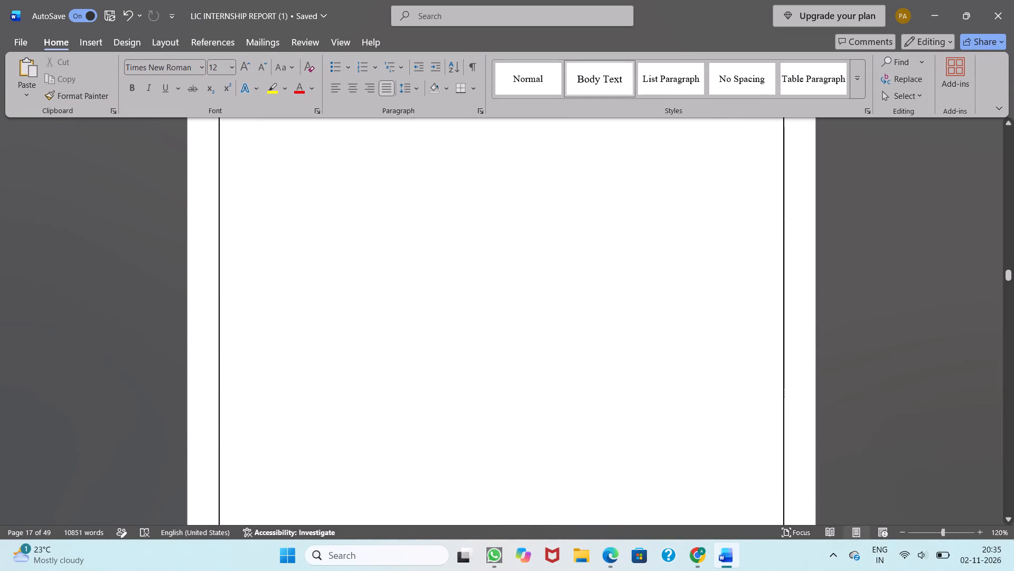
{"action": "scroll", "coordinate": [643, 351], "scroll_direction": "up", "scroll_amount": 6}
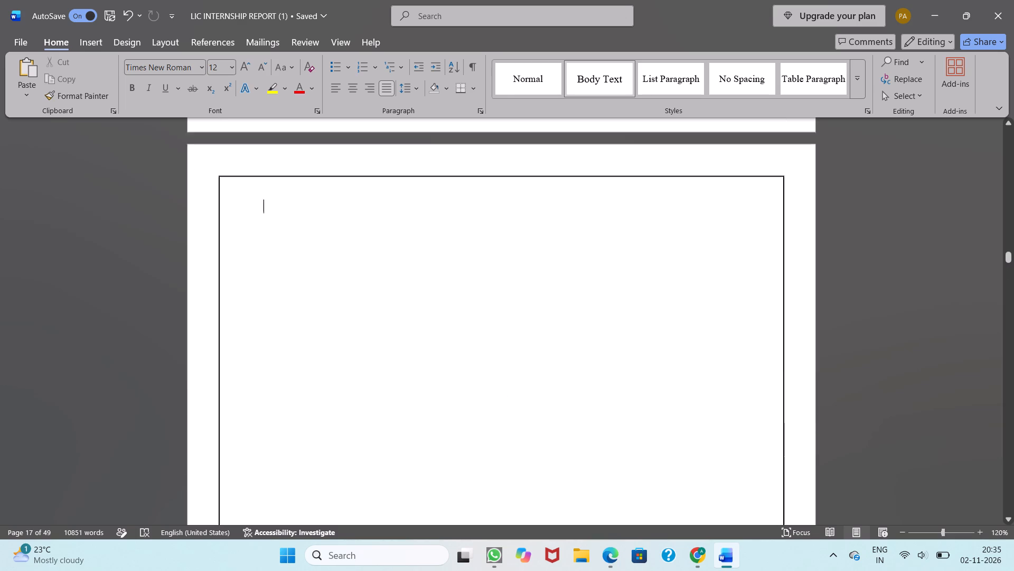
{"action": "scroll", "coordinate": [643, 351], "scroll_direction": "up", "scroll_amount": 1}
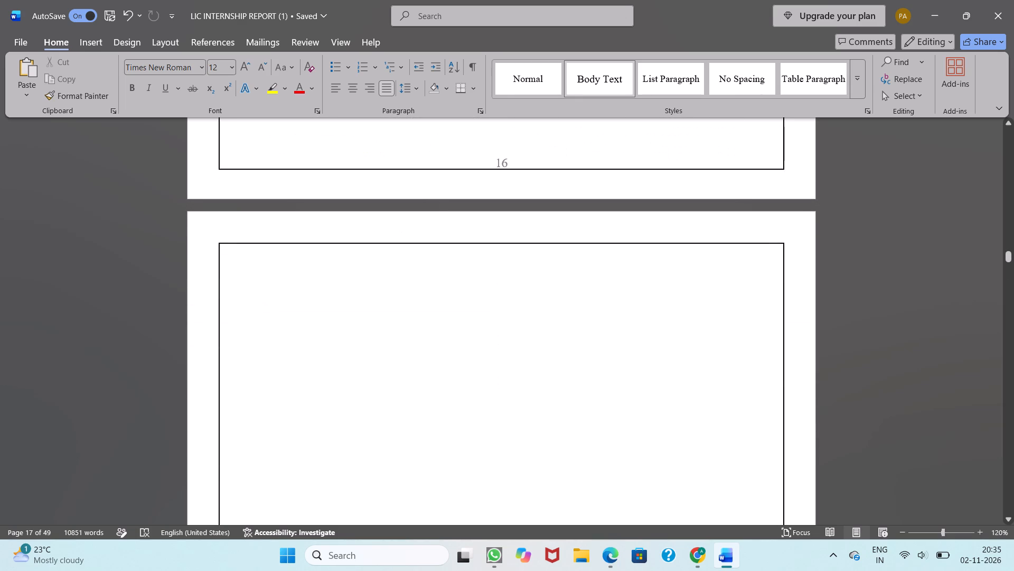
{"action": "key", "text": "BackSpace"}
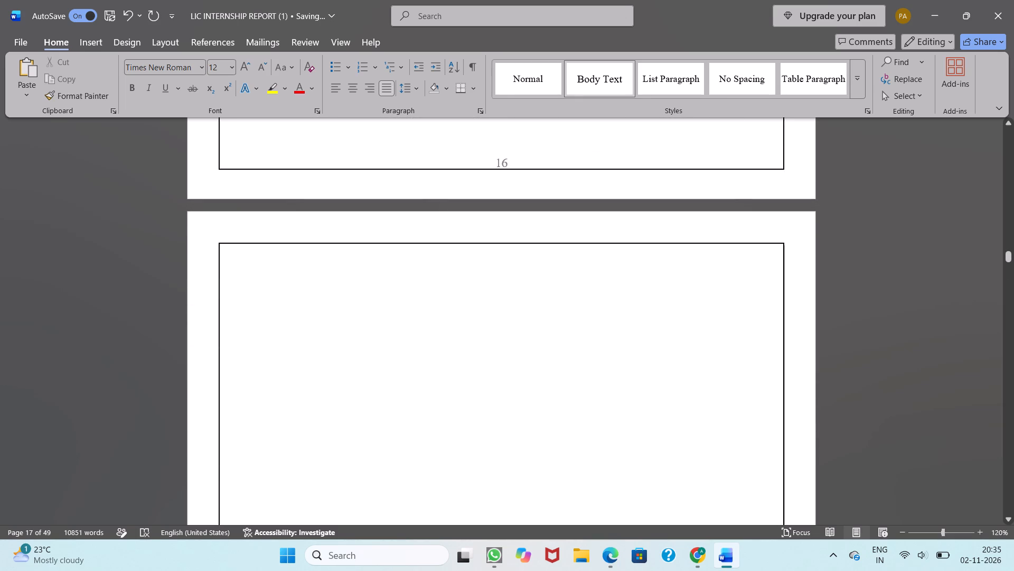
{"action": "key", "text": "Delete"}
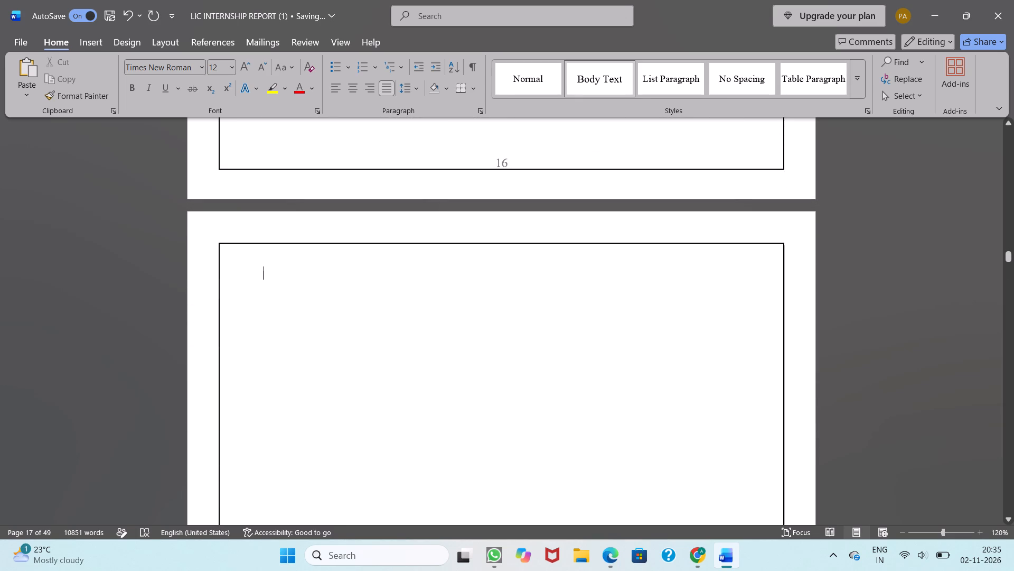
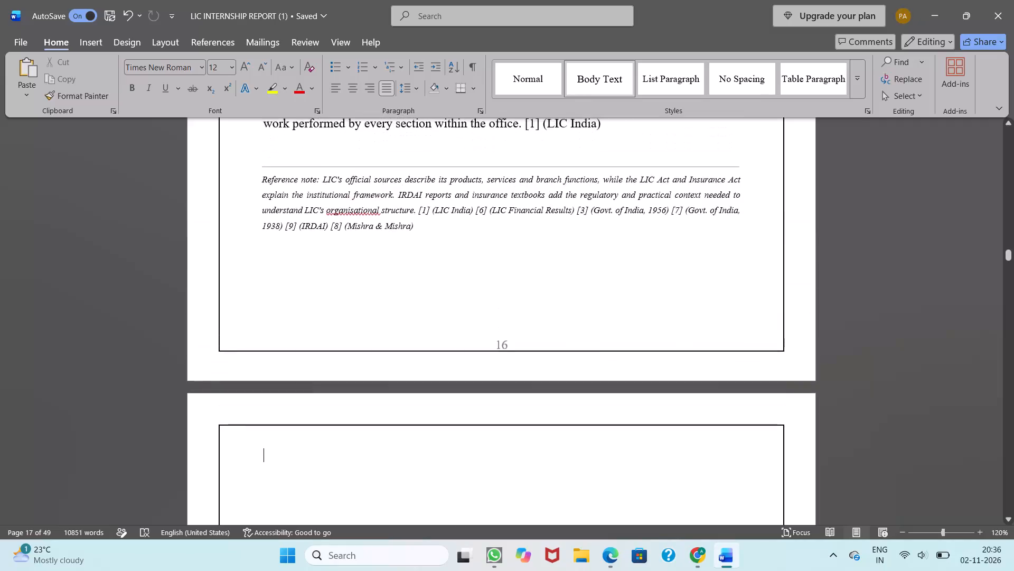
Examine the blank pages from page 17 up to the chapter 4 heading on the role of LIC agents.
{"action": "scroll", "coordinate": [616, 364], "scroll_direction": "down", "scroll_amount": 4}
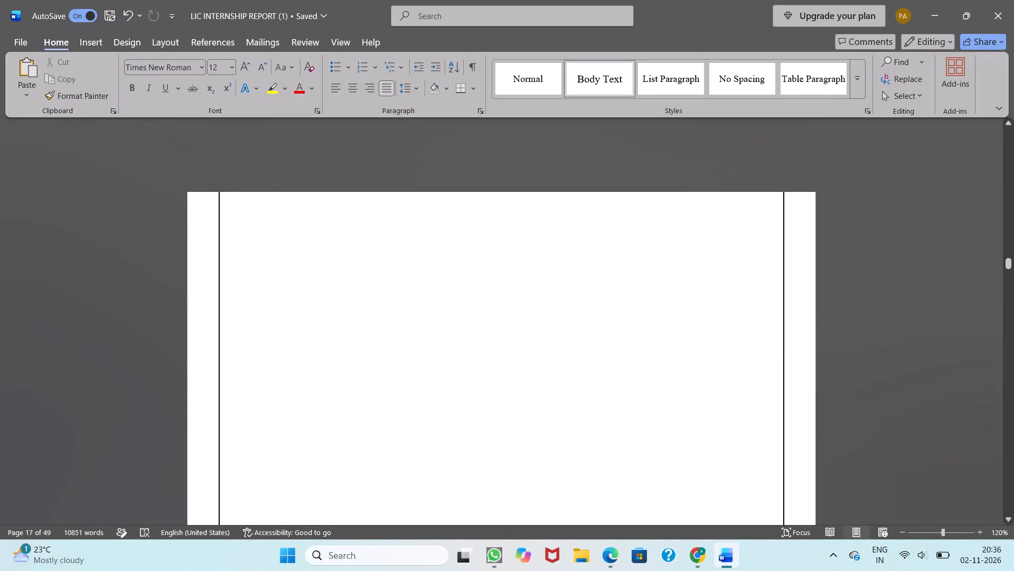
{"action": "scroll", "coordinate": [616, 364], "scroll_direction": "down", "scroll_amount": 15}
{"action": "scroll", "coordinate": [616, 364], "scroll_direction": "up", "scroll_amount": 1}
{"action": "scroll", "coordinate": [616, 364], "scroll_direction": "down", "scroll_amount": 1}
{"action": "scroll", "coordinate": [616, 364], "scroll_direction": "up", "scroll_amount": 1}
{"action": "scroll", "coordinate": [616, 364], "scroll_direction": "down", "scroll_amount": 1}
{"action": "scroll", "coordinate": [616, 364], "scroll_direction": "up", "scroll_amount": 4}
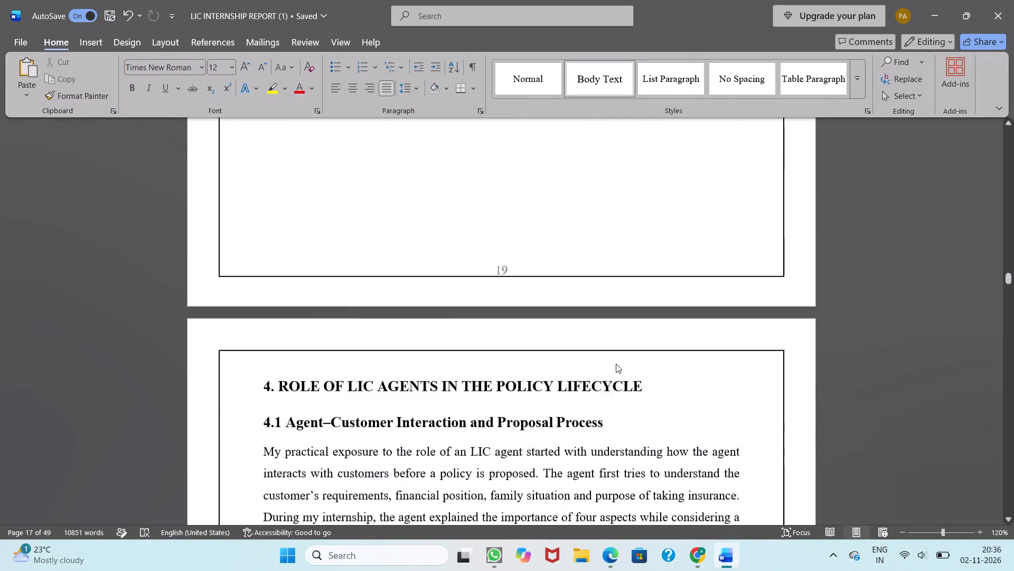
{"action": "scroll", "coordinate": [616, 364], "scroll_direction": "up", "scroll_amount": 4}
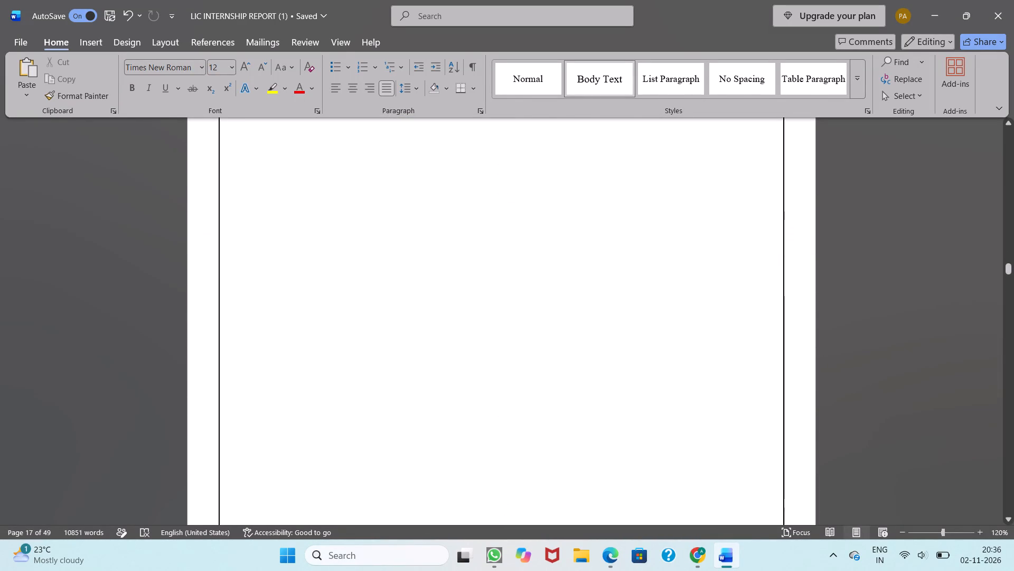
{"action": "scroll", "coordinate": [616, 364], "scroll_direction": "up", "scroll_amount": 3}
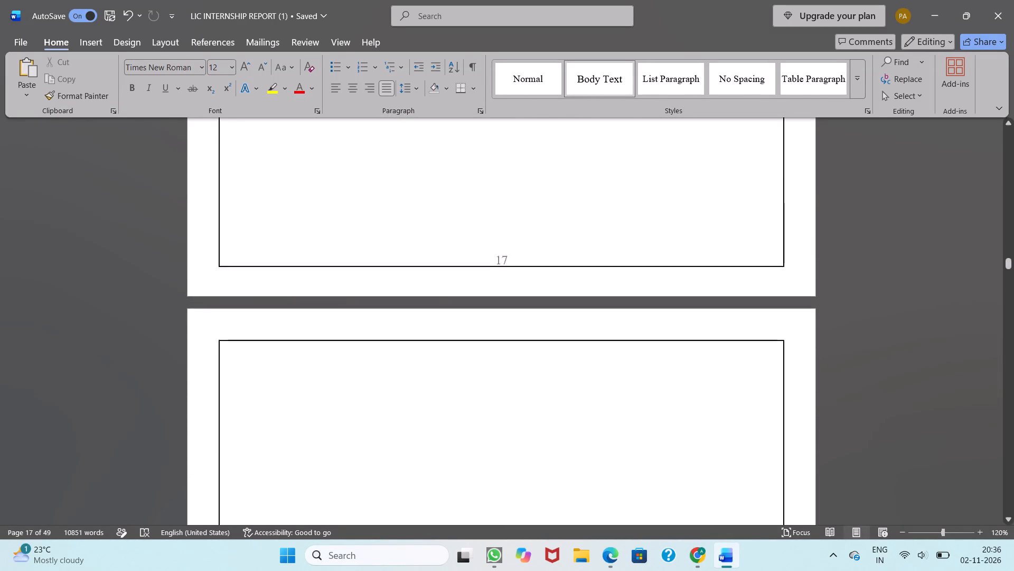
{"action": "scroll", "coordinate": [616, 364], "scroll_direction": "up", "scroll_amount": 4}
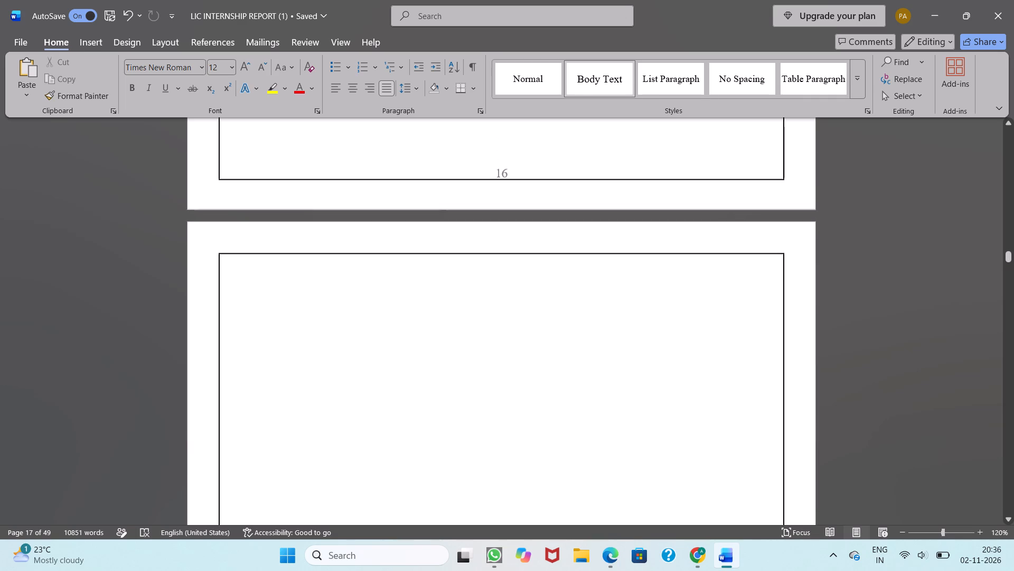
Enter four spaces on the first empty line of blank page 17.
{"action": "key", "text": "space"}
{"action": "key", "text": "space"}
{"action": "key", "text": "space"}
{"action": "key", "text": "space"}
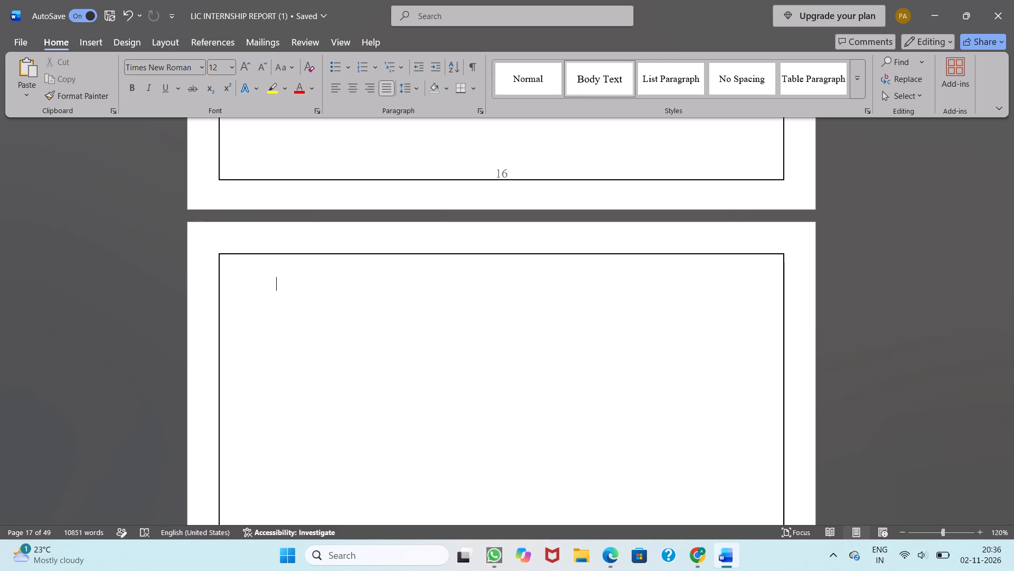
Show the paragraph marks and other hidden formatting symbols in the report.
{"action": "key", "text": "ctrl+shift+8"}
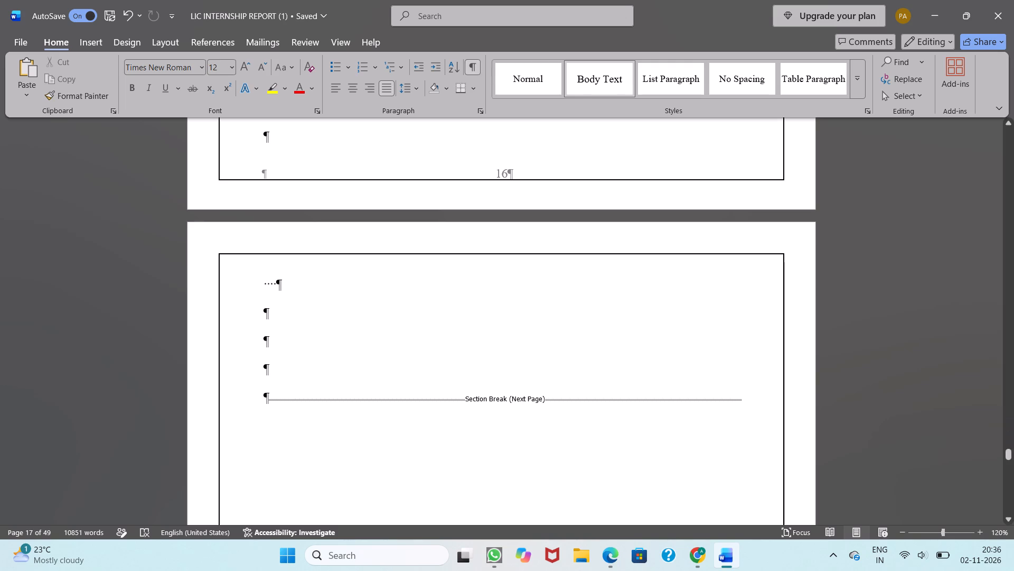
Examine the empty paragraphs and section breaks from the end of page 16 through page 18.
{"action": "scroll", "coordinate": [303, 290], "scroll_direction": "up", "scroll_amount": 1}
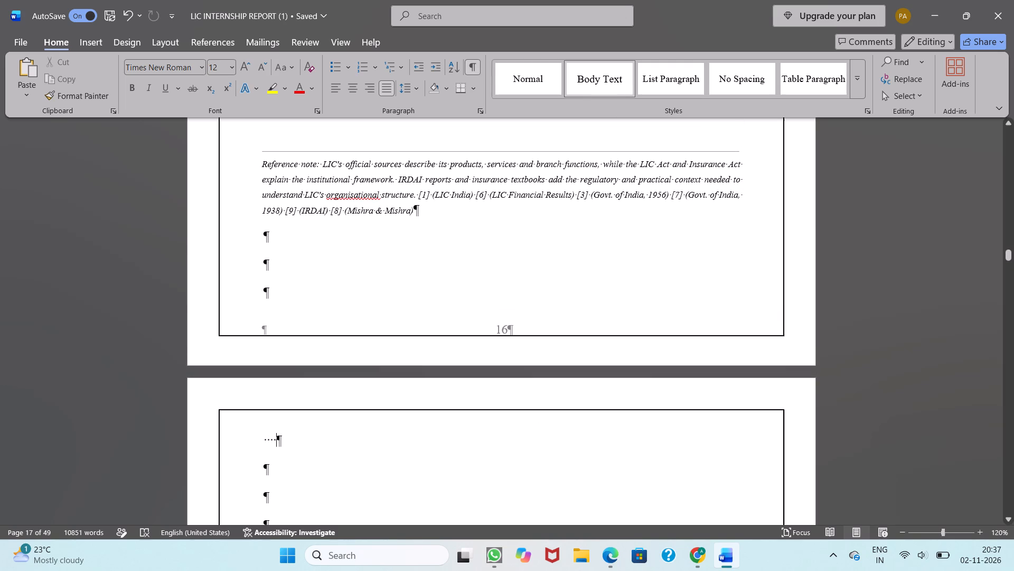
{"action": "left_click", "coordinate": [427, 452]}
{"action": "scroll", "coordinate": [386, 446], "scroll_direction": "down", "scroll_amount": 1}
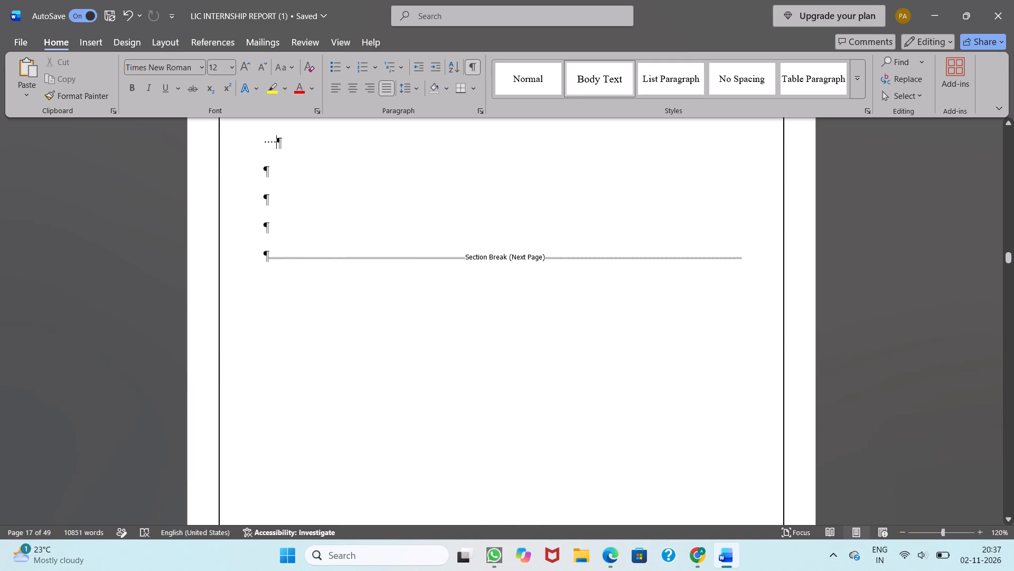
{"action": "scroll", "coordinate": [386, 446], "scroll_direction": "up", "scroll_amount": 1}
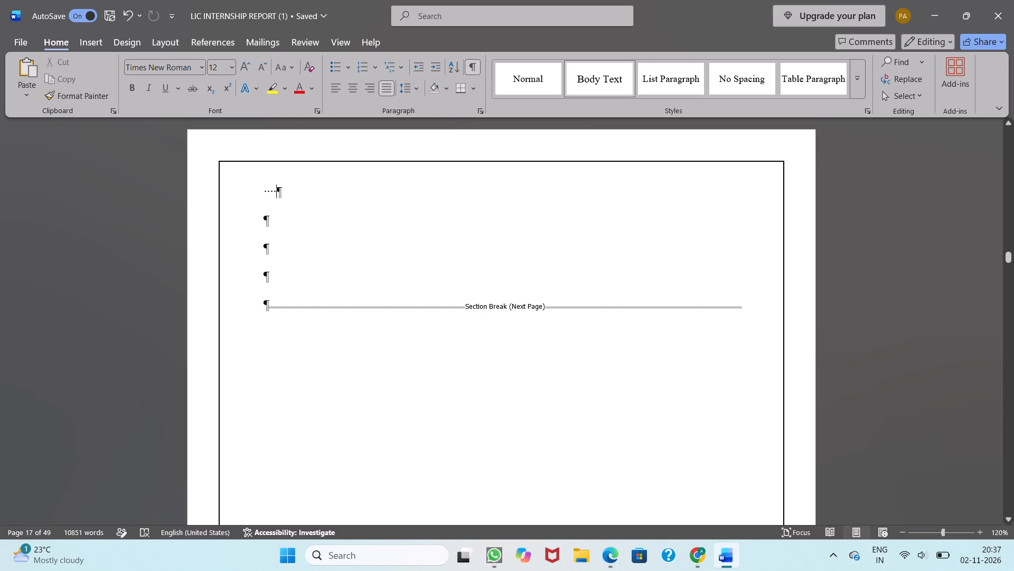
{"action": "scroll", "coordinate": [529, 308], "scroll_direction": "down", "scroll_amount": 3}
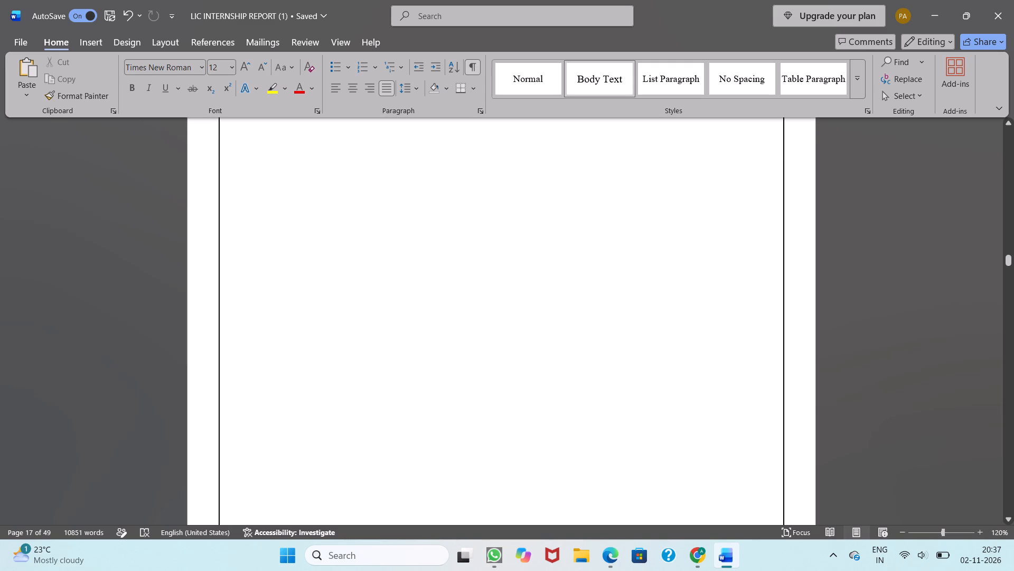
{"action": "scroll", "coordinate": [529, 308], "scroll_direction": "down", "scroll_amount": 3}
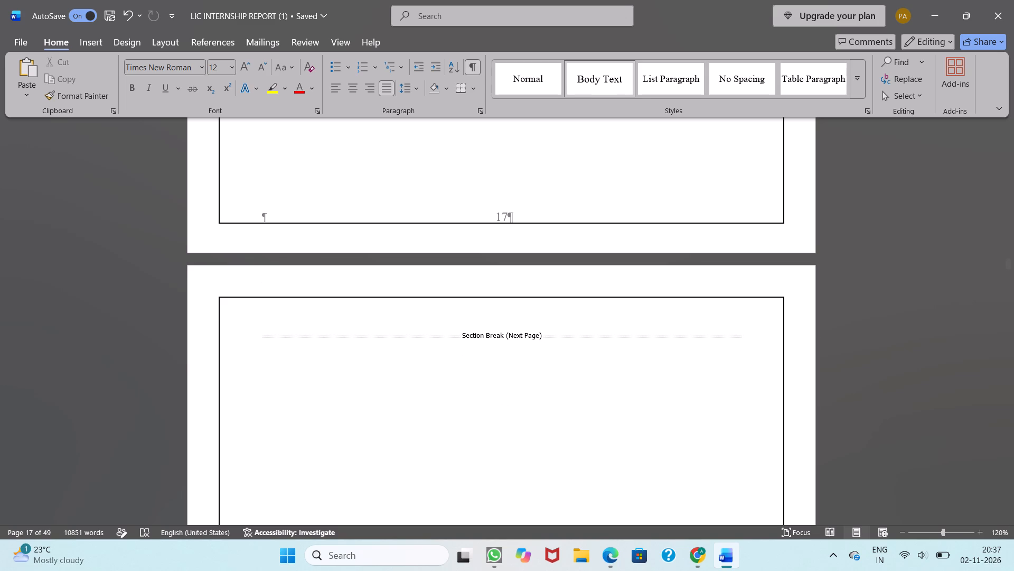
{"action": "scroll", "coordinate": [529, 308], "scroll_direction": "down", "scroll_amount": 3, "text": "ctrl"}
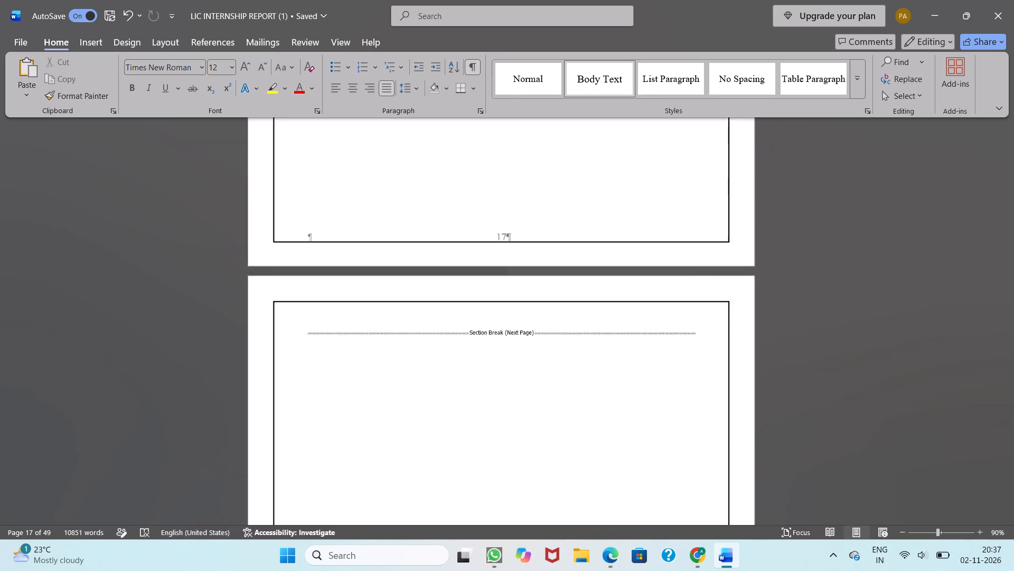
{"action": "scroll", "coordinate": [529, 308], "scroll_direction": "down", "scroll_amount": 1, "text": "ctrl"}
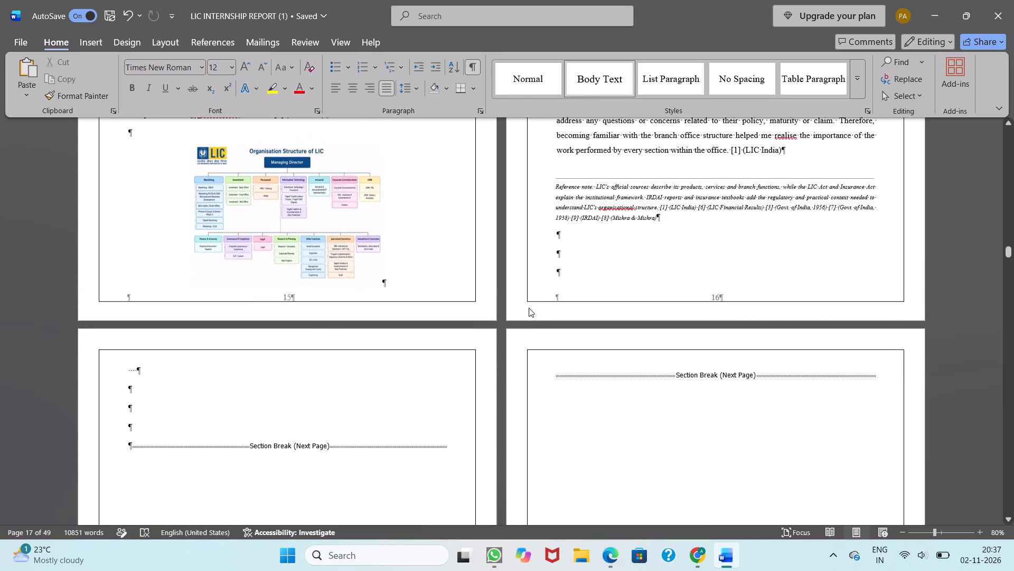
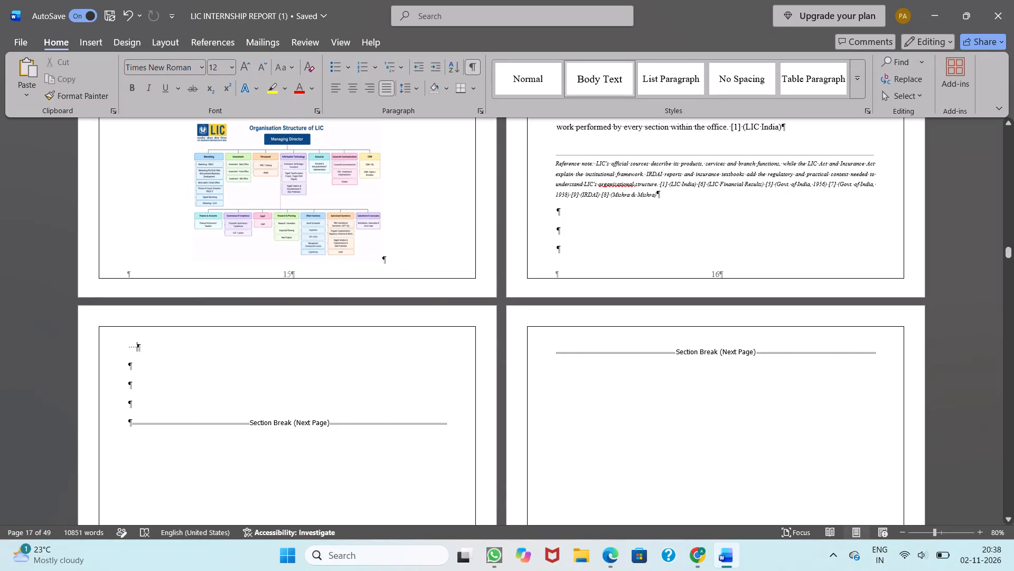
Examine the pages before blank page 17, from section 3.6 on the branch office structure back to the organisation chart on page 15.
{"action": "scroll", "coordinate": [596, 369], "scroll_direction": "up", "scroll_amount": 5, "text": "ctrl"}
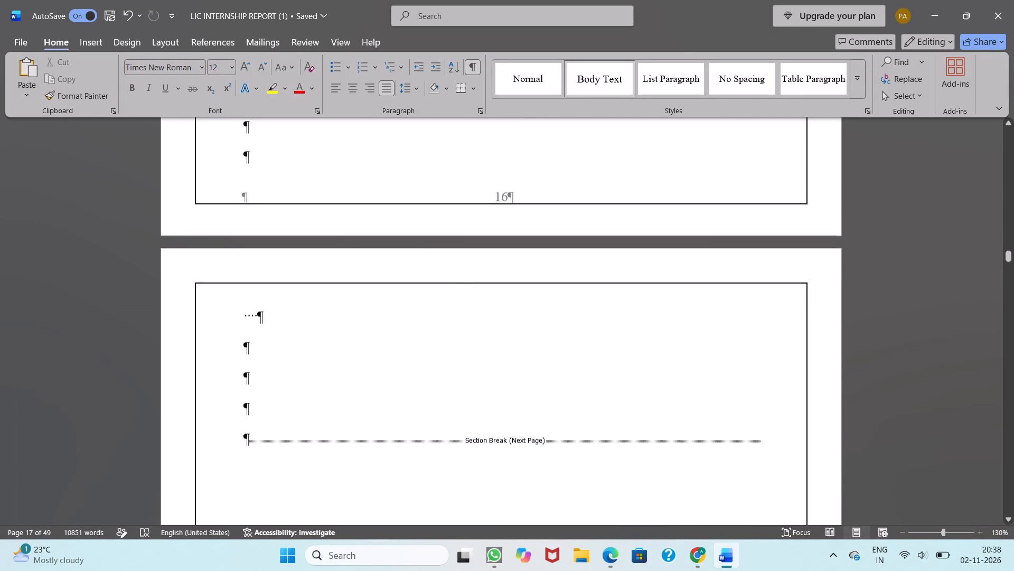
{"action": "scroll", "coordinate": [596, 369], "scroll_direction": "up", "scroll_amount": 4}
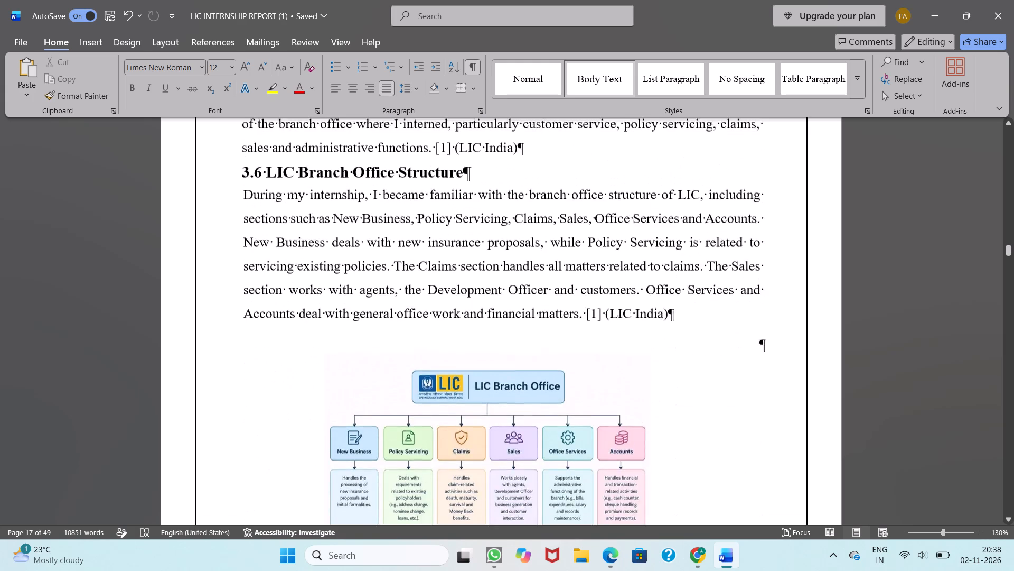
{"action": "scroll", "coordinate": [596, 369], "scroll_direction": "up", "scroll_amount": 2}
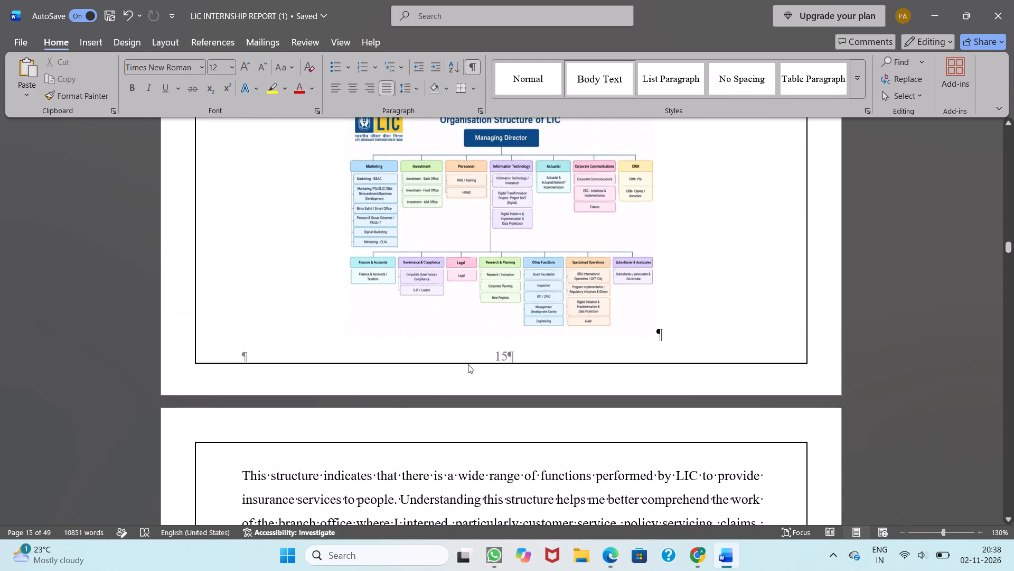
{"action": "left_click", "coordinate": [131, 384]}
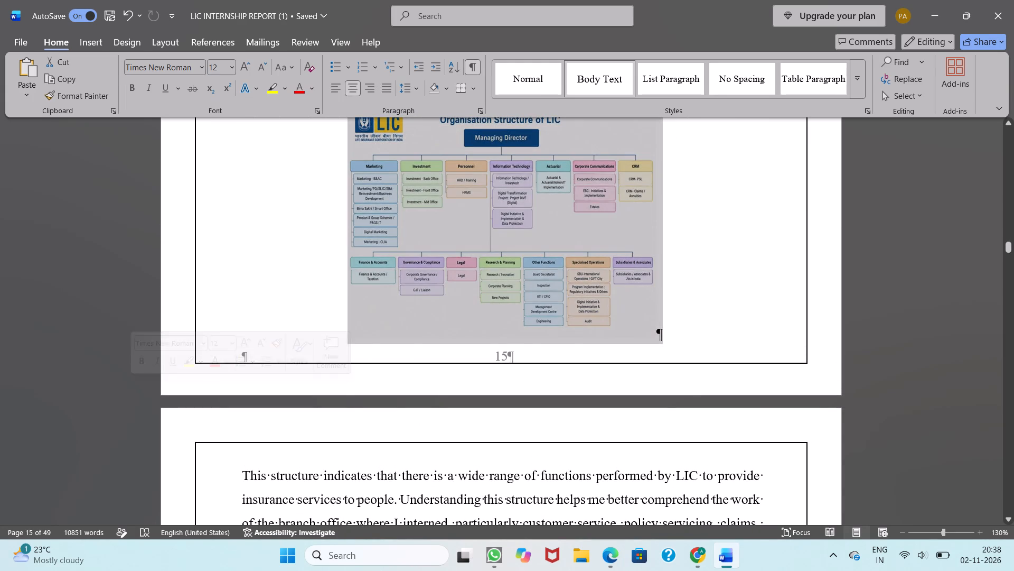
{"action": "left_click", "coordinate": [128, 420]}
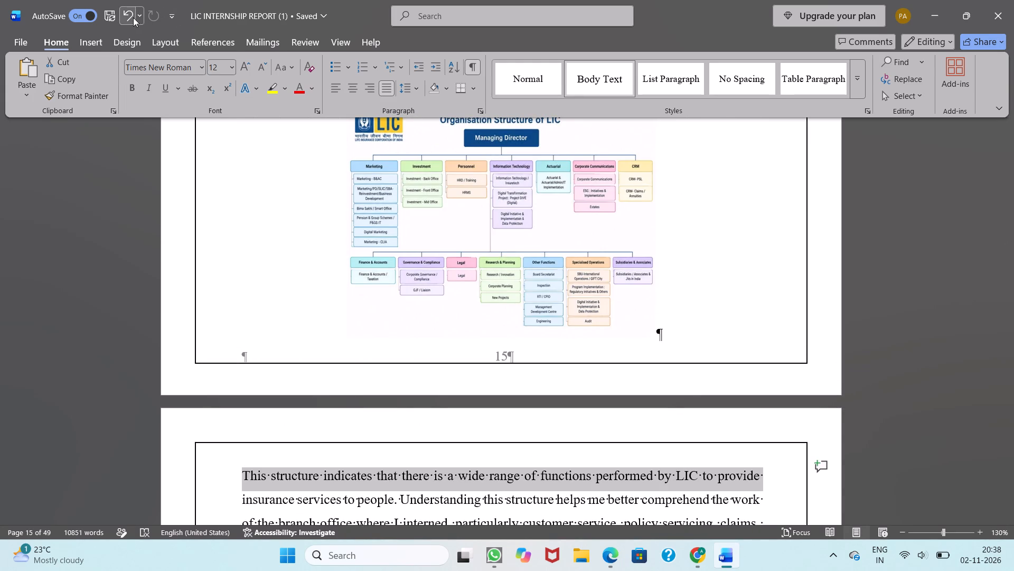
Undo the four spaces entered on page 17 and the series of earlier edits back to the reference note on page 16.
{"action": "left_click", "coordinate": [128, 17]}
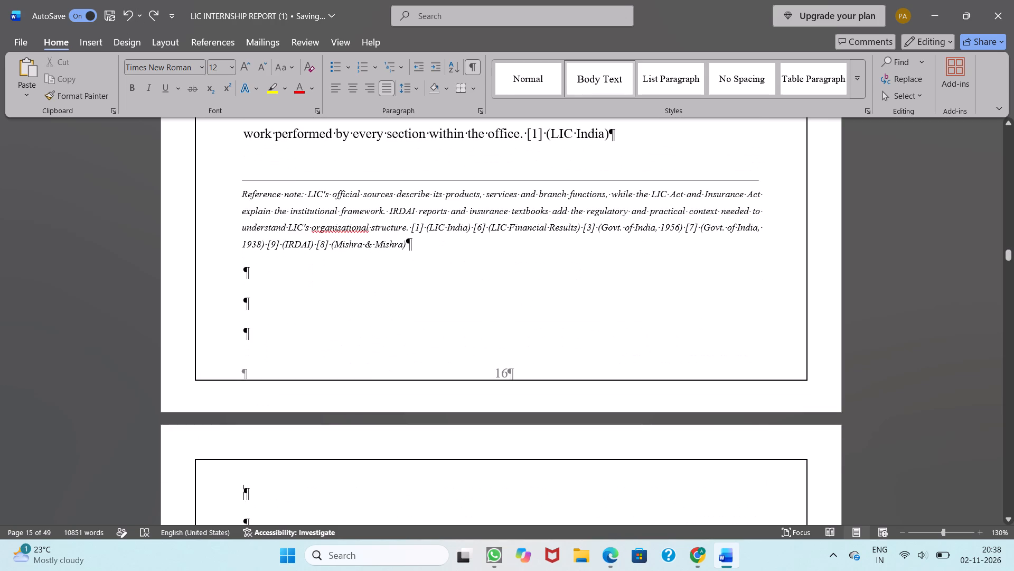
{"action": "left_click", "coordinate": [120, 15]}
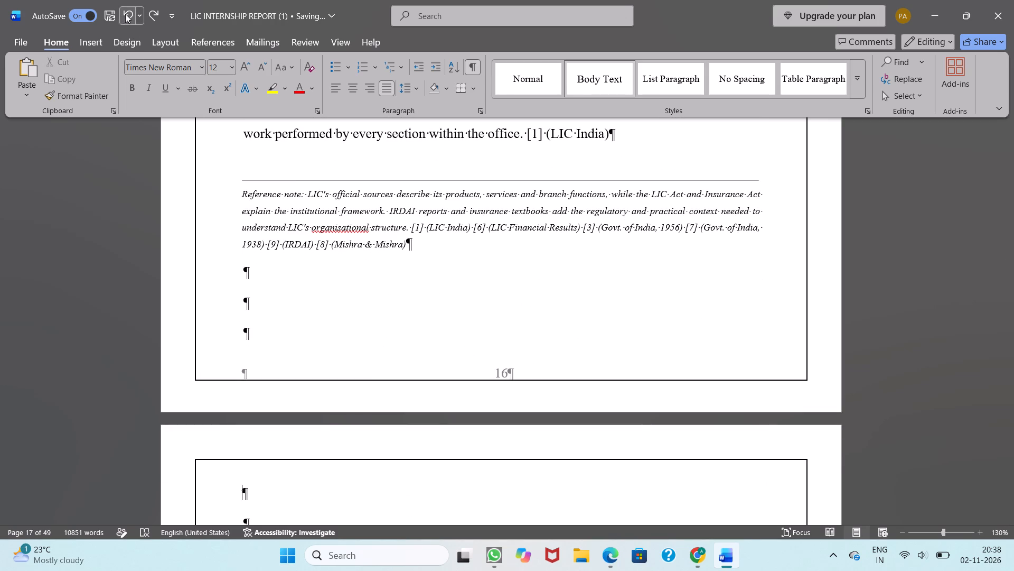
{"action": "left_click", "coordinate": [125, 14]}
{"action": "left_click", "coordinate": [125, 14]}
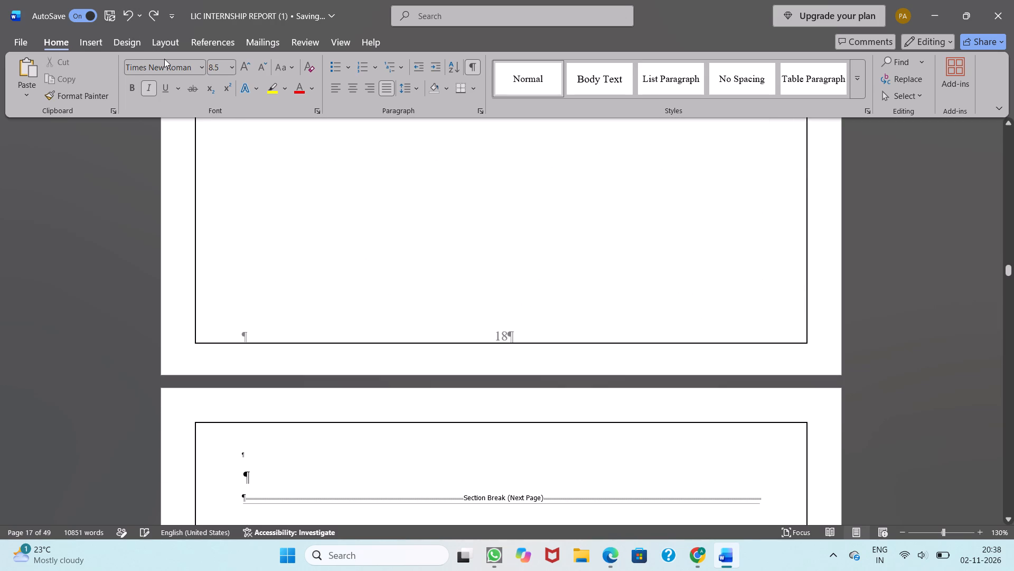
{"action": "scroll", "coordinate": [253, 283], "scroll_direction": "up", "scroll_amount": 5}
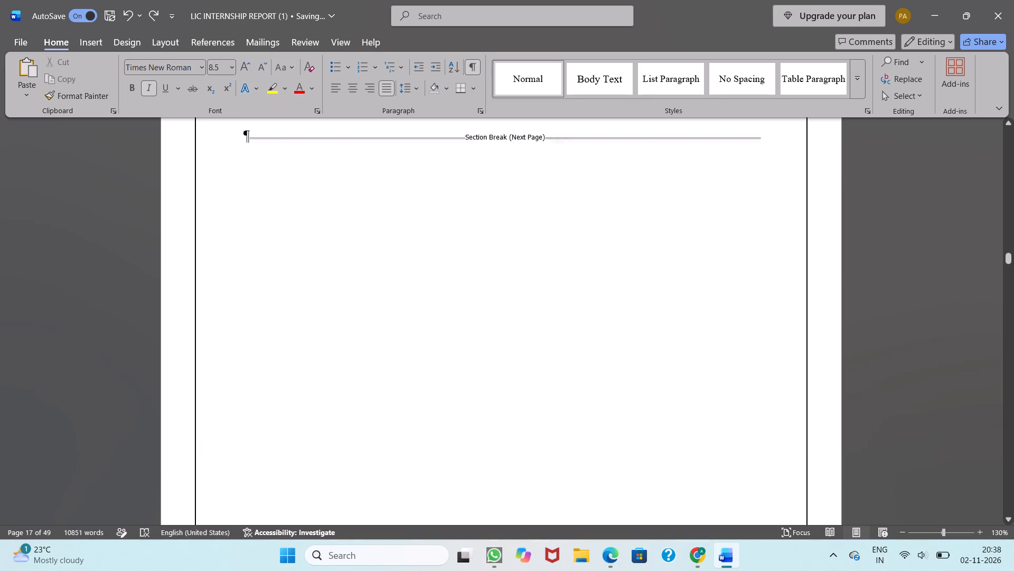
{"action": "scroll", "coordinate": [253, 283], "scroll_direction": "up", "scroll_amount": 6}
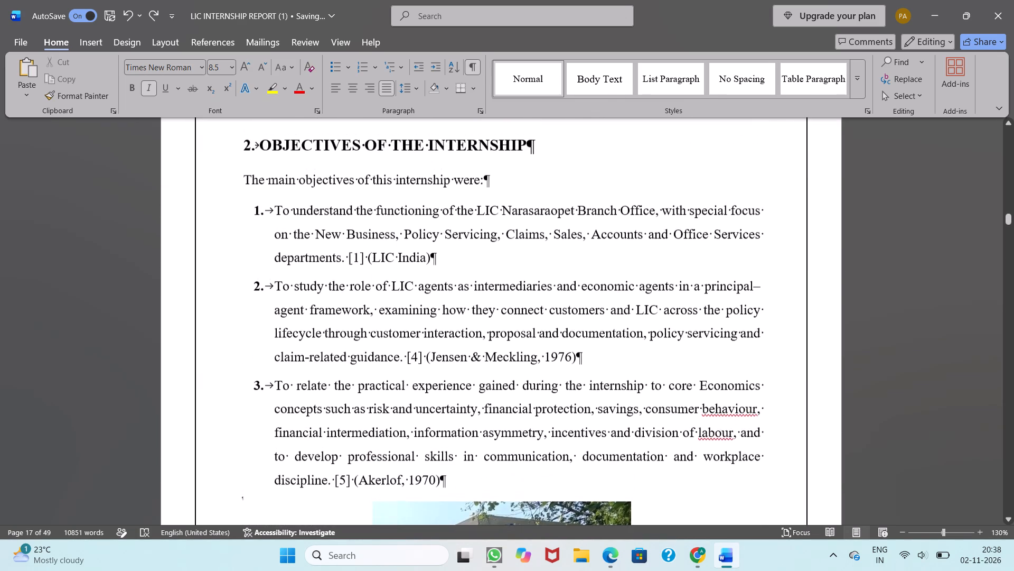
{"action": "scroll", "coordinate": [253, 283], "scroll_direction": "up", "scroll_amount": 2}
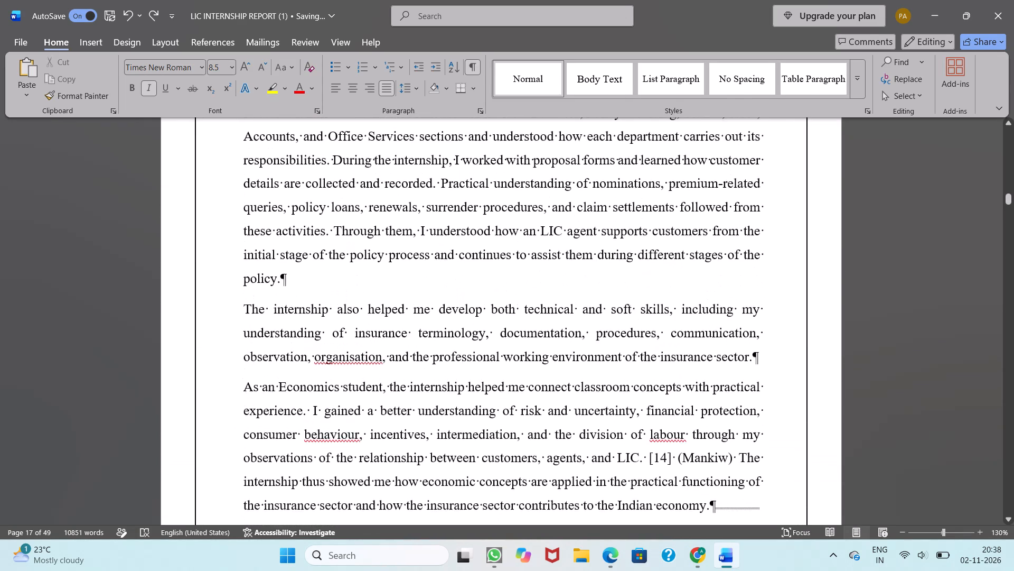
{"action": "left_click", "coordinate": [121, 10]}
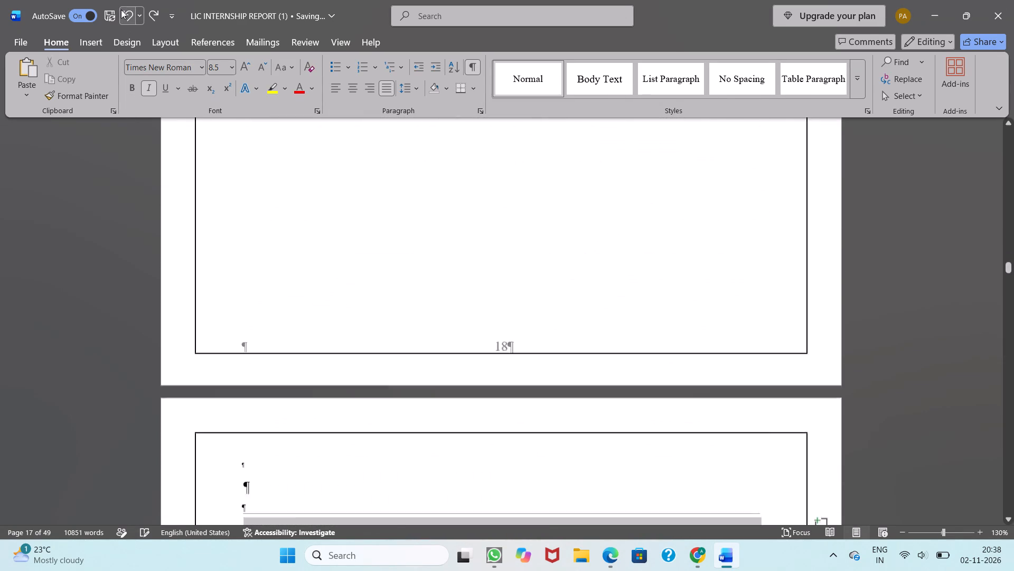
{"action": "left_click", "coordinate": [121, 10]}
{"action": "left_click", "coordinate": [121, 10]}
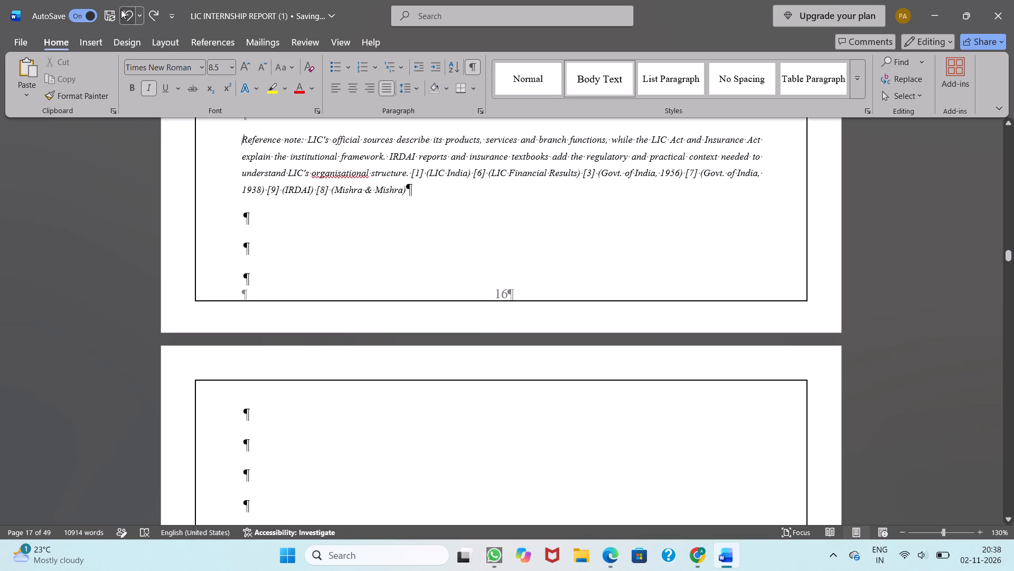
{"action": "left_click", "coordinate": [121, 10]}
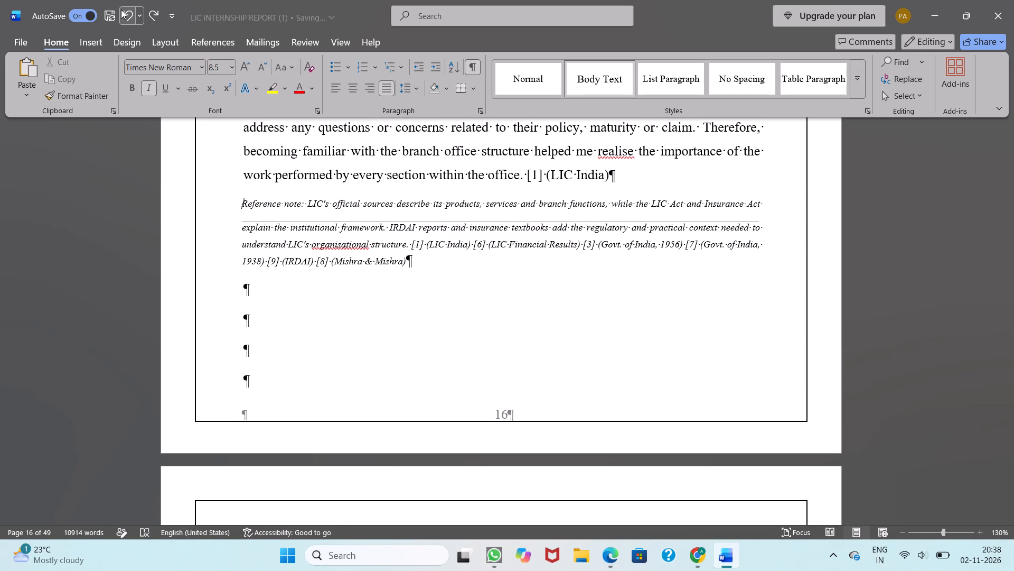
{"action": "key", "text": "plus"}
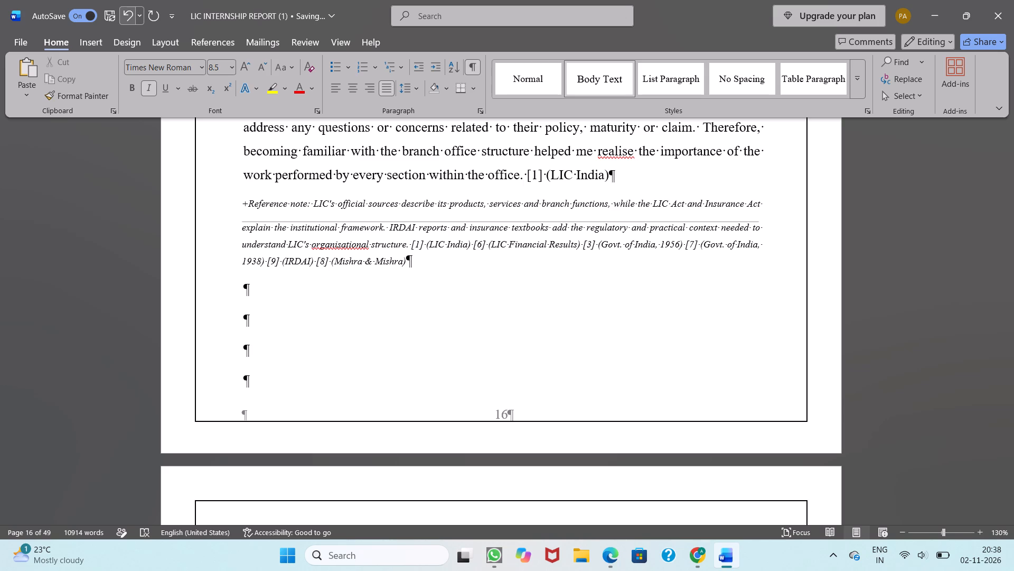
{"action": "left_click", "coordinate": [125, 8]}
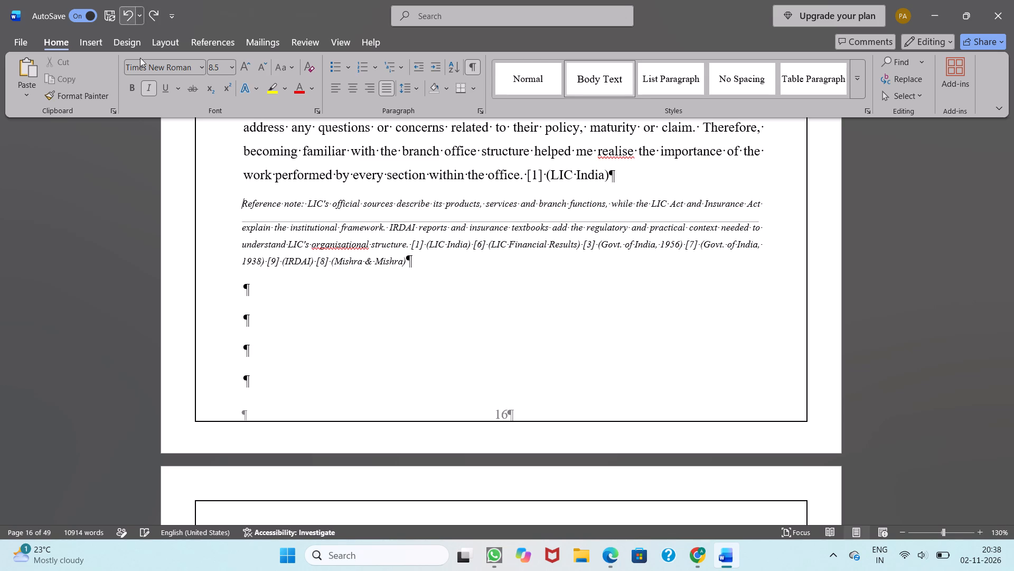
Delete the empty line directly after the reference note on page 16.
{"action": "left_click", "coordinate": [249, 289]}
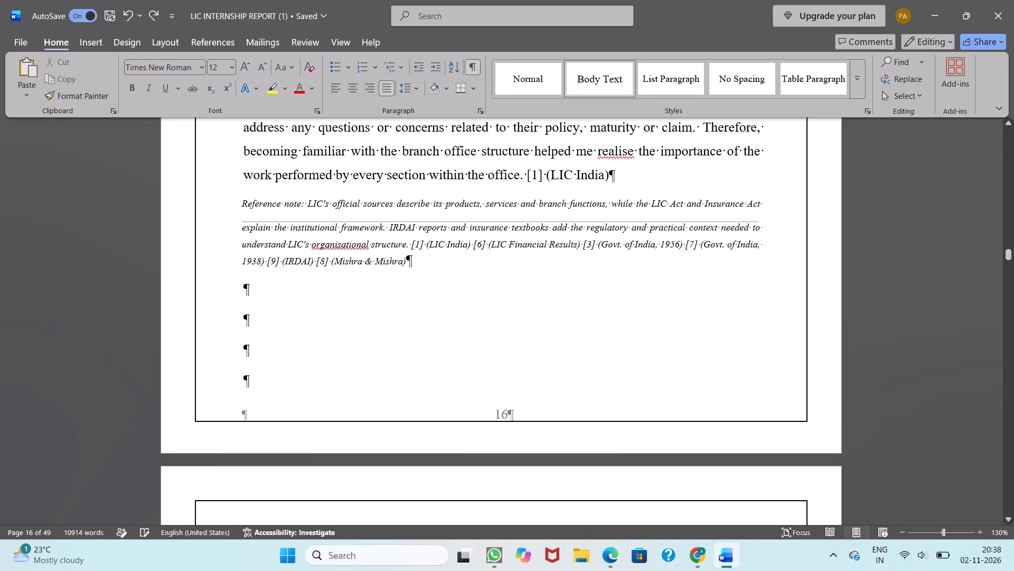
{"action": "left_click", "coordinate": [249, 289]}
{"action": "key", "text": "BackSpace"}
{"action": "key", "text": "BackSpace"}
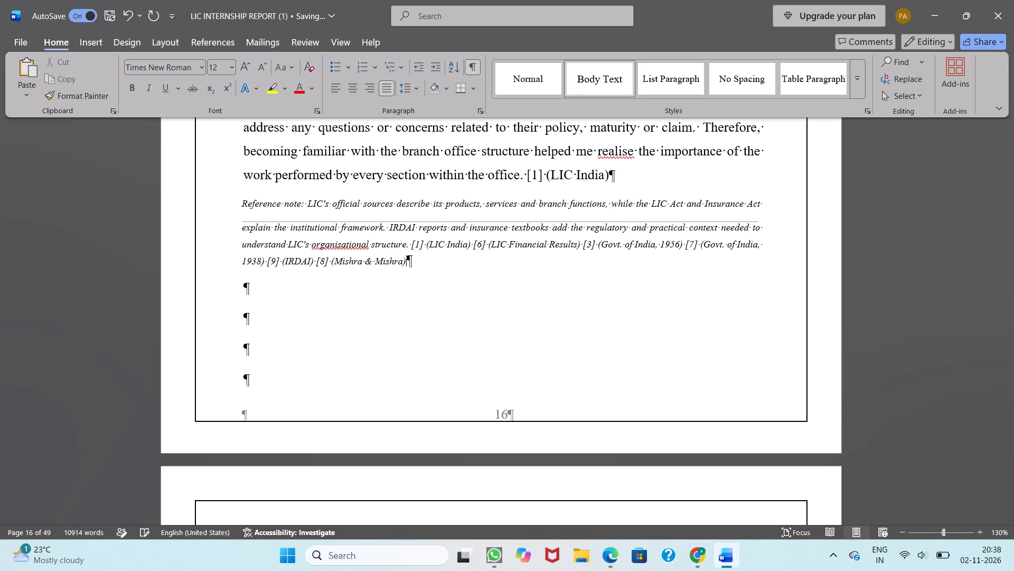
Examine the report from the blank pages after page 16 through the proposal form, policy servicing and surrender request pages.
{"action": "scroll", "coordinate": [384, 364], "scroll_direction": "down", "scroll_amount": 4}
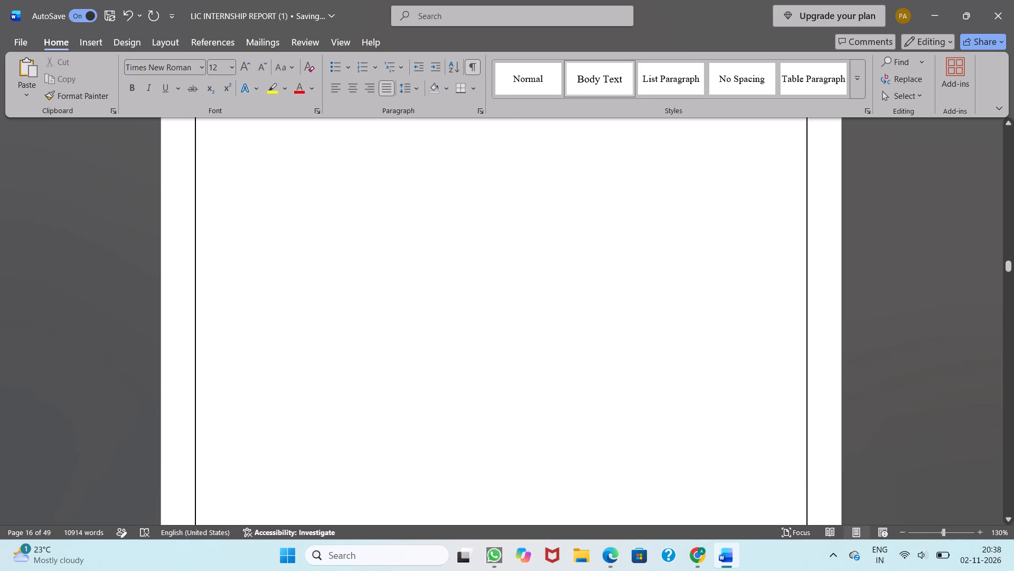
{"action": "scroll", "coordinate": [384, 364], "scroll_direction": "down", "scroll_amount": 13}
{"action": "scroll", "coordinate": [377, 408], "scroll_direction": "down", "scroll_amount": 2}
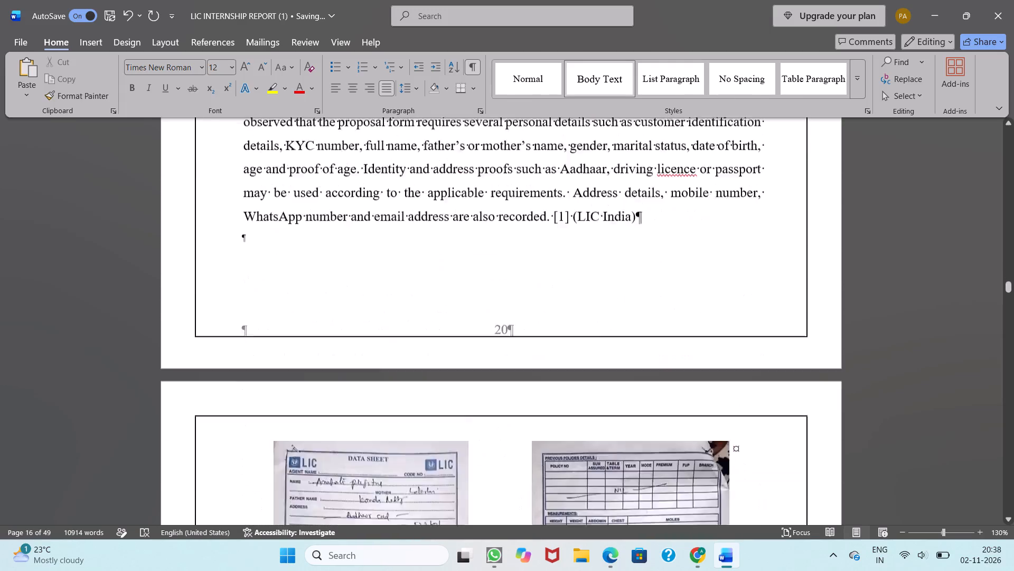
{"action": "scroll", "coordinate": [377, 408], "scroll_direction": "down", "scroll_amount": 8}
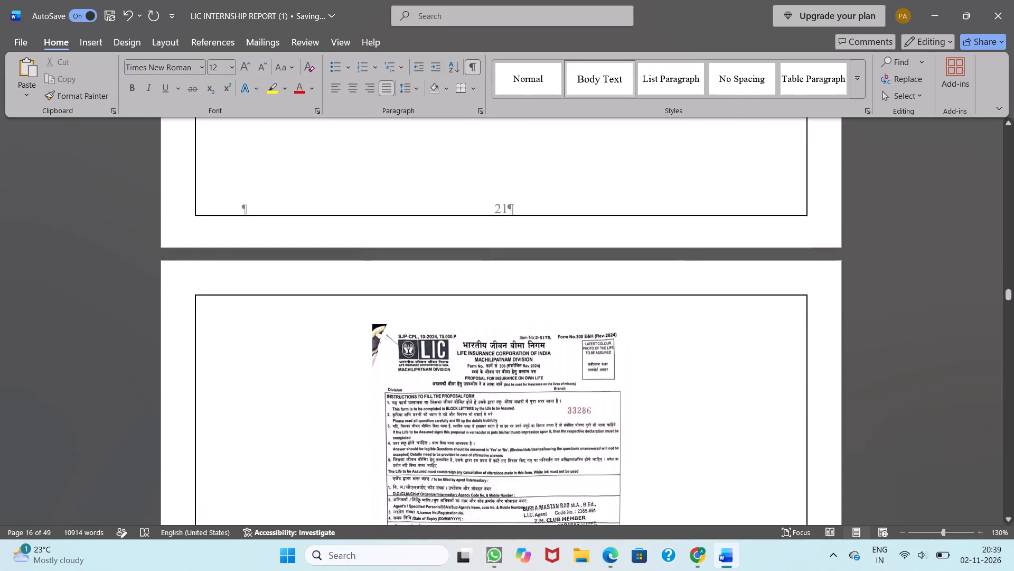
{"action": "scroll", "coordinate": [377, 408], "scroll_direction": "down", "scroll_amount": 5}
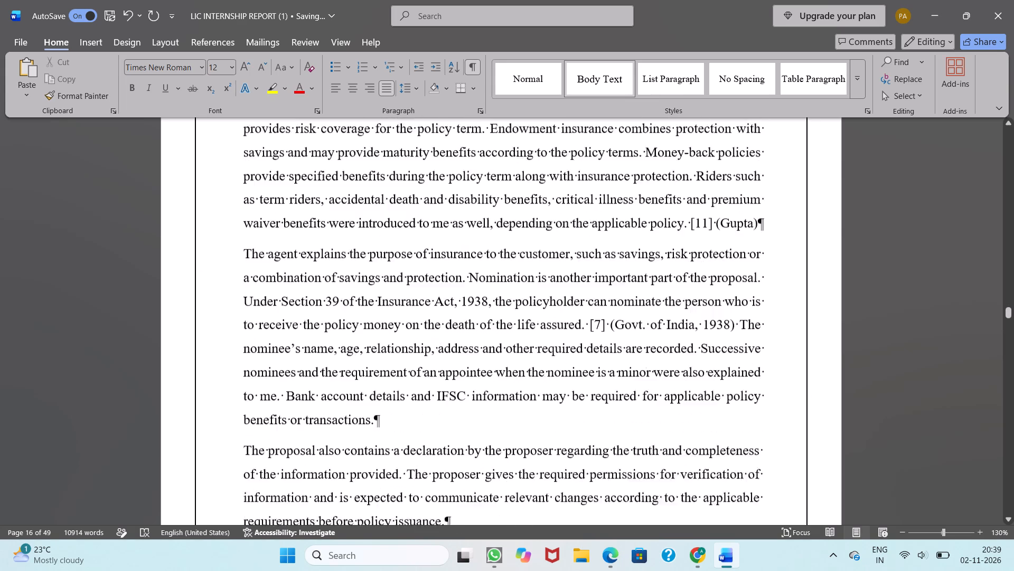
{"action": "scroll", "coordinate": [377, 408], "scroll_direction": "down", "scroll_amount": 4}
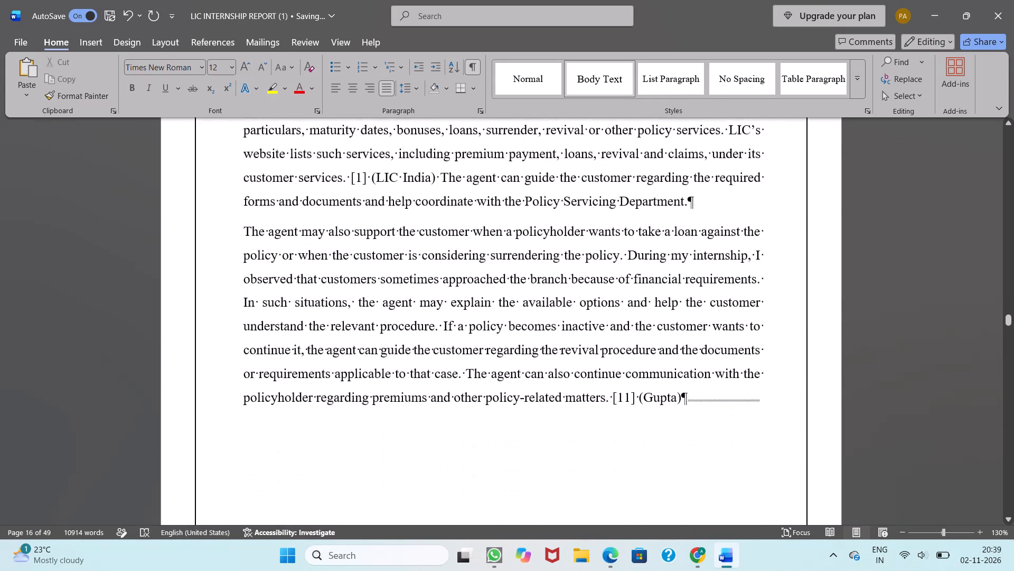
{"action": "scroll", "coordinate": [377, 408], "scroll_direction": "down", "scroll_amount": 6}
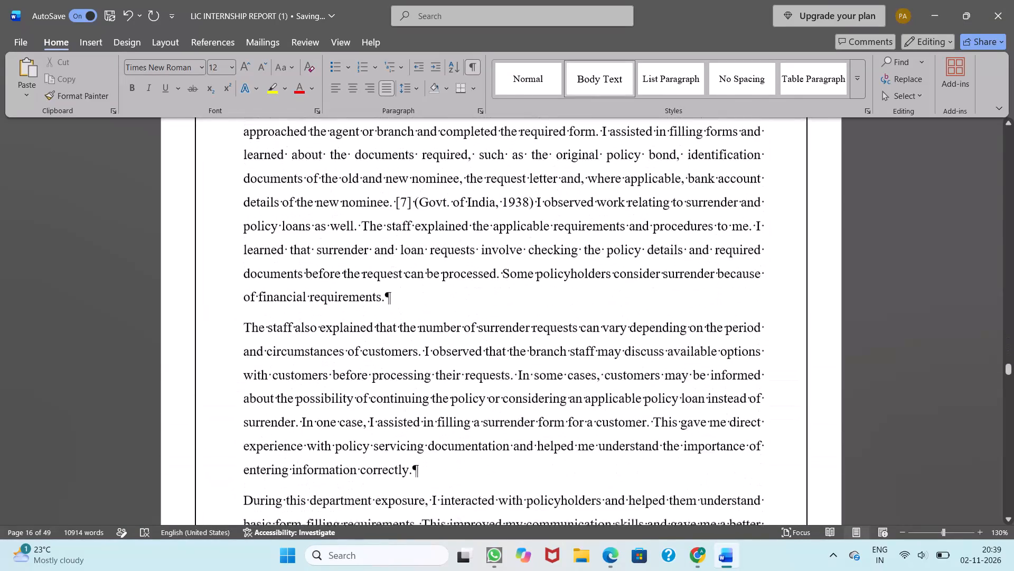
Check the file name and save location details of the LIC internship report.
{"action": "scroll", "coordinate": [377, 408], "scroll_direction": "down", "scroll_amount": 1}
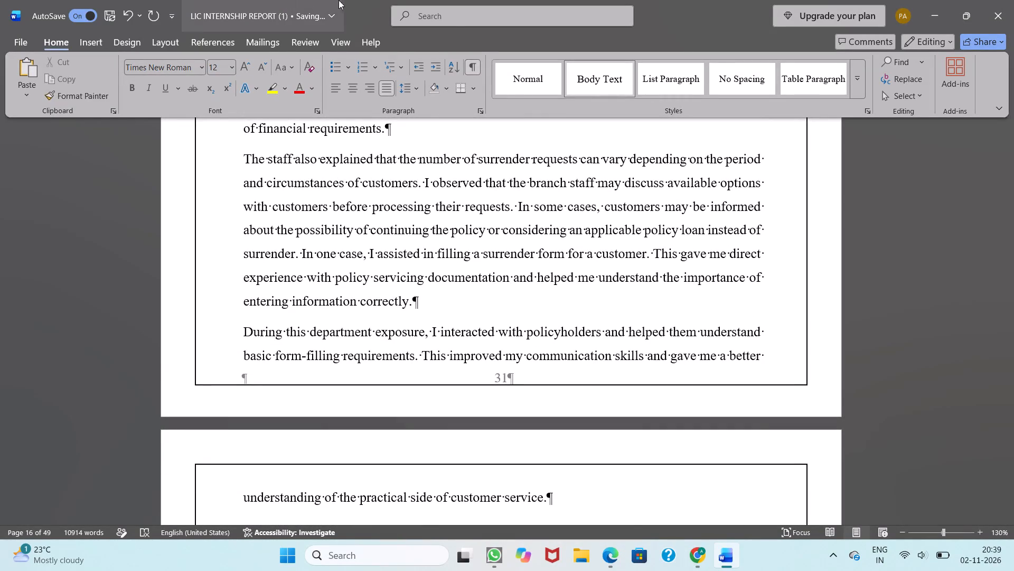
{"action": "left_click", "coordinate": [335, 17]}
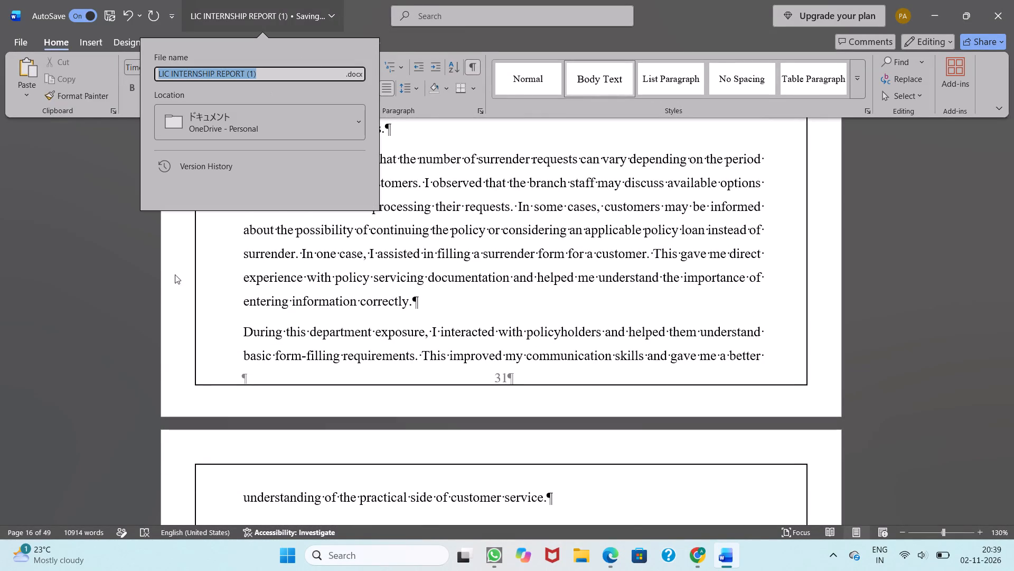
{"action": "left_click", "coordinate": [167, 283]}
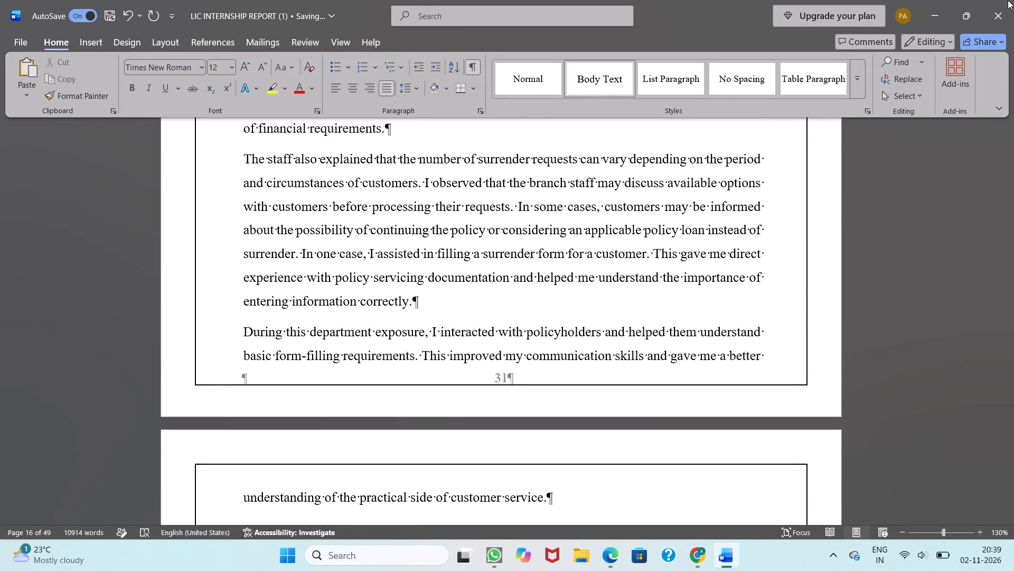
Close the LIC INTERNSHIP REPORT (1) document.
{"action": "left_click", "coordinate": [1007, 8]}
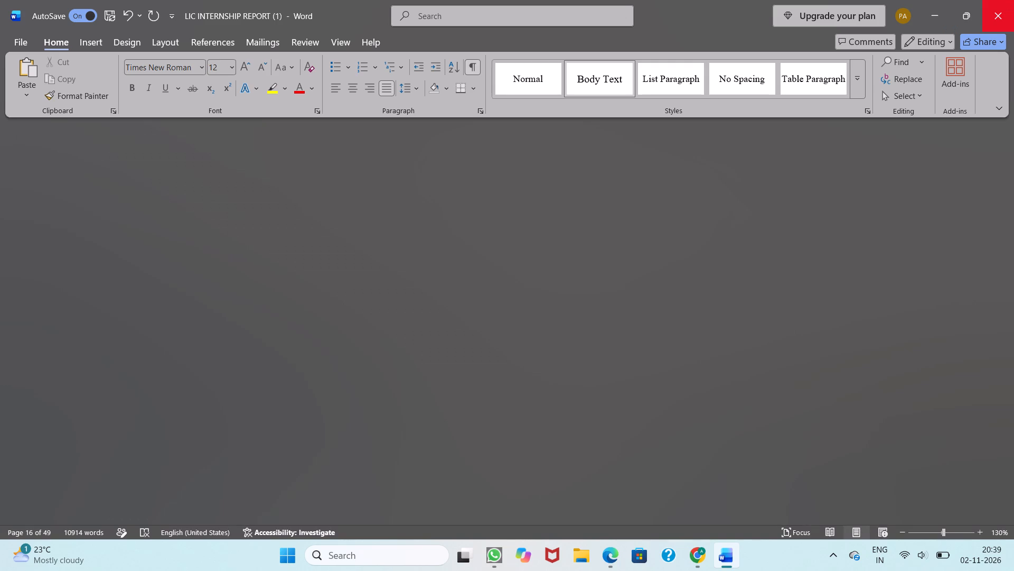
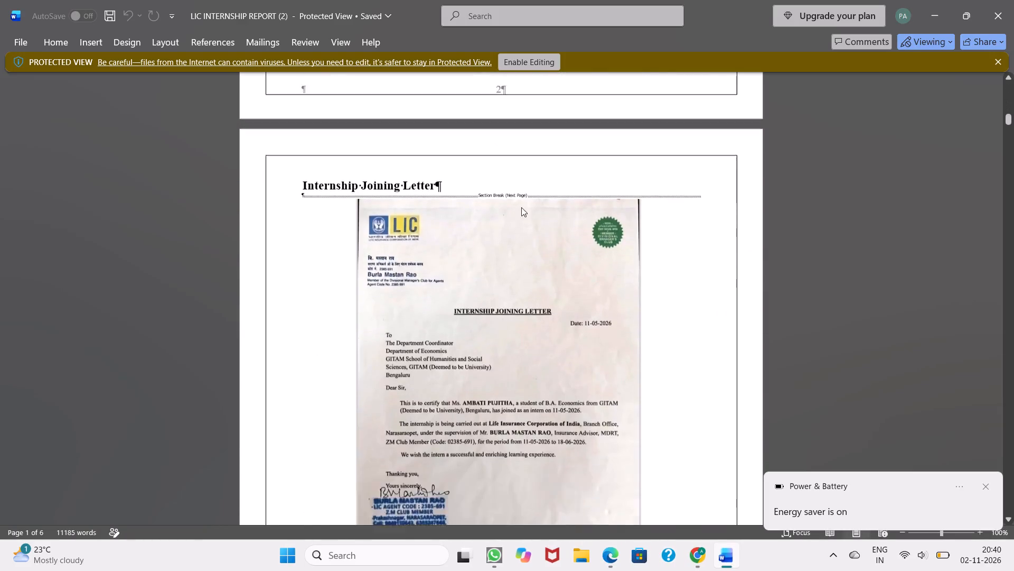
Examine the downloaded LIC INTERNSHIP REPORT (2) copy from the internship joining letter through the certificate and chapters to page 26.
{"action": "scroll", "coordinate": [521, 207], "scroll_direction": "down", "scroll_amount": 9}
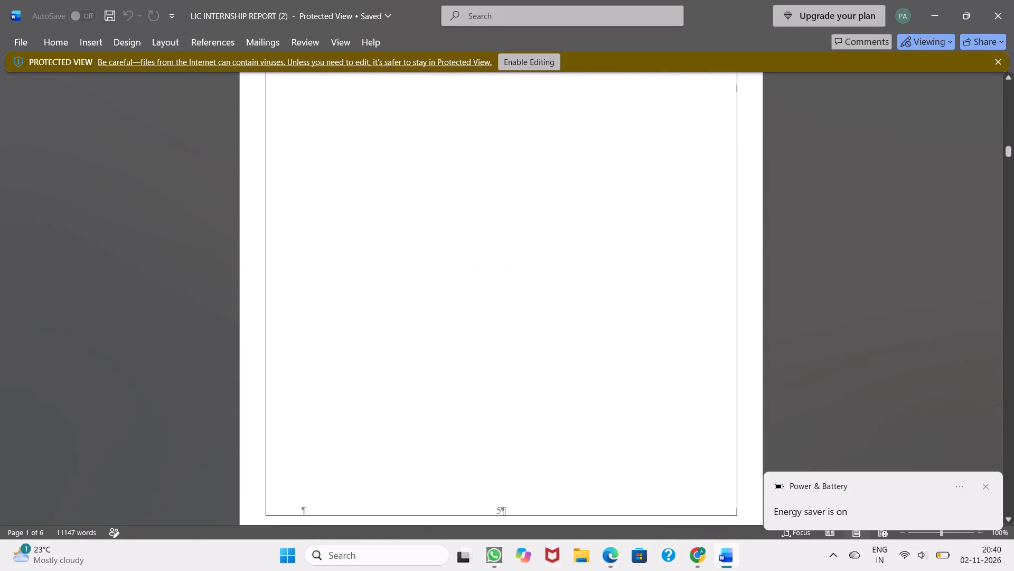
{"action": "scroll", "coordinate": [521, 207], "scroll_direction": "down", "scroll_amount": 2}
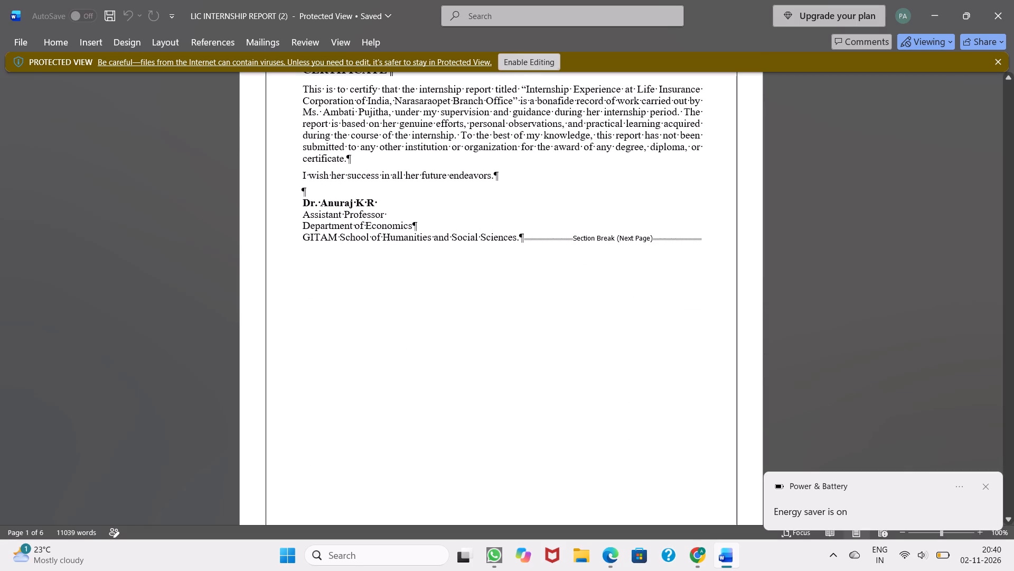
{"action": "left_click", "coordinate": [95, 349]}
{"action": "left_click", "coordinate": [453, 361]}
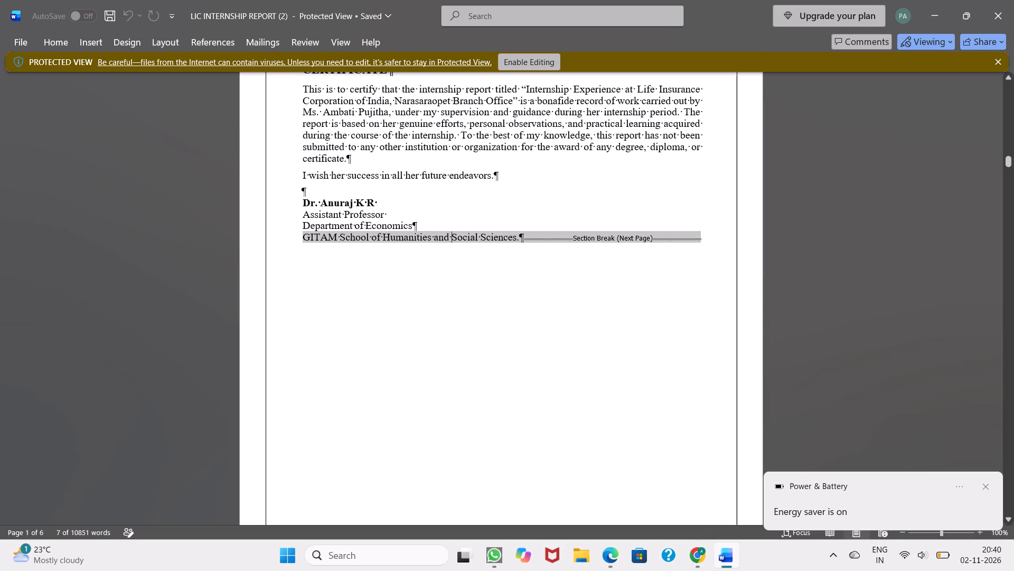
{"action": "scroll", "coordinate": [453, 361], "scroll_direction": "down", "scroll_amount": 13}
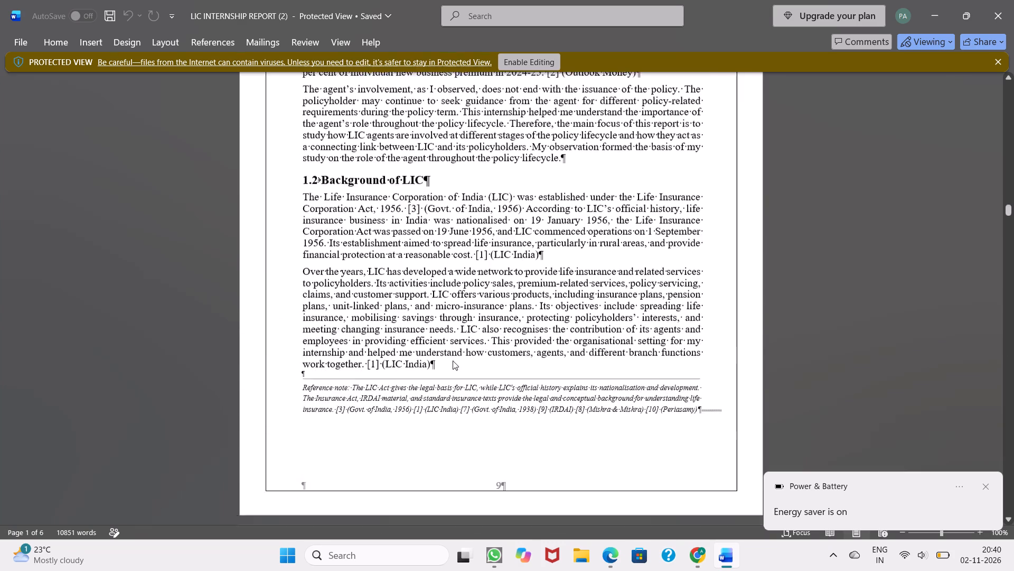
{"action": "scroll", "coordinate": [453, 361], "scroll_direction": "down", "scroll_amount": 12}
{"action": "scroll", "coordinate": [453, 361], "scroll_direction": "down", "scroll_amount": 16}
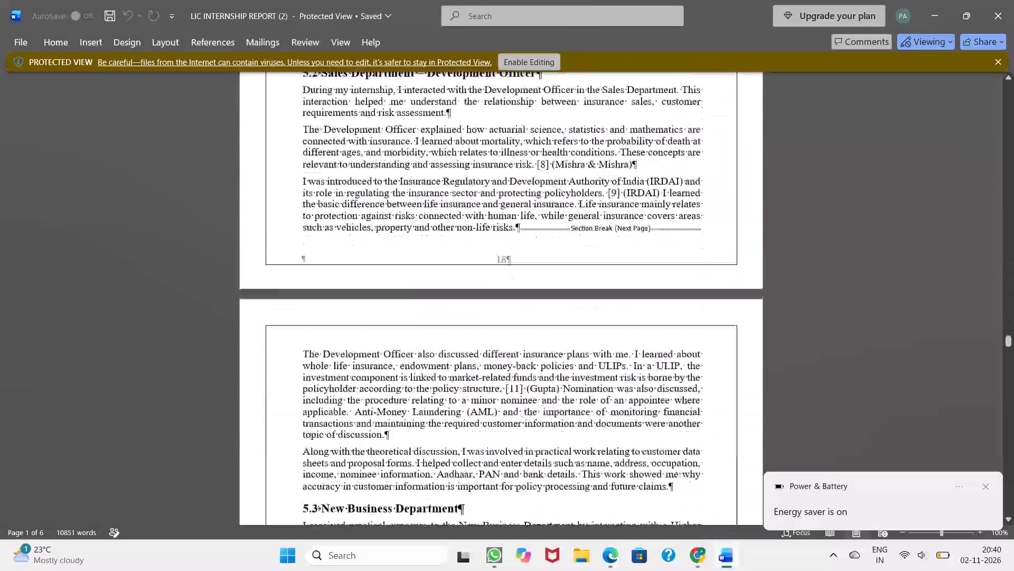
{"action": "scroll", "coordinate": [453, 361], "scroll_direction": "down", "scroll_amount": 9}
{"action": "scroll", "coordinate": [453, 361], "scroll_direction": "down", "scroll_amount": 20}
{"action": "scroll", "coordinate": [453, 361], "scroll_direction": "down", "scroll_amount": 20}
{"action": "scroll", "coordinate": [453, 361], "scroll_direction": "down", "scroll_amount": 8}
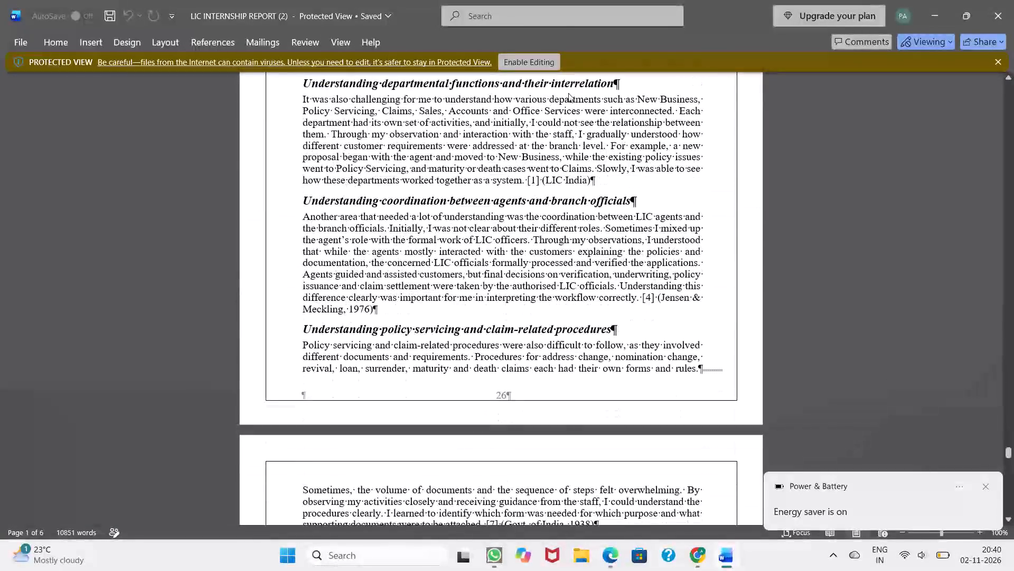
Enable editing for the protected LIC INTERNSHIP REPORT (2) document.
{"action": "left_click", "coordinate": [533, 58]}
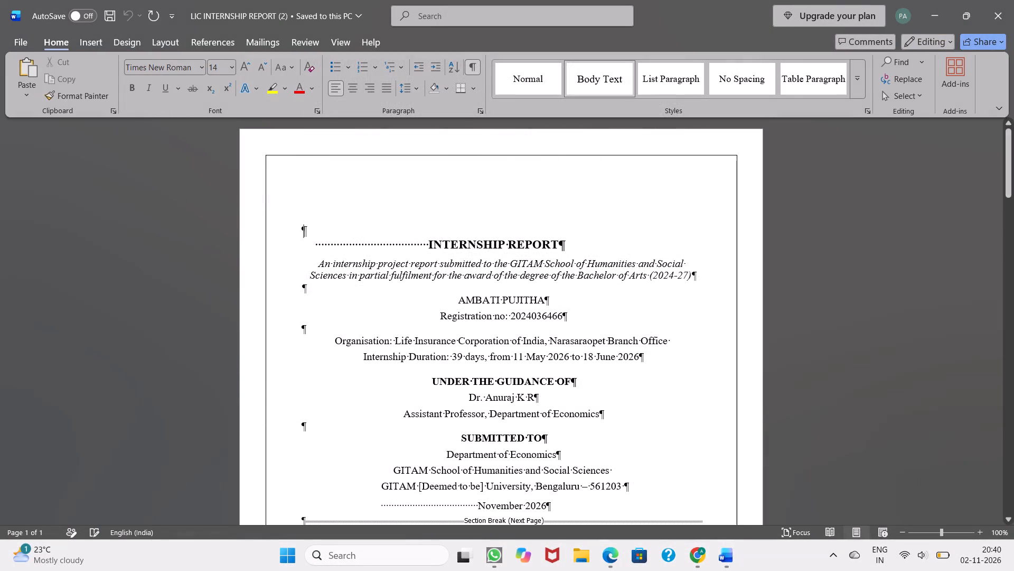
Check the opening pages of LIC INTERNSHIP REPORT (2) up to the introduction and close the document.
{"action": "scroll", "coordinate": [574, 285], "scroll_direction": "down", "scroll_amount": 6}
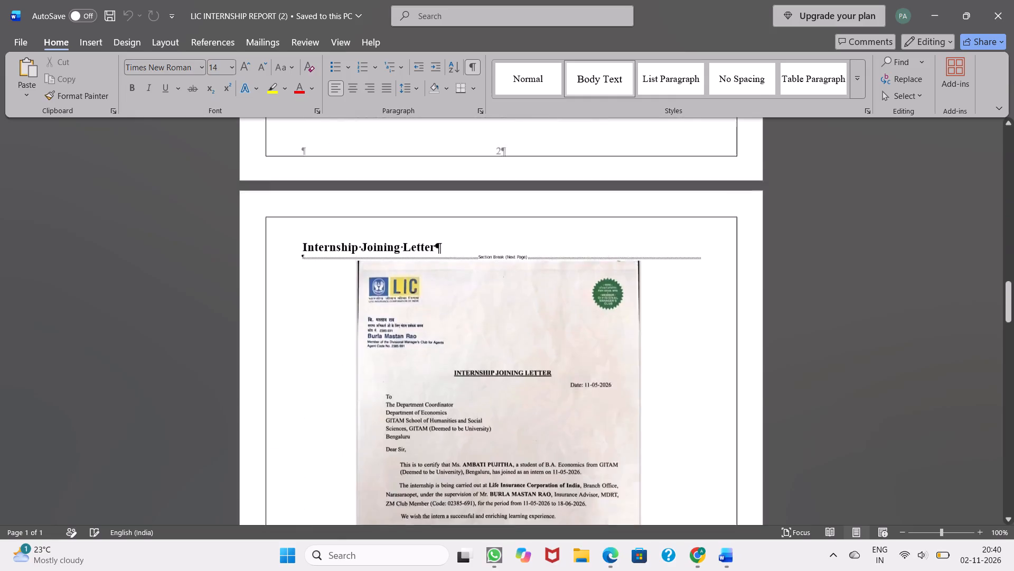
{"action": "scroll", "coordinate": [574, 285], "scroll_direction": "down", "scroll_amount": 20}
{"action": "scroll", "coordinate": [574, 285], "scroll_direction": "down", "scroll_amount": 13}
{"action": "left_click", "coordinate": [1013, 5]}
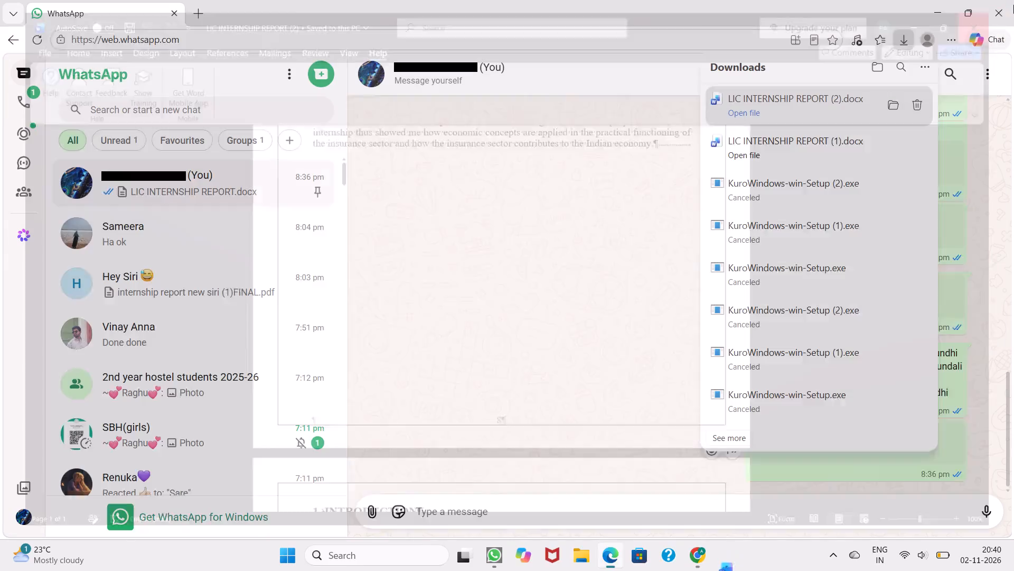